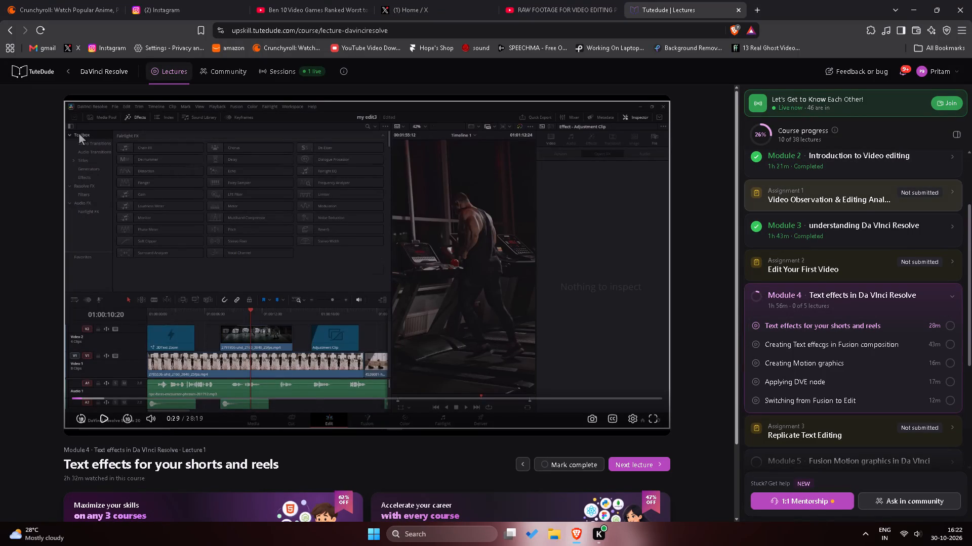
Open the task for Assignment 1, Video Observation & Editing Analysis, and read its tasks and submission guidelines.
{"action": "scroll", "coordinate": [912, 233], "scroll_direction": "up", "scroll_amount": 5}
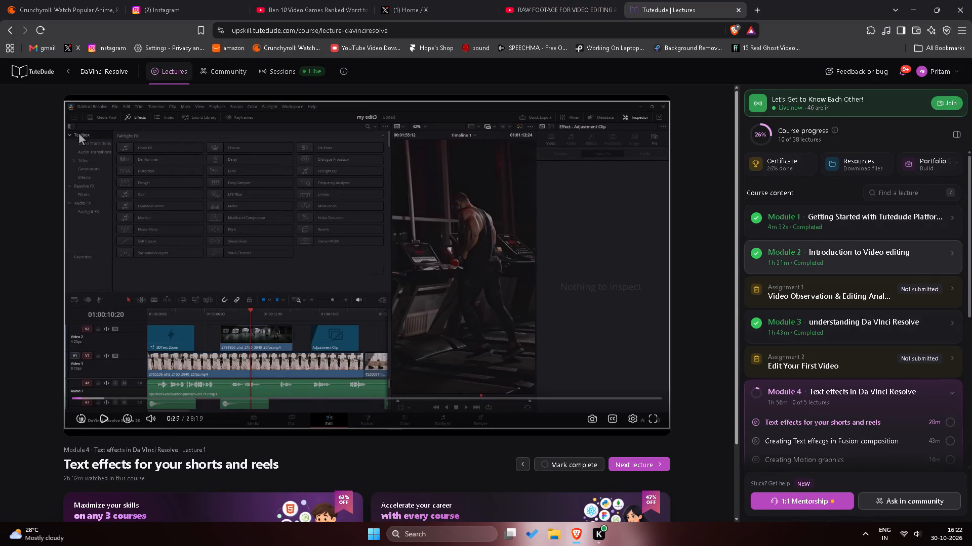
{"action": "left_click", "coordinate": [822, 302]}
{"action": "left_click", "coordinate": [831, 331]}
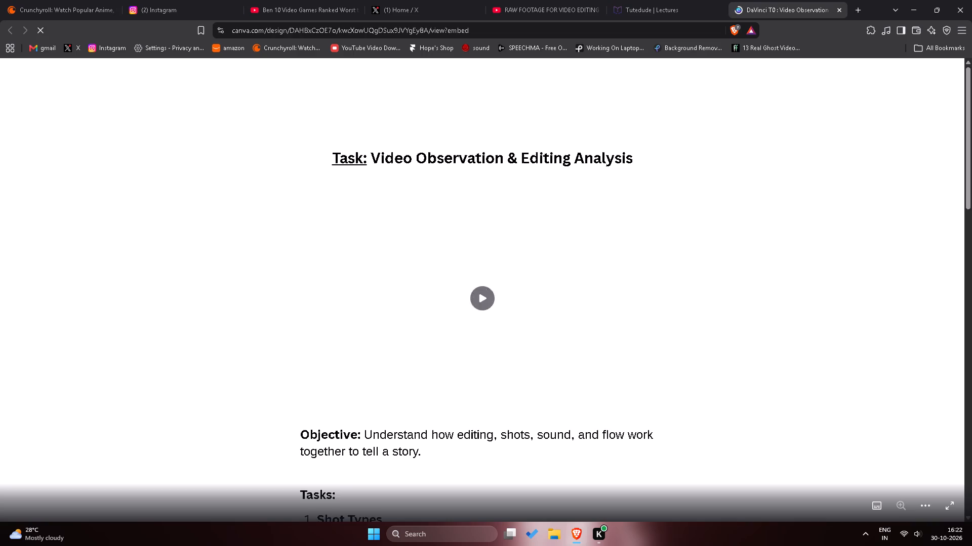
{"action": "scroll", "coordinate": [521, 315], "scroll_direction": "down", "scroll_amount": 7}
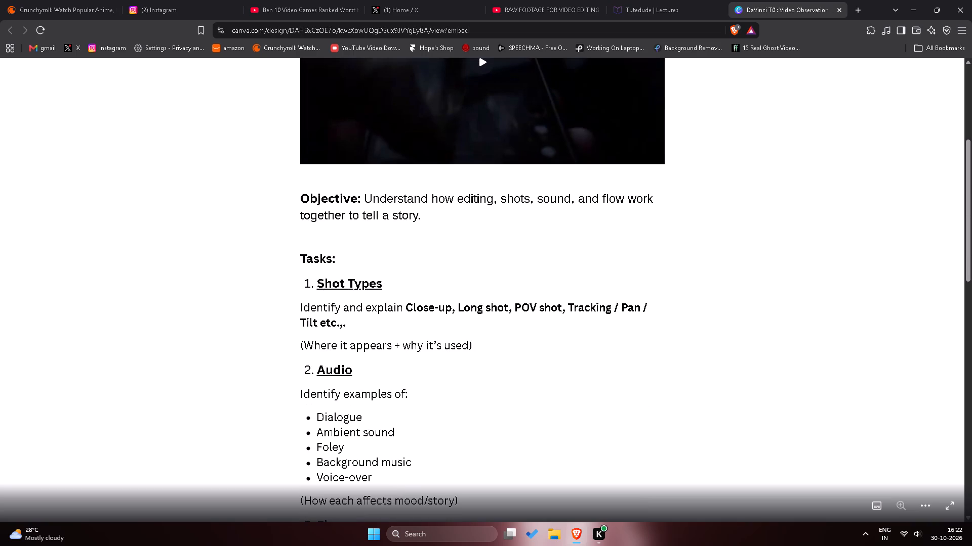
{"action": "scroll", "coordinate": [325, 359], "scroll_direction": "down", "scroll_amount": 16}
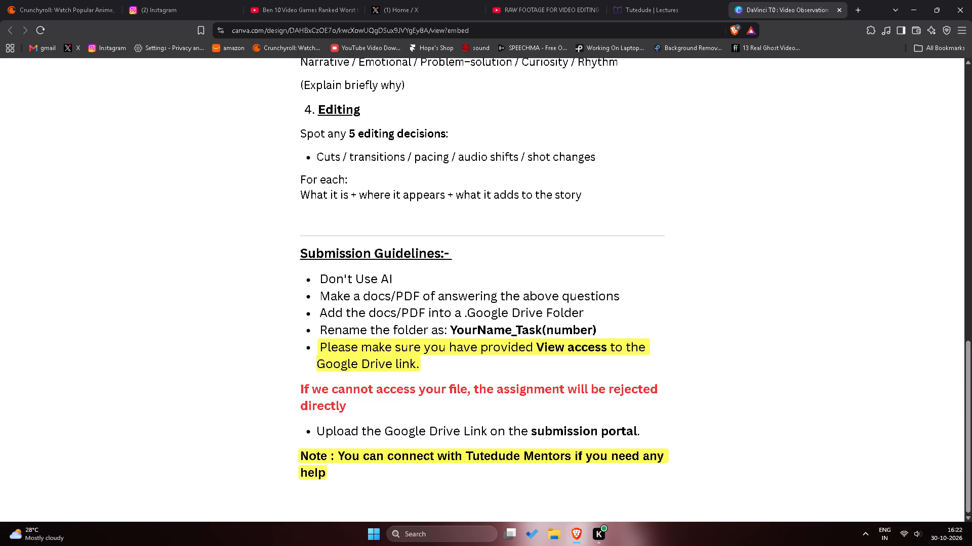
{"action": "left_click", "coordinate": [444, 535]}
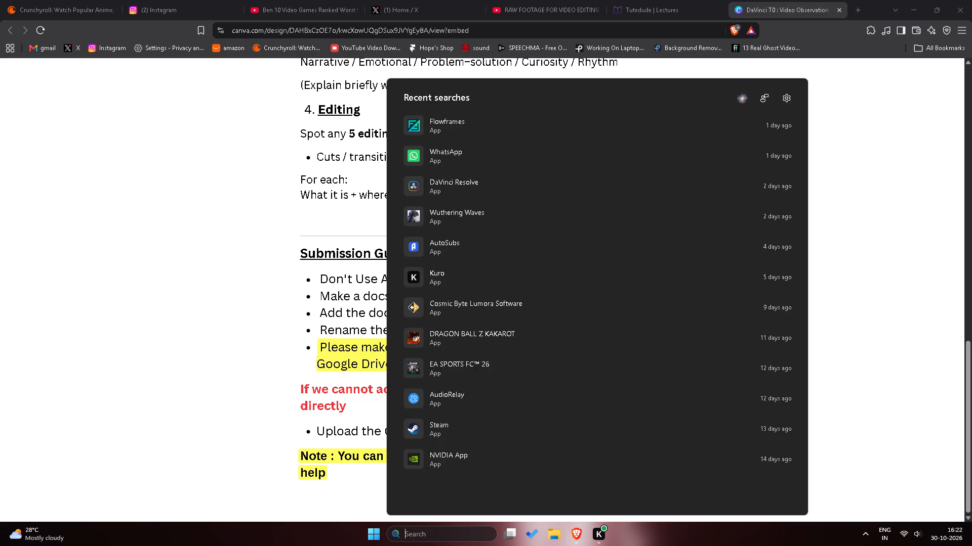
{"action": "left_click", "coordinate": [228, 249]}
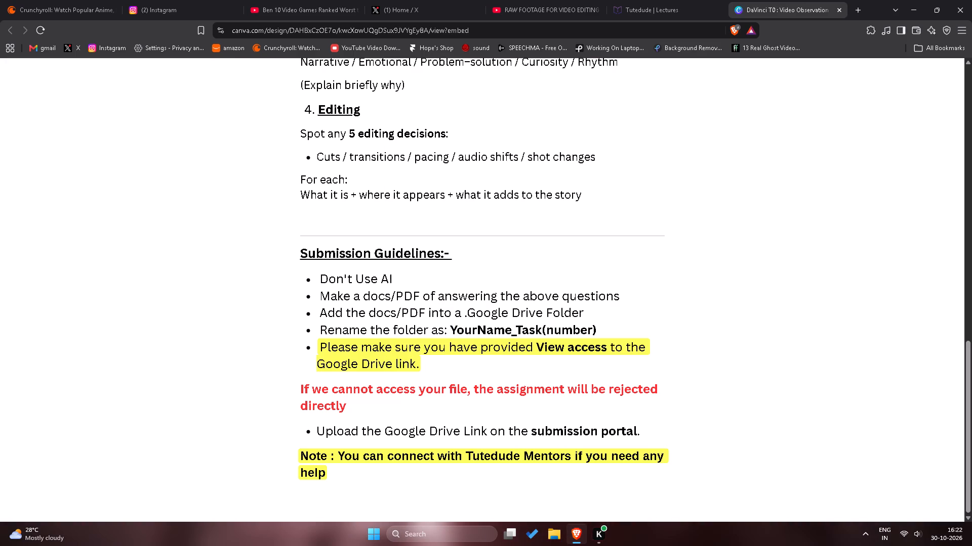
Search YouTube for "how to create doc file in laptop" and skim the results.
{"action": "left_click", "coordinate": [517, 1]}
{"action": "left_click", "coordinate": [482, 166]}
{"action": "left_click", "coordinate": [285, 0]}
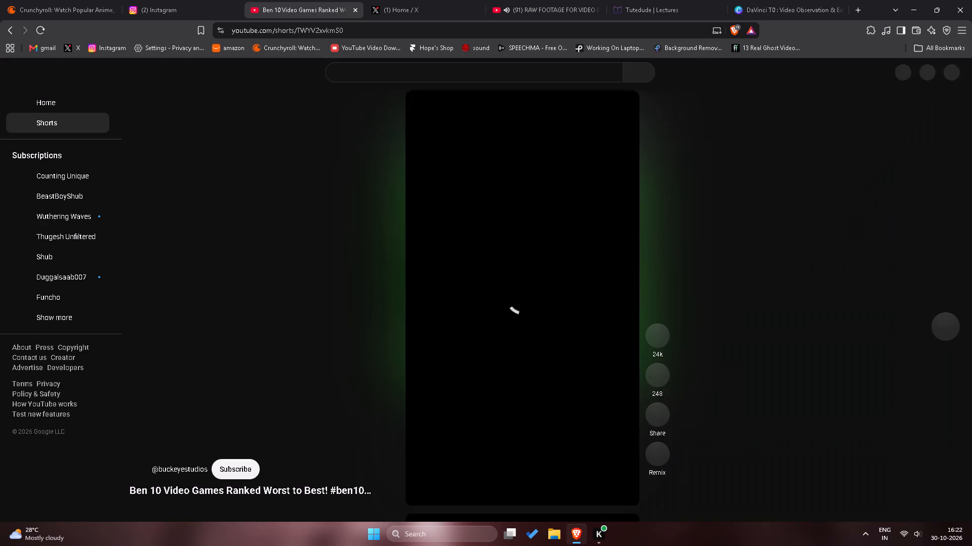
{"action": "left_click", "coordinate": [417, 79]}
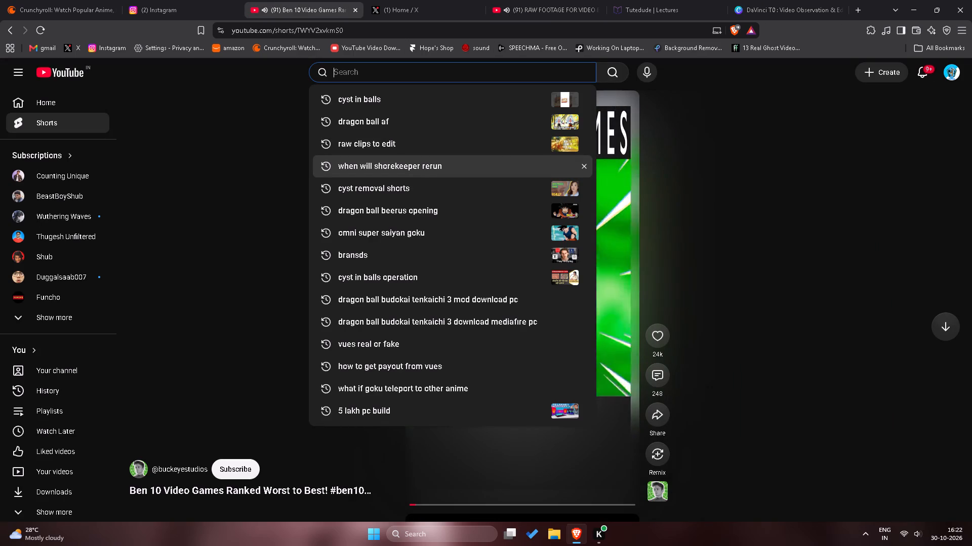
{"action": "type", "text": "how to create"}
{"action": "key", "text": "space"}
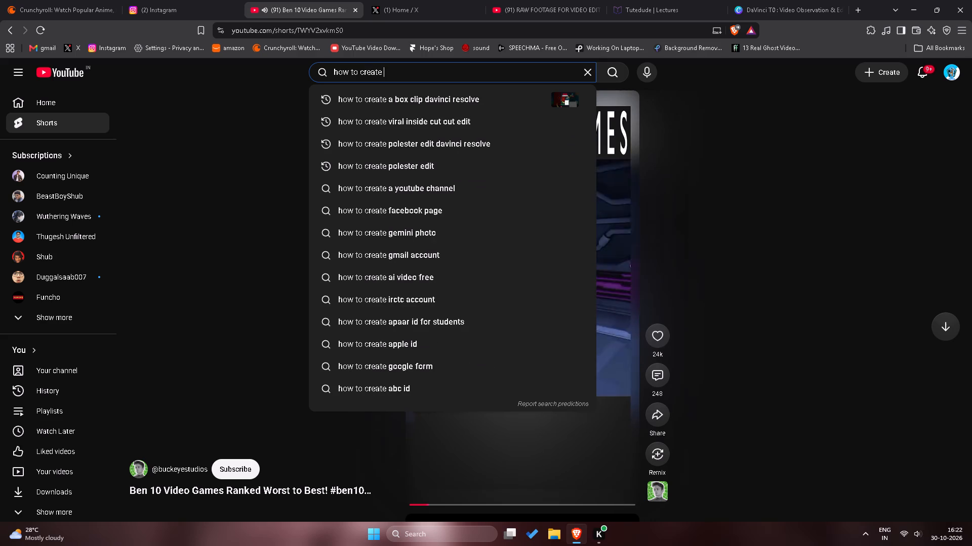
{"action": "type", "text": "doc"}
{"action": "key", "text": "space"}
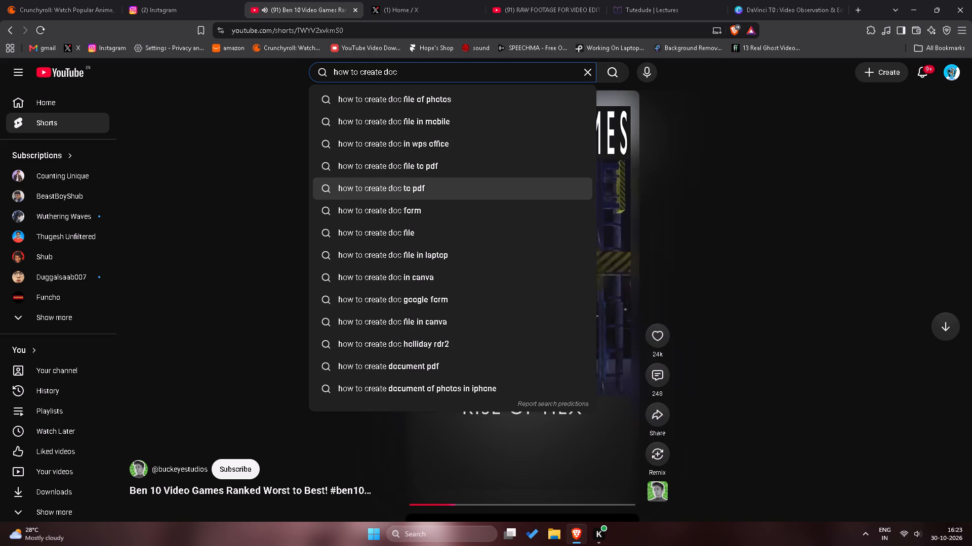
{"action": "key", "text": "Down"}
{"action": "key", "text": "Down"}
{"action": "key", "text": "Down"}
{"action": "key", "text": "Down"}
{"action": "key", "text": "Down"}
{"action": "key", "text": "Down"}
{"action": "key", "text": "Up"}
{"action": "key", "text": "Up"}
{"action": "key", "text": "Up"}
{"action": "key", "text": "Up"}
{"action": "key", "text": "Up"}
{"action": "key", "text": "Up"}
{"action": "key", "text": "Up"}
{"action": "key", "text": "Up"}
{"action": "key", "text": "Up"}
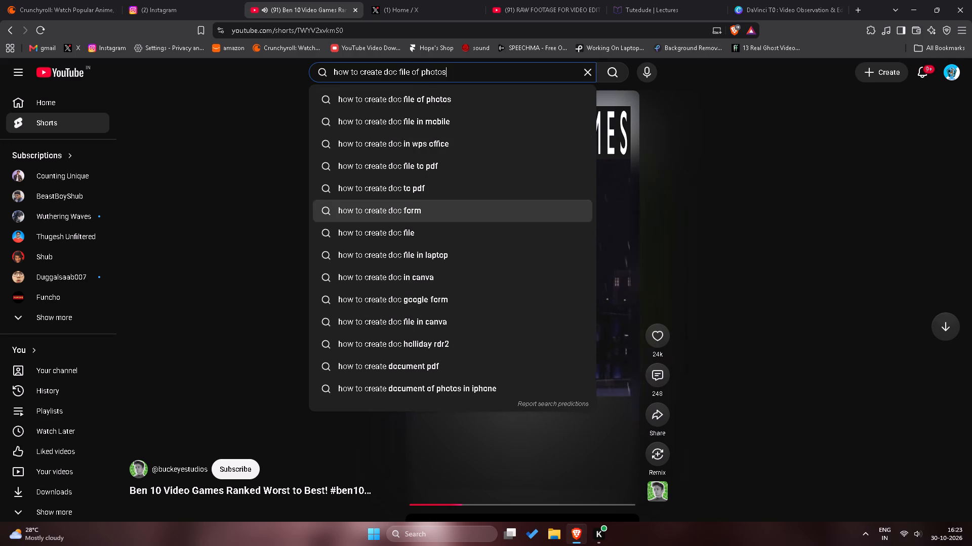
{"action": "key", "text": "Up"}
{"action": "key", "text": "Down"}
{"action": "key", "text": "Up"}
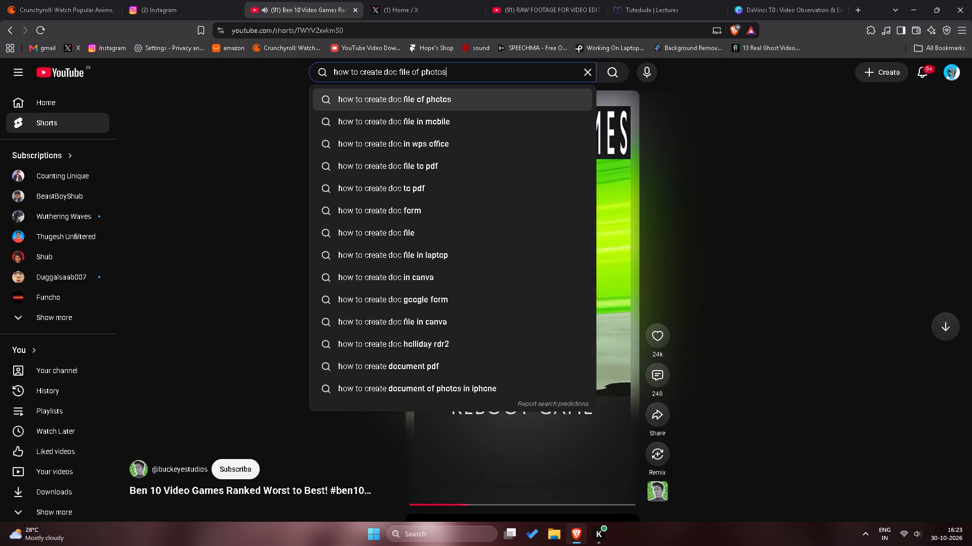
{"action": "key", "text": "BackSpace"}
{"action": "key", "text": "BackSpace"}
{"action": "key", "text": "BackSpace"}
{"action": "key", "text": "BackSpace"}
{"action": "key", "text": "BackSpace"}
{"action": "key", "text": "BackSpace"}
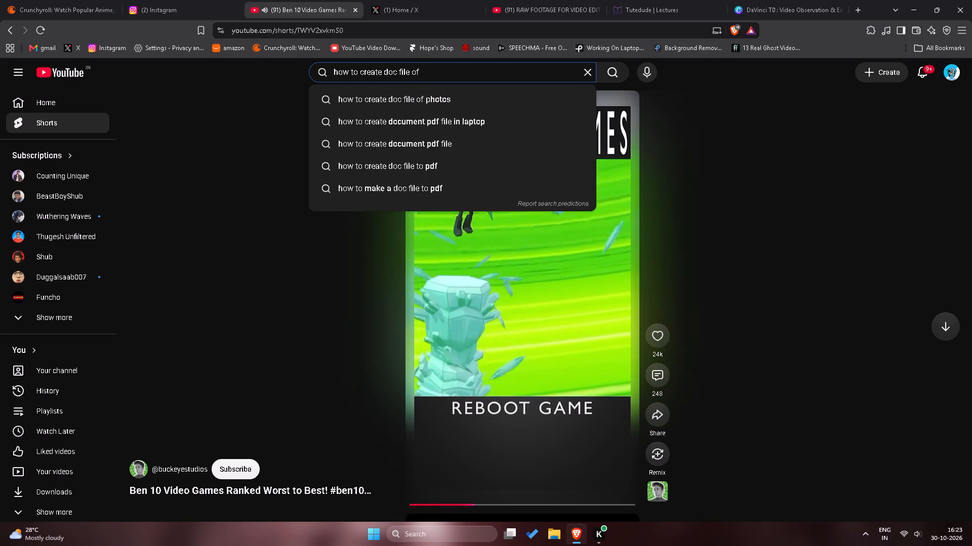
{"action": "key", "text": "BackSpace"}
{"action": "key", "text": "BackSpace"}
{"action": "key", "text": "BackSpace"}
{"action": "key", "text": "Return"}
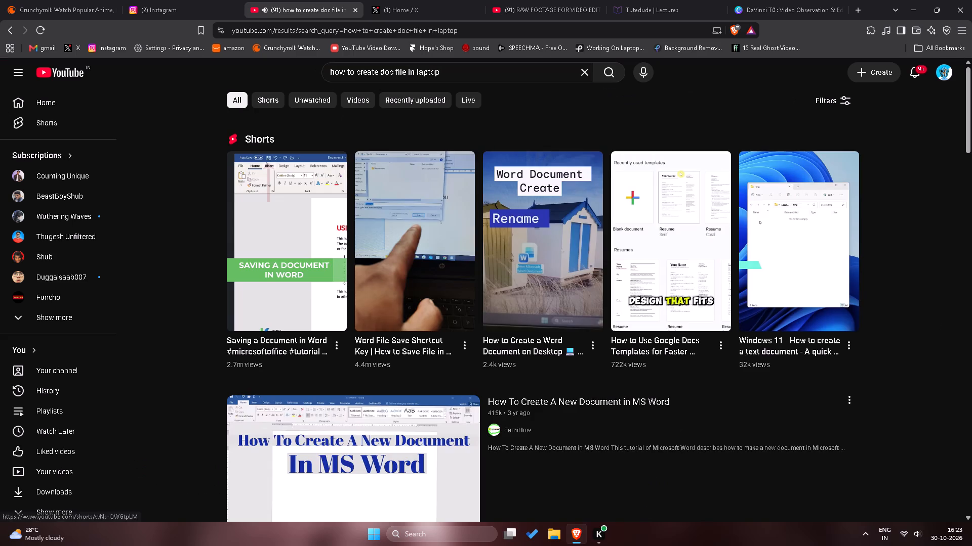
{"action": "scroll", "coordinate": [418, 201], "scroll_direction": "down", "scroll_amount": 5}
{"action": "scroll", "coordinate": [434, 207], "scroll_direction": "up", "scroll_amount": 5}
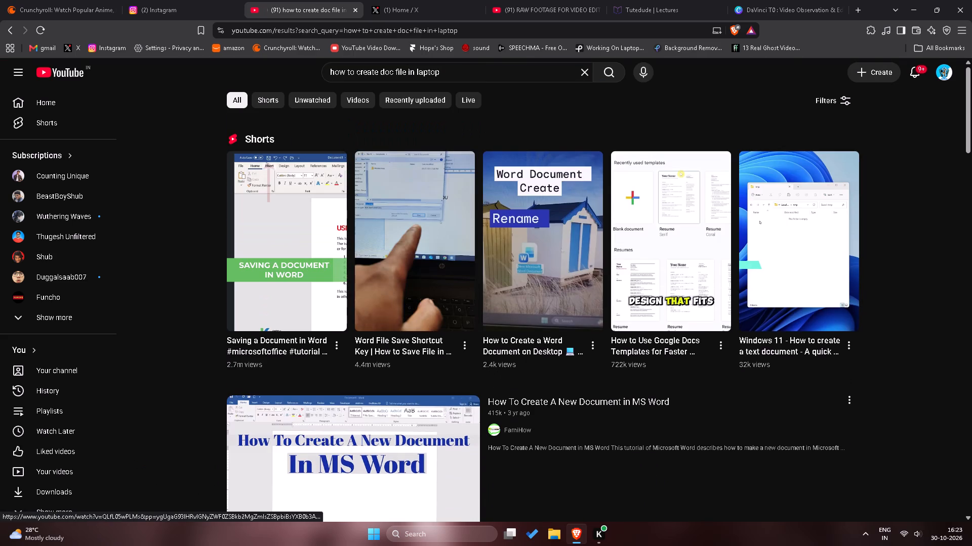
Launch Microsoft Word 2010 with a blank document and dismiss the activation wizard.
{"action": "left_click", "coordinate": [423, 536]}
{"action": "key", "text": "q"}
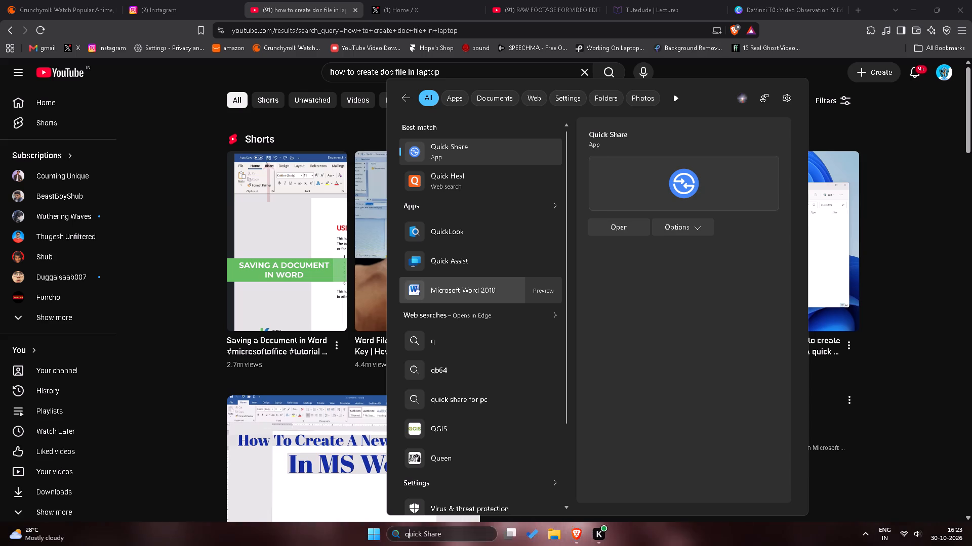
{"action": "left_click", "coordinate": [477, 293]}
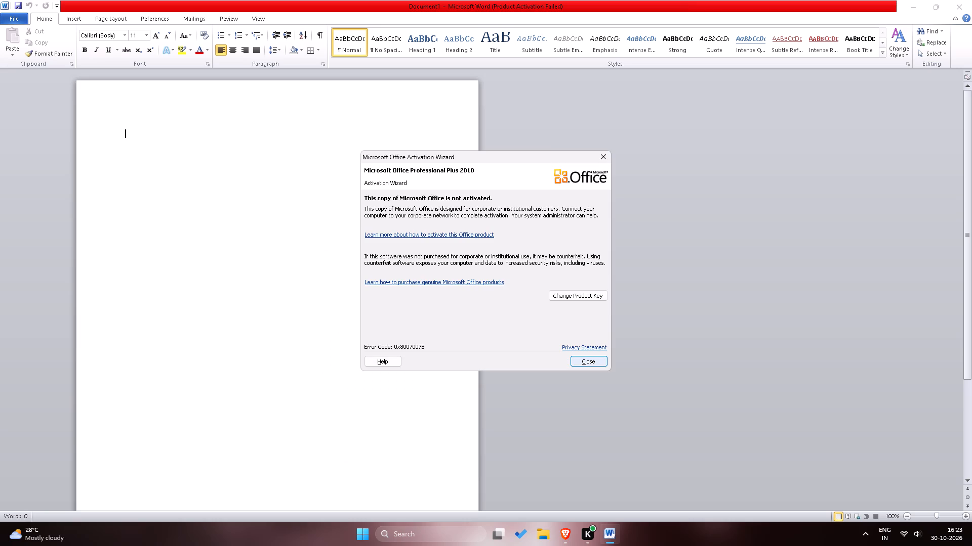
{"action": "left_click", "coordinate": [593, 360]}
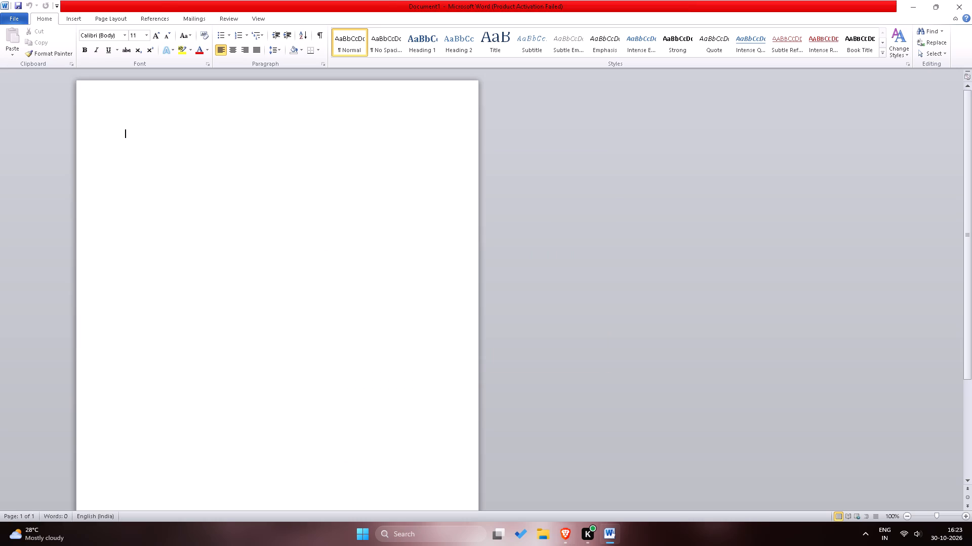
Switch back to the Video Observation & Editing Analysis task page in Brave and play its video from the beginning.
{"action": "left_click", "coordinate": [565, 532]}
{"action": "left_click", "coordinate": [696, 0]}
{"action": "left_click", "coordinate": [751, 0]}
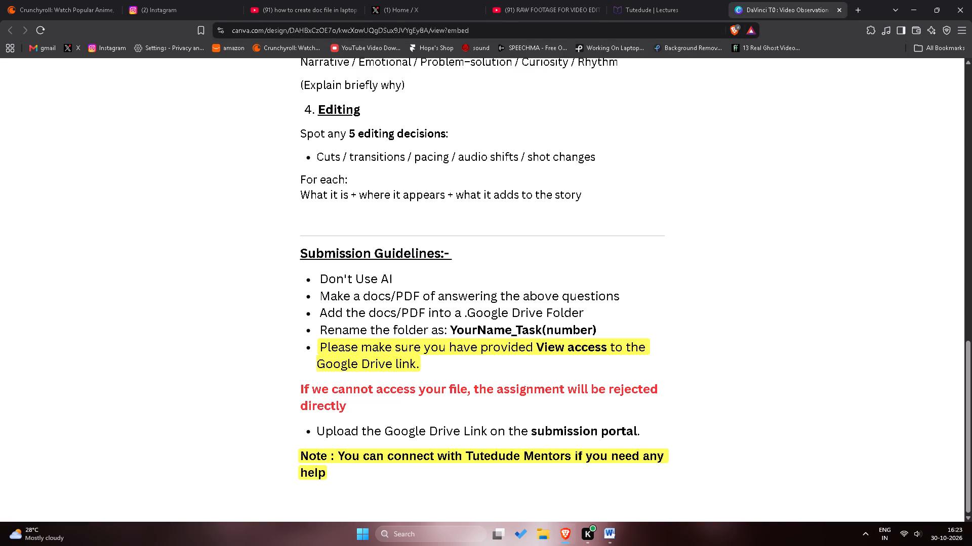
{"action": "scroll", "coordinate": [449, 296], "scroll_direction": "up", "scroll_amount": 13}
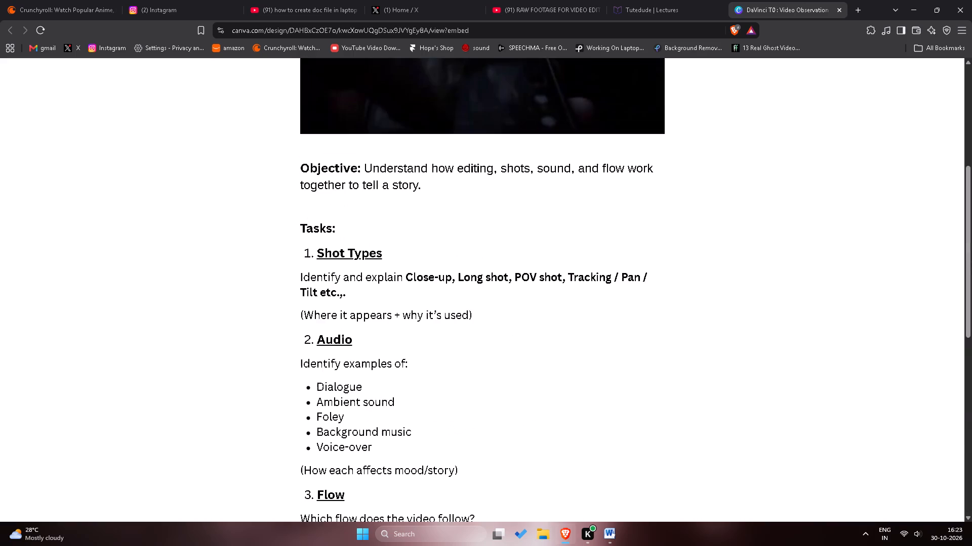
{"action": "scroll", "coordinate": [435, 293], "scroll_direction": "up", "scroll_amount": 1}
{"action": "scroll", "coordinate": [363, 249], "scroll_direction": "up", "scroll_amount": 2}
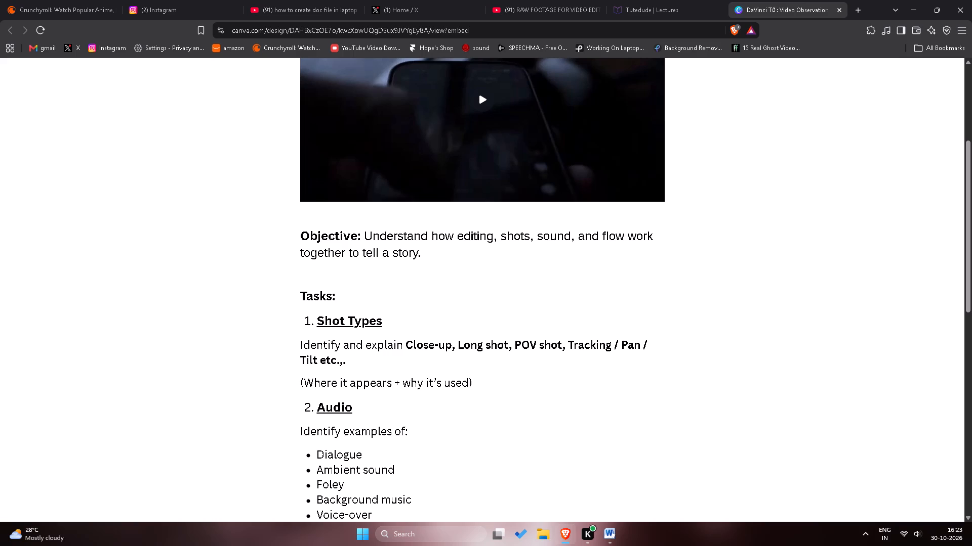
{"action": "scroll", "coordinate": [619, 354], "scroll_direction": "up", "scroll_amount": 5}
{"action": "left_click", "coordinate": [491, 267]}
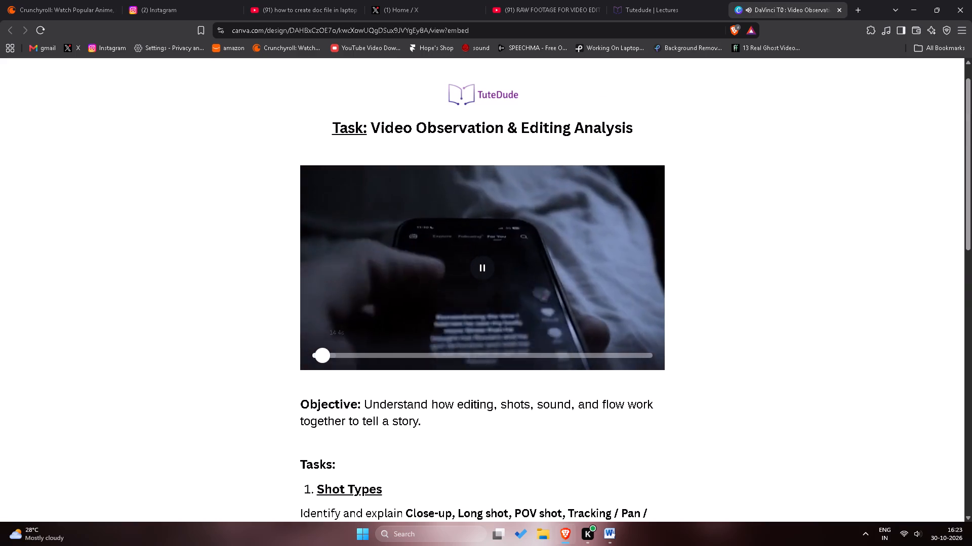
{"action": "left_click_drag", "start_coordinate": [316, 353], "coordinate": [303, 351]}
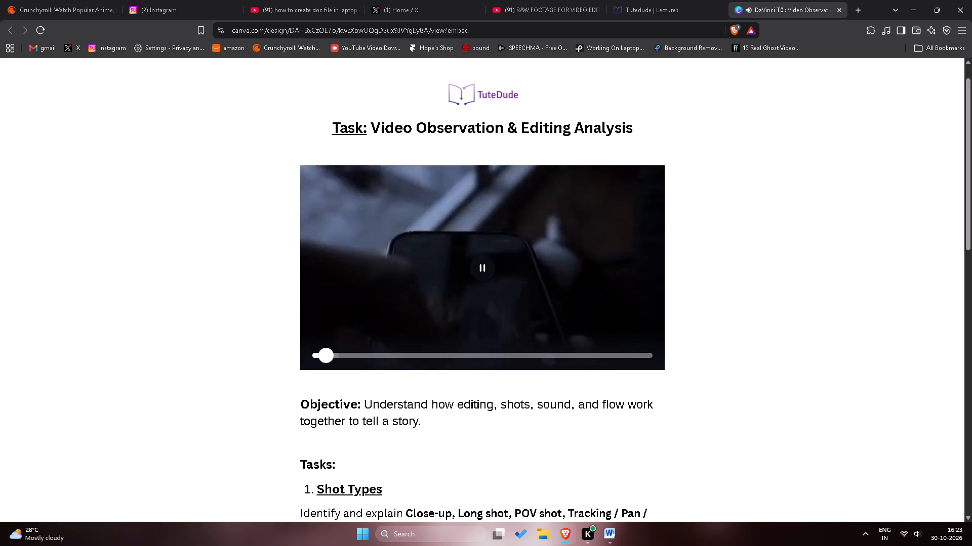
Watch the opening of the task video alongside the Shot Types questions, and pause it.
{"action": "scroll", "coordinate": [481, 271], "scroll_direction": "down", "scroll_amount": 1}
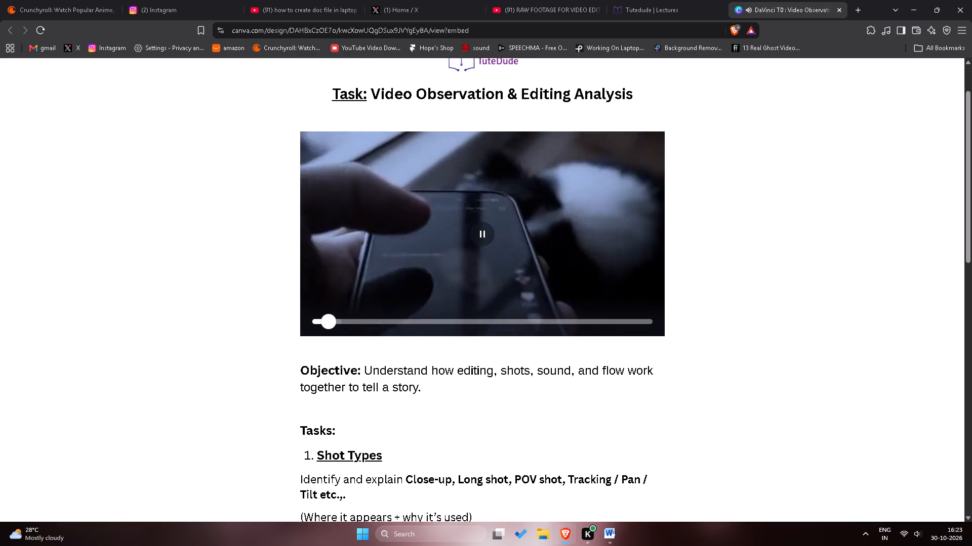
{"action": "scroll", "coordinate": [482, 269], "scroll_direction": "down", "scroll_amount": 2}
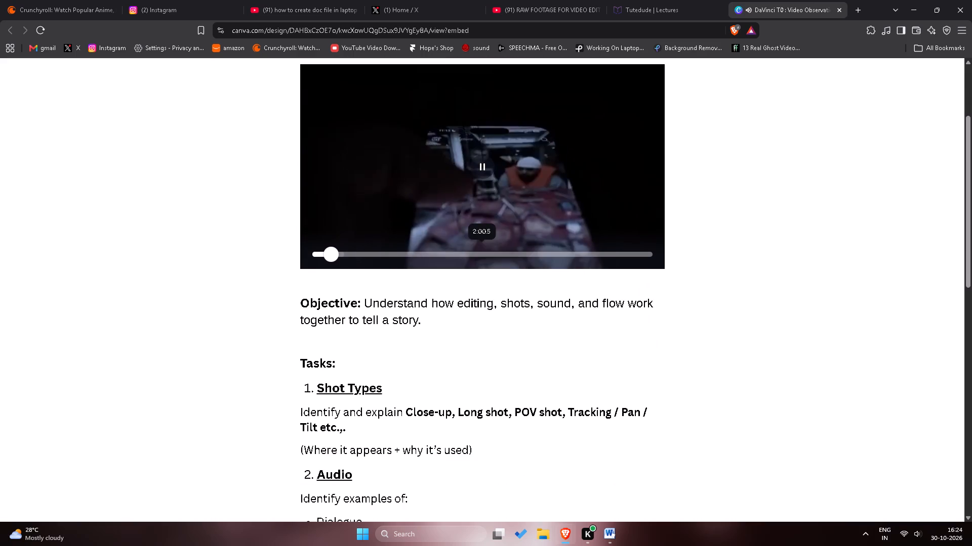
{"action": "scroll", "coordinate": [481, 261], "scroll_direction": "up", "scroll_amount": 4}
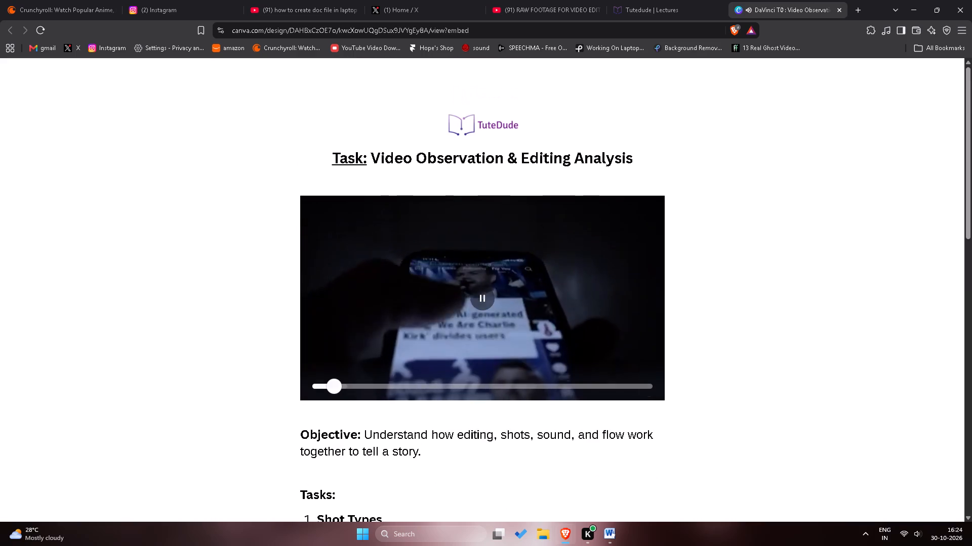
{"action": "scroll", "coordinate": [492, 309], "scroll_direction": "down", "scroll_amount": 4}
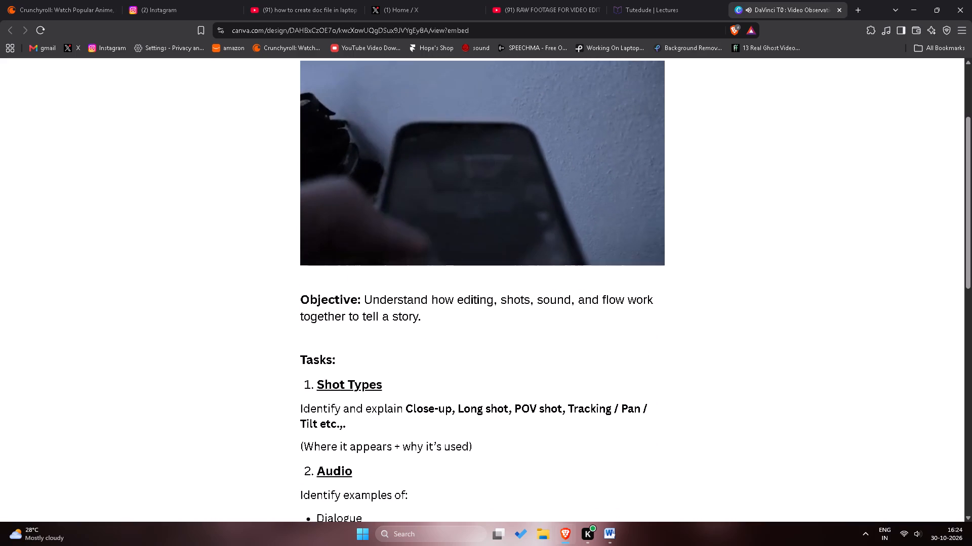
{"action": "scroll", "coordinate": [491, 311], "scroll_direction": "up", "scroll_amount": 4}
{"action": "scroll", "coordinate": [452, 292], "scroll_direction": "up", "scroll_amount": 5}
{"action": "scroll", "coordinate": [451, 202], "scroll_direction": "up", "scroll_amount": 3}
{"action": "left_click", "coordinate": [462, 173]}
{"action": "key", "text": "alt+Tab"}
{"action": "key", "text": "alt+Tab"}
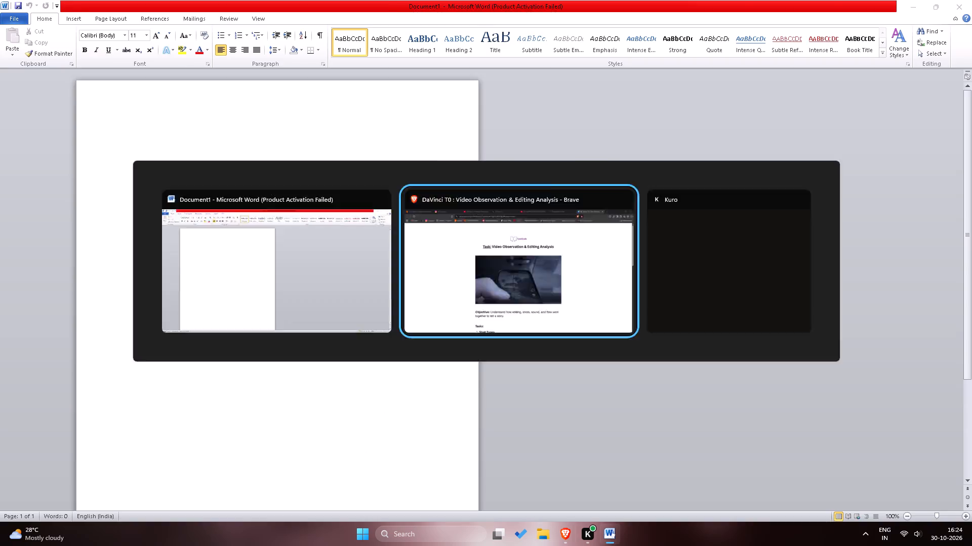
{"action": "scroll", "coordinate": [491, 314], "scroll_direction": "down", "scroll_amount": 1}
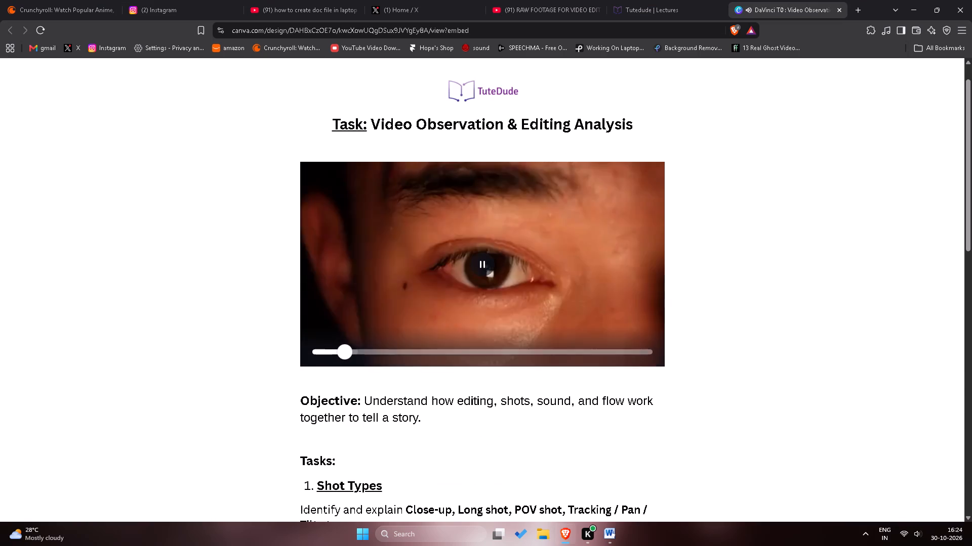
{"action": "scroll", "coordinate": [409, 338], "scroll_direction": "down", "scroll_amount": 4}
{"action": "scroll", "coordinate": [409, 340], "scroll_direction": "up", "scroll_amount": 5}
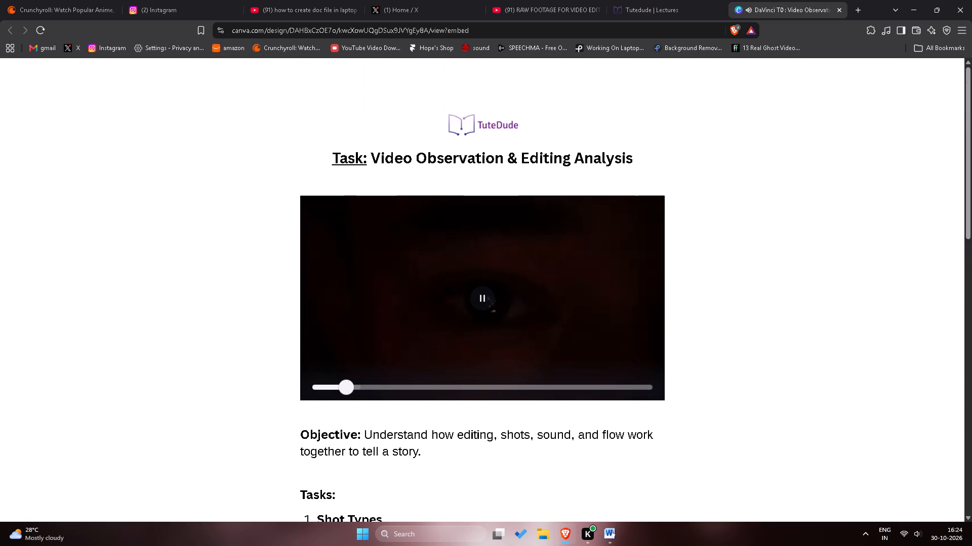
{"action": "left_click", "coordinate": [485, 299]}
{"action": "key", "text": "alt+Tab"}
{"action": "key", "text": "alt+Tab"}
{"action": "left_click", "coordinate": [490, 297]}
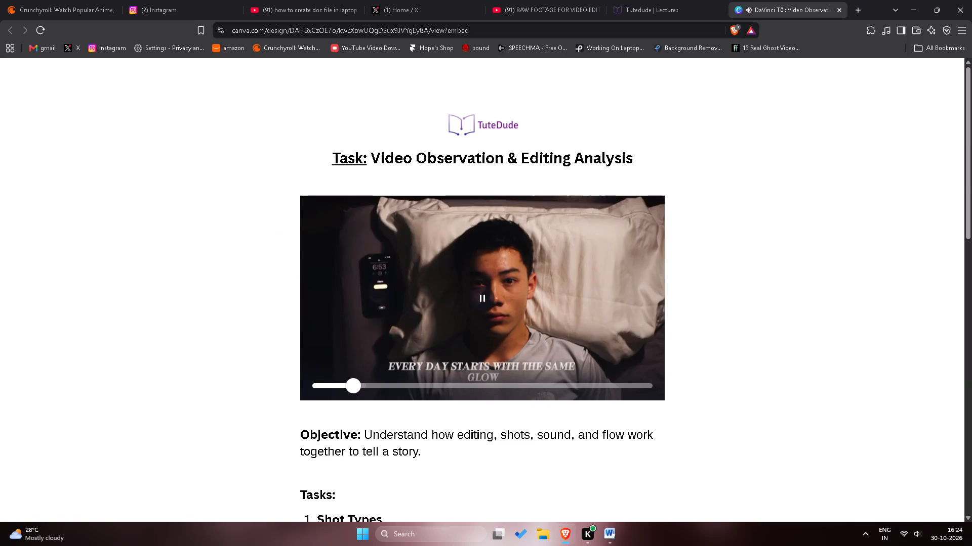
{"action": "left_click", "coordinate": [491, 289]}
{"action": "scroll", "coordinate": [494, 349], "scroll_direction": "down", "scroll_amount": 3}
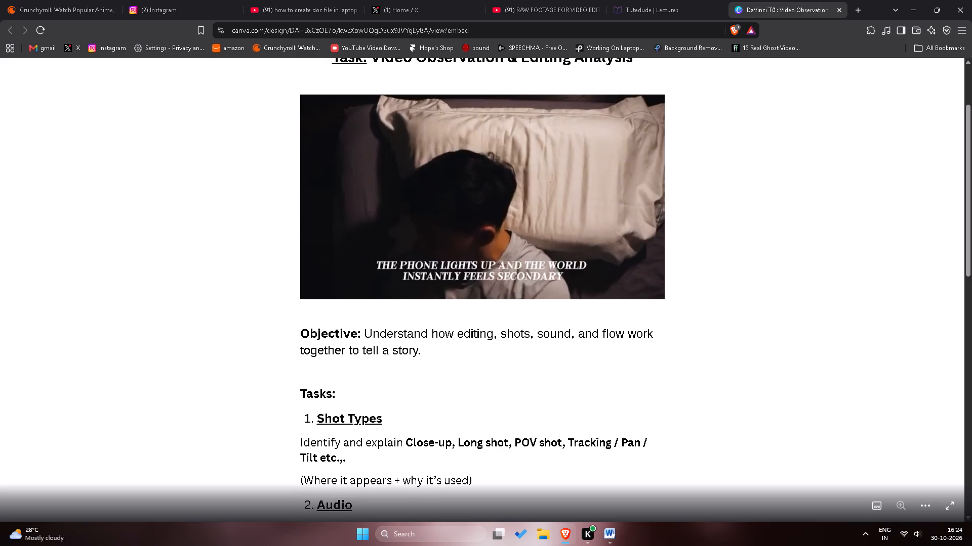
Open the Module 2 lecture "Shot types and camera angles" in Tutedude, rewind it to the start and pause it.
{"action": "left_click", "coordinate": [698, 0]}
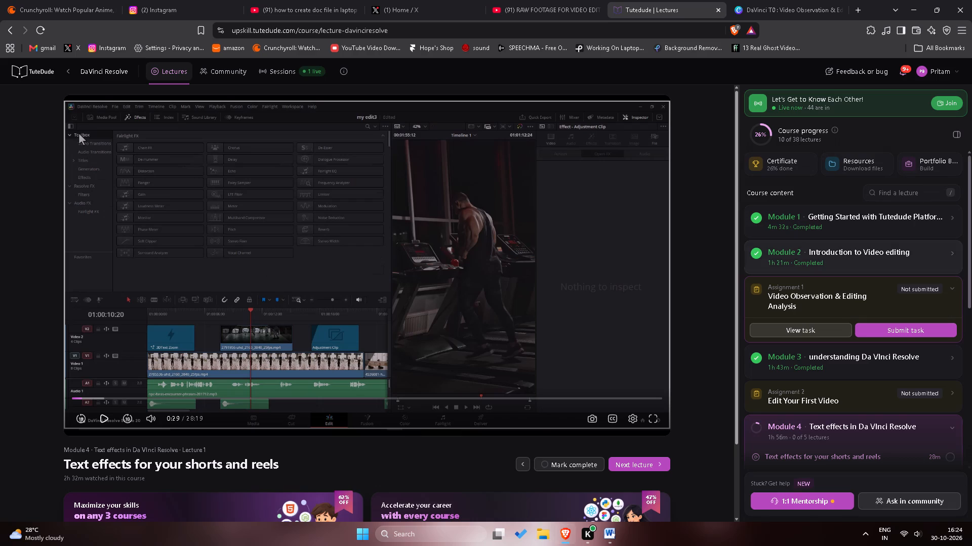
{"action": "scroll", "coordinate": [830, 234], "scroll_direction": "up", "scroll_amount": 4}
{"action": "left_click", "coordinate": [826, 261]}
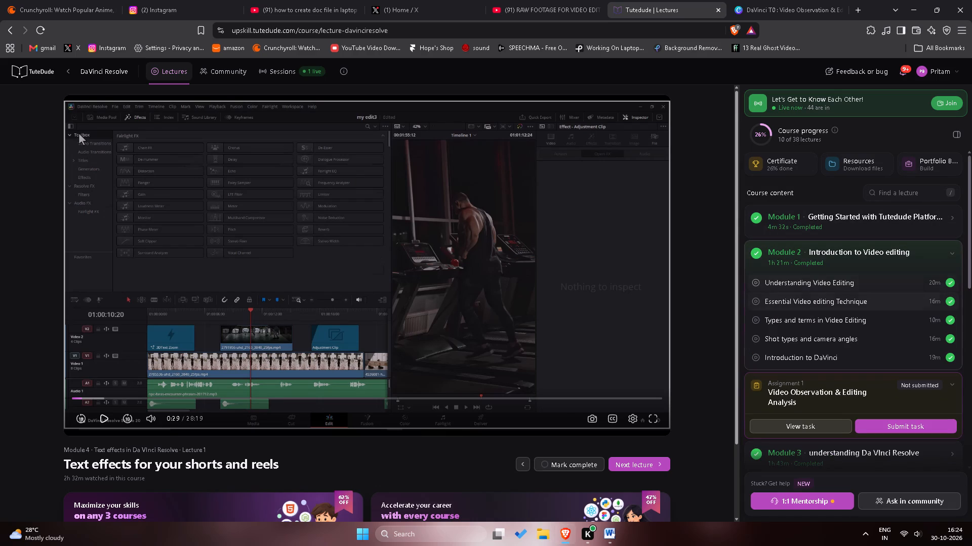
{"action": "left_click", "coordinate": [821, 338]}
{"action": "left_click_drag", "start_coordinate": [186, 395], "coordinate": [175, 395]}
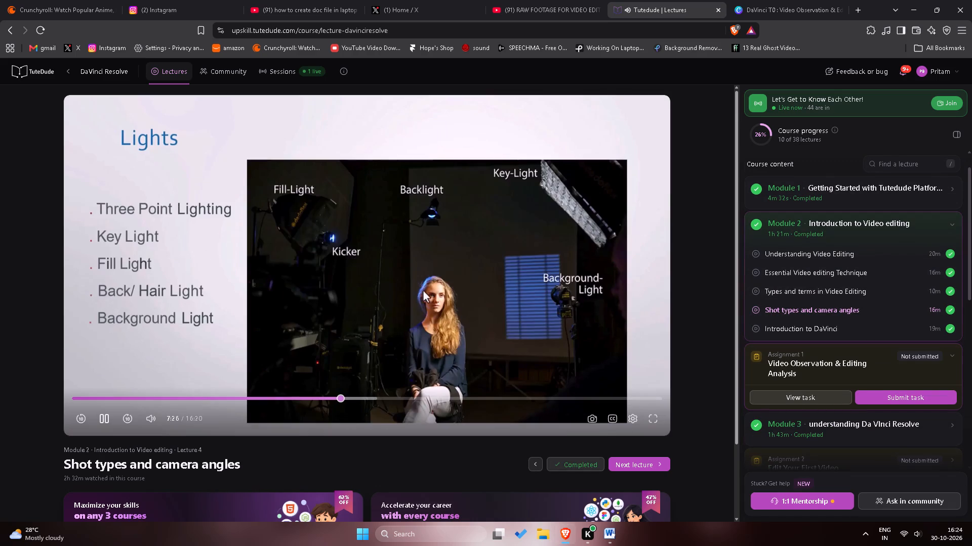
{"action": "left_click_drag", "start_coordinate": [175, 395], "coordinate": [62, 396]}
{"action": "left_click", "coordinate": [322, 265]}
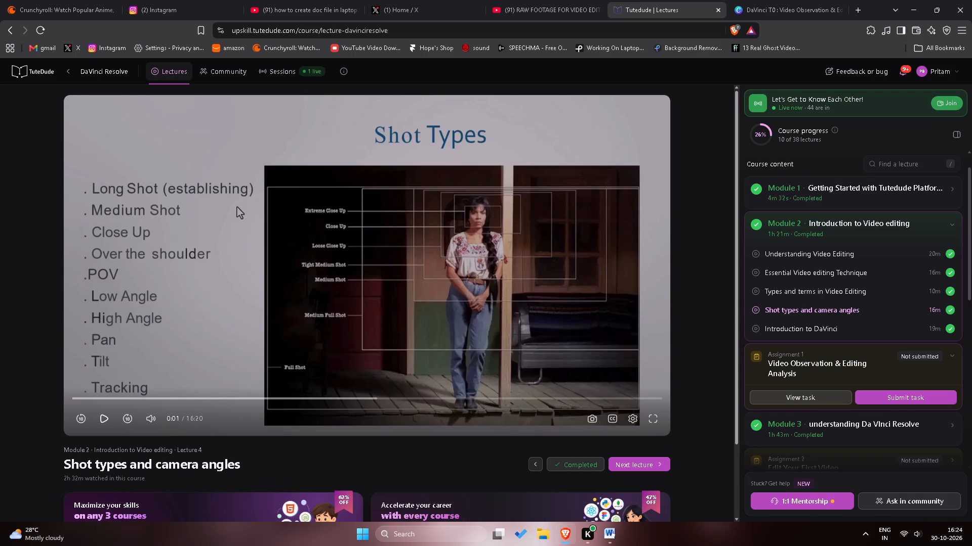
Return to the Video Observation & Editing Analysis task page and read its Shot Types, Audio, Flow, Editing and Submission Guidelines sections.
{"action": "left_click", "coordinate": [783, 3]}
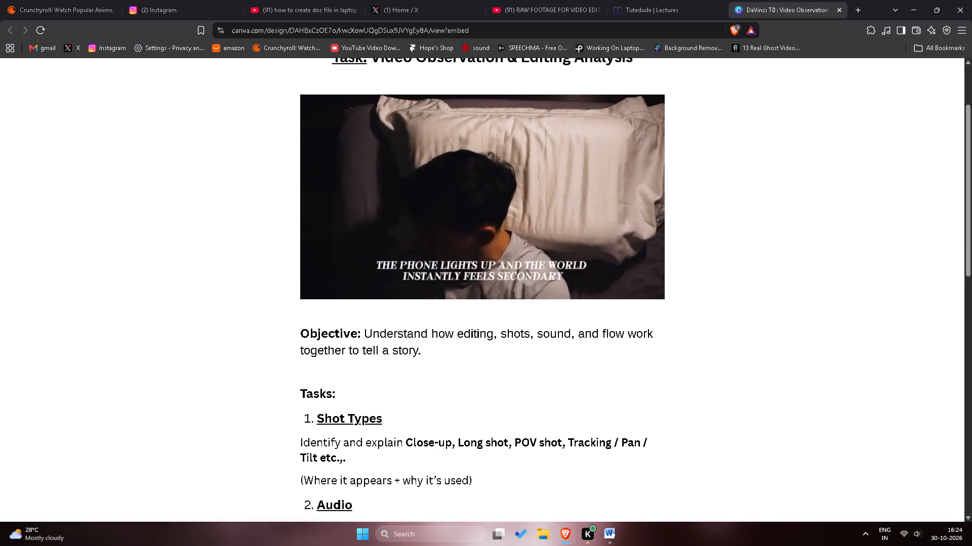
{"action": "scroll", "coordinate": [431, 365], "scroll_direction": "down", "scroll_amount": 3}
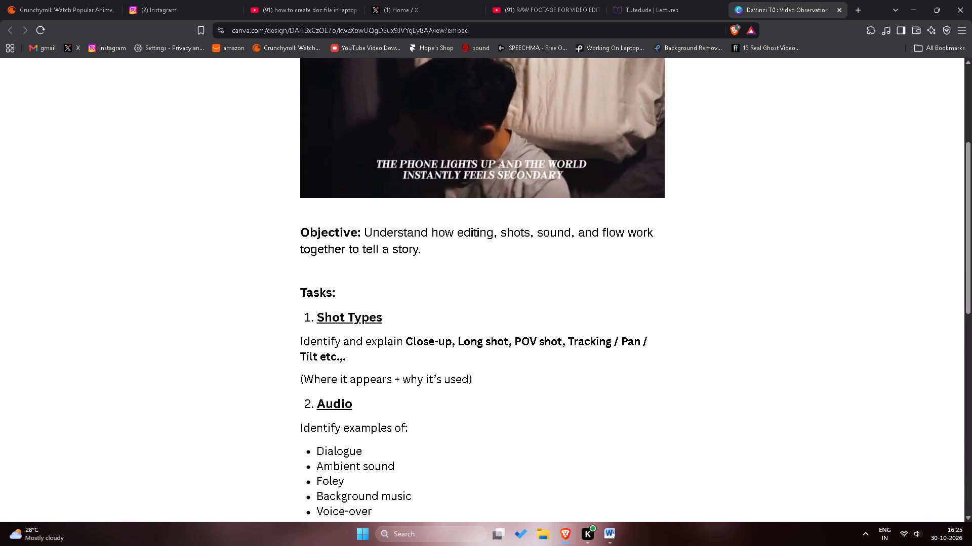
{"action": "scroll", "coordinate": [480, 335], "scroll_direction": "down", "scroll_amount": 7}
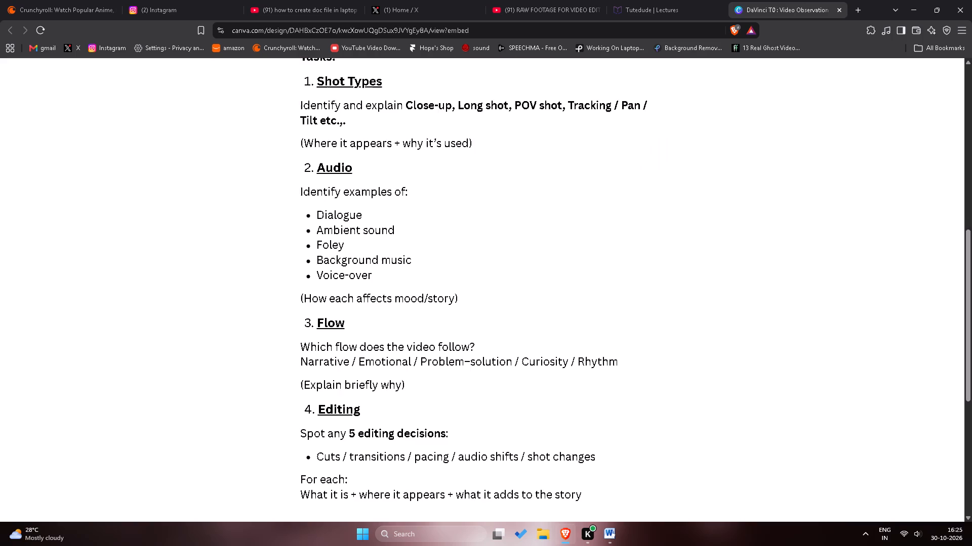
{"action": "scroll", "coordinate": [483, 338], "scroll_direction": "down", "scroll_amount": 9}
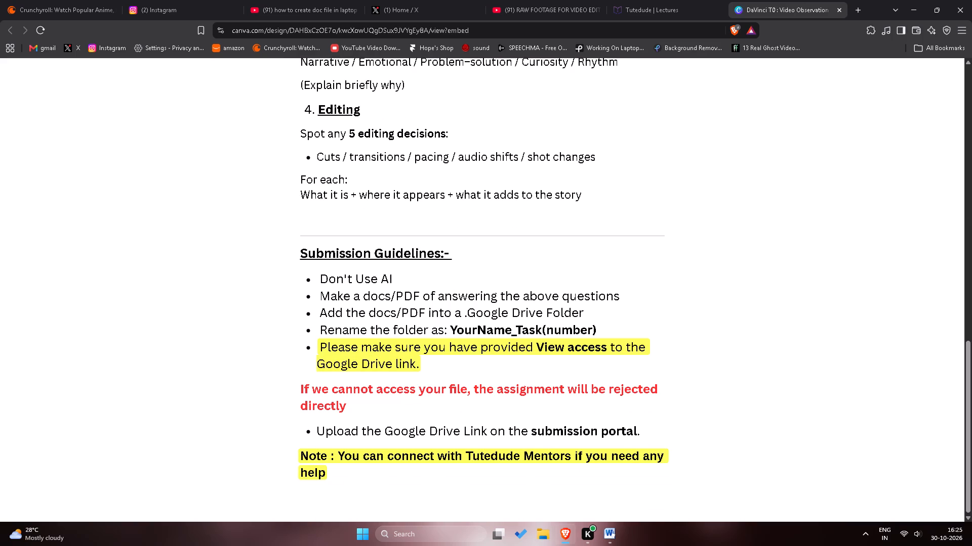
{"action": "scroll", "coordinate": [489, 400], "scroll_direction": "up", "scroll_amount": 13}
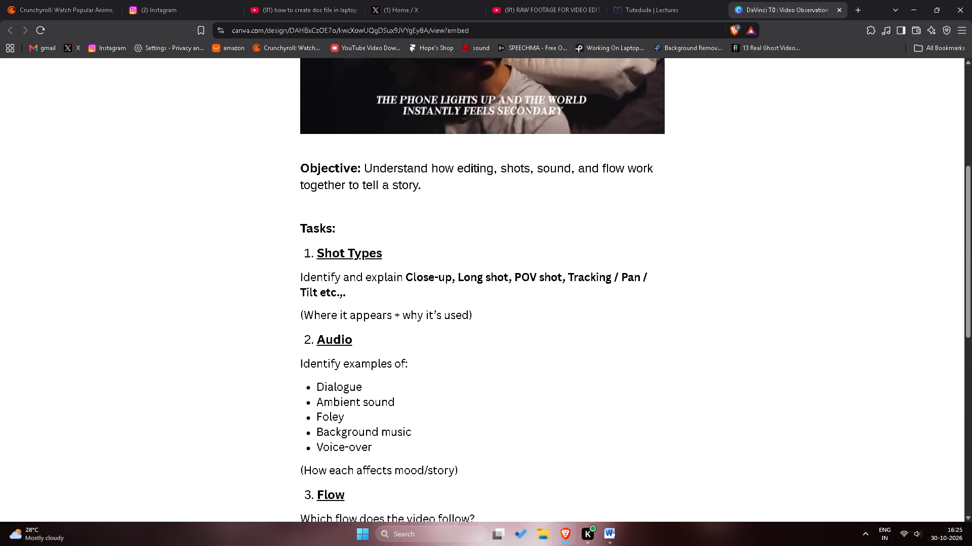
{"action": "scroll", "coordinate": [491, 384], "scroll_direction": "up", "scroll_amount": 2}
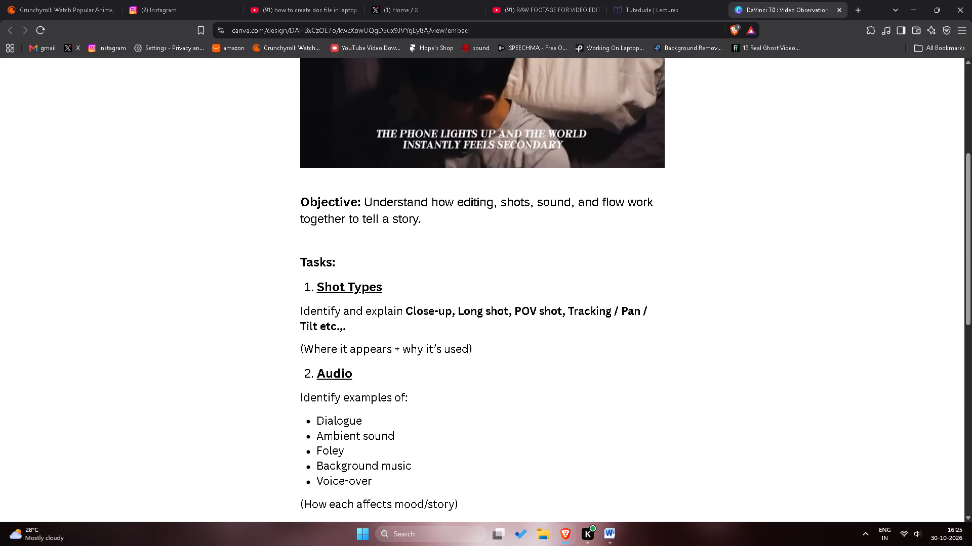
Resume the task video and rewind it repeatedly to rewatch its opening shots.
{"action": "scroll", "coordinate": [444, 321], "scroll_direction": "up", "scroll_amount": 3}
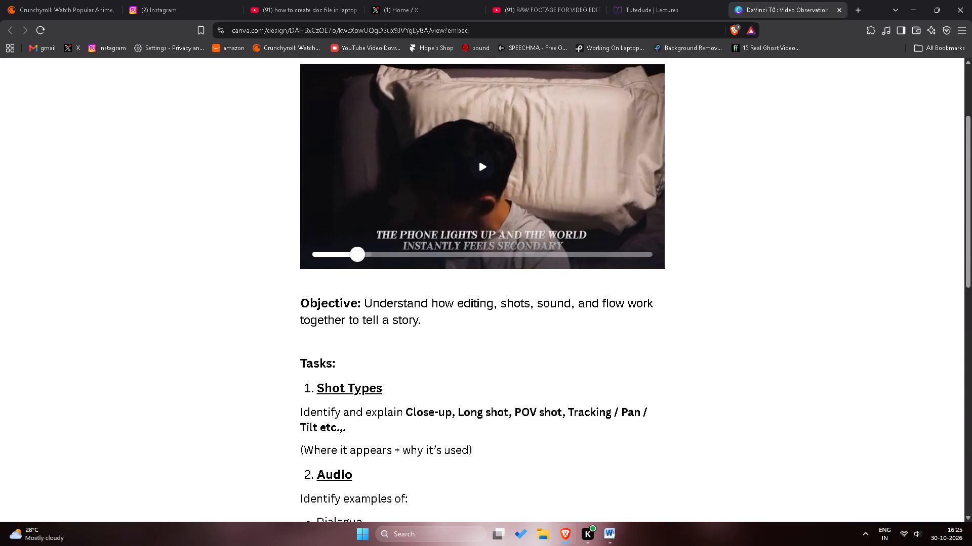
{"action": "left_click", "coordinate": [482, 169]}
{"action": "left_click_drag", "start_coordinate": [356, 252], "coordinate": [326, 253]}
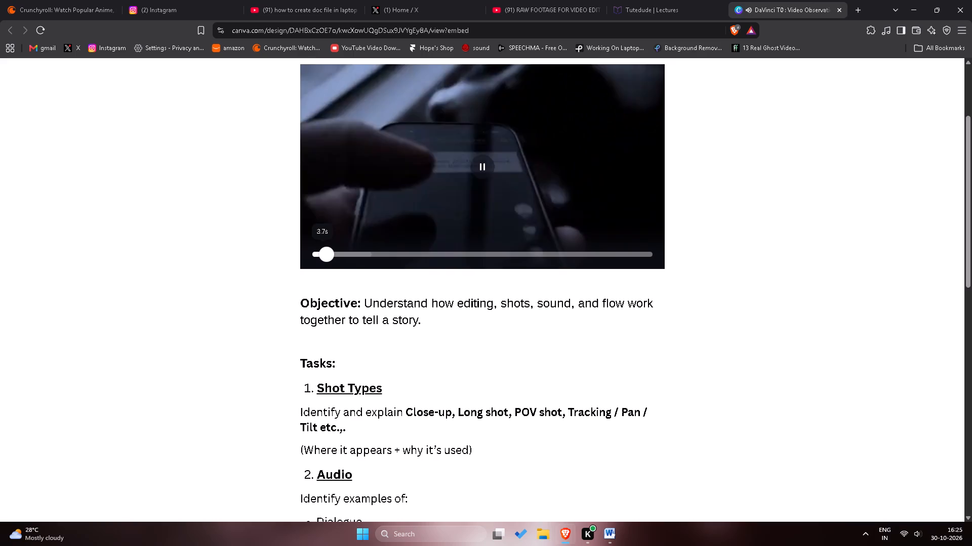
{"action": "left_click_drag", "start_coordinate": [321, 252], "coordinate": [292, 250]}
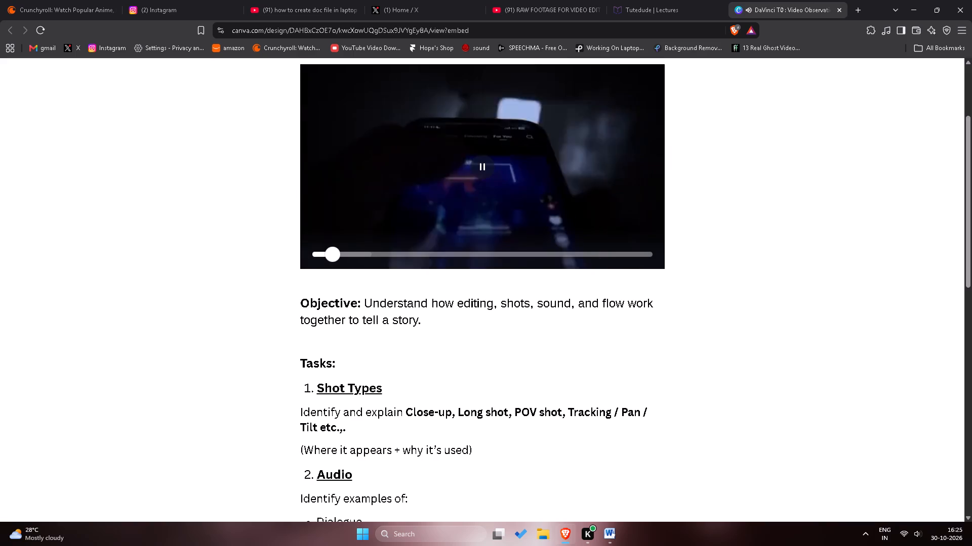
{"action": "left_click_drag", "start_coordinate": [332, 253], "coordinate": [301, 253]}
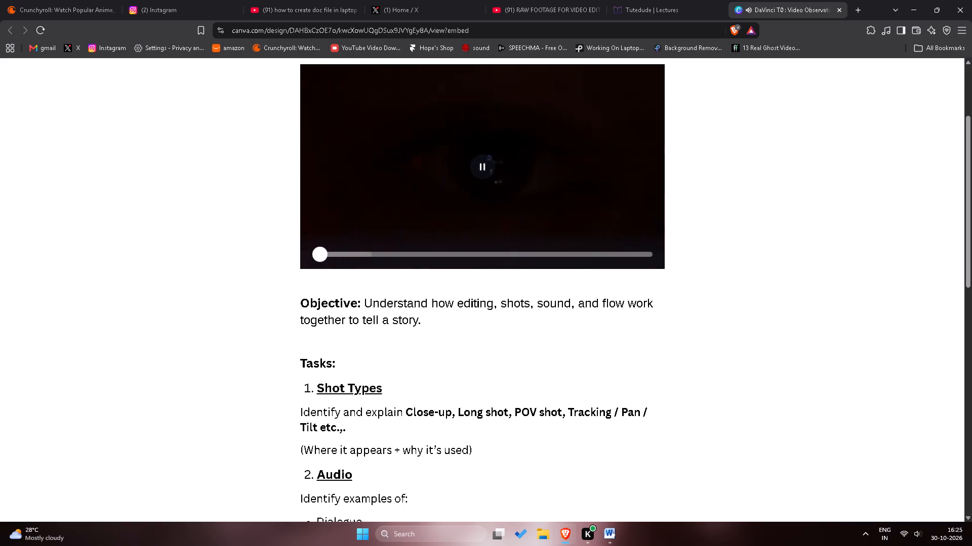
{"action": "left_click", "coordinate": [482, 165]}
{"action": "left_click", "coordinate": [487, 173]}
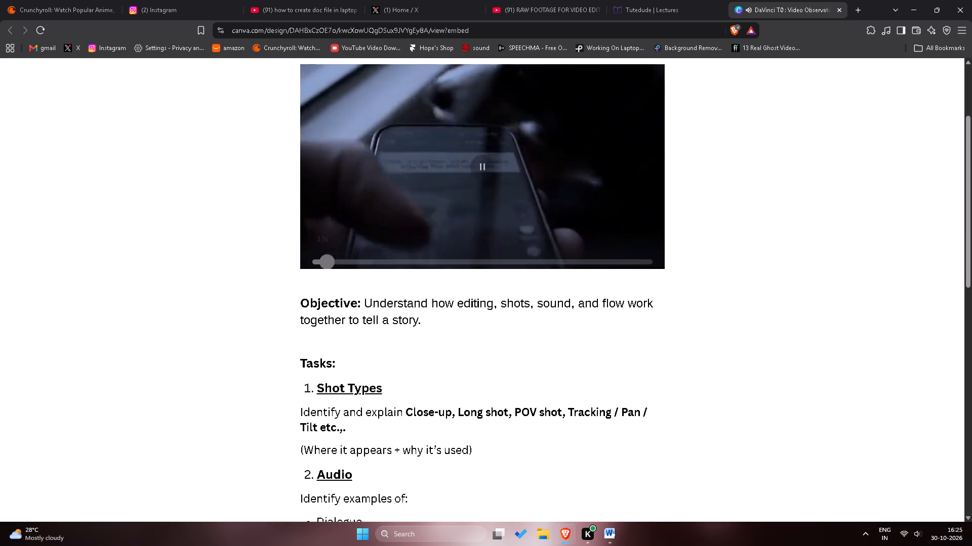
{"action": "left_click", "coordinate": [321, 254]}
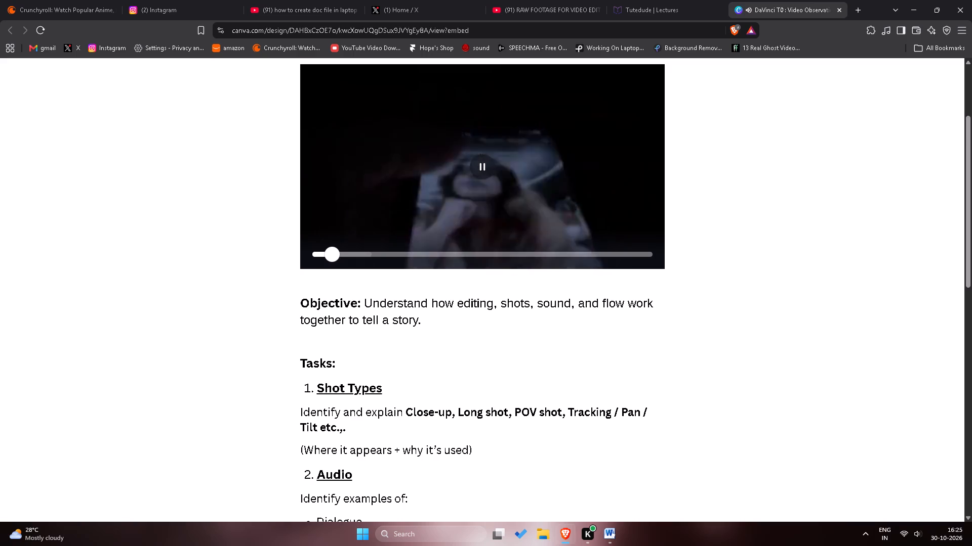
Watch the task video onward from its opening phone shots to the bedroom scene where the phone lights up.
{"action": "scroll", "coordinate": [478, 176], "scroll_direction": "up", "scroll_amount": 3}
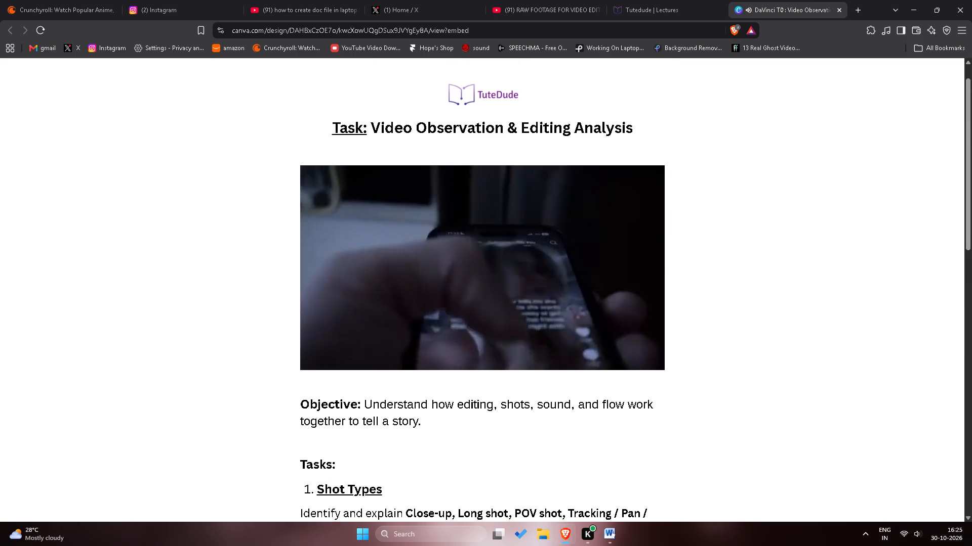
{"action": "key", "text": "Tab"}
{"action": "key", "text": "space"}
{"action": "left_click", "coordinate": [800, 300]}
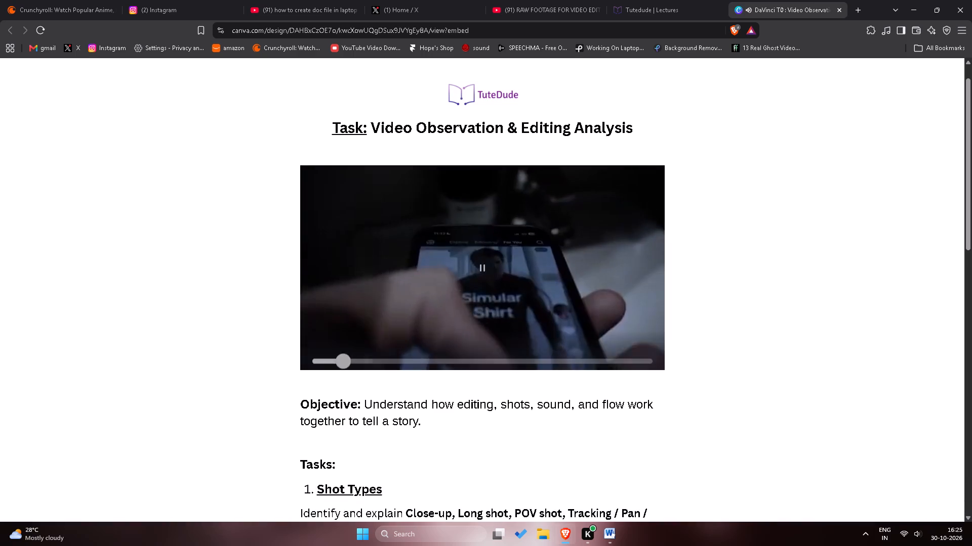
{"action": "key", "text": "space"}
{"action": "scroll", "coordinate": [611, 283], "scroll_direction": "up", "scroll_amount": 15}
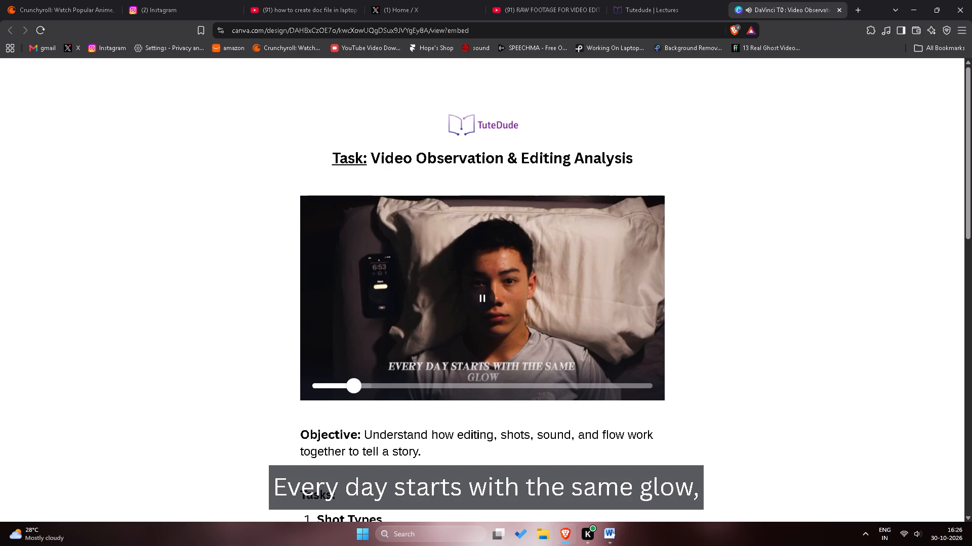
{"action": "type", "text": "dswa"}
{"action": "left_click", "coordinate": [575, 338]}
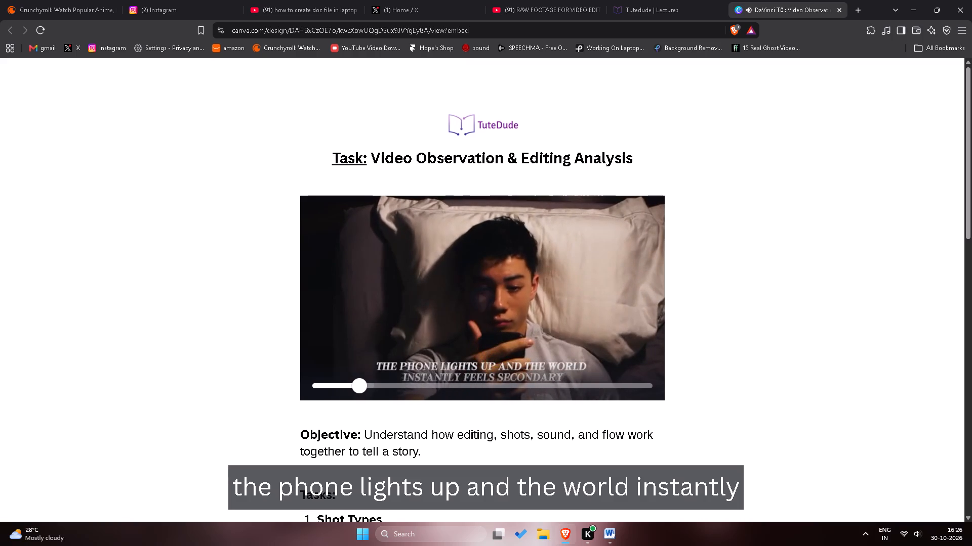
Turn off the captions on the task page.
{"action": "scroll", "coordinate": [675, 267], "scroll_direction": "down", "scroll_amount": 7}
{"action": "left_click", "coordinate": [818, 480]}
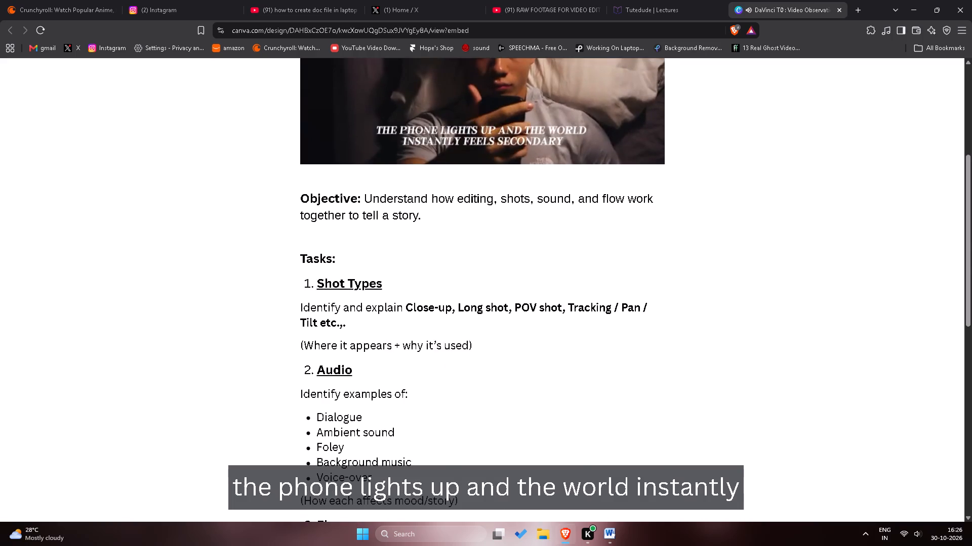
{"action": "scroll", "coordinate": [832, 483], "scroll_direction": "down", "scroll_amount": 17}
{"action": "left_click", "coordinate": [876, 509]}
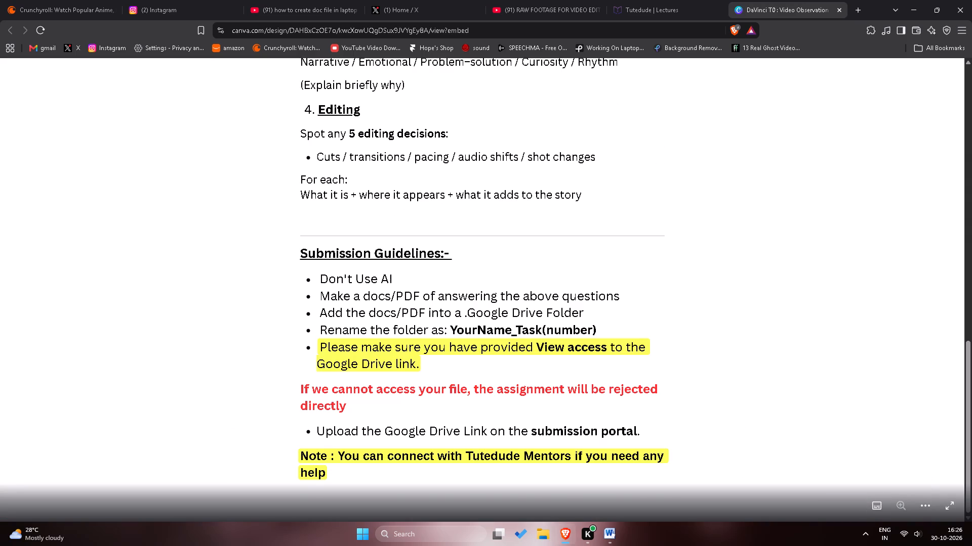
Continue the task video, rewatch the part following the bedroom scene alongside the Shot Types and Audio questions, and pause it.
{"action": "scroll", "coordinate": [971, 459], "scroll_direction": "up", "scroll_amount": 20}
{"action": "scroll", "coordinate": [971, 459], "scroll_direction": "up", "scroll_amount": 2}
{"action": "left_click", "coordinate": [488, 283]}
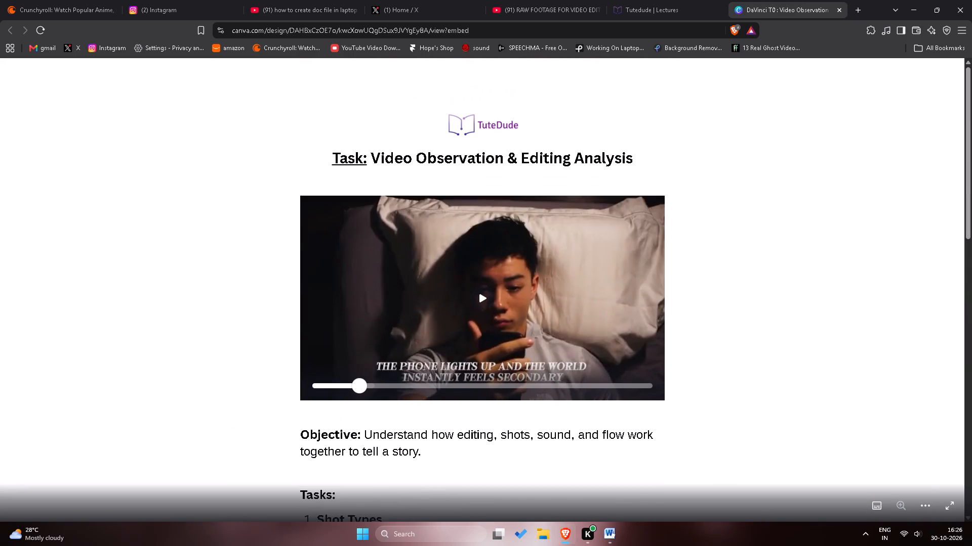
{"action": "left_click", "coordinate": [476, 294]}
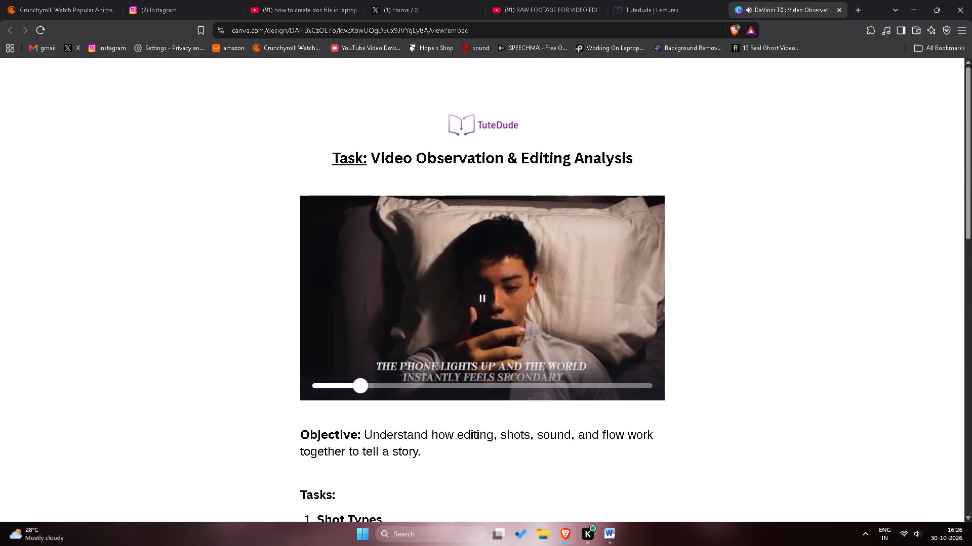
{"action": "key", "text": "space"}
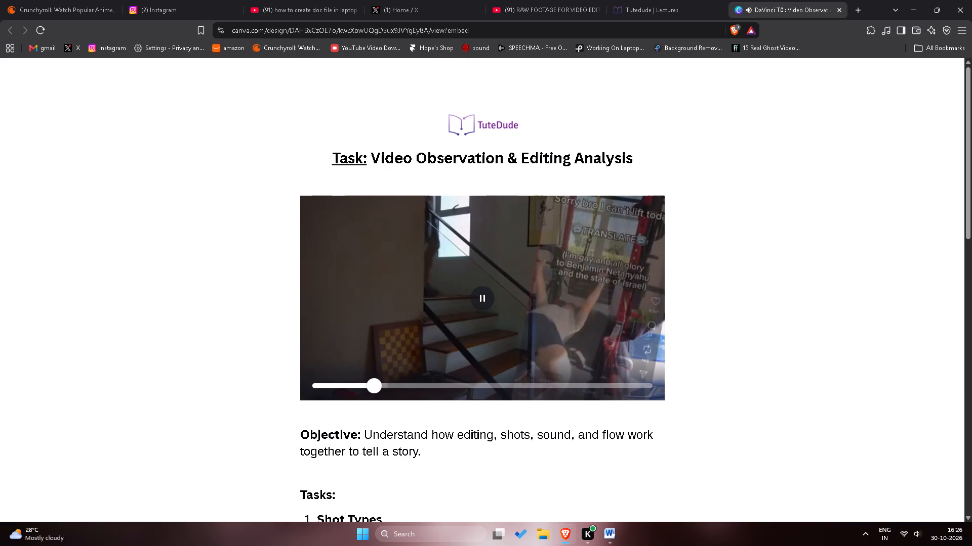
{"action": "left_click", "coordinate": [368, 382]}
{"action": "left_click_drag", "start_coordinate": [368, 382], "coordinate": [358, 383]}
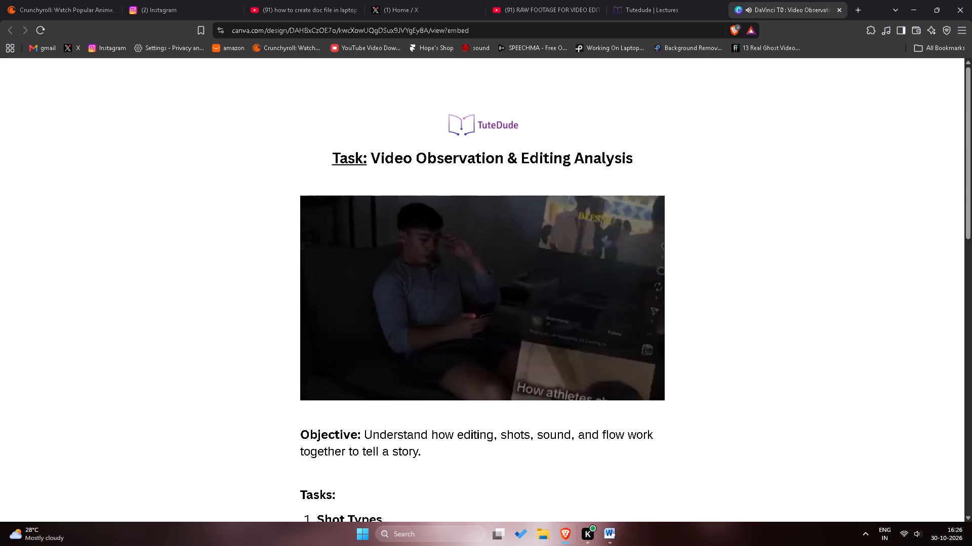
{"action": "scroll", "coordinate": [547, 11], "scroll_direction": "down", "scroll_amount": 4}
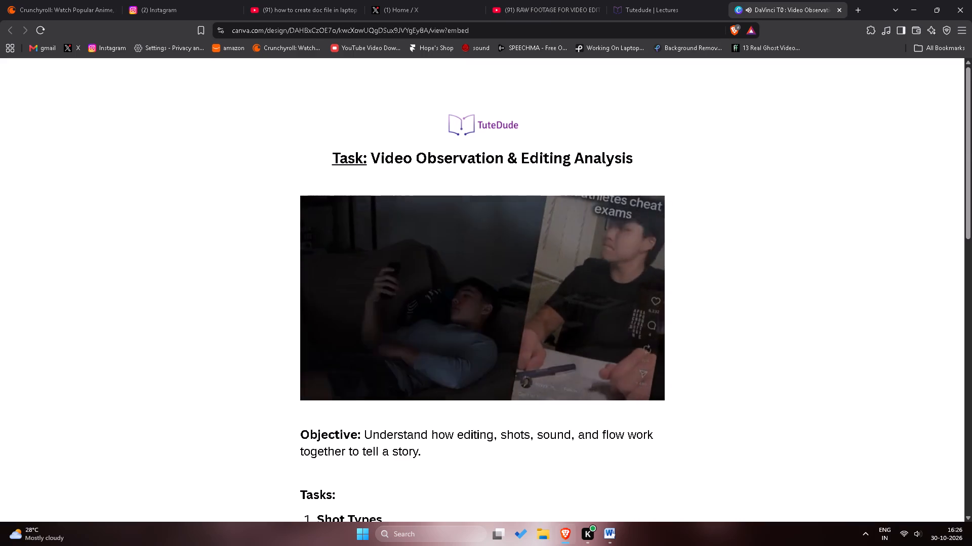
{"action": "scroll", "coordinate": [507, 169], "scroll_direction": "down", "scroll_amount": 7}
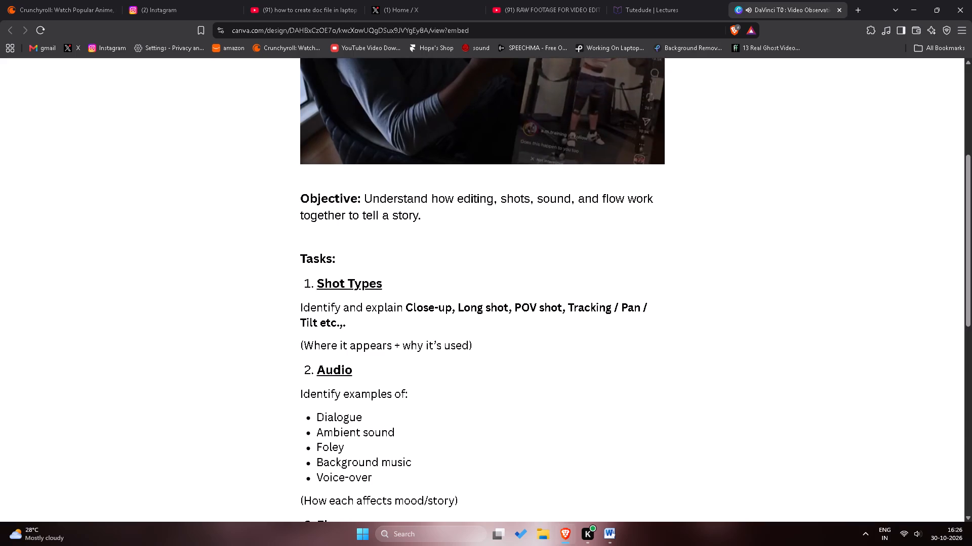
{"action": "scroll", "coordinate": [612, 313], "scroll_direction": "up", "scroll_amount": 5}
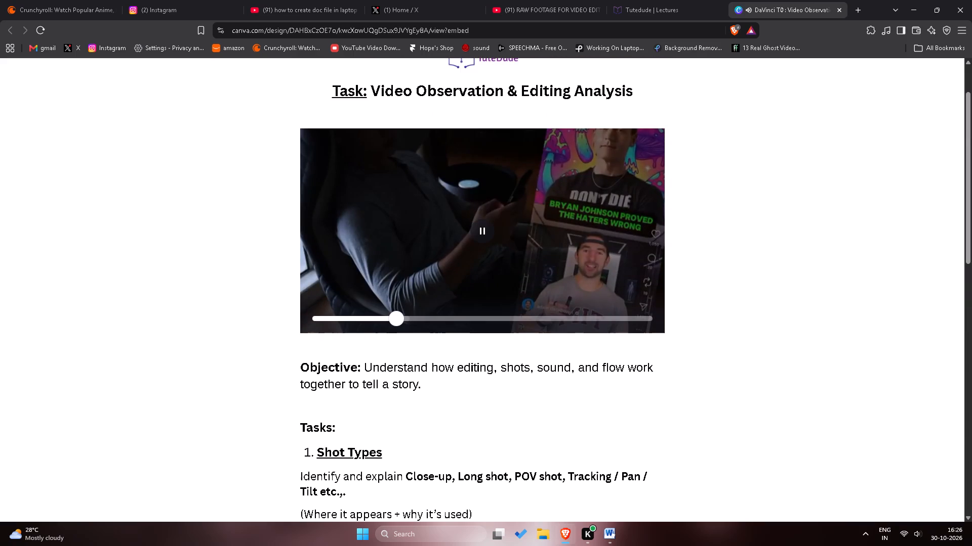
{"action": "left_click", "coordinate": [470, 234]}
Return to the "Shot types and camera angles" lecture, watch its Shot Types explanation up to 1:32 with skips ahead, and pause it.
{"action": "left_click", "coordinate": [686, 2]}
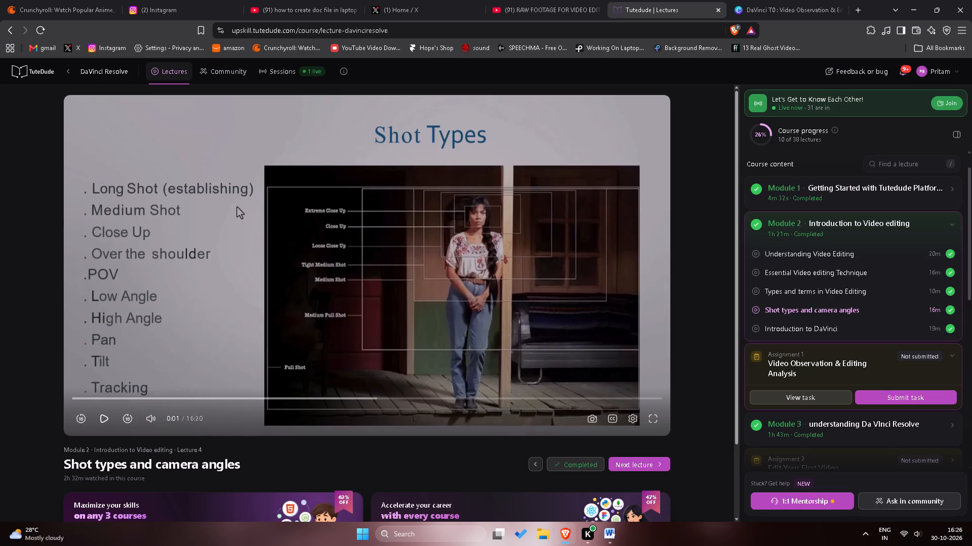
{"action": "left_click", "coordinate": [219, 297]}
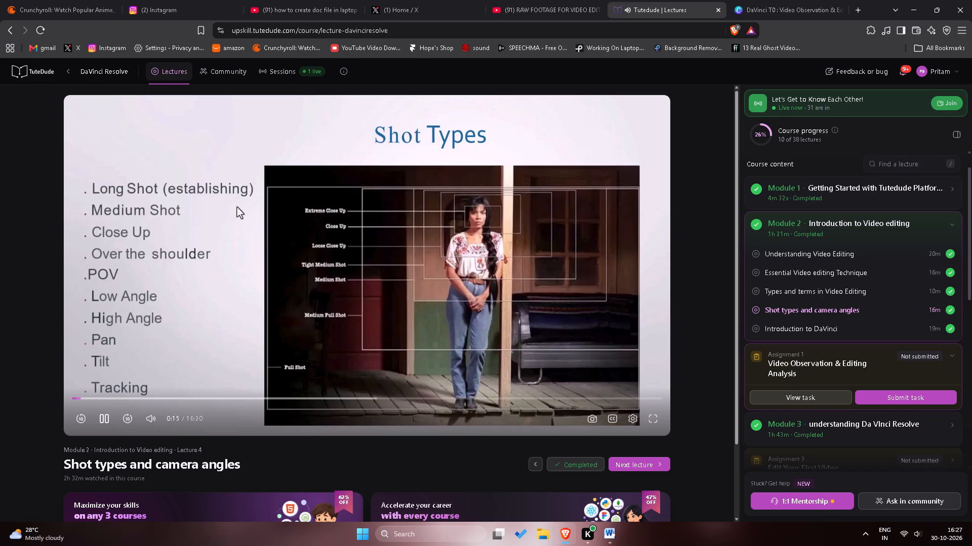
{"action": "key", "text": "Right"}
{"action": "key", "text": "Right"}
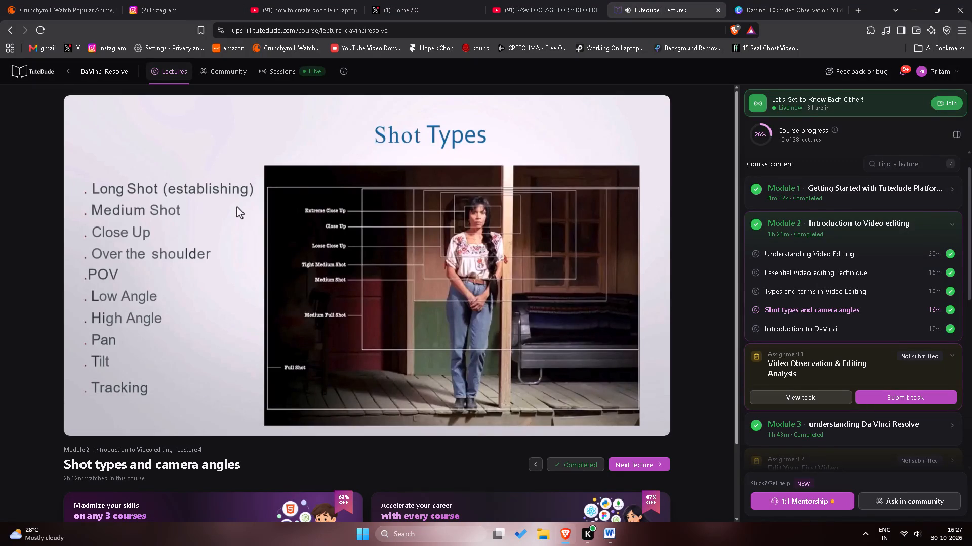
{"action": "key", "text": "Right"}
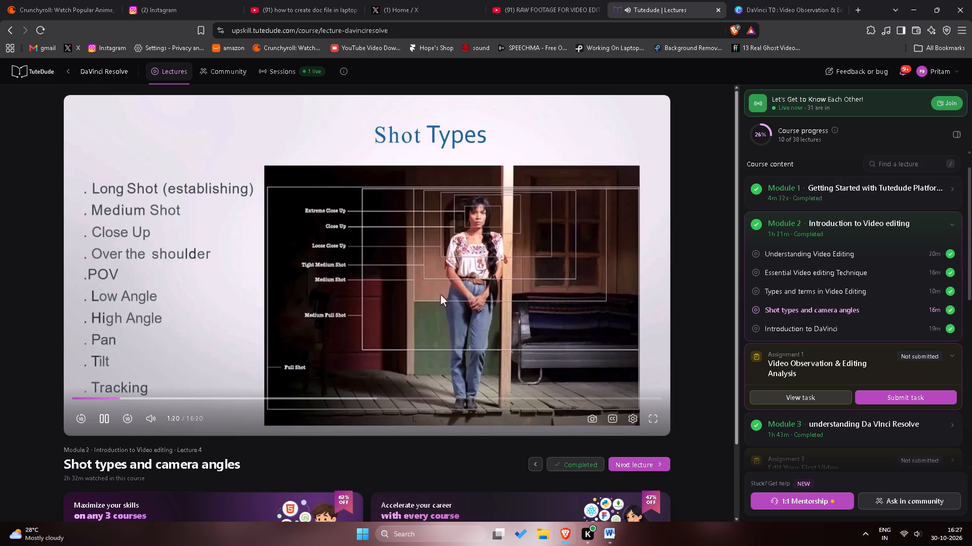
{"action": "left_click", "coordinate": [614, 542]}
{"action": "left_click", "coordinate": [560, 537]}
{"action": "left_click", "coordinate": [385, 327]}
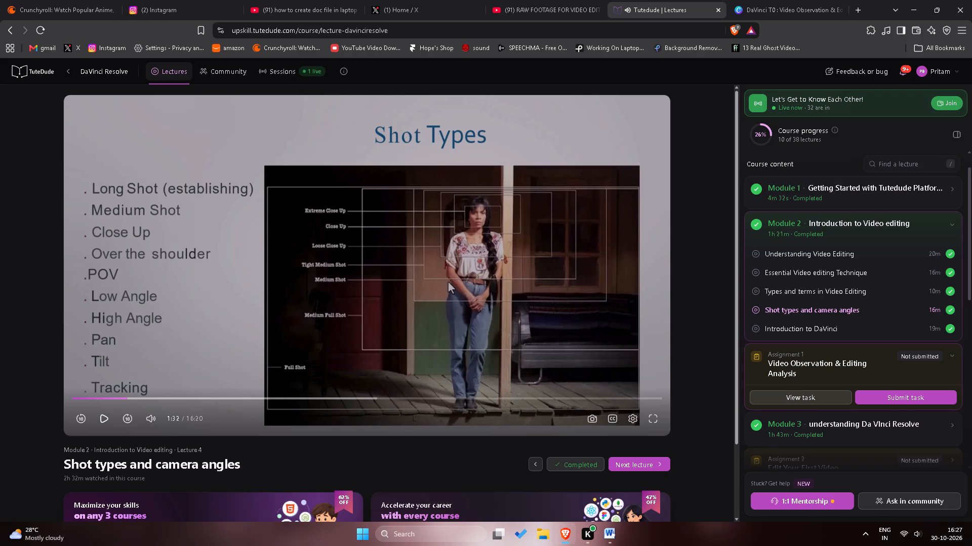
Resume the shot types lecture from 1:32 and skim through the "Camera Shots | Framing" examples to the "The Matrix | High Angle" board.
{"action": "left_click", "coordinate": [436, 253]}
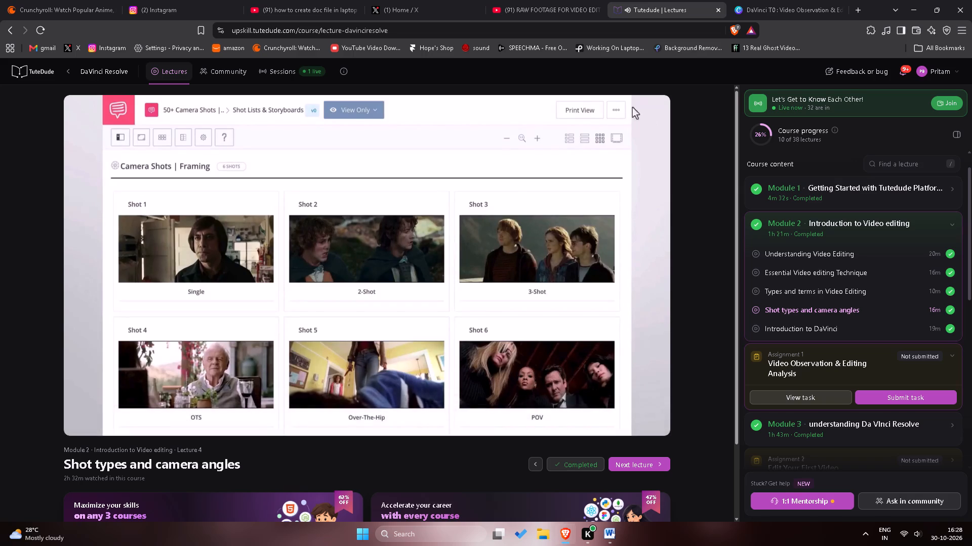
{"action": "key", "text": "Right"}
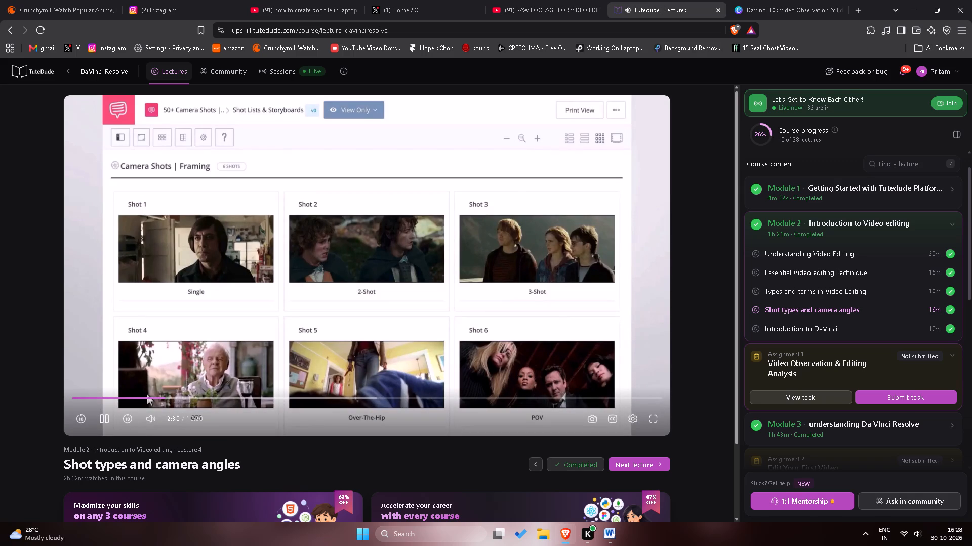
{"action": "key", "text": "Right"}
{"action": "key", "text": "Right"}
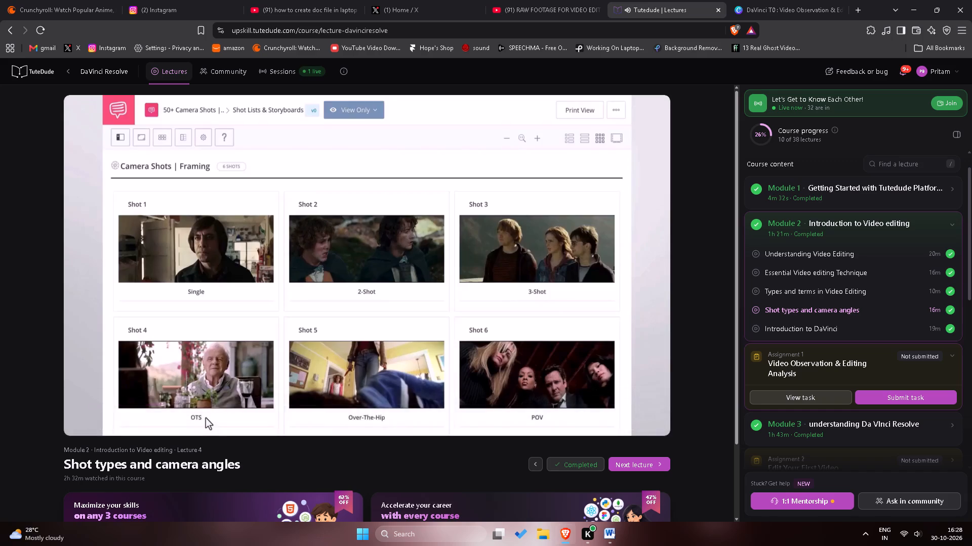
{"action": "key", "text": "Right"}
{"action": "scroll", "coordinate": [378, 283], "scroll_direction": "up", "scroll_amount": 1}
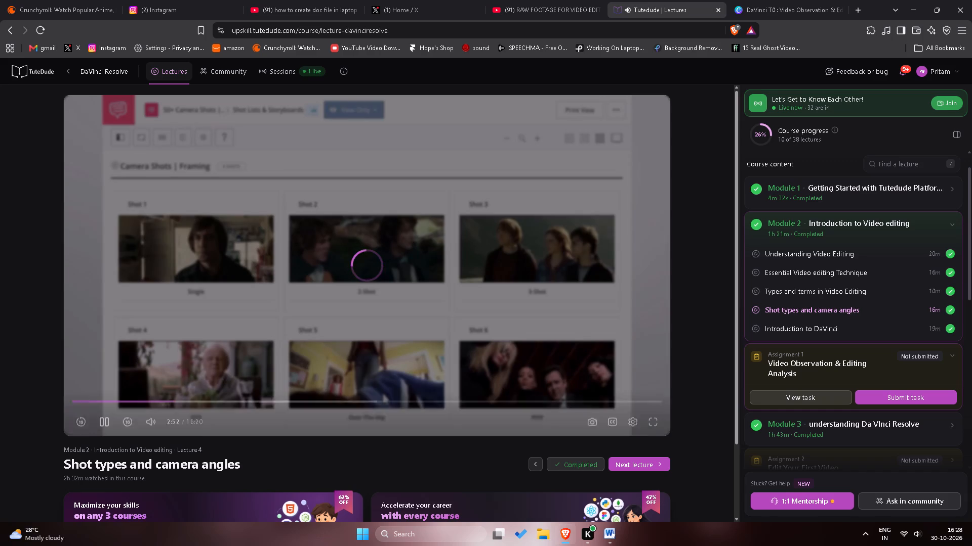
{"action": "key", "text": "Right"}
{"action": "key", "text": "Right"}
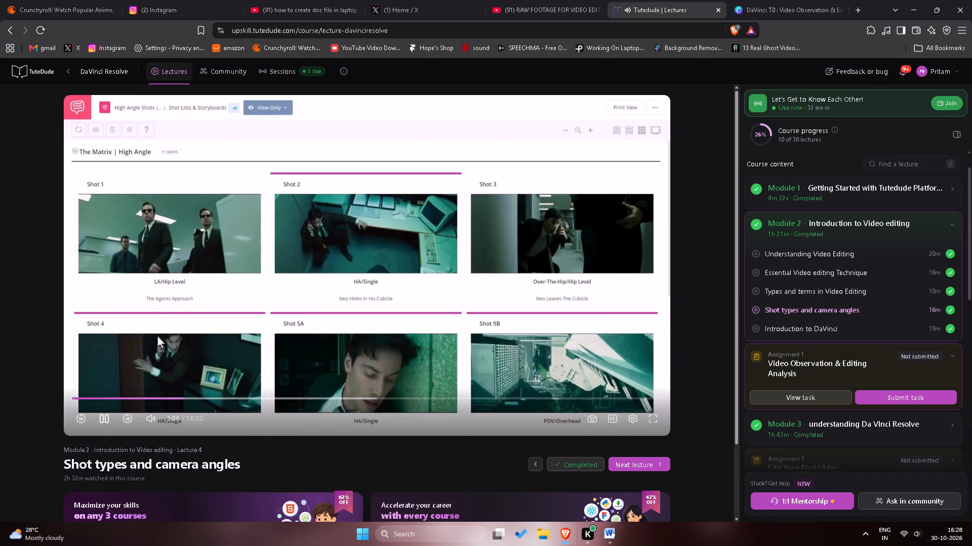
Skim the lecture's high-angle examples and the "Camera Shots | Angles Shots" board, continuing to the wide-shot-to-extreme-close-up comparison.
{"action": "key", "text": "Right"}
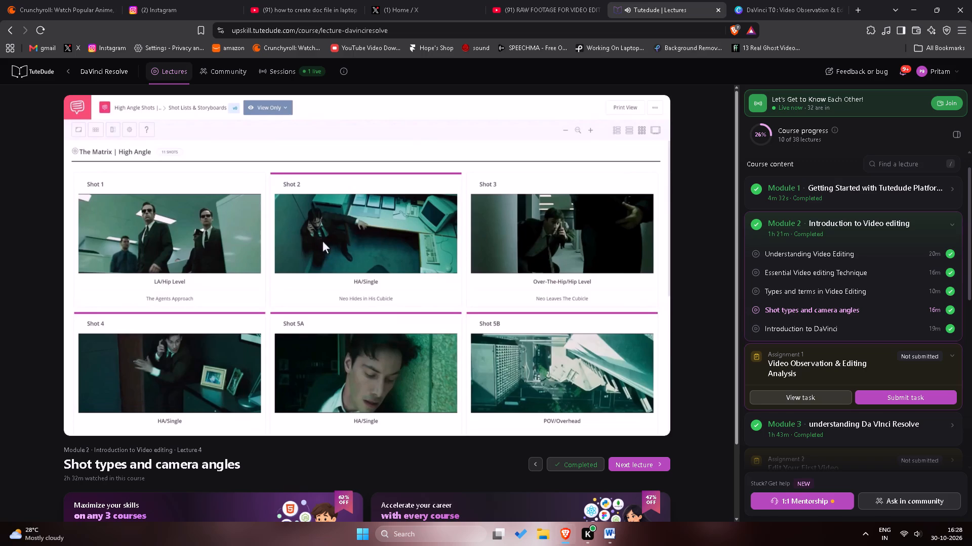
{"action": "key", "text": "Right"}
{"action": "key", "text": "Right"}
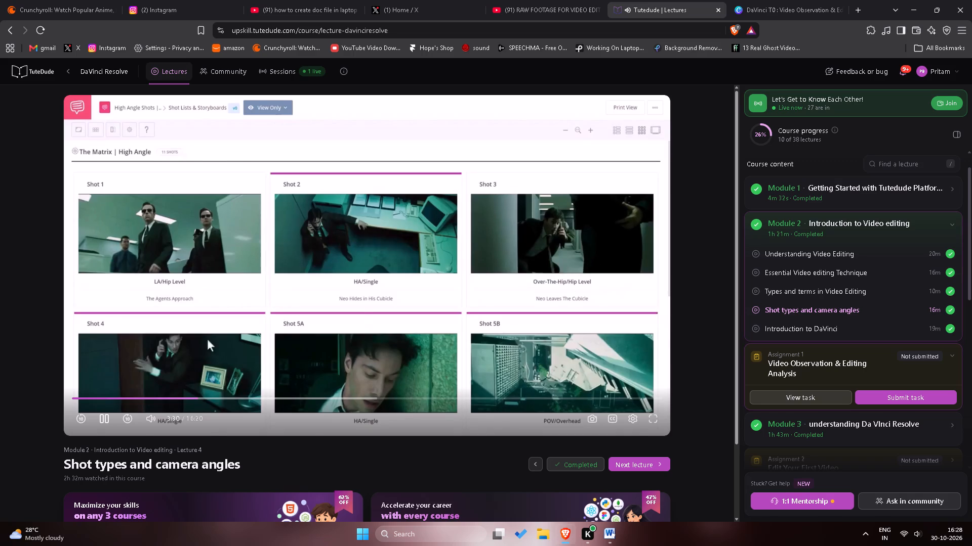
{"action": "key", "text": "Right"}
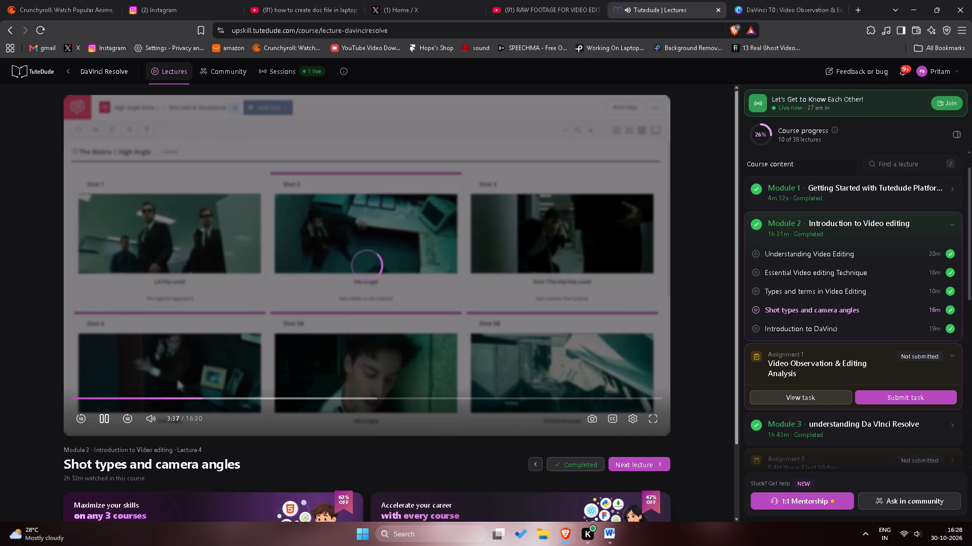
{"action": "key", "text": "Right"}
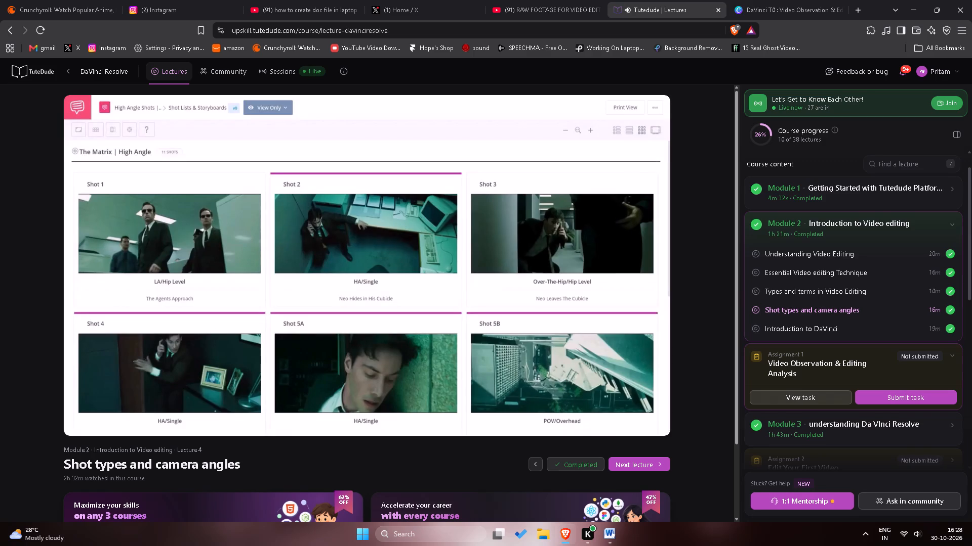
{"action": "key", "text": "Right"}
{"action": "key", "text": "Right"}
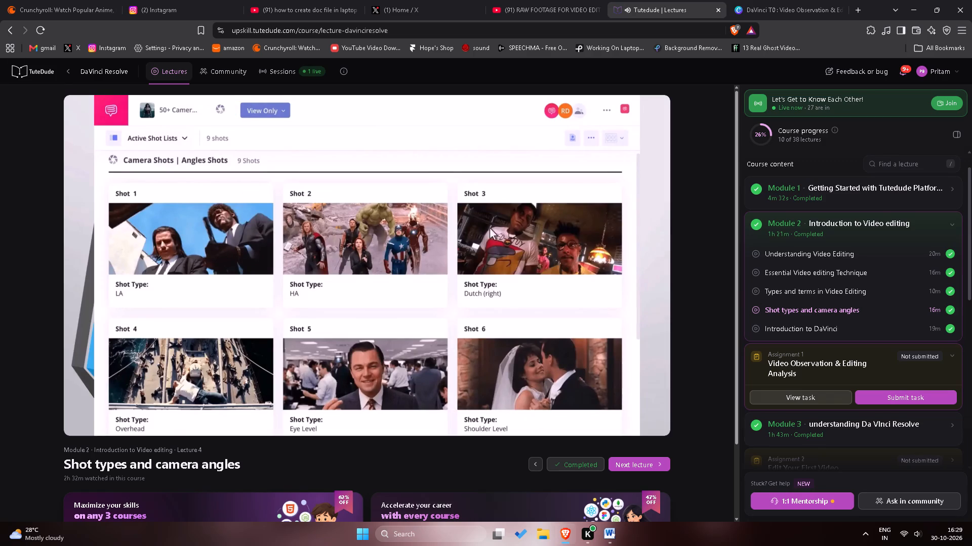
{"action": "key", "text": "Right"}
{"action": "key", "text": "Right"}
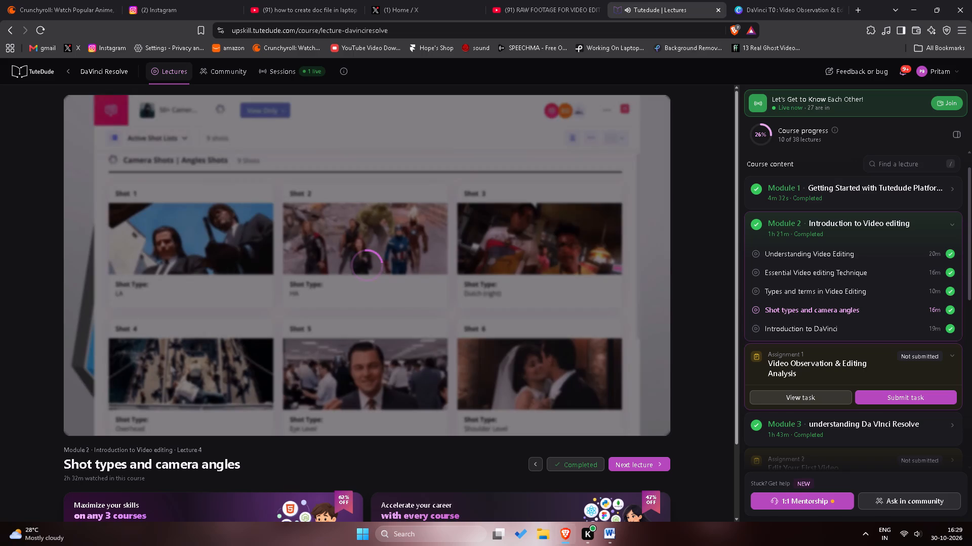
{"action": "key", "text": "Right"}
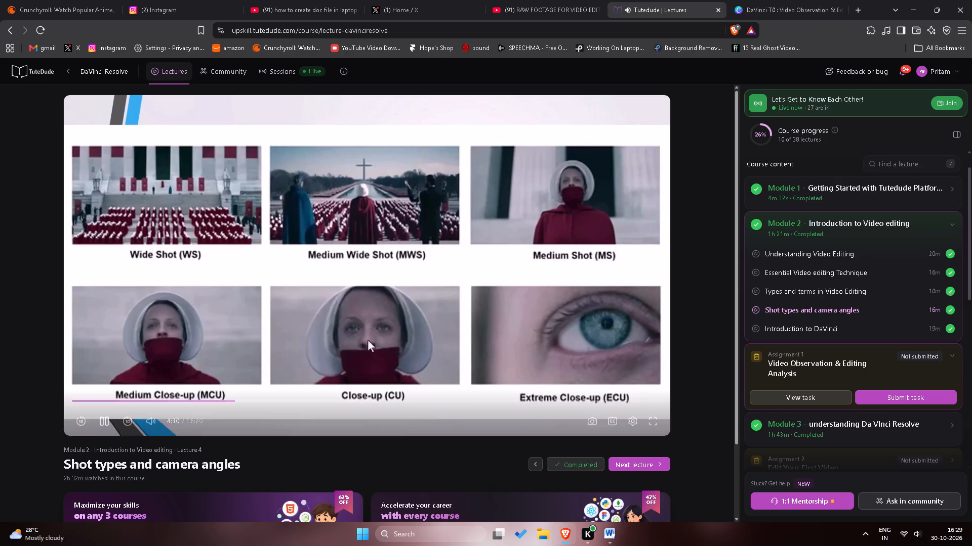
Skim the lecture's shot-size comparison through to the "Lights" slide, with short skips back around the slide change.
{"action": "key", "text": "Right"}
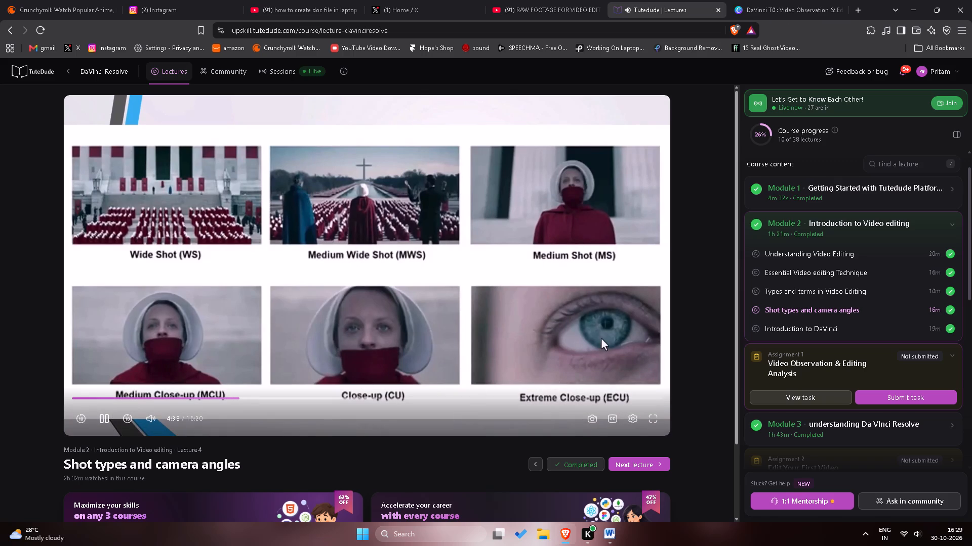
{"action": "key", "text": "Right"}
{"action": "key", "text": "Right"}
{"action": "key", "text": "Right"}
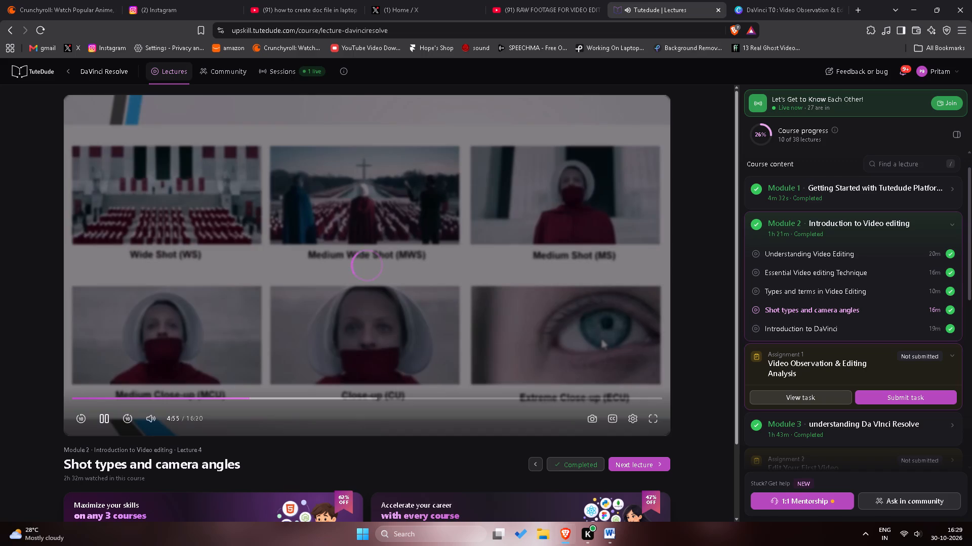
{"action": "key", "text": "Right"}
{"action": "key", "text": "Right"}
{"action": "key", "text": "Right"}
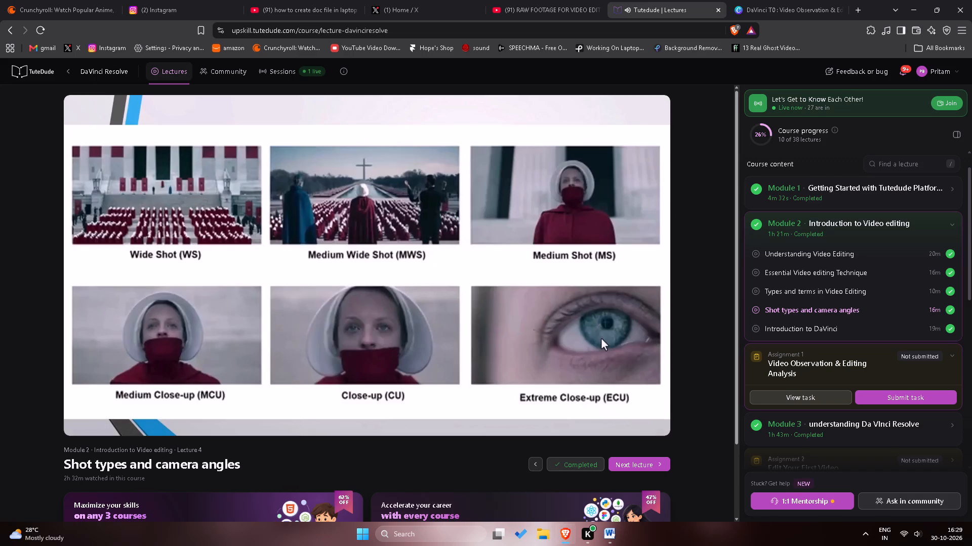
{"action": "key", "text": "Right"}
{"action": "key", "text": "Right"}
{"action": "key", "text": "Right"}
{"action": "key", "text": "Right"}
{"action": "key", "text": "Right"}
{"action": "key", "text": "Right"}
{"action": "key", "text": "Right"}
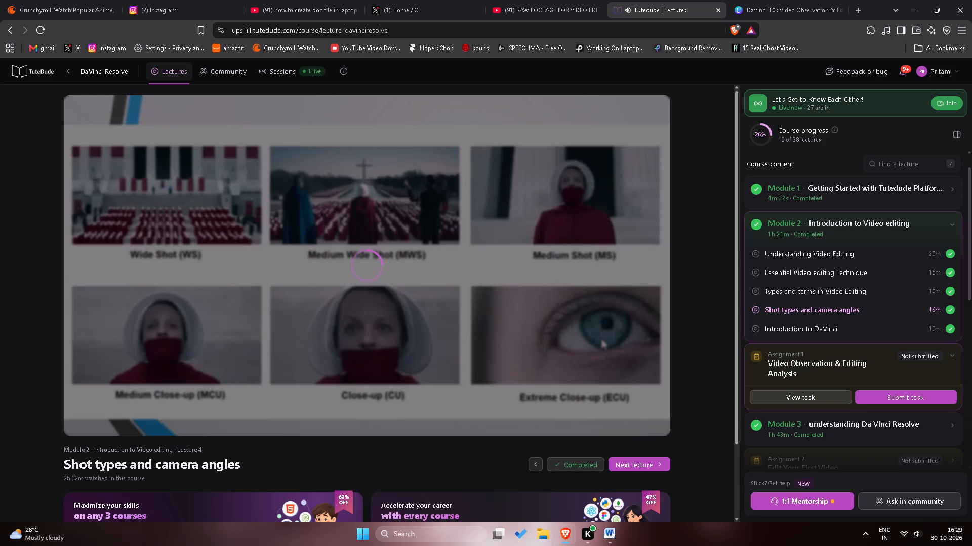
{"action": "key", "text": "Left"}
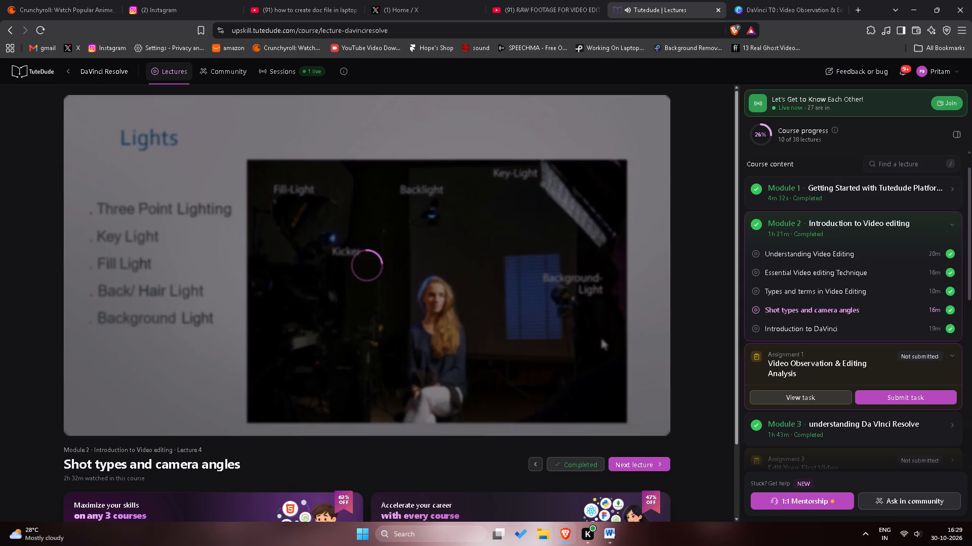
{"action": "key", "text": "Left"}
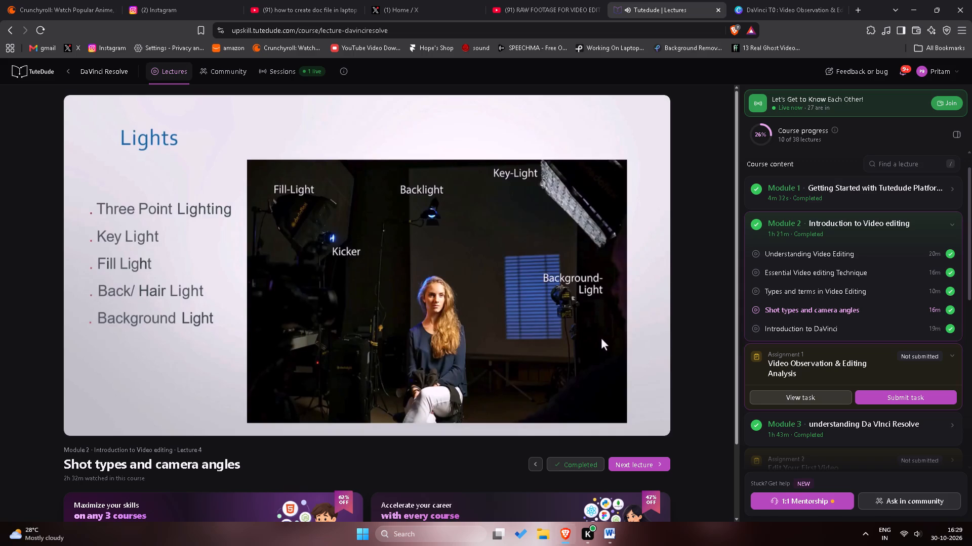
{"action": "key", "text": "Left"}
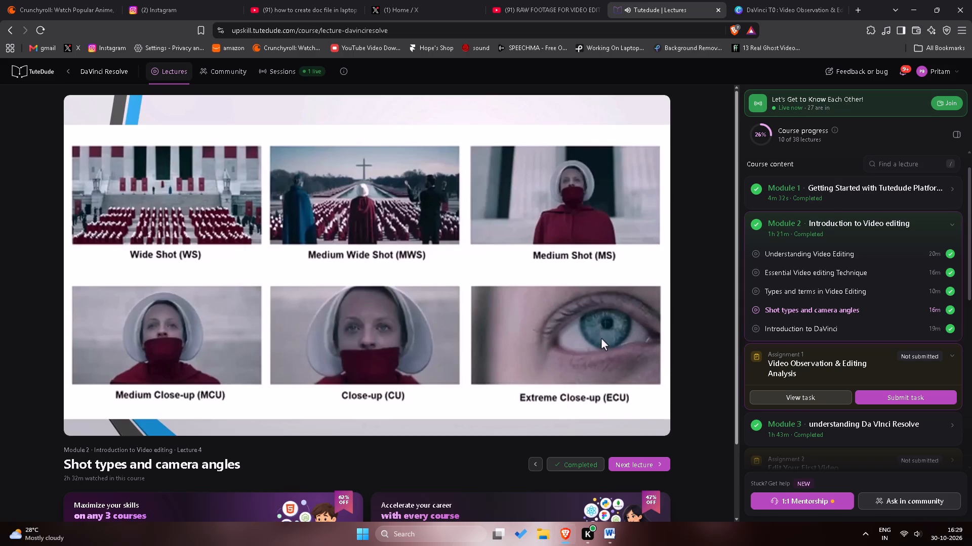
Return to the lecture's "Shot Types" list slide, play it briefly from 0:35 and around 2:04, and pause at 2:06.
{"action": "left_click_drag", "start_coordinate": [169, 392], "coordinate": [116, 400]}
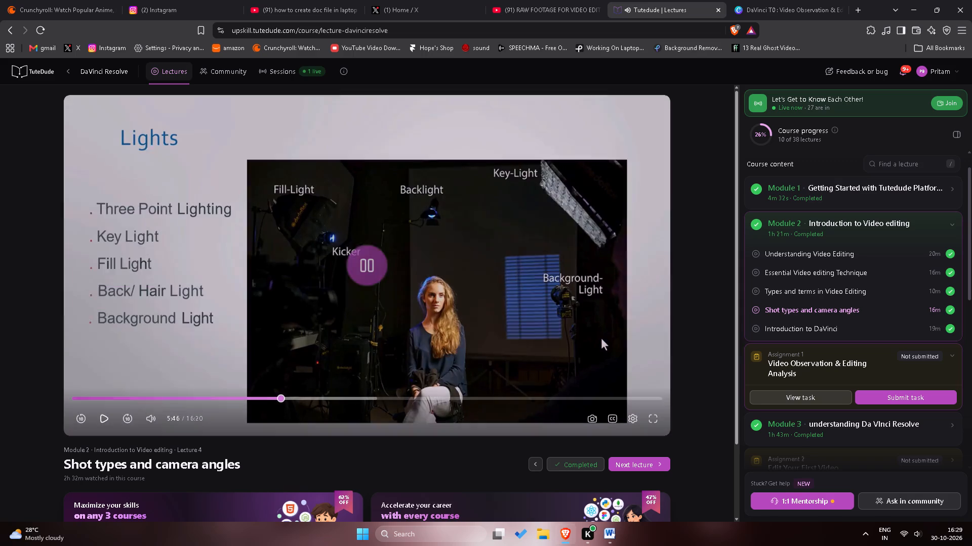
{"action": "left_click_drag", "start_coordinate": [103, 396], "coordinate": [93, 398]}
{"action": "left_click", "coordinate": [145, 340]}
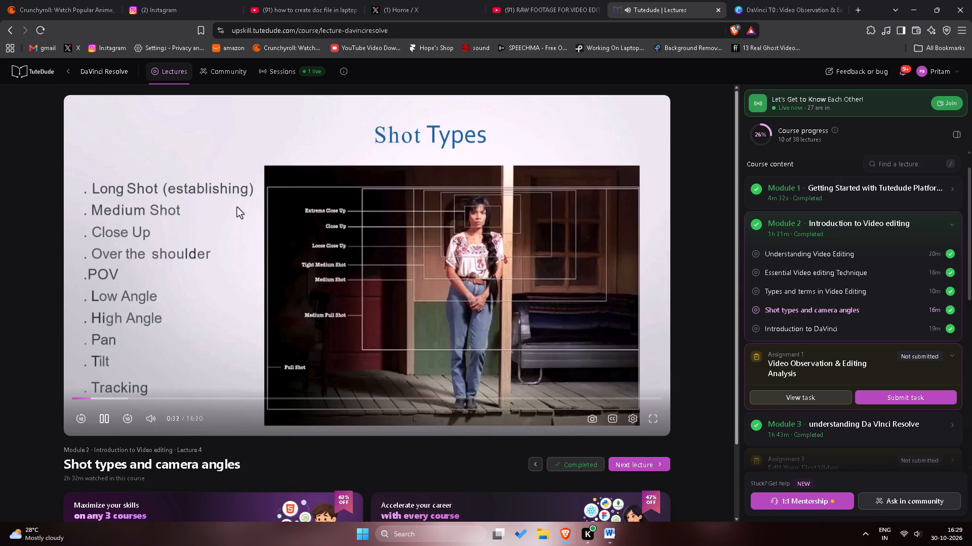
{"action": "left_click", "coordinate": [153, 400]}
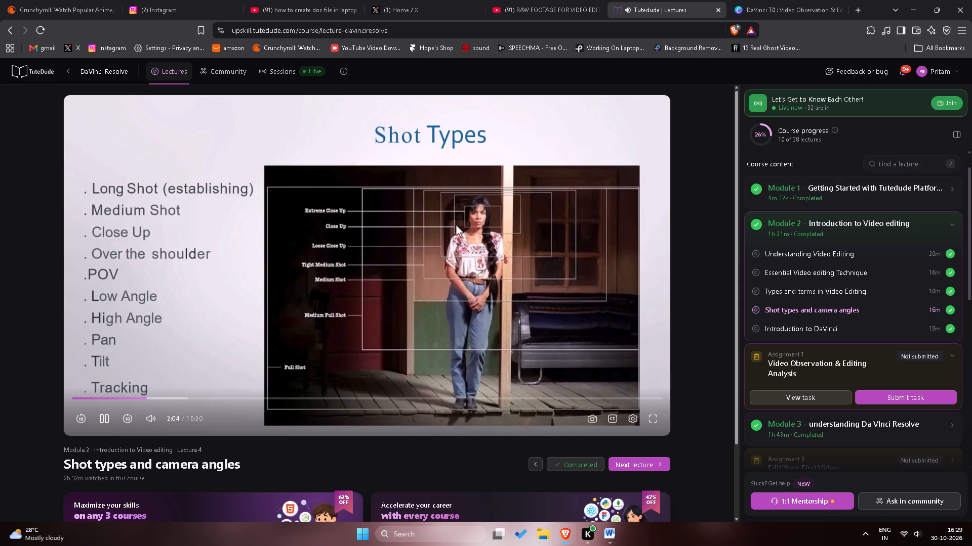
{"action": "left_click", "coordinate": [459, 273]}
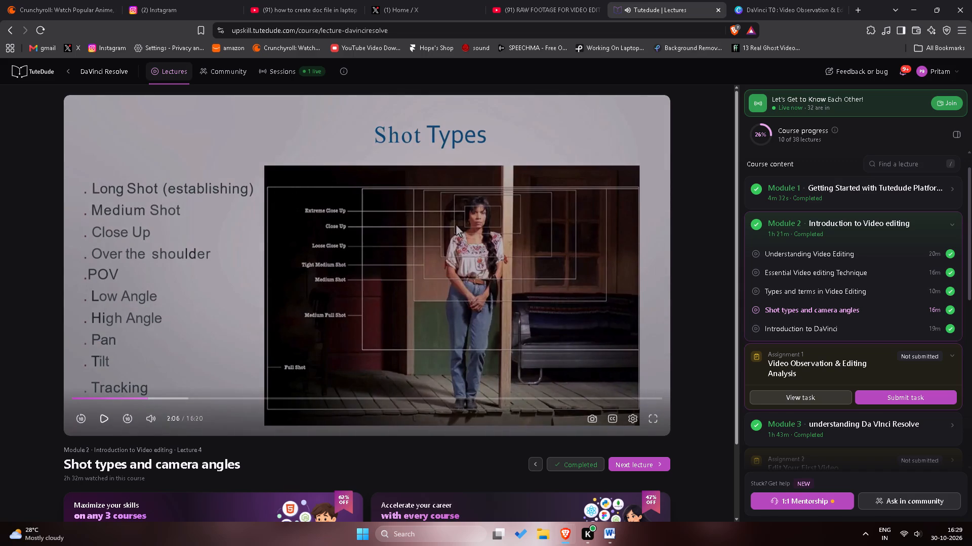
Switch to YouTube and search for "what is pan shot".
{"action": "left_click", "coordinate": [323, 0]}
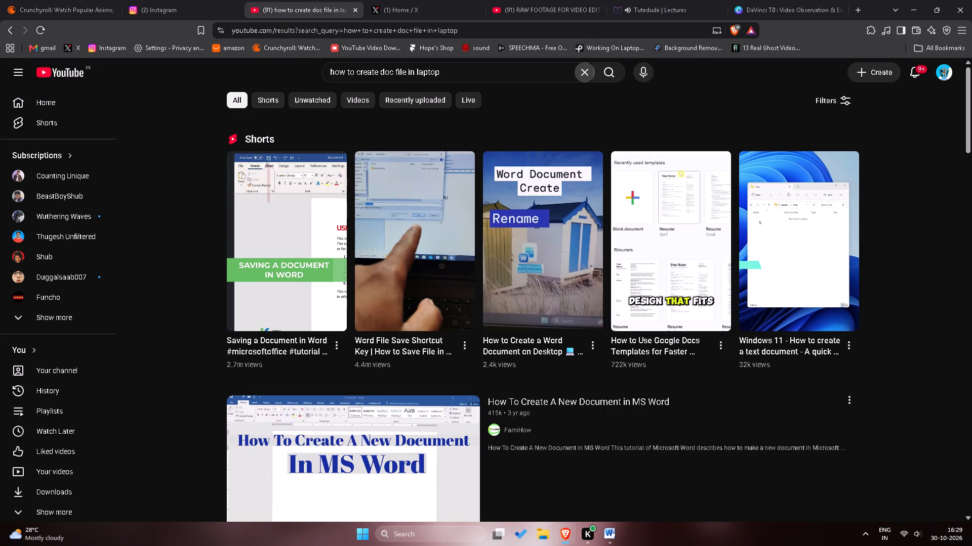
{"action": "left_click", "coordinate": [591, 76]}
{"action": "type", "text": "what"}
{"action": "key", "text": "space"}
{"action": "type", "text": "id"}
{"action": "key", "text": "BackSpace"}
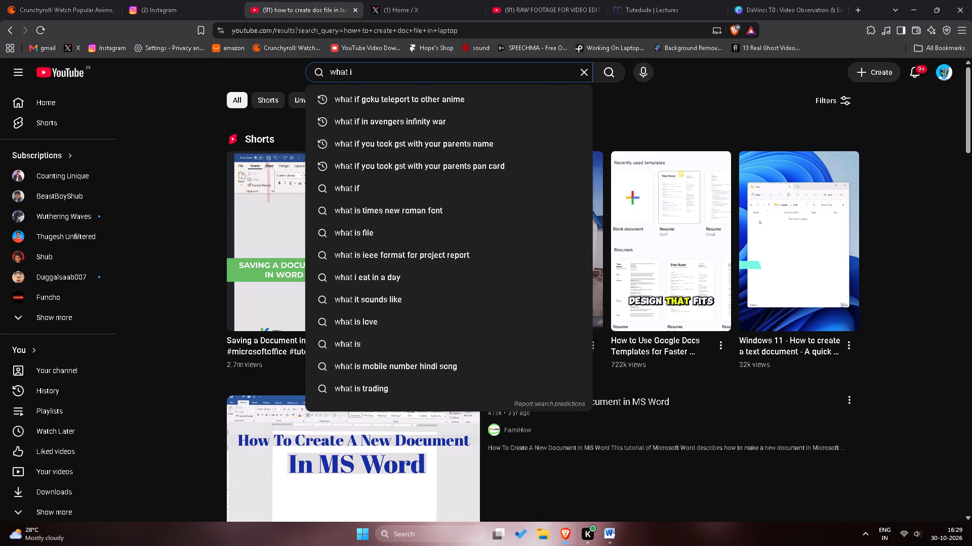
{"action": "type", "text": "s"}
{"action": "key", "text": "space"}
{"action": "type", "text": "pan"}
{"action": "key", "text": "space"}
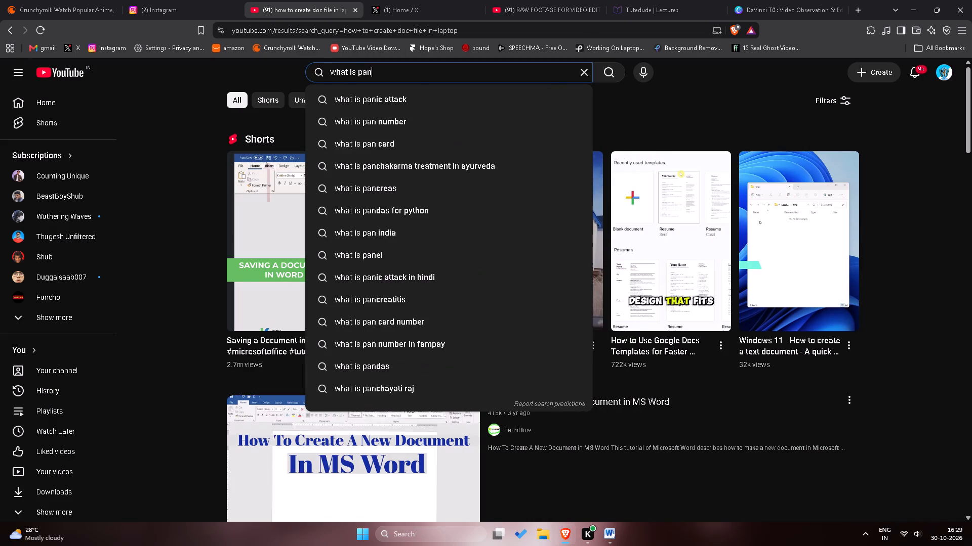
{"action": "type", "text": "sh"}
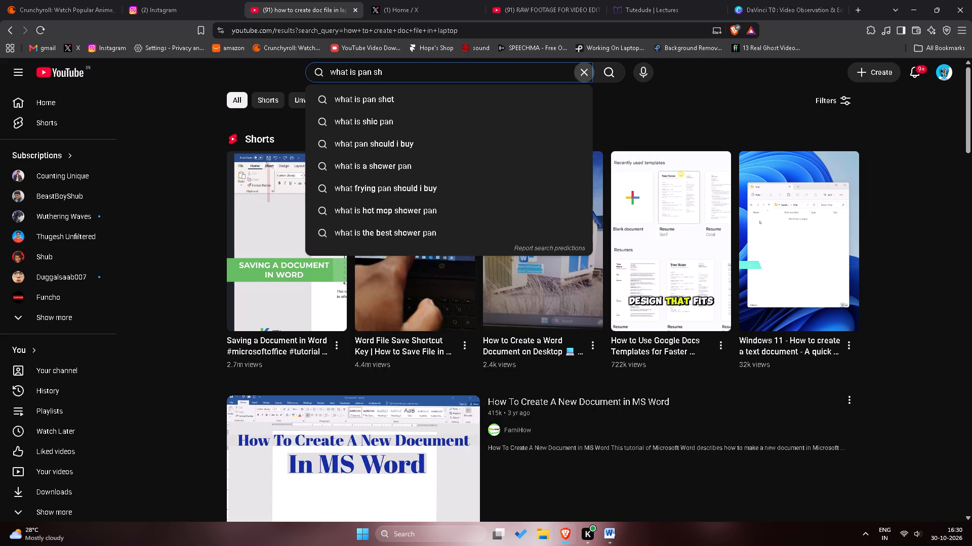
{"action": "left_click", "coordinate": [398, 104]}
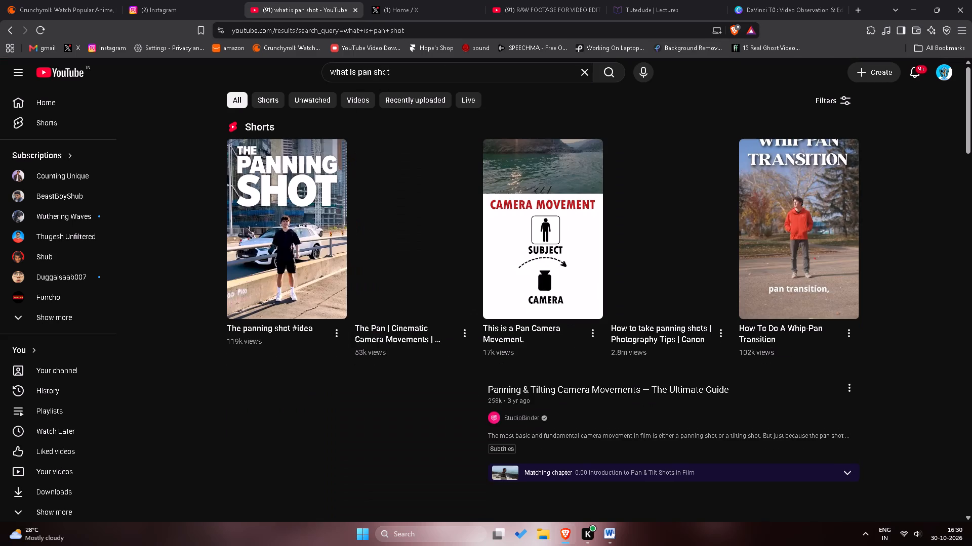
Watch the Shorts "The panning shot #idea" and "The Pan | Cinematic Camera Movements", pausing the second on its right and left pan comparison.
{"action": "left_click", "coordinate": [315, 234]}
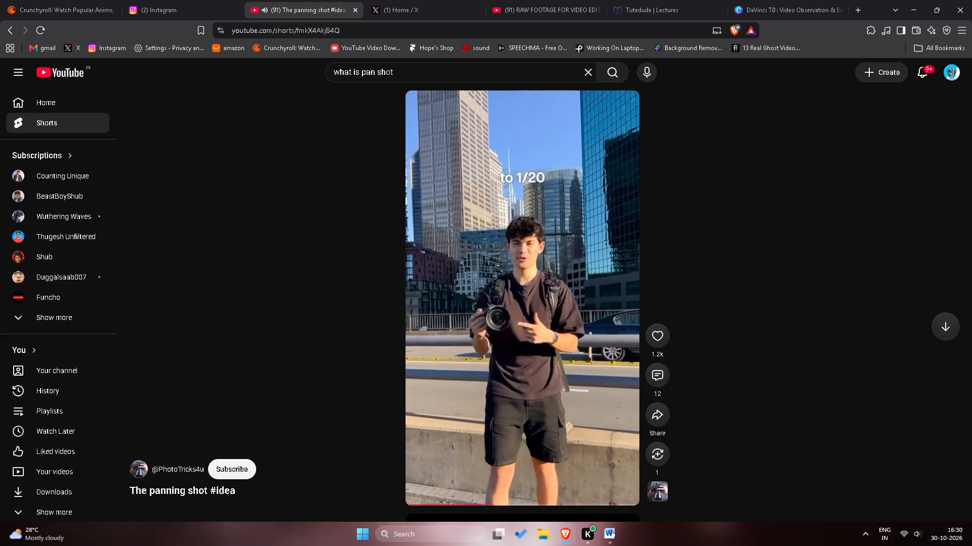
{"action": "left_click", "coordinate": [1, 29]}
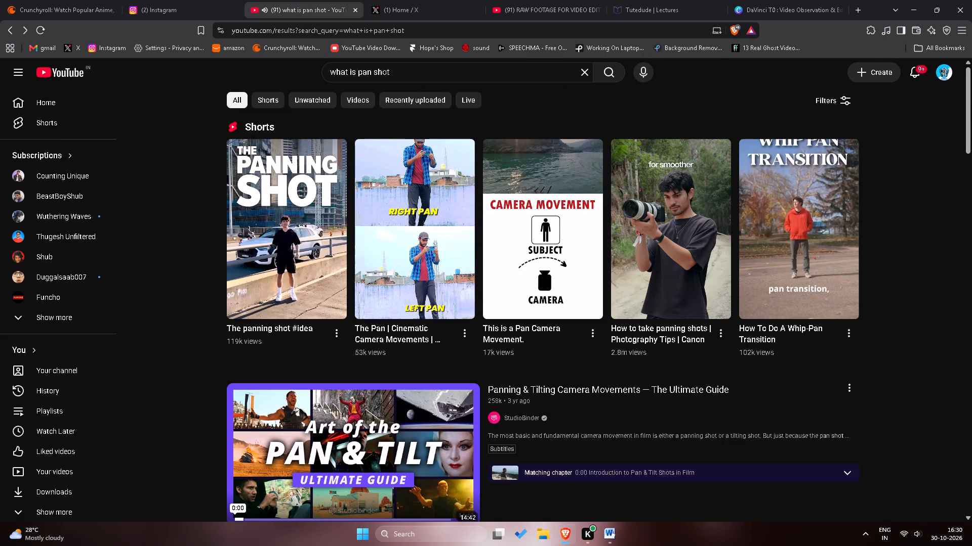
{"action": "left_click", "coordinate": [417, 260]}
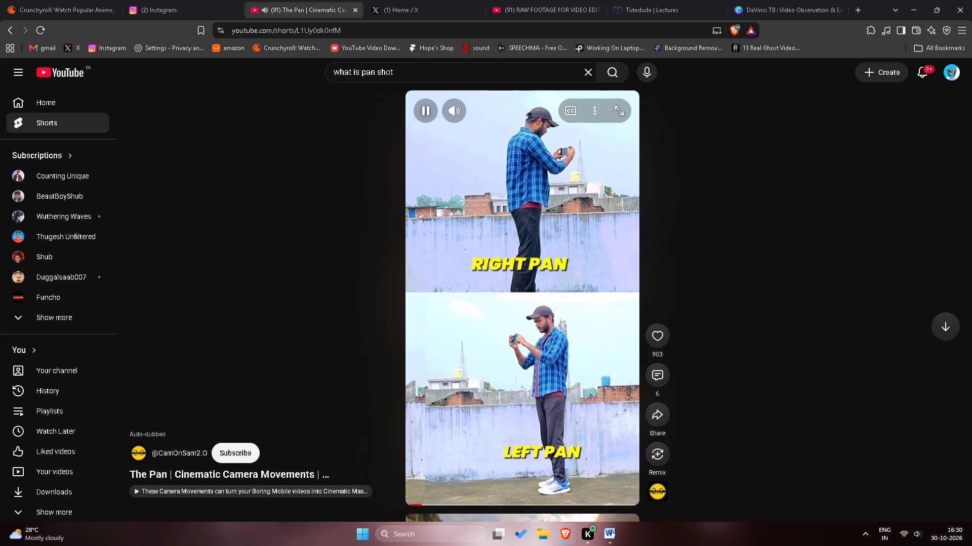
{"action": "left_click", "coordinate": [506, 186]}
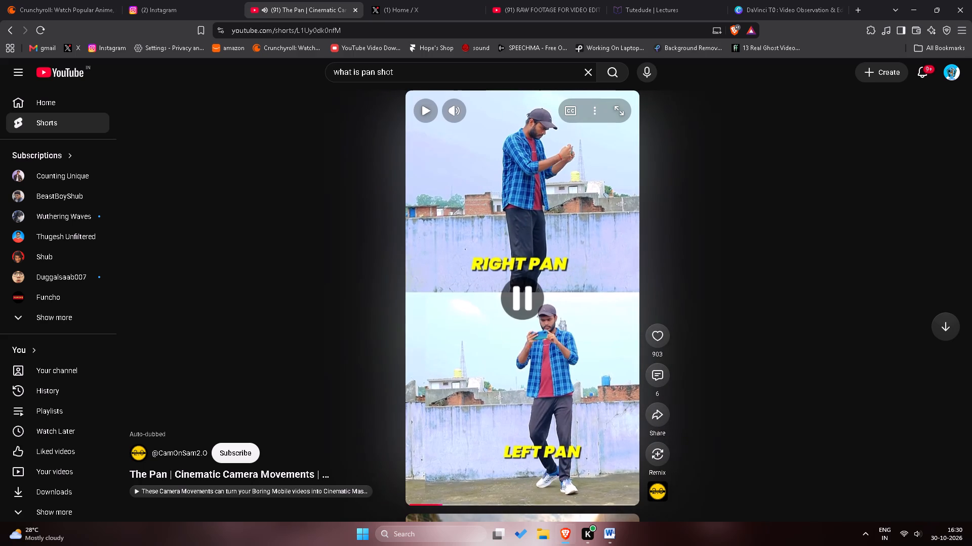
Change the YouTube search to "what is tracking shot".
{"action": "left_click_drag", "start_coordinate": [380, 73], "coordinate": [364, 70]}
{"action": "left_click", "coordinate": [362, 70]}
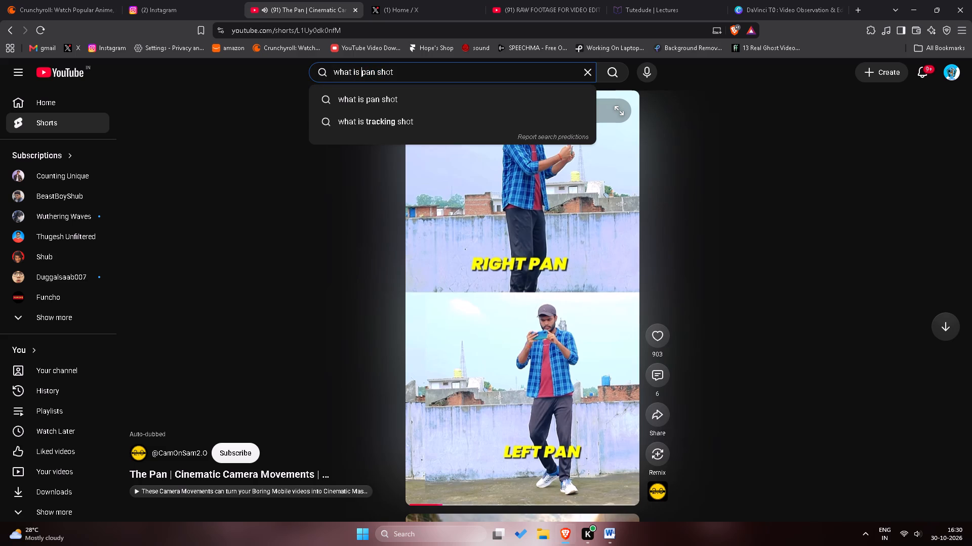
{"action": "left_click", "coordinate": [375, 73]}
{"action": "key", "text": "BackSpace"}
{"action": "key", "text": "BackSpace"}
{"action": "key", "text": "BackSpace"}
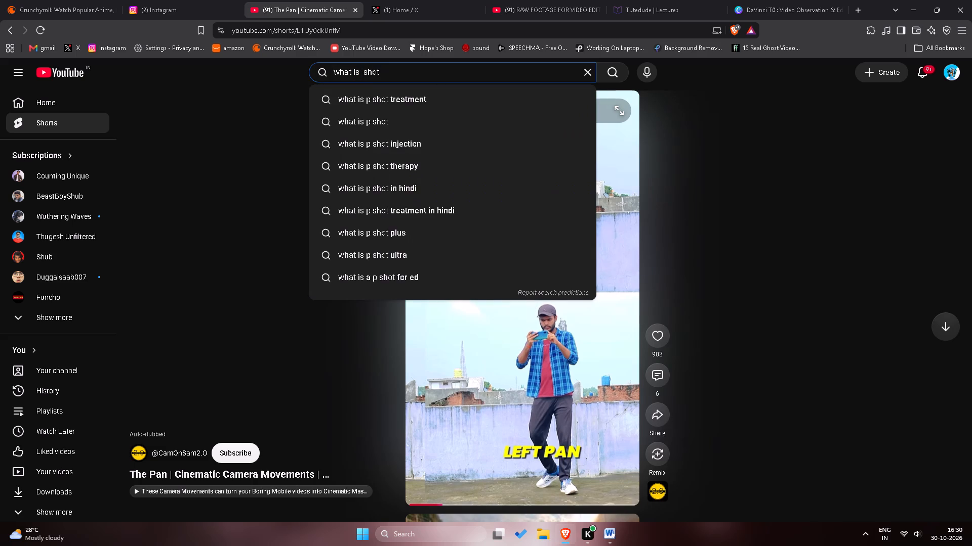
{"action": "type", "text": "tracking"}
{"action": "key", "text": "Return"}
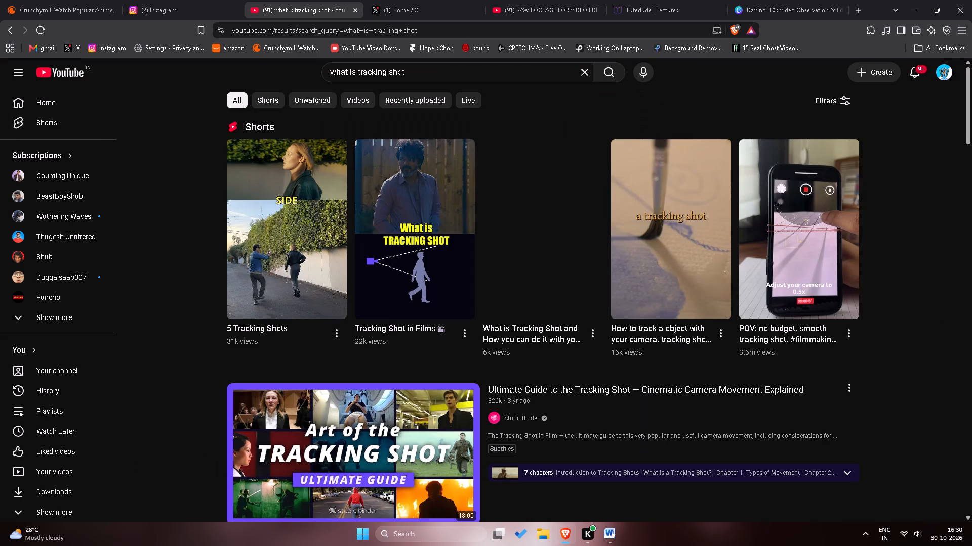
Watch the "5 Tracking Shots" Short and pause it.
{"action": "scroll", "coordinate": [431, 77], "scroll_direction": "up", "scroll_amount": 1}
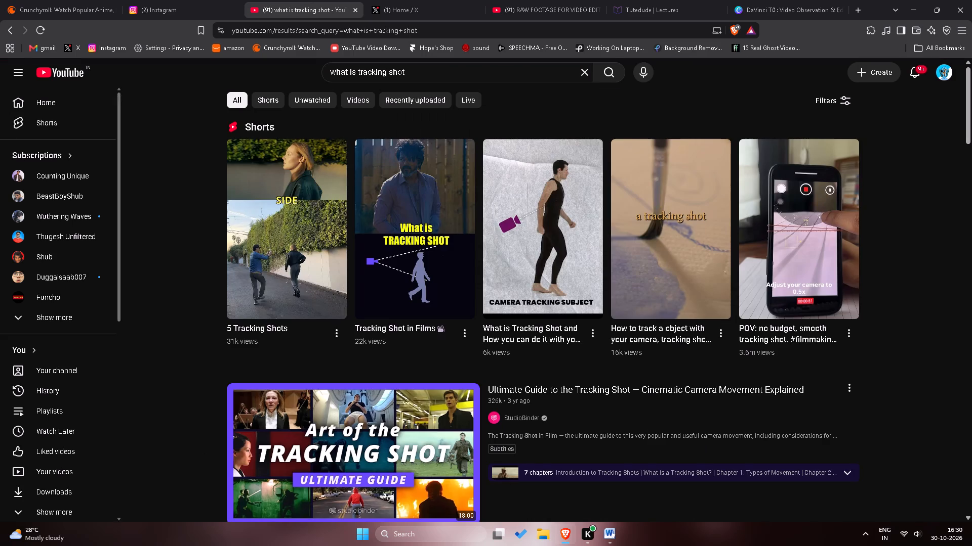
{"action": "left_click", "coordinate": [285, 214]}
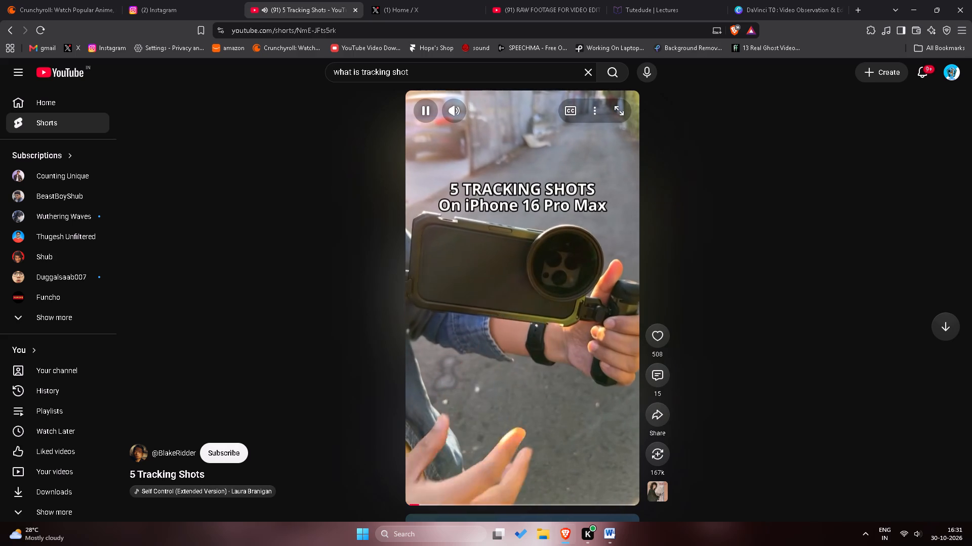
{"action": "key", "text": "space"}
{"action": "key", "text": "alt+Tab"}
{"action": "key", "text": "alt+Tab"}
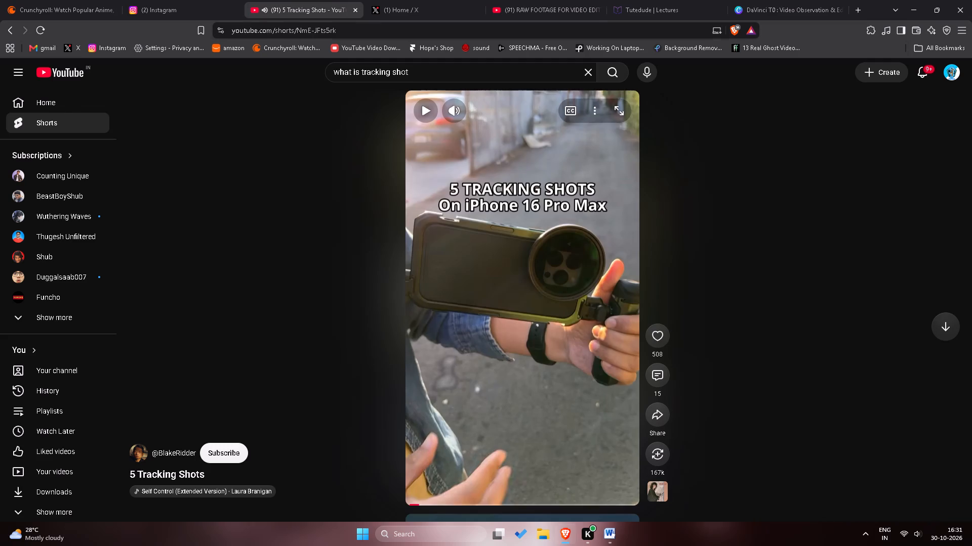
Return to the Canva task video, rewind it slightly, and replay the bedroom phone scenes up to the staircase split screen.
{"action": "left_click", "coordinate": [669, 0]}
{"action": "left_click", "coordinate": [764, 0]}
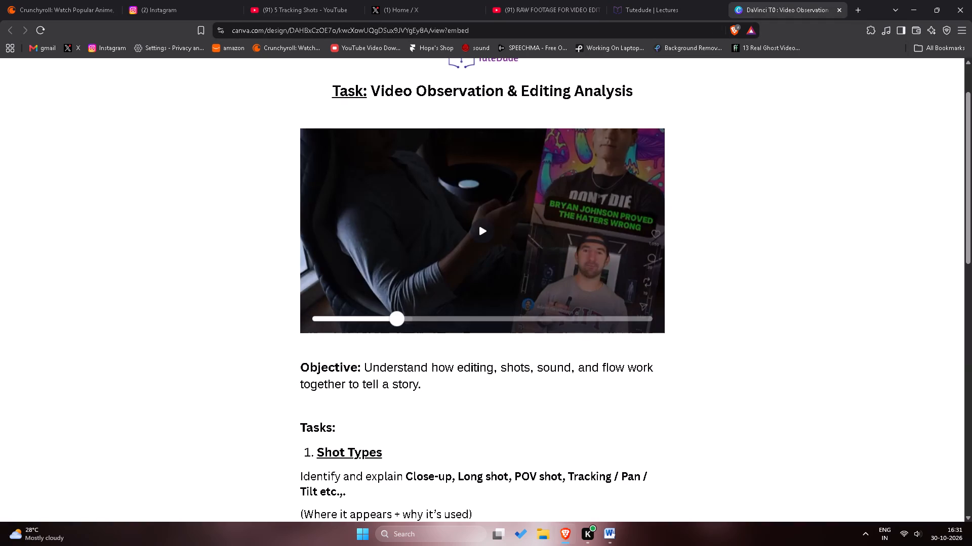
{"action": "left_click", "coordinate": [483, 230]}
{"action": "left_click_drag", "start_coordinate": [367, 317], "coordinate": [357, 317]}
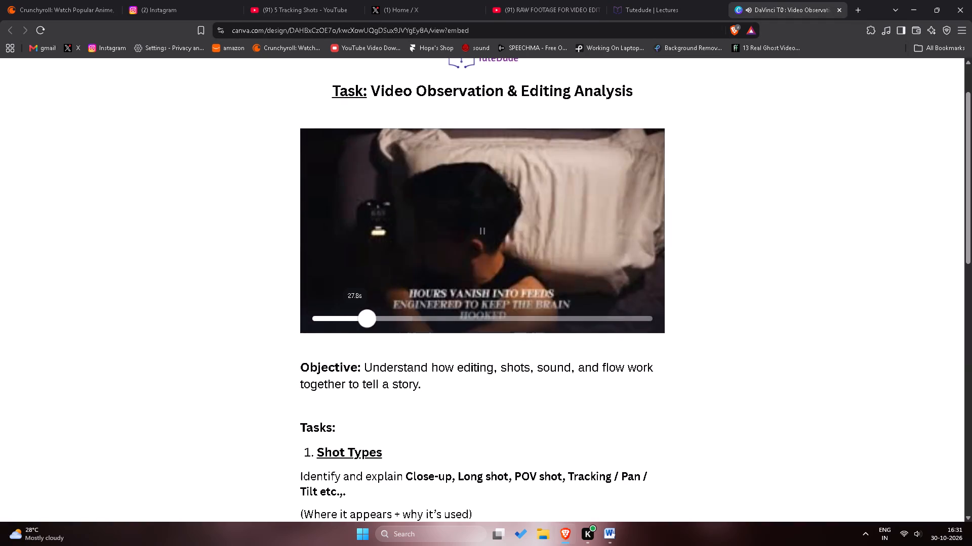
{"action": "left_click", "coordinate": [477, 229]}
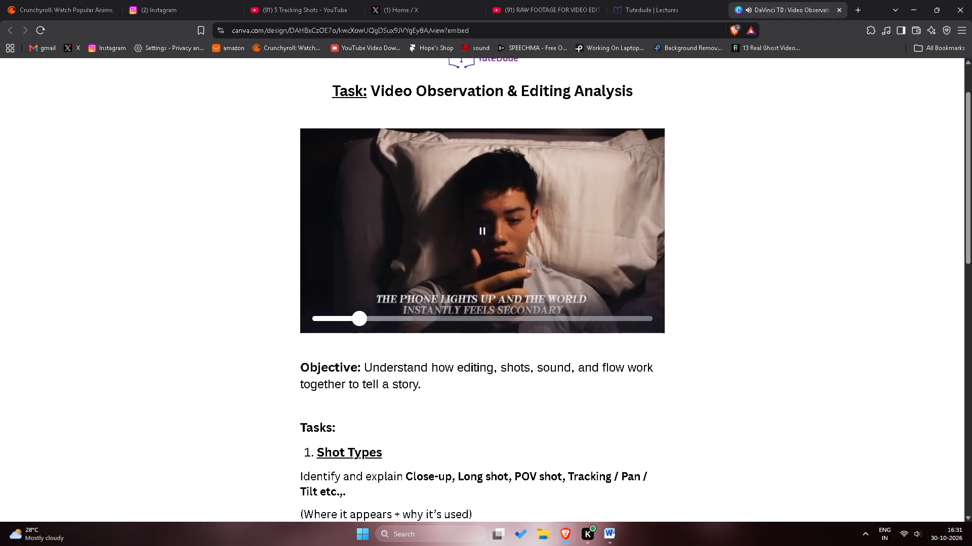
{"action": "left_click", "coordinate": [481, 231]}
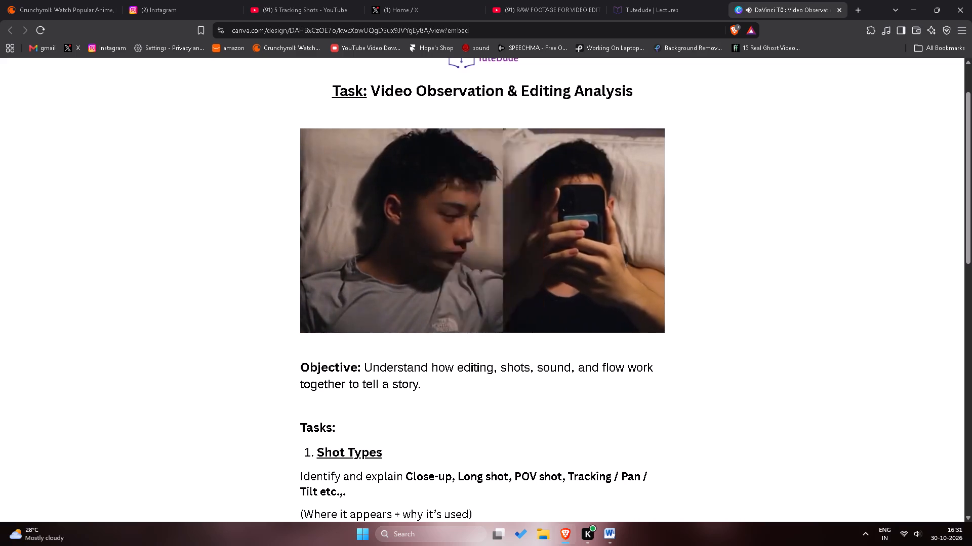
{"action": "key", "text": "space"}
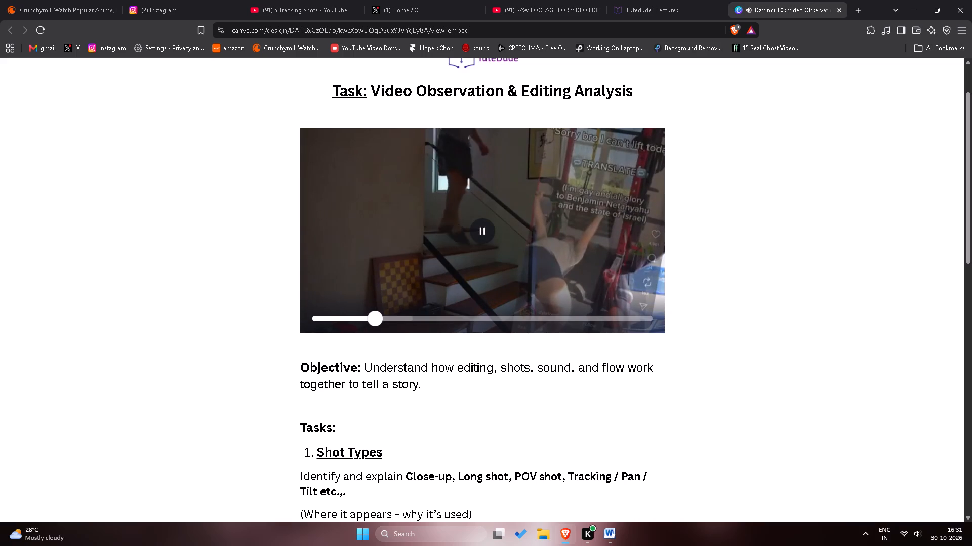
Briefly revisit the "Shot types and camera angles" lecture, toggling its playback, and pause the task video.
{"action": "left_click", "coordinate": [293, 0]}
{"action": "left_click", "coordinate": [633, 0]}
{"action": "left_click", "coordinate": [459, 265]}
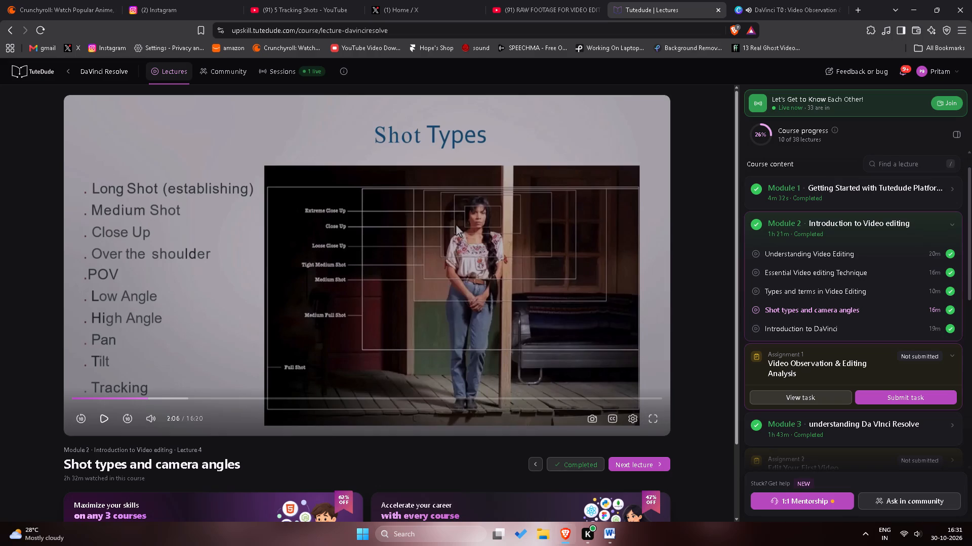
{"action": "left_click", "coordinate": [509, 205]}
{"action": "left_click", "coordinate": [792, 0]}
{"action": "left_click", "coordinate": [404, 266]}
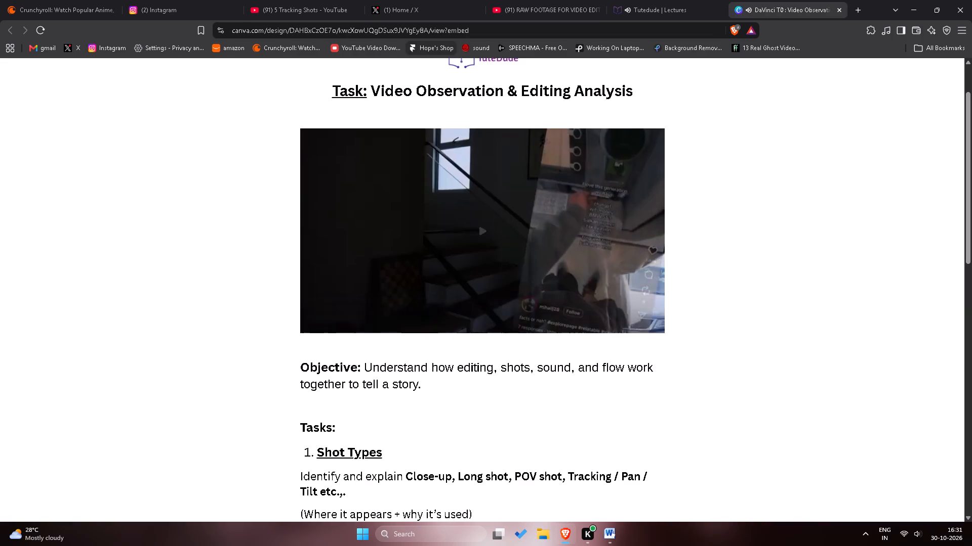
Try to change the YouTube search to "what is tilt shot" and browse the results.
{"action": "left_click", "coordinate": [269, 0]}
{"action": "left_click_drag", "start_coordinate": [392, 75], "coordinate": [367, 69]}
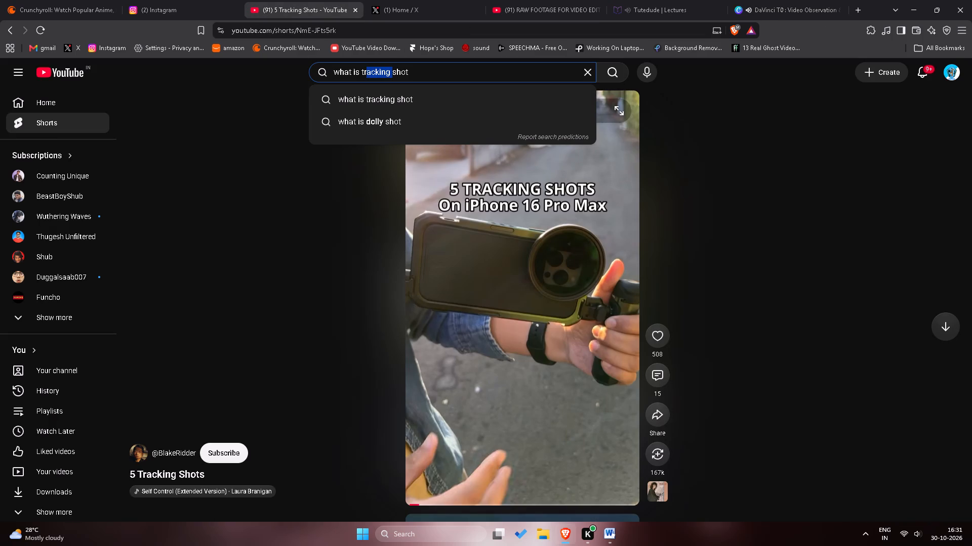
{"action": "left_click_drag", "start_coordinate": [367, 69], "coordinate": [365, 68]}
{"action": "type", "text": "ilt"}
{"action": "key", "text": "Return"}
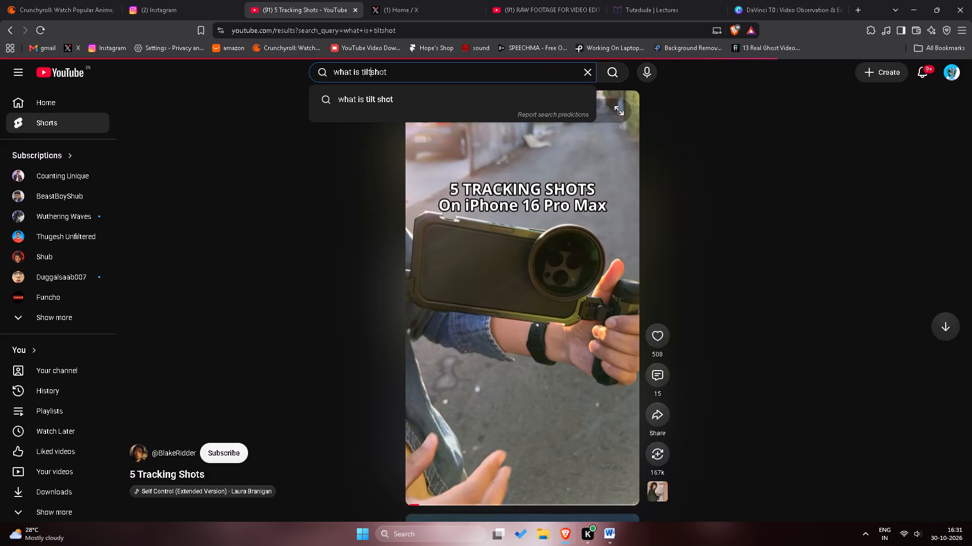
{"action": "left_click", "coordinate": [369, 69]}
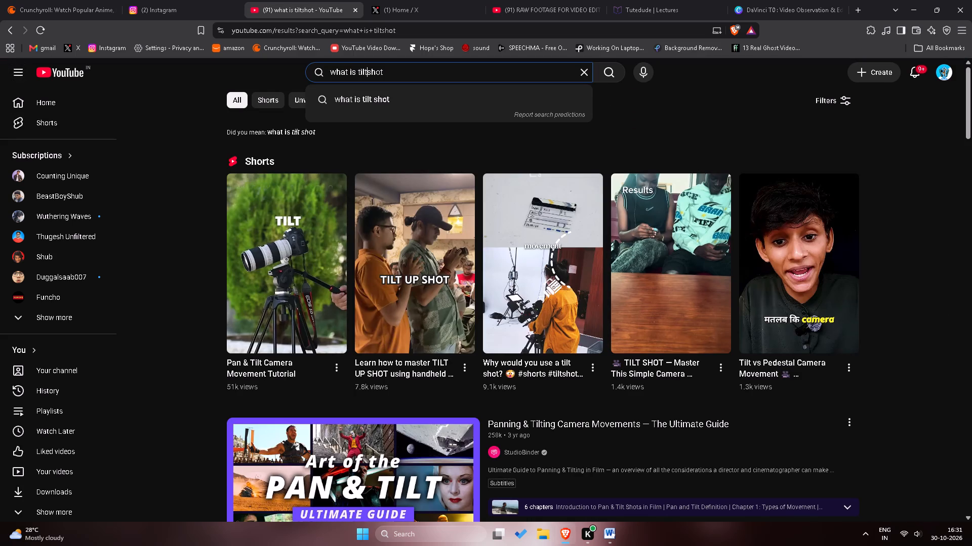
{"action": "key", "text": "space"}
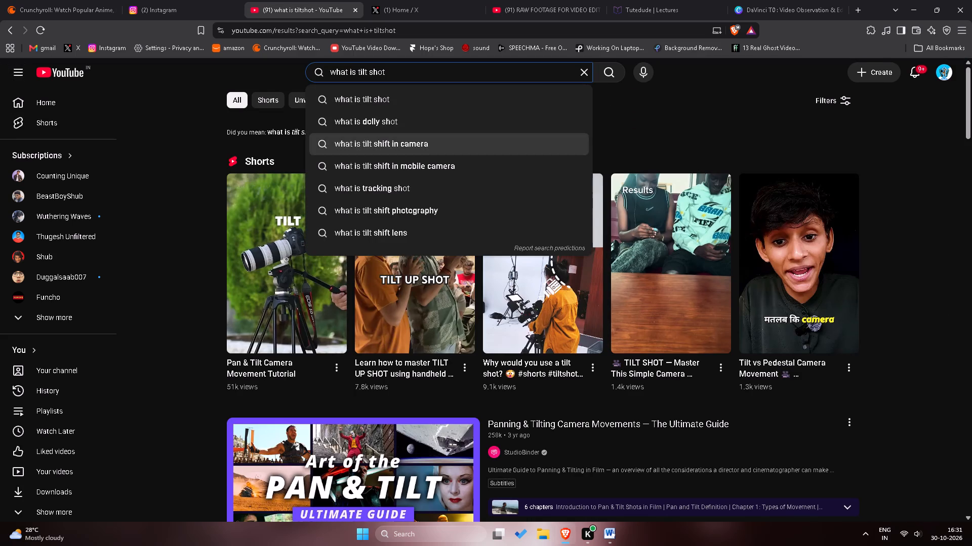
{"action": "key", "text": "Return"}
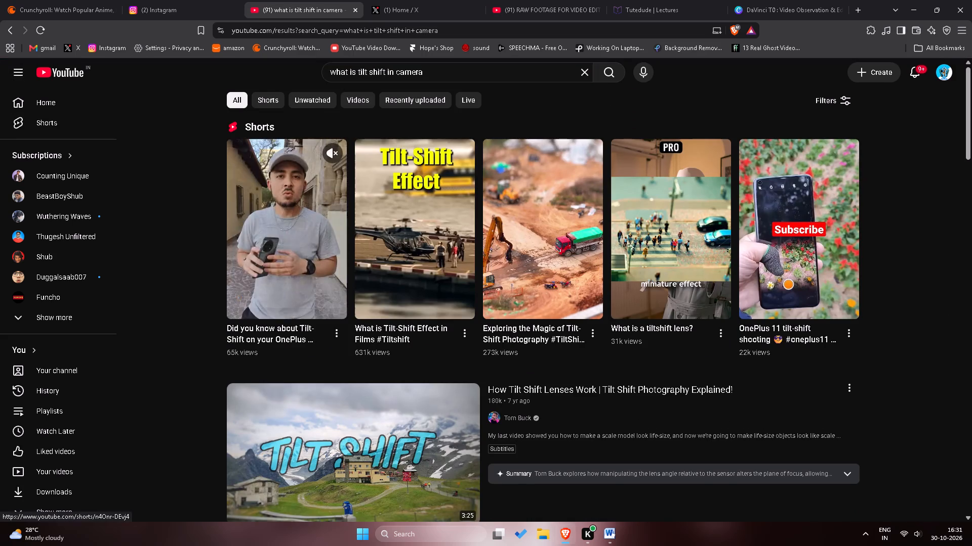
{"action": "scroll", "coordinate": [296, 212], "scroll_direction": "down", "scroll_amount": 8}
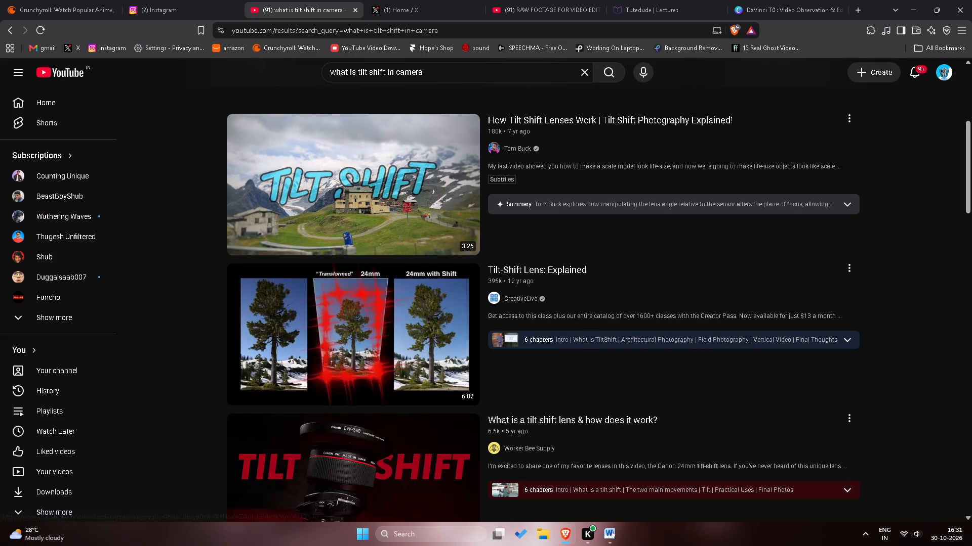
Correct the YouTube search to "what is tilt shot".
{"action": "left_click", "coordinate": [447, 69]}
{"action": "key", "text": "BackSpace"}
{"action": "key", "text": "BackSpace"}
{"action": "key", "text": "BackSpace"}
{"action": "key", "text": "BackSpace"}
{"action": "key", "text": "BackSpace"}
{"action": "key", "text": "BackSpace"}
{"action": "key", "text": "BackSpace"}
{"action": "key", "text": "BackSpace"}
{"action": "key", "text": "BackSpace"}
{"action": "key", "text": "BackSpace"}
{"action": "key", "text": "BackSpace"}
{"action": "key", "text": "BackSpace"}
{"action": "key", "text": "BackSpace"}
{"action": "key", "text": "BackSpace"}
{"action": "key", "text": "BackSpace"}
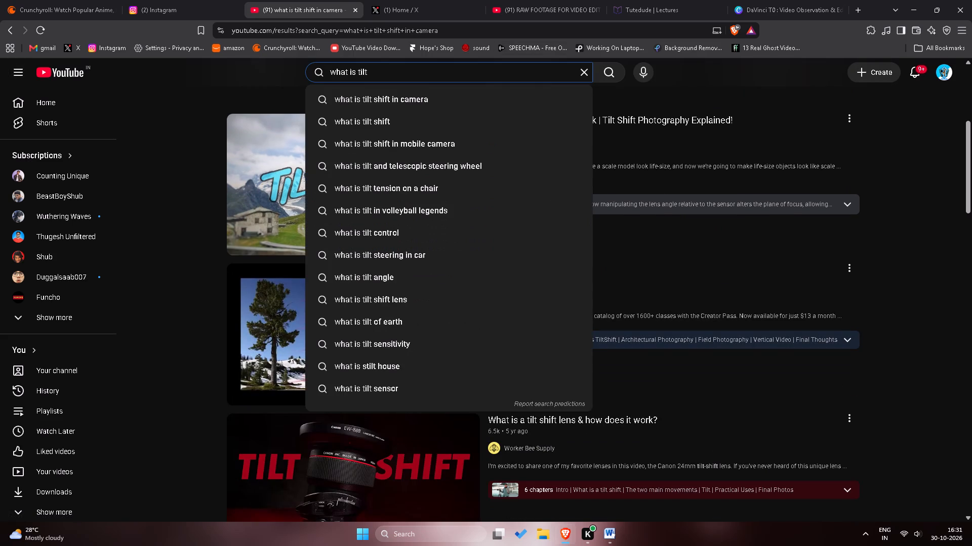
{"action": "type", "text": "sj"}
{"action": "key", "text": "BackSpace"}
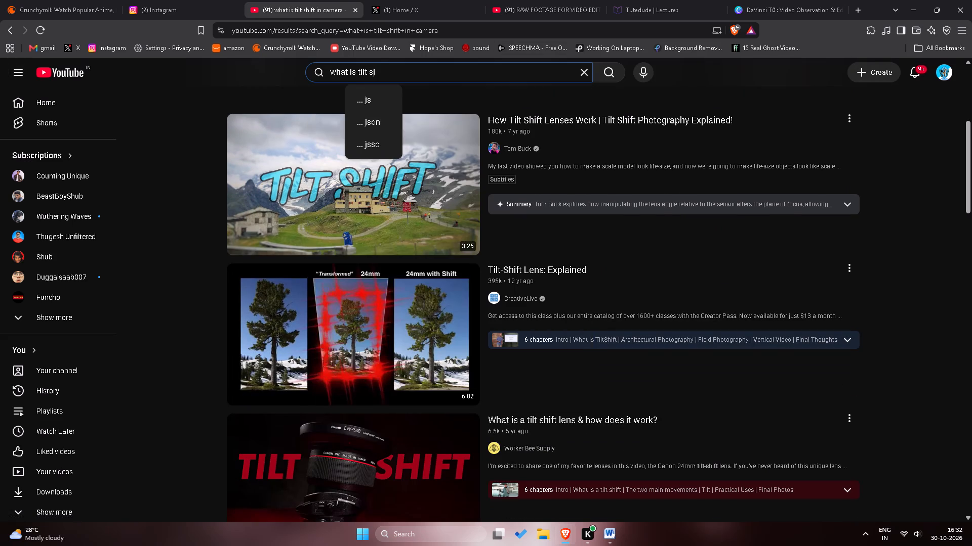
{"action": "type", "text": "hot"}
{"action": "key", "text": "Return"}
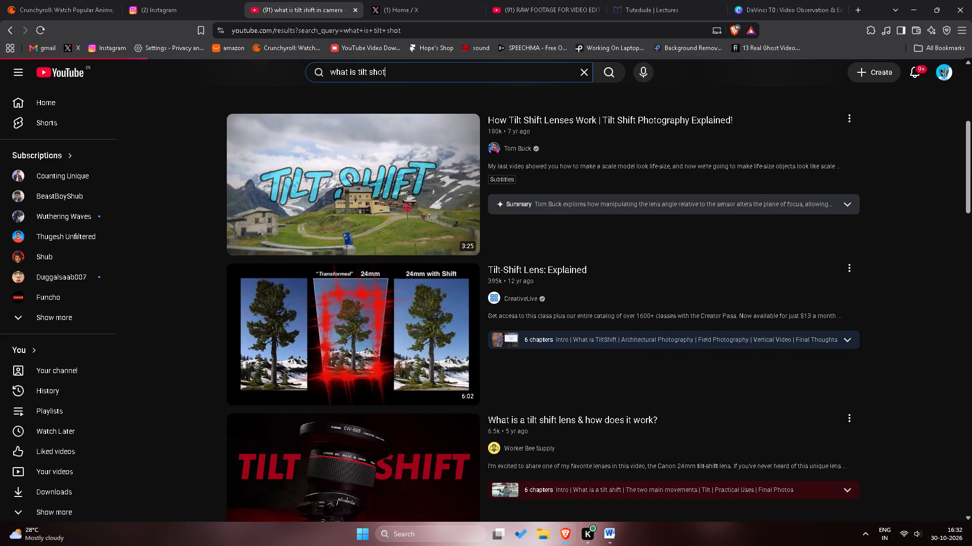
Watch the Short "The Tilt | Cinematic Camera Movement" and pause it on the tilting downwards and upwards comparison.
{"action": "scroll", "coordinate": [406, 332], "scroll_direction": "down", "scroll_amount": 3}
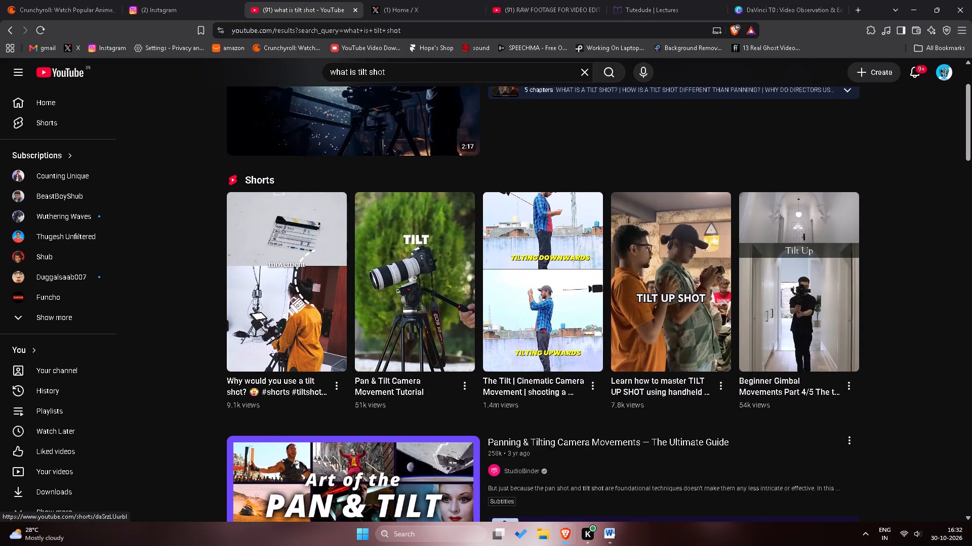
{"action": "left_click", "coordinate": [542, 279]}
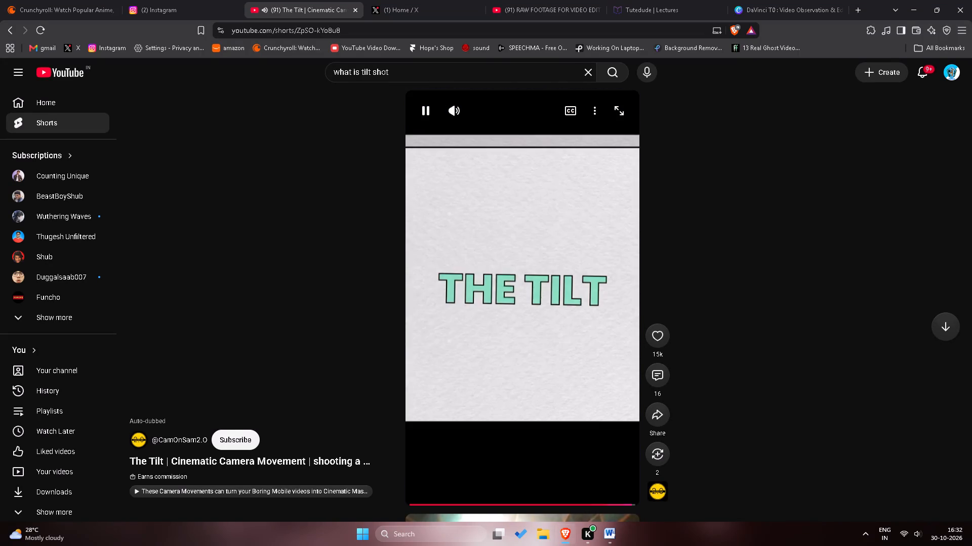
{"action": "key", "text": "space"}
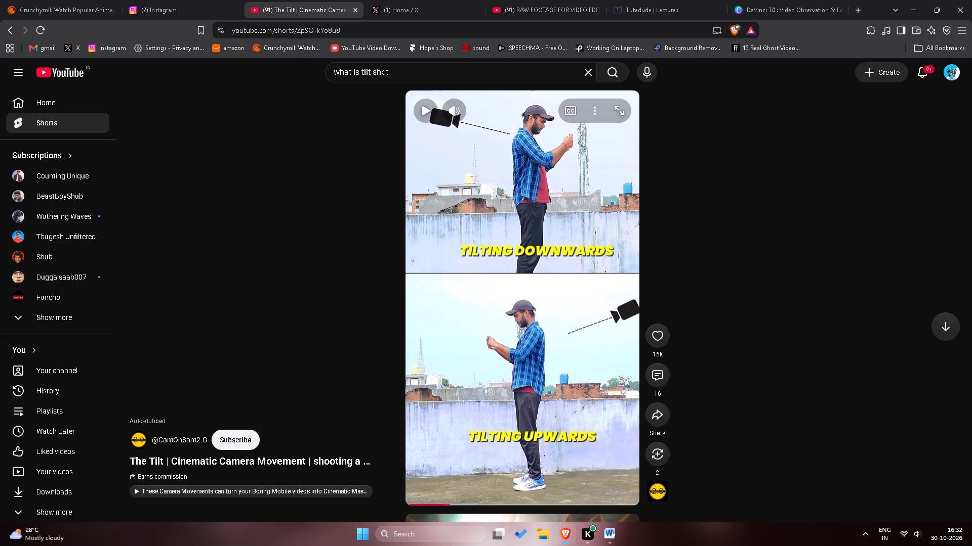
Pass by the "Shot types and camera angles" lecture and resume playing the task video in the assignment brief.
{"action": "key", "text": "alt+Tab"}
{"action": "key", "text": "alt+Tab"}
{"action": "left_click", "coordinate": [699, 0]}
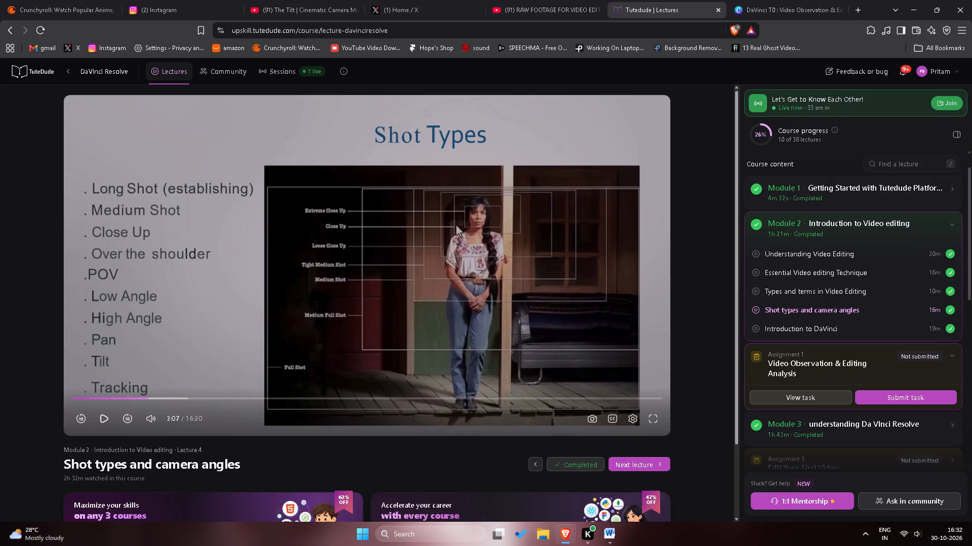
{"action": "left_click", "coordinate": [792, 0]}
{"action": "left_click", "coordinate": [472, 206]}
{"action": "left_click", "coordinate": [479, 232]}
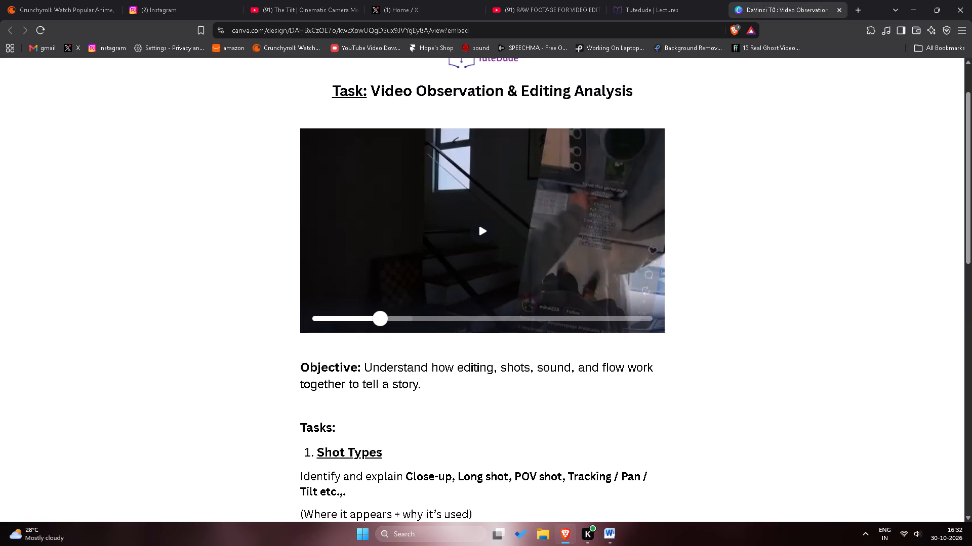
Set the system sound volume to 17.
{"action": "left_click", "coordinate": [917, 543]}
{"action": "left_click", "coordinate": [836, 477]}
{"action": "left_click", "coordinate": [832, 474]}
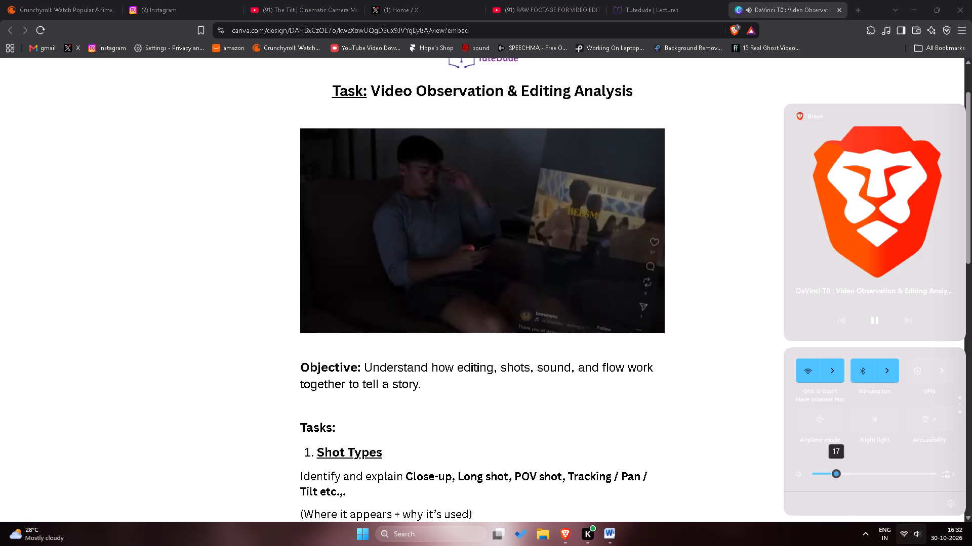
{"action": "left_click", "coordinate": [762, 386]}
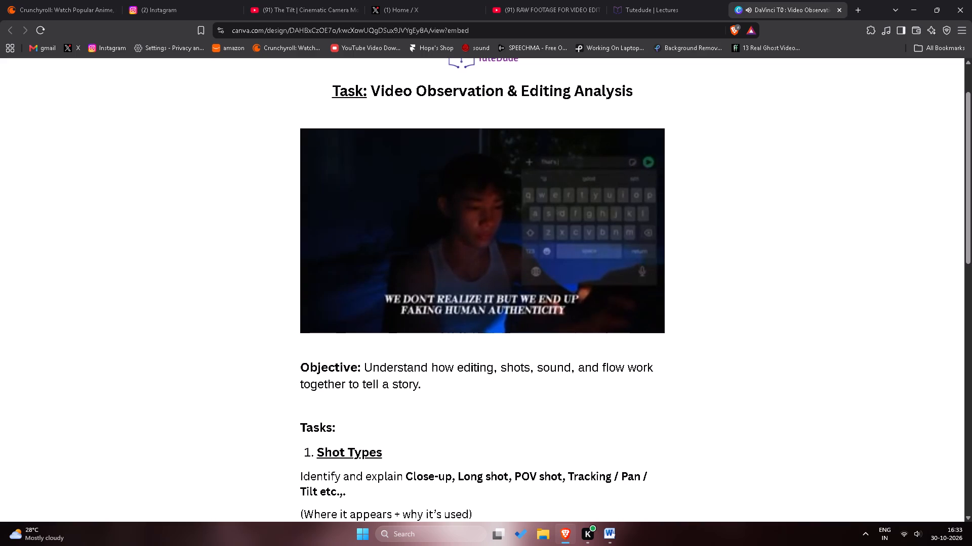
Watch the task video up to the shot of a phone surrounded by words like STREAKS and DOOMSCROLLING, and pause it.
{"action": "scroll", "coordinate": [492, 230], "scroll_direction": "up", "scroll_amount": 1}
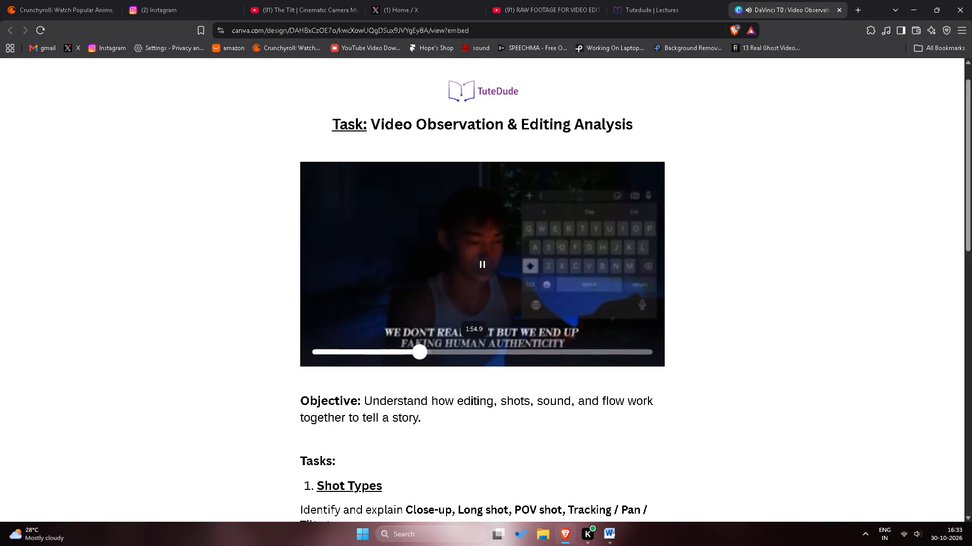
{"action": "left_click", "coordinate": [807, 323]}
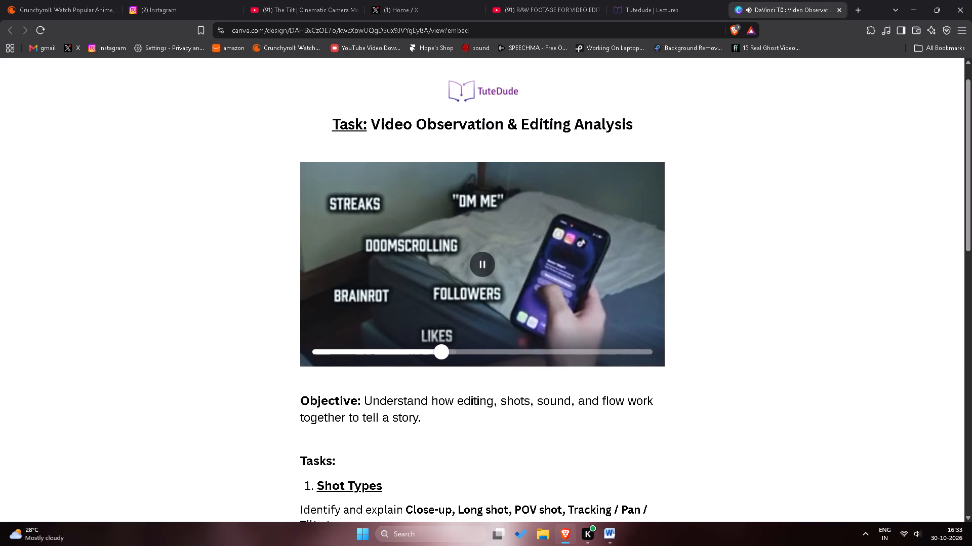
{"action": "left_click", "coordinate": [482, 264]}
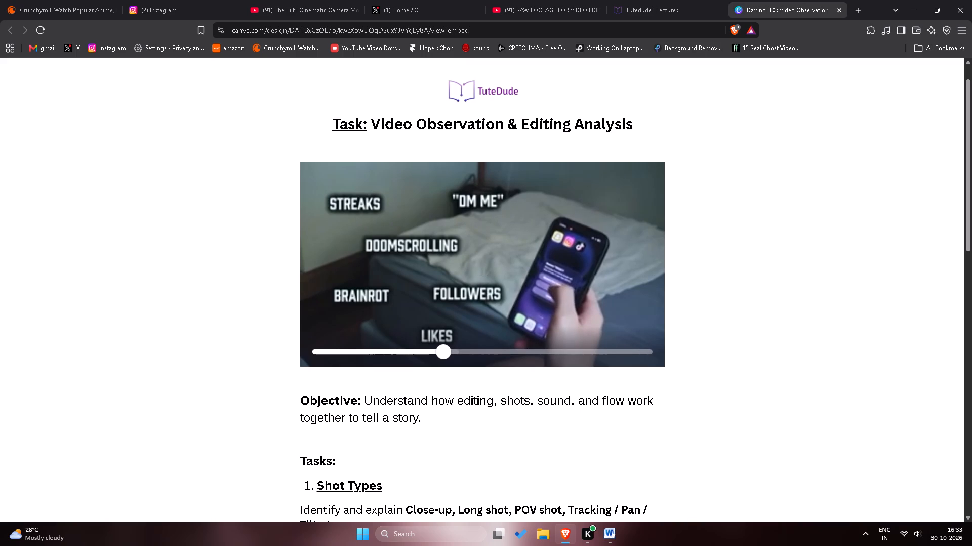
Rewind the task video to the very beginning and pause it on the opening close-up of the eye.
{"action": "left_click_drag", "start_coordinate": [370, 351], "coordinate": [346, 353]}
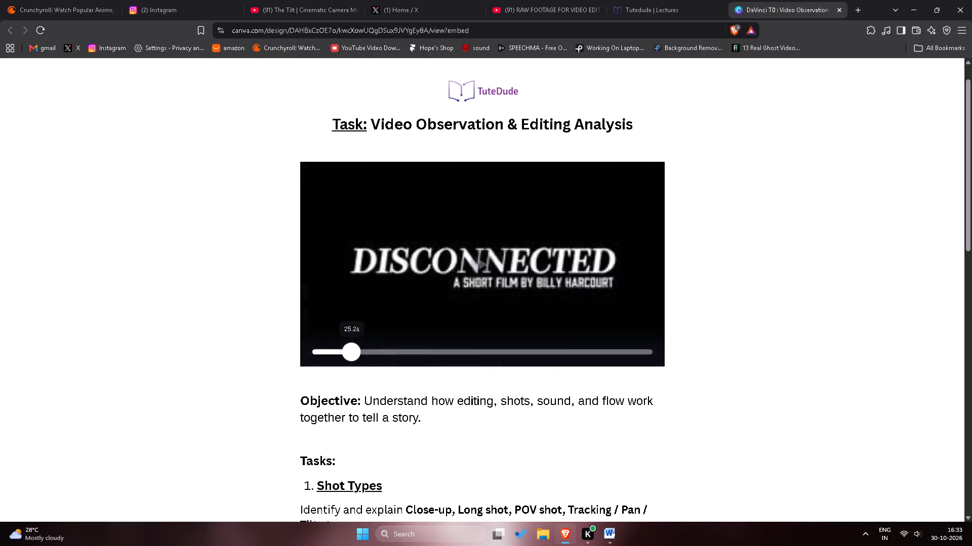
{"action": "left_click_drag", "start_coordinate": [346, 353], "coordinate": [304, 355]}
{"action": "left_click", "coordinate": [488, 262]}
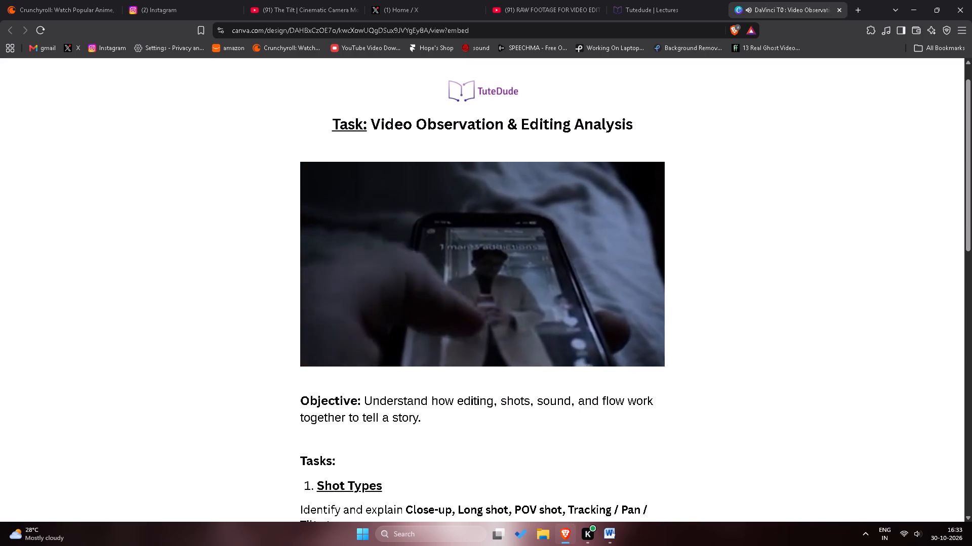
{"action": "left_click_drag", "start_coordinate": [326, 350], "coordinate": [303, 352]}
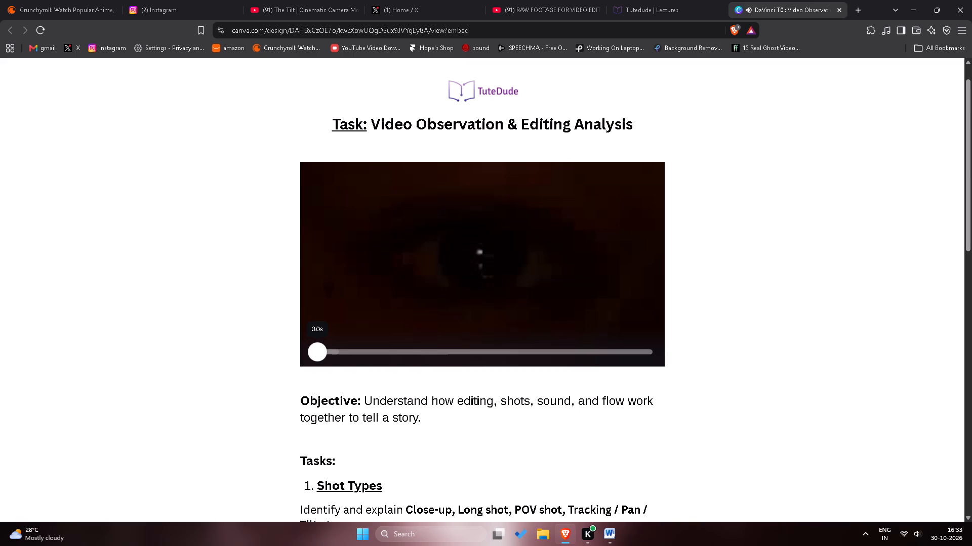
{"action": "left_click_drag", "start_coordinate": [303, 352], "coordinate": [302, 352]}
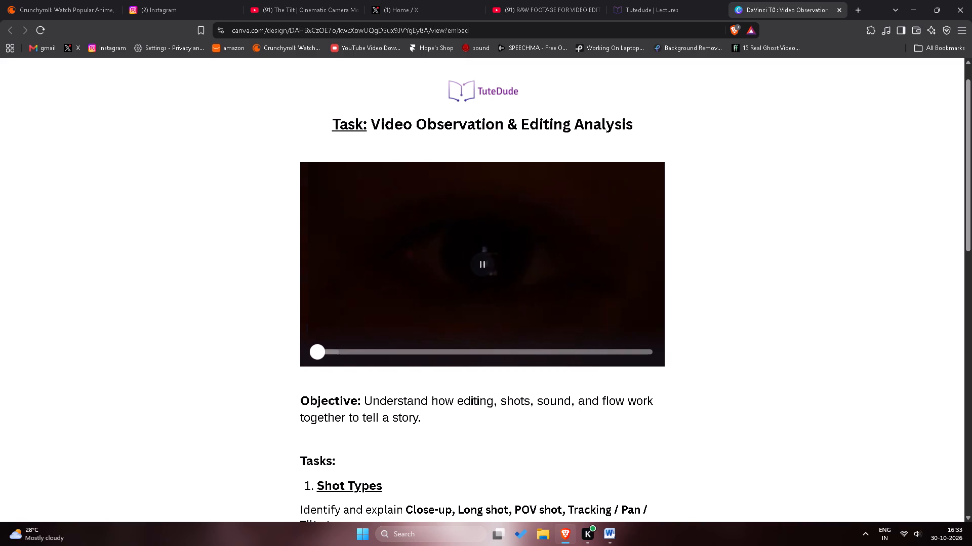
{"action": "left_click", "coordinate": [462, 236]}
{"action": "left_click", "coordinate": [460, 237]}
{"action": "left_click", "coordinate": [460, 236]}
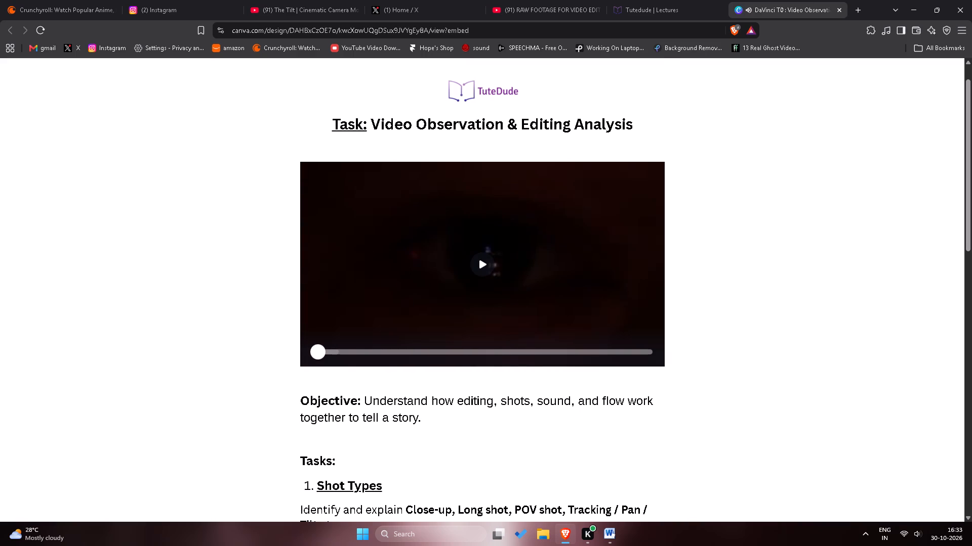
Read through the assignment's task questions and submission guidelines, and return to the task video.
{"action": "scroll", "coordinate": [562, 275], "scroll_direction": "down", "scroll_amount": 7}
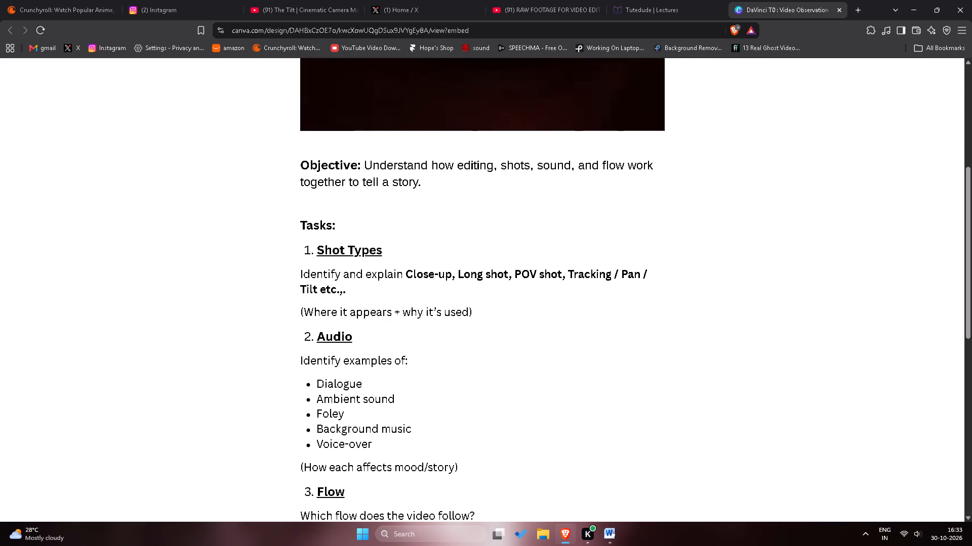
{"action": "scroll", "coordinate": [456, 349], "scroll_direction": "down", "scroll_amount": 15}
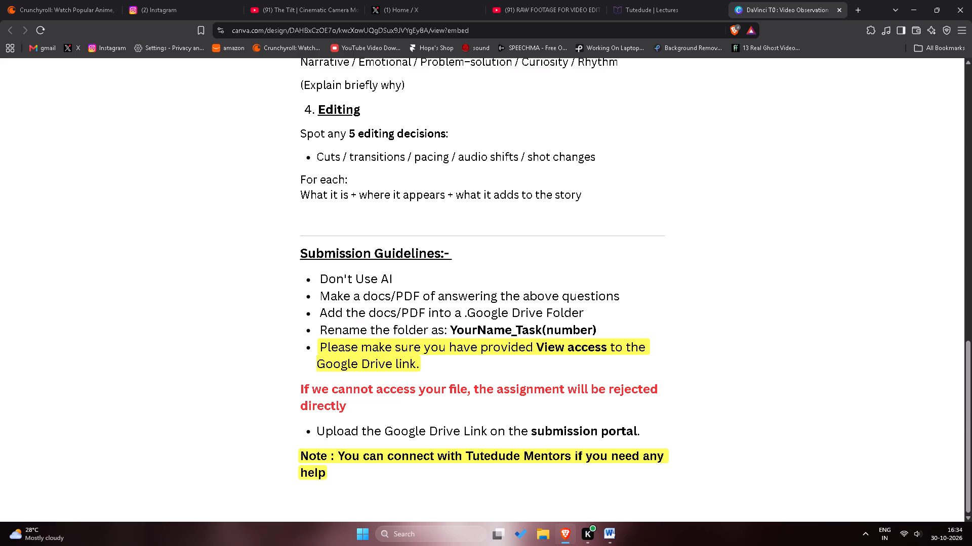
{"action": "scroll", "coordinate": [669, 325], "scroll_direction": "up", "scroll_amount": 20}
{"action": "scroll", "coordinate": [669, 325], "scroll_direction": "up", "scroll_amount": 3}
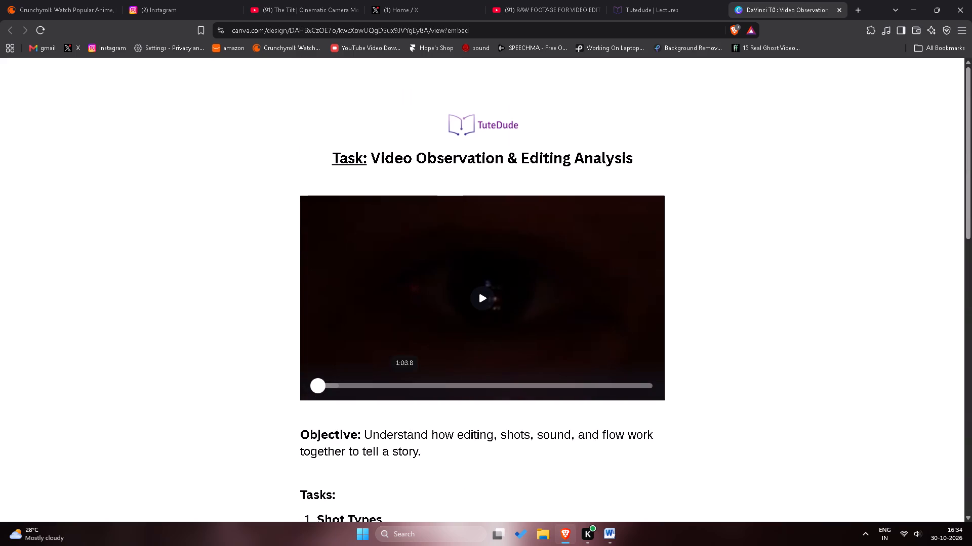
{"action": "scroll", "coordinate": [511, 368], "scroll_direction": "down", "scroll_amount": 6}
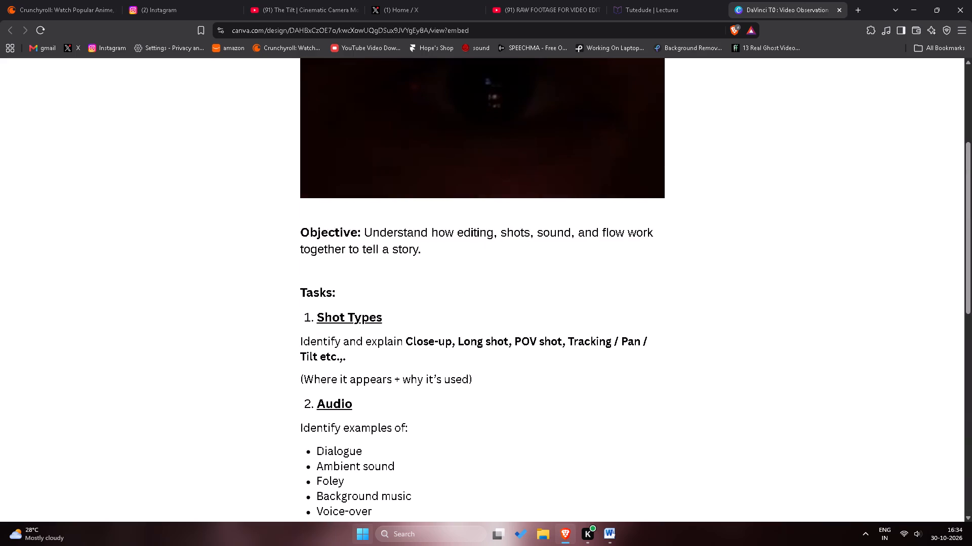
{"action": "scroll", "coordinate": [517, 330], "scroll_direction": "up", "scroll_amount": 5}
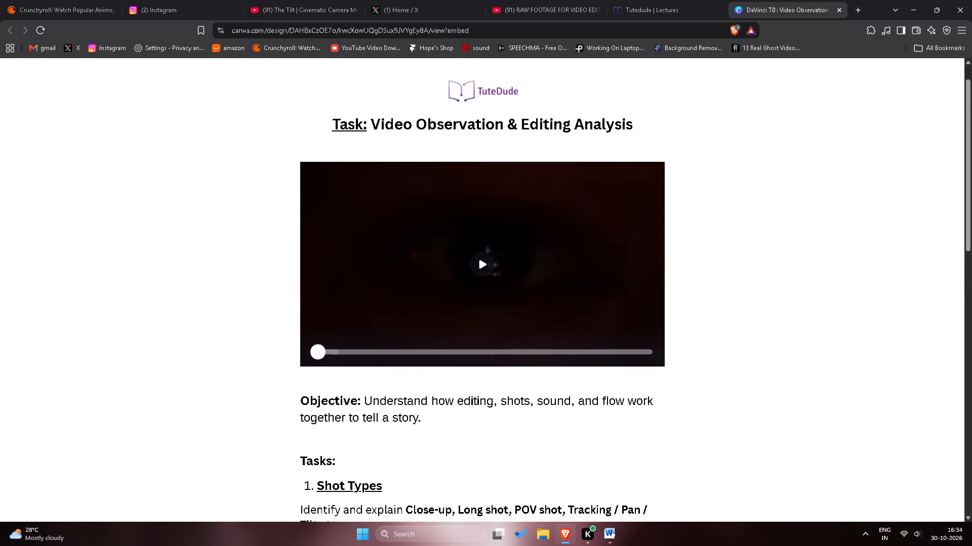
{"action": "key", "text": "alt+Tab"}
{"action": "key", "text": "alt+Tab"}
Play the task video's opening briefly and pause it on the shot of the hand scrolling a phone.
{"action": "left_click", "coordinate": [495, 258]}
{"action": "left_click", "coordinate": [487, 262]}
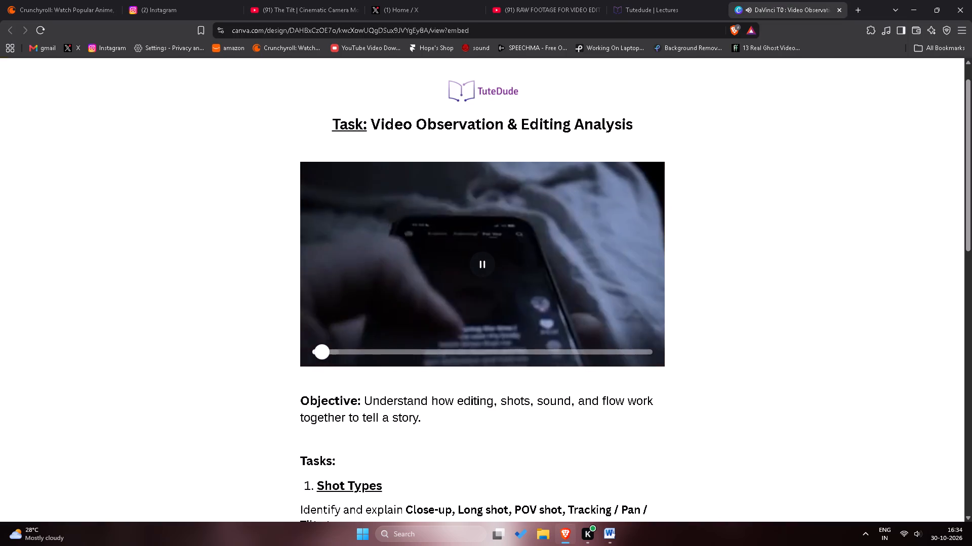
{"action": "left_click", "coordinate": [482, 263]}
{"action": "scroll", "coordinate": [482, 265], "scroll_direction": "down", "scroll_amount": 2}
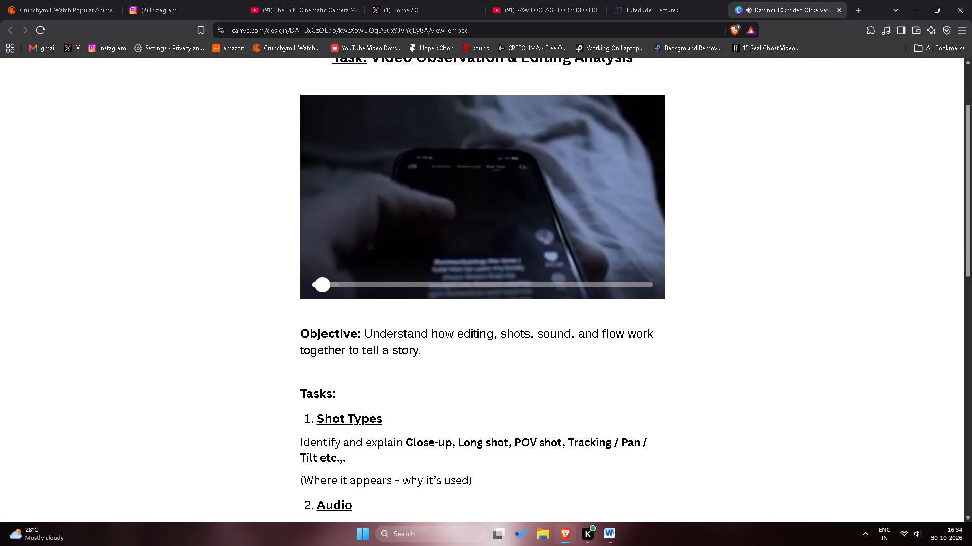
{"action": "scroll", "coordinate": [462, 399], "scroll_direction": "up", "scroll_amount": 3}
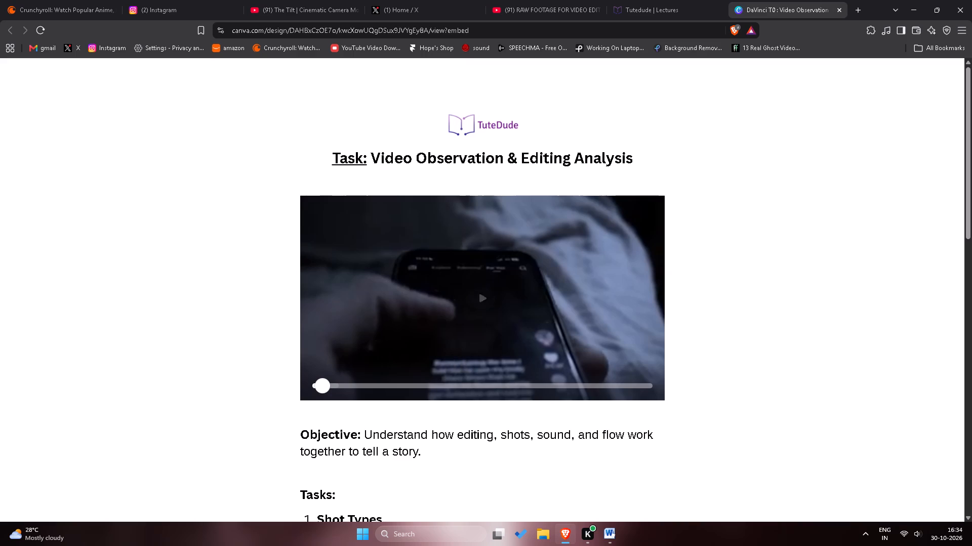
Copy the heading "Task: Video Observation & Editing Analysis" from the assignment brief into the blank Word document.
{"action": "left_click_drag", "start_coordinate": [330, 151], "coordinate": [332, 151]}
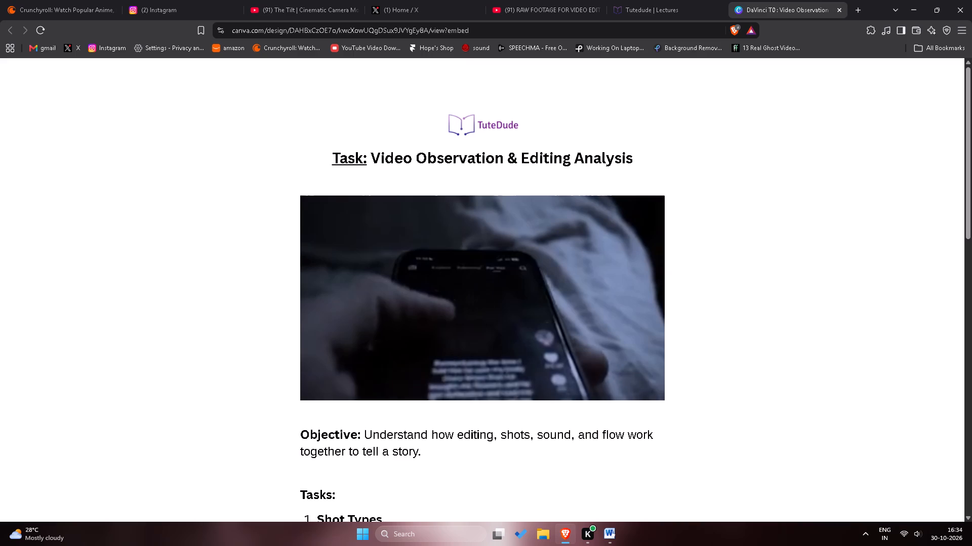
{"action": "left_click_drag", "start_coordinate": [332, 151], "coordinate": [636, 144]}
{"action": "right_click", "coordinate": [487, 157]}
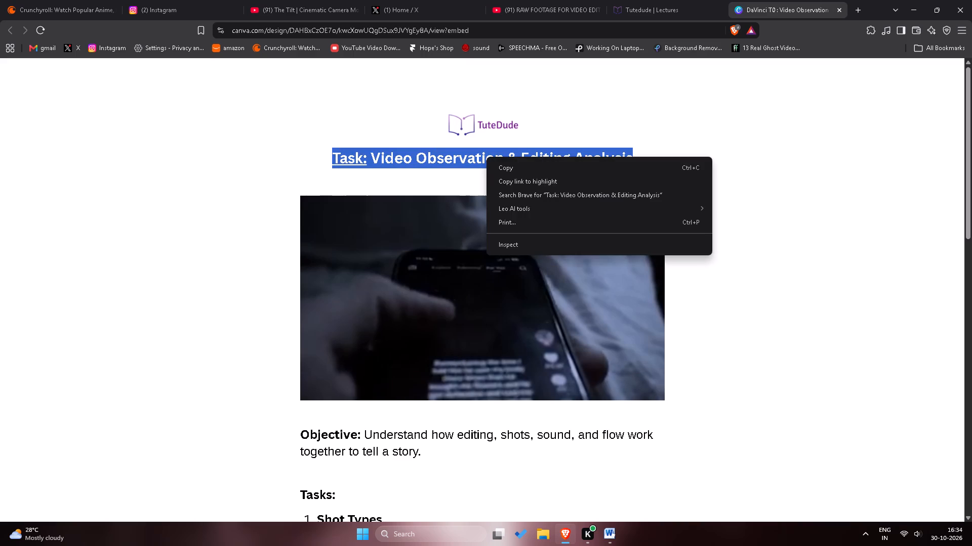
{"action": "left_click", "coordinate": [512, 172]}
{"action": "key", "text": "alt+Tab"}
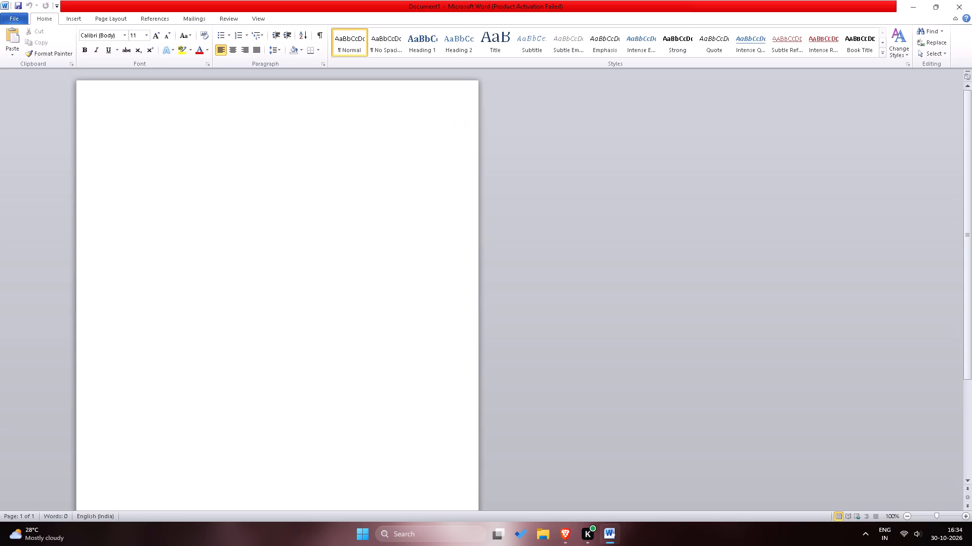
{"action": "right_click", "coordinate": [190, 130]}
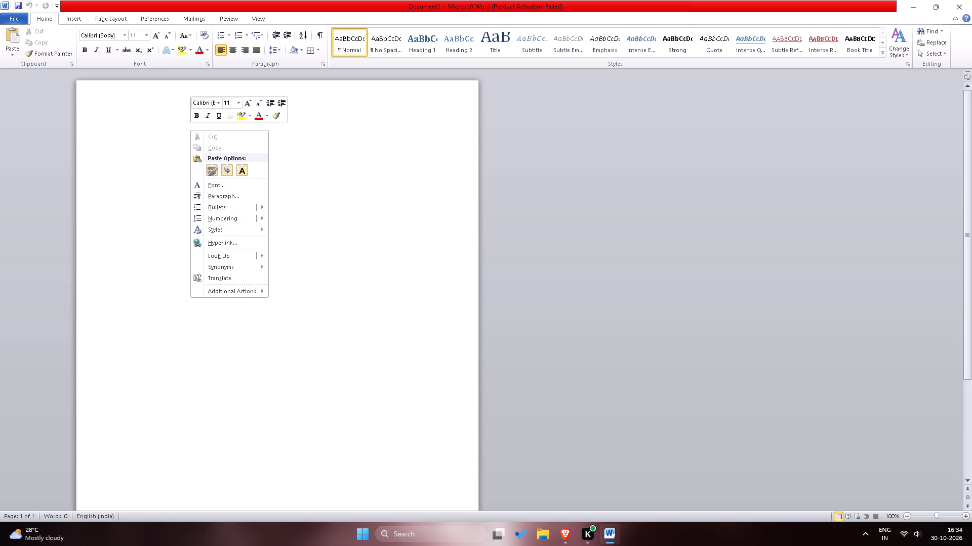
{"action": "left_click", "coordinate": [335, 165]}
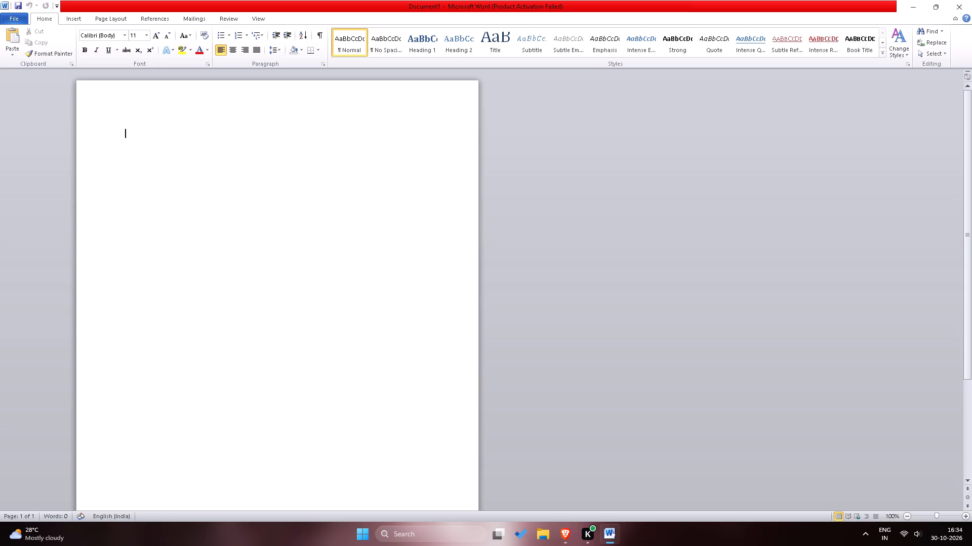
{"action": "key", "text": "ctrl+v"}
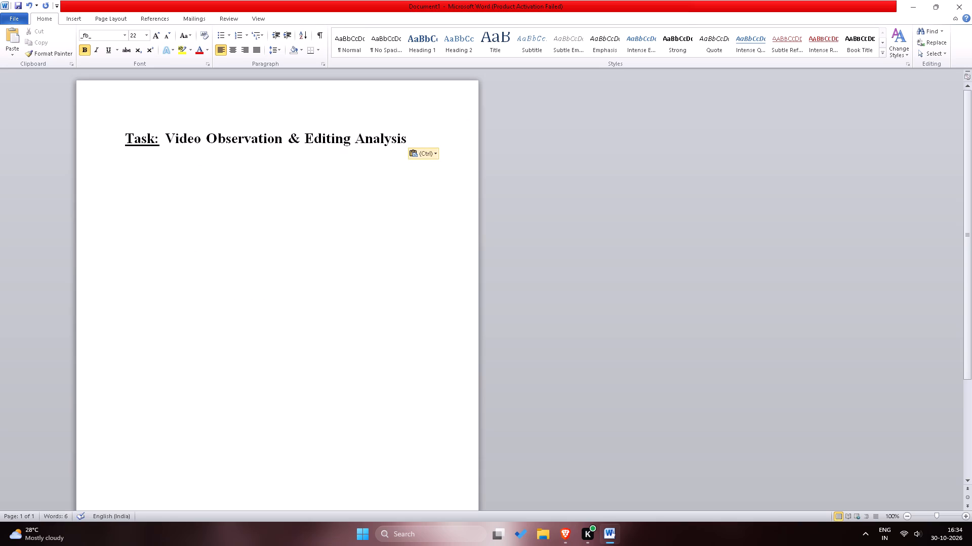
Change the heading's label to "Task 1:".
{"action": "left_click", "coordinate": [154, 138]}
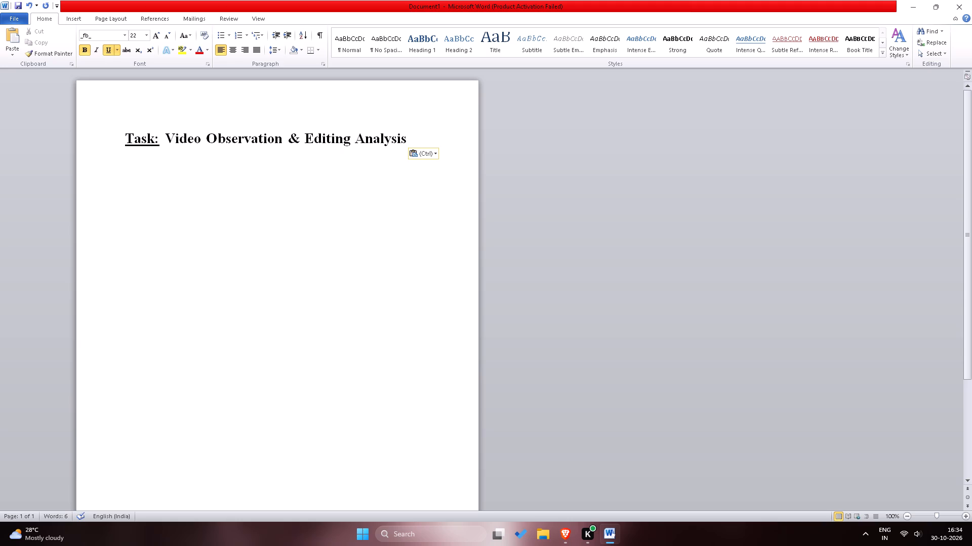
{"action": "key", "text": "space"}
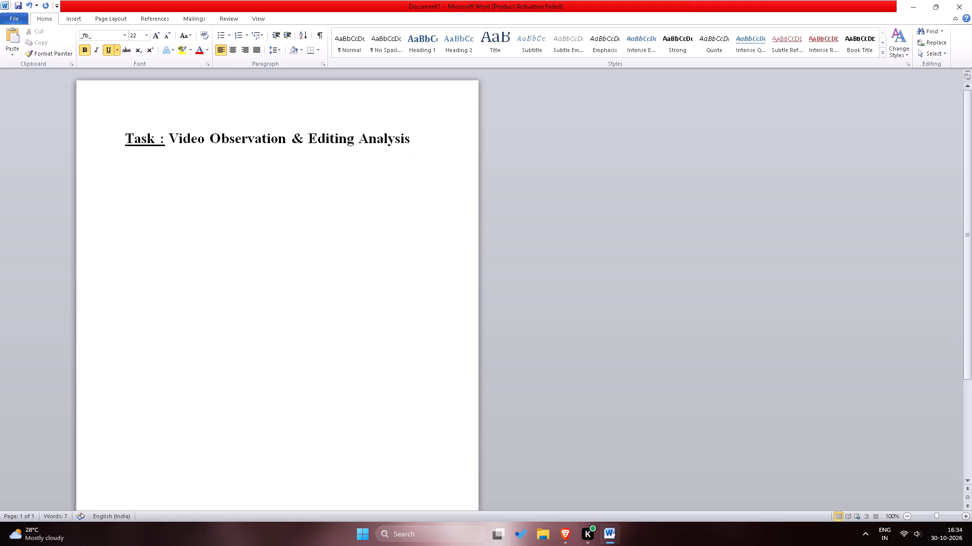
{"action": "key", "text": "1"}
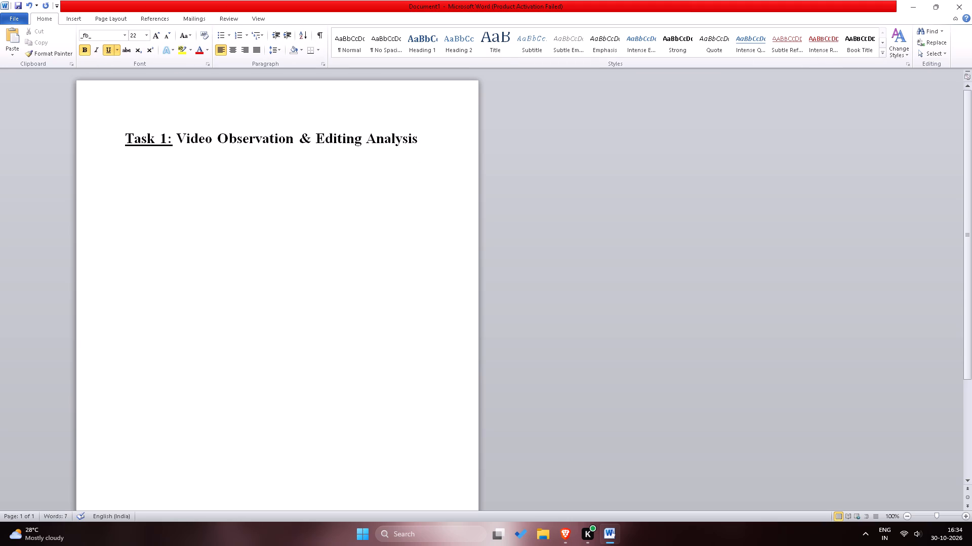
Add two new lines below the heading.
{"action": "left_click", "coordinate": [464, 141]}
{"action": "key", "text": "Return"}
{"action": "key", "text": "Return"}
{"action": "key", "text": "Return"}
{"action": "key", "text": "BackSpace"}
Switch back to the assignment brief in Brave and review the Shot Types and Audio questions.
{"action": "key", "text": "alt+Tab"}
{"action": "scroll", "coordinate": [437, 251], "scroll_direction": "down", "scroll_amount": 2}
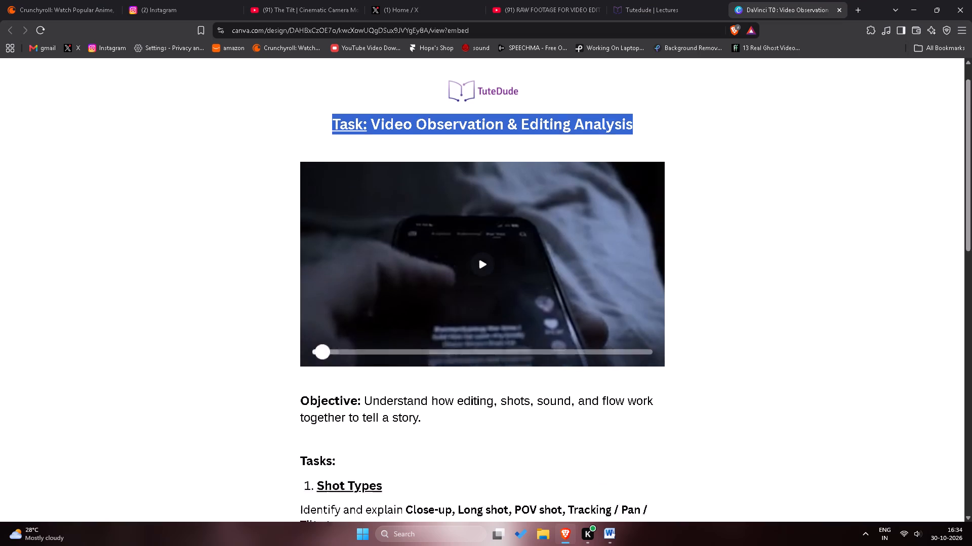
{"action": "scroll", "coordinate": [437, 251], "scroll_direction": "down", "scroll_amount": 2}
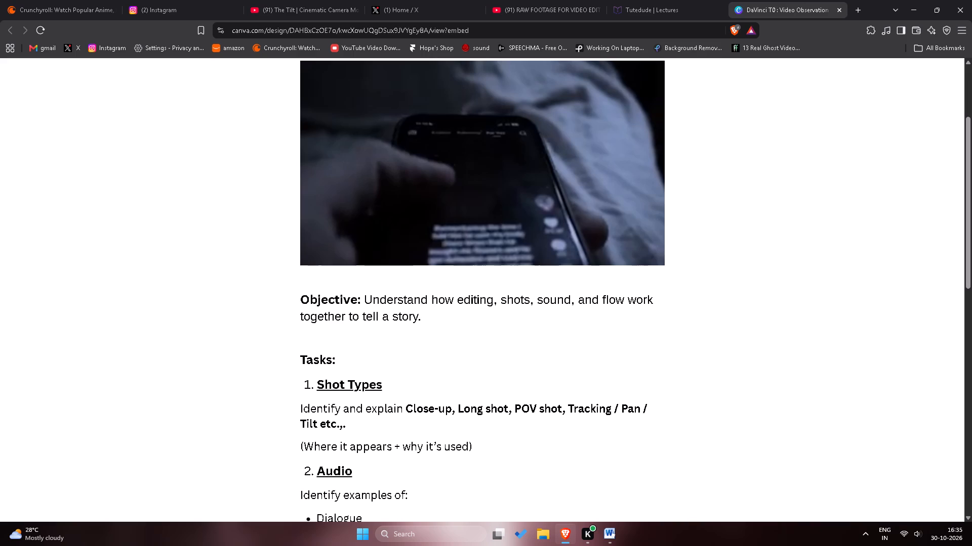
{"action": "scroll", "coordinate": [443, 377], "scroll_direction": "down", "scroll_amount": 3}
{"action": "left_click", "coordinate": [697, 340]}
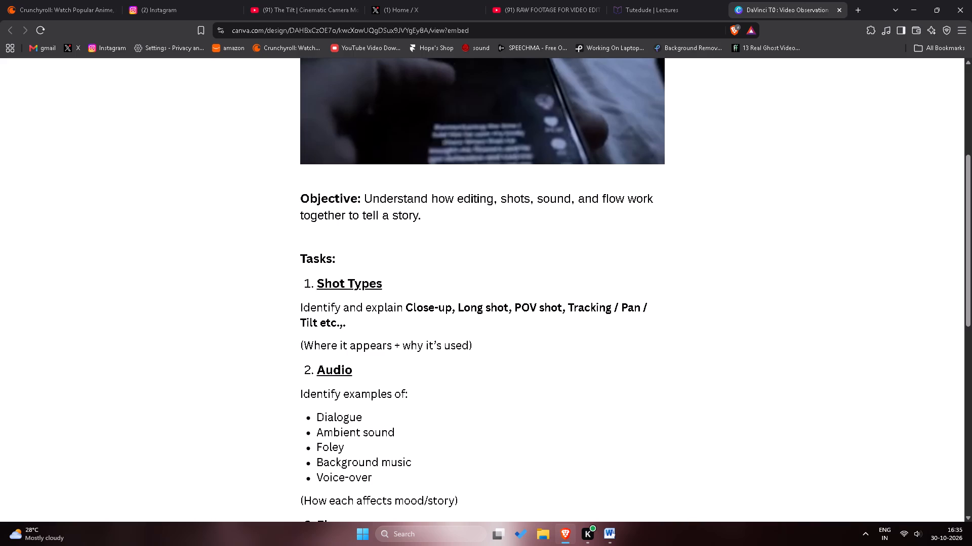
Switch to the Word document and add the line "Task:" below the heading.
{"action": "scroll", "coordinate": [489, 393], "scroll_direction": "up", "scroll_amount": 3}
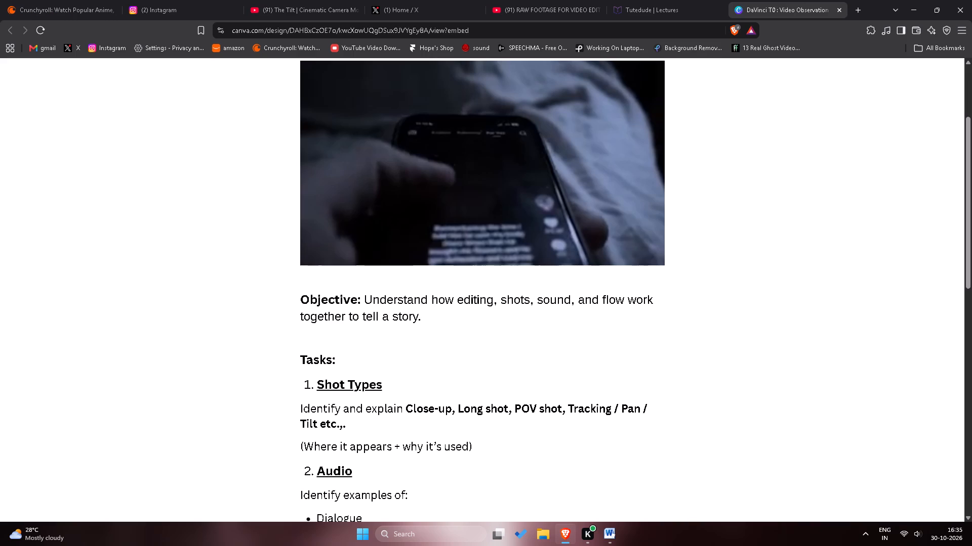
{"action": "key", "text": "alt+Tab"}
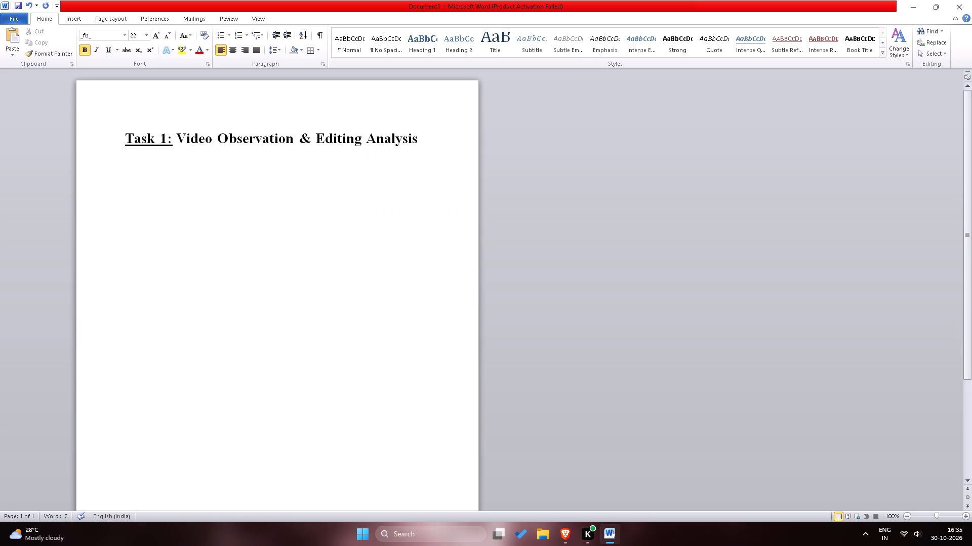
{"action": "type", "text": "tsk"}
{"action": "key", "text": "BackSpace"}
{"action": "key", "text": "BackSpace"}
{"action": "type", "text": "ask"}
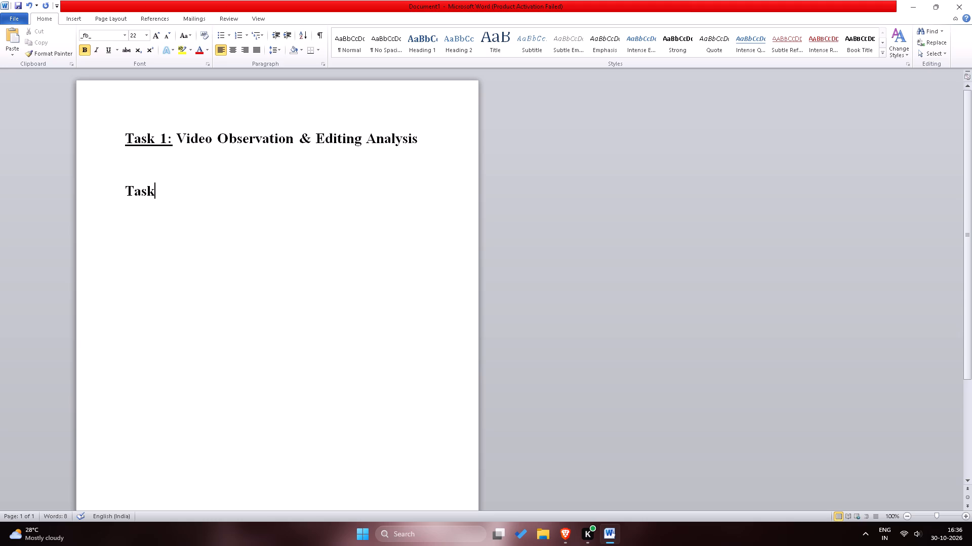
{"action": "key", "text": "shift+colon"}
Start a numbered list at 1. on a new line under "Task:" in the Word document.
{"action": "key", "text": "alt+Tab"}
{"action": "key", "text": "alt+Tab"}
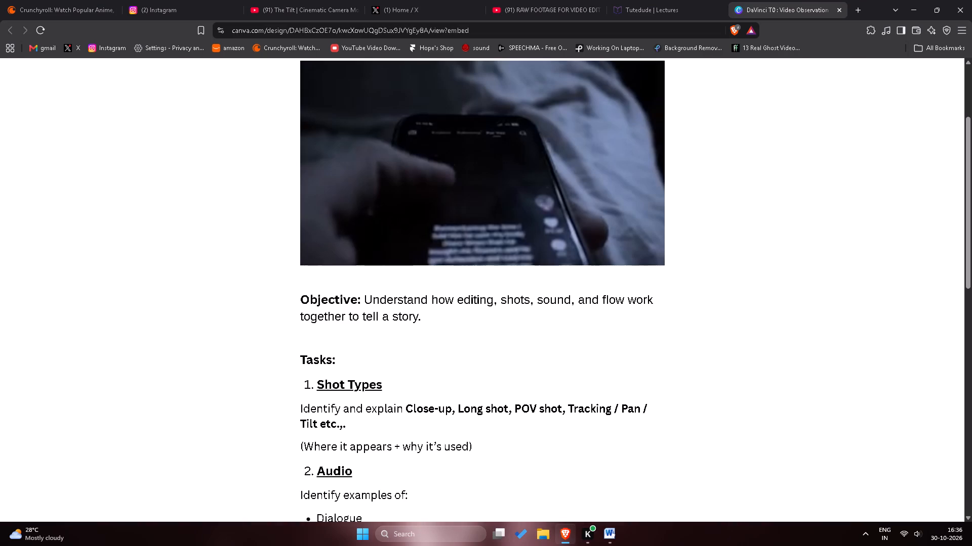
{"action": "key", "text": "alt+Tab"}
{"action": "key", "text": "alt+Tab"}
{"action": "key", "text": "Return"}
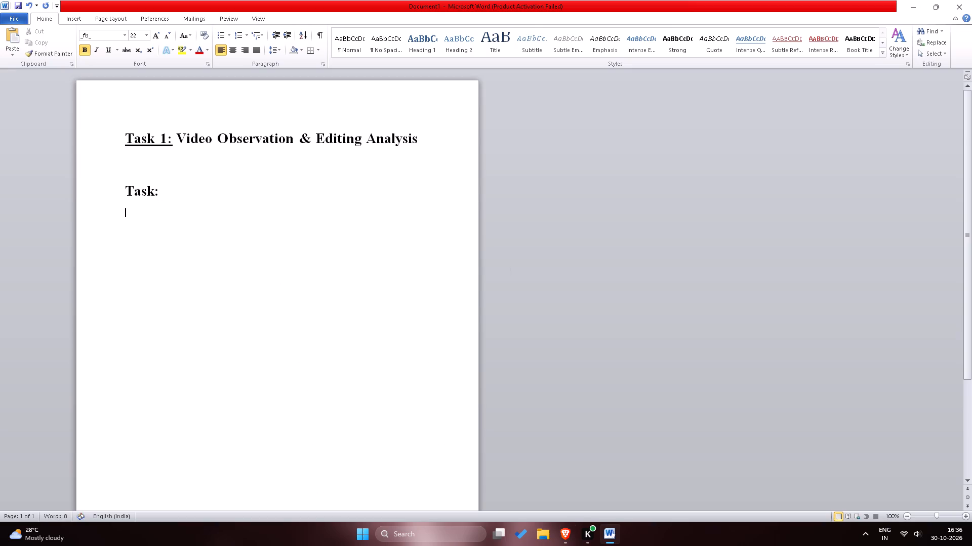
{"action": "key", "text": "1"}
{"action": "type", "text": "."}
{"action": "key", "text": "space"}
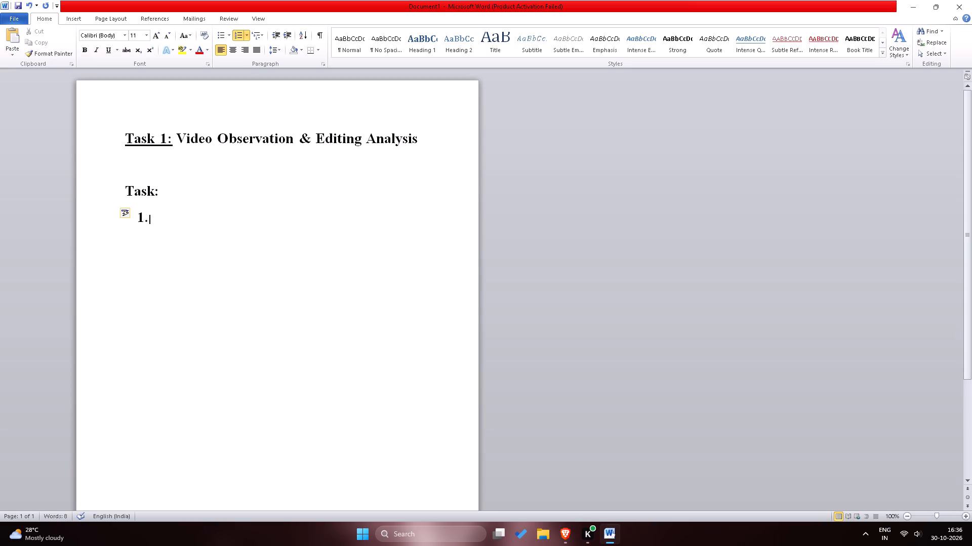
Switch to the assignment brief in Brave and watch the opening of the task video, pausing it at the phone shot.
{"action": "key", "text": "alt+Tab"}
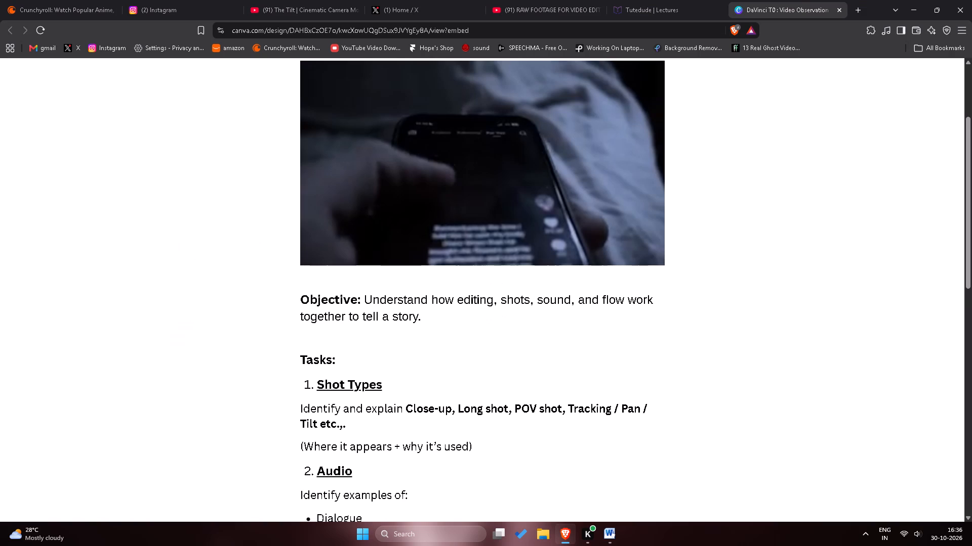
{"action": "scroll", "coordinate": [417, 346], "scroll_direction": "down", "scroll_amount": 2}
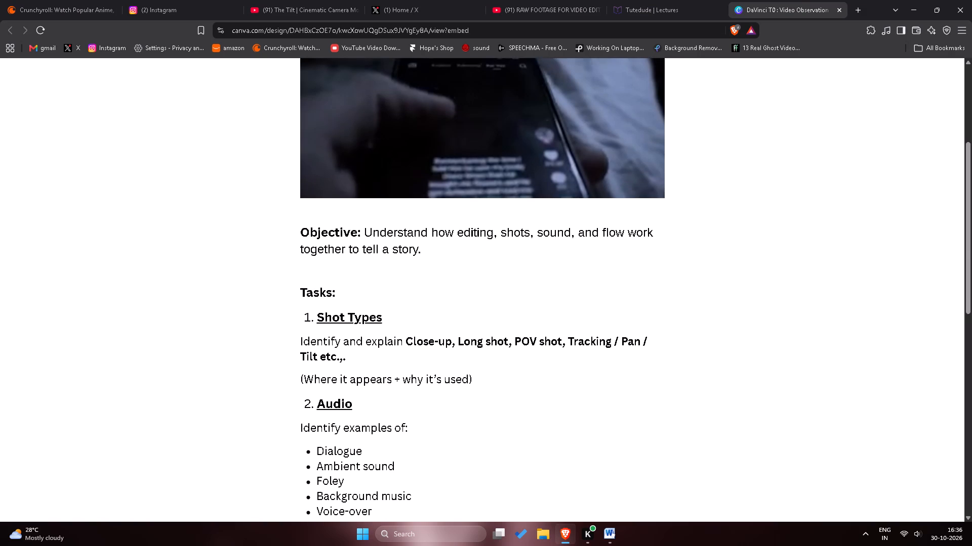
{"action": "scroll", "coordinate": [427, 388], "scroll_direction": "up", "scroll_amount": 5}
{"action": "scroll", "coordinate": [344, 353], "scroll_direction": "down", "scroll_amount": 4}
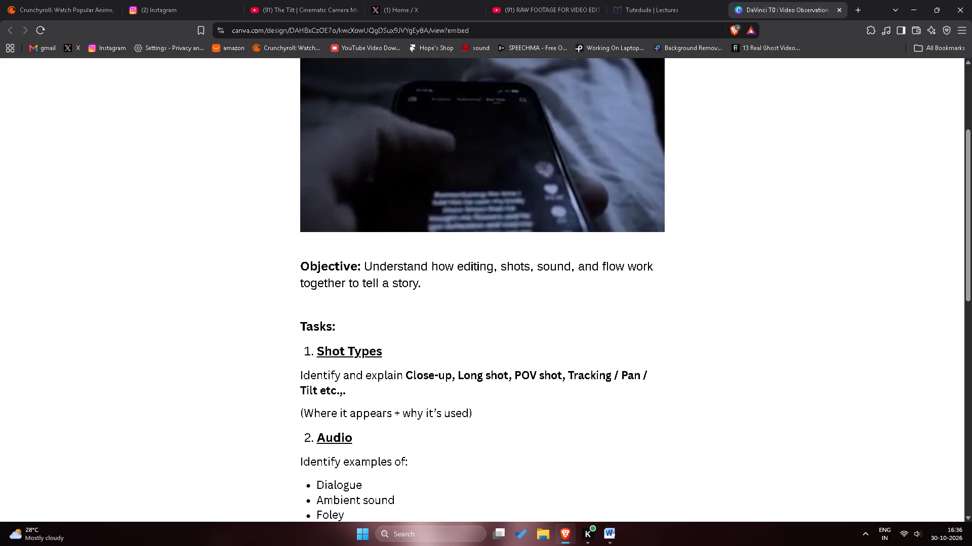
{"action": "left_click_drag", "start_coordinate": [320, 220], "coordinate": [305, 216]}
{"action": "scroll", "coordinate": [442, 219], "scroll_direction": "up", "scroll_amount": 4}
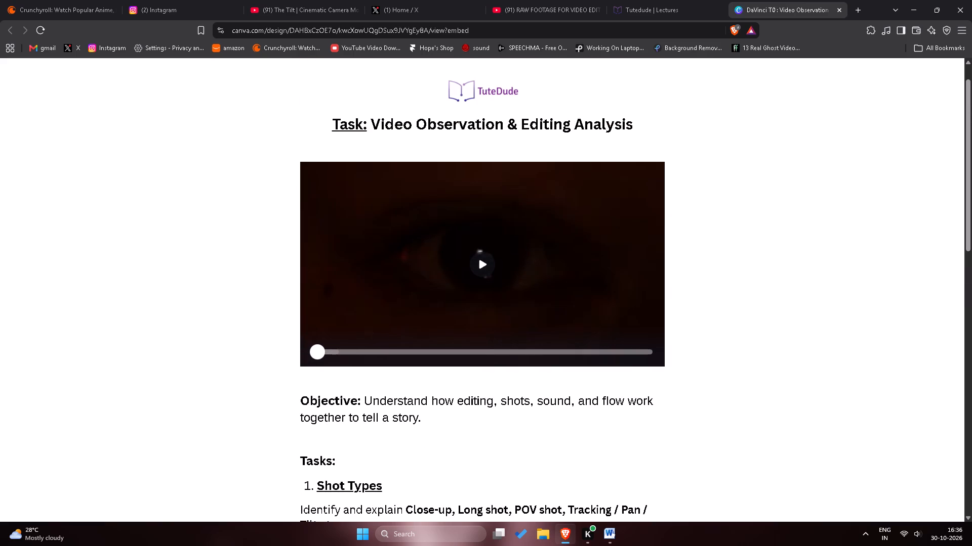
{"action": "left_click", "coordinate": [478, 261]}
{"action": "left_click", "coordinate": [581, 395]}
{"action": "left_click", "coordinate": [487, 262]}
{"action": "key", "text": "alt+Tab"}
{"action": "key", "text": "alt+Tab"}
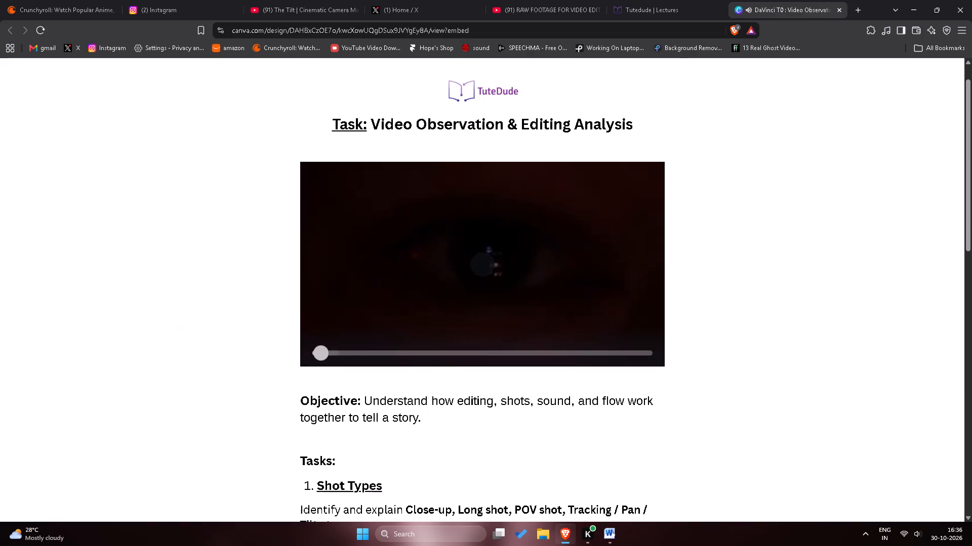
{"action": "left_click", "coordinate": [482, 266]}
{"action": "left_click", "coordinate": [956, 277]}
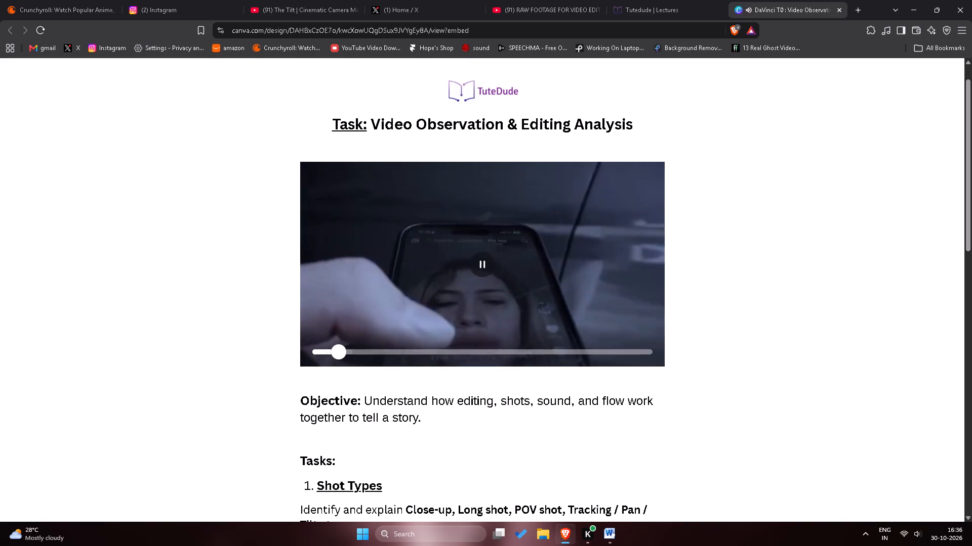
{"action": "left_click", "coordinate": [489, 263]}
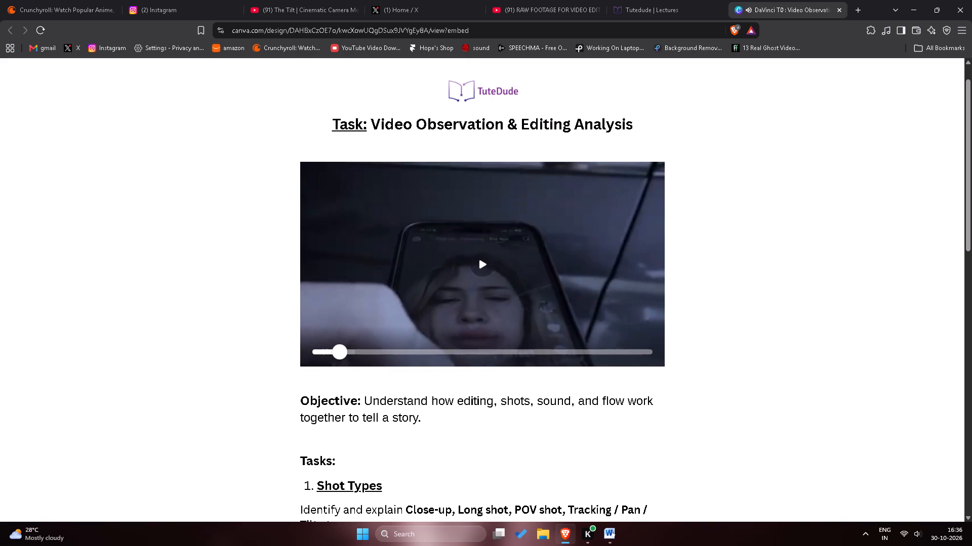
Read through the brief's Shot Types, Audio, Flow and Editing questions and its Submission Guidelines.
{"action": "scroll", "coordinate": [499, 226], "scroll_direction": "down", "scroll_amount": 8}
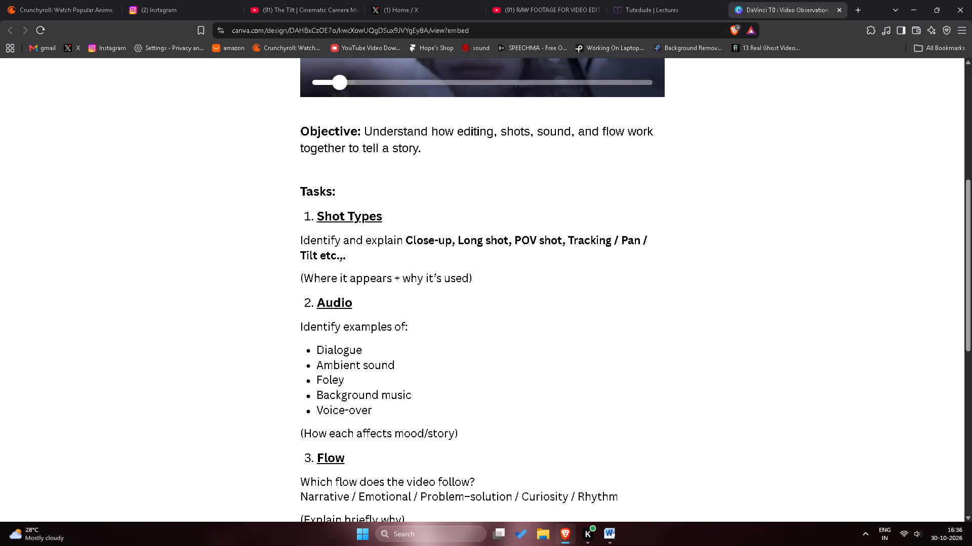
{"action": "scroll", "coordinate": [971, 317], "scroll_direction": "down", "scroll_amount": 18}
{"action": "scroll", "coordinate": [971, 399], "scroll_direction": "down", "scroll_amount": 8}
{"action": "scroll", "coordinate": [506, 296], "scroll_direction": "down", "scroll_amount": 7}
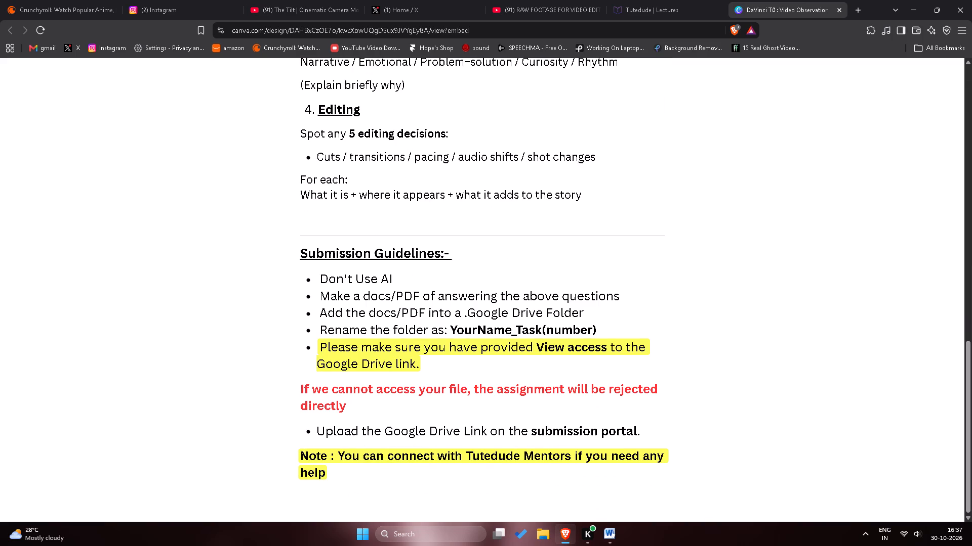
{"action": "scroll", "coordinate": [619, 333], "scroll_direction": "up", "scroll_amount": 15}
{"action": "scroll", "coordinate": [573, 327], "scroll_direction": "up", "scroll_amount": 1}
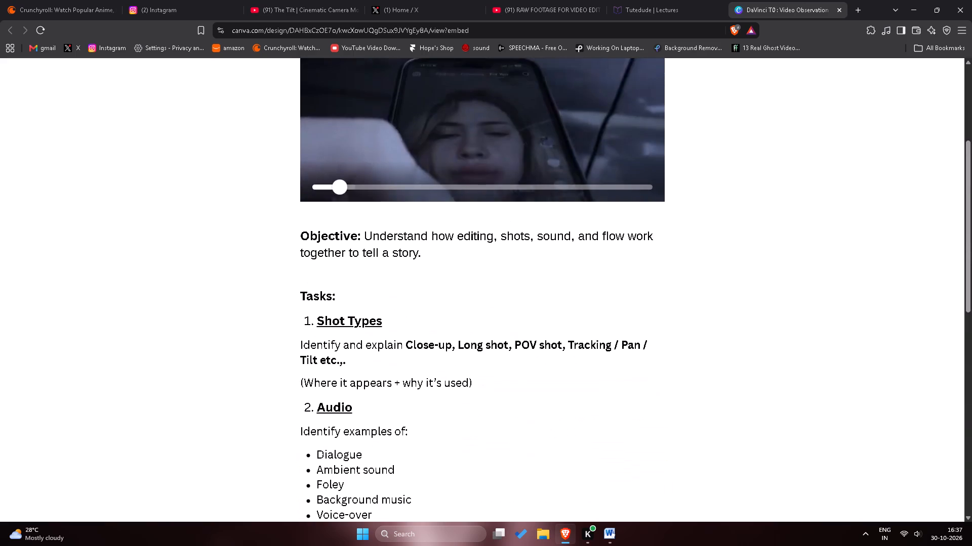
{"action": "scroll", "coordinate": [572, 329], "scroll_direction": "up", "scroll_amount": 11}
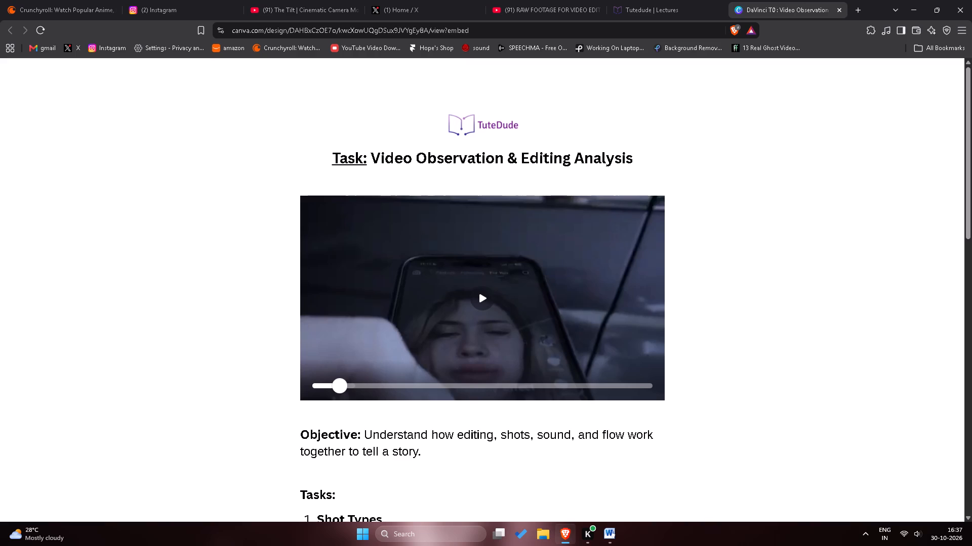
Play the task video further, restart it from the beginning and pause it at the phone-scrolling shot to study the shot types.
{"action": "left_click", "coordinate": [483, 303]}
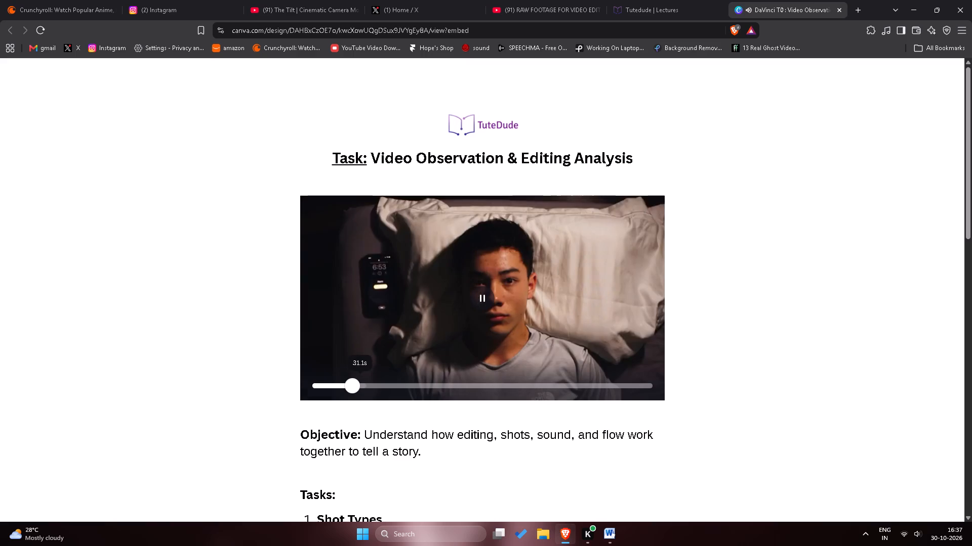
{"action": "left_click_drag", "start_coordinate": [358, 383], "coordinate": [249, 383]}
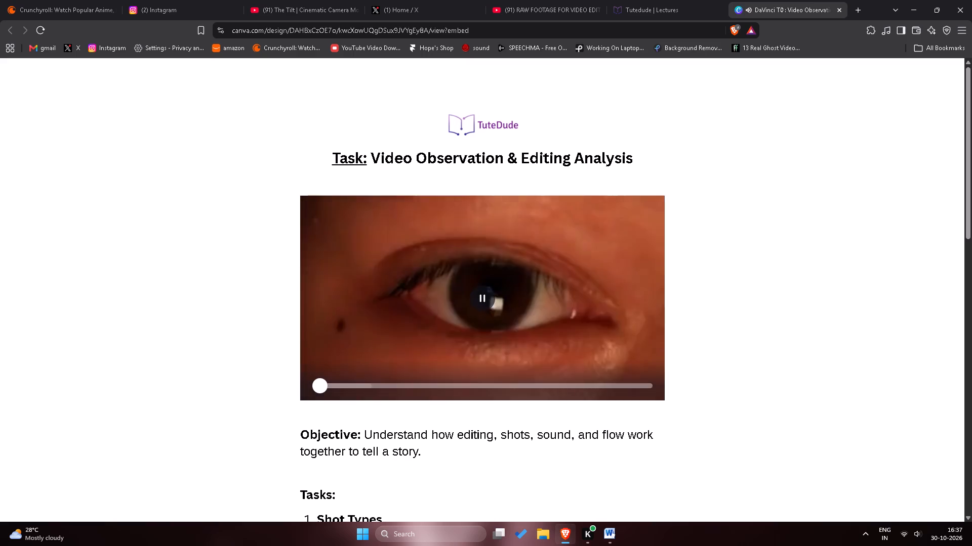
{"action": "left_click", "coordinate": [482, 300]}
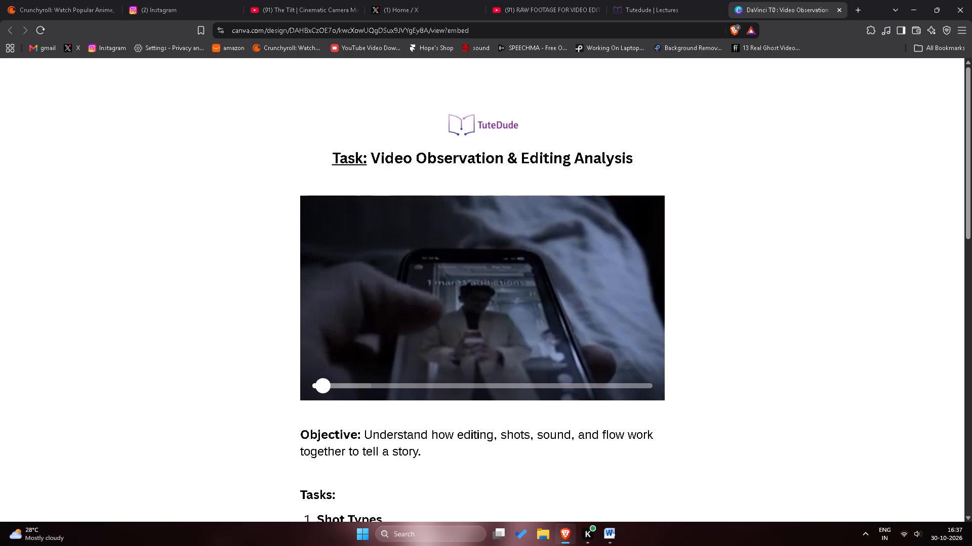
{"action": "scroll", "coordinate": [493, 449], "scroll_direction": "down", "scroll_amount": 6}
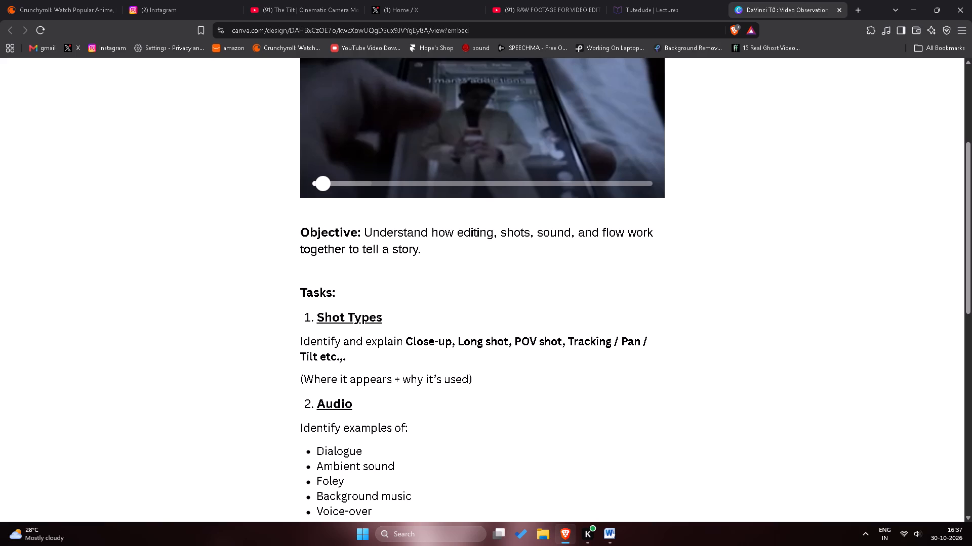
{"action": "scroll", "coordinate": [516, 296], "scroll_direction": "up", "scroll_amount": 4}
Switch to the YouTube tab with the tilt shot video and search for "tutedude video editing course assignment".
{"action": "left_click", "coordinate": [535, 0]}
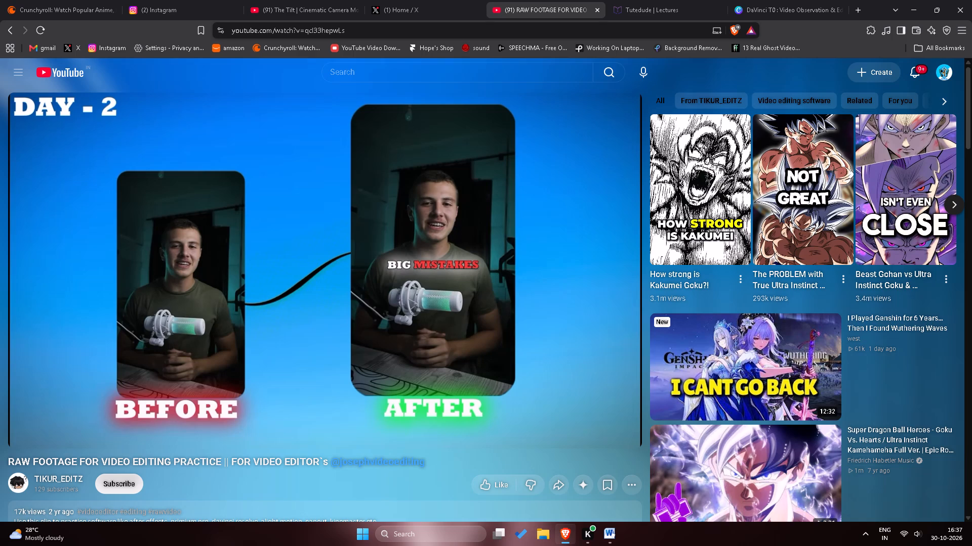
{"action": "left_click", "coordinate": [295, 0]}
{"action": "left_click", "coordinate": [508, 79]}
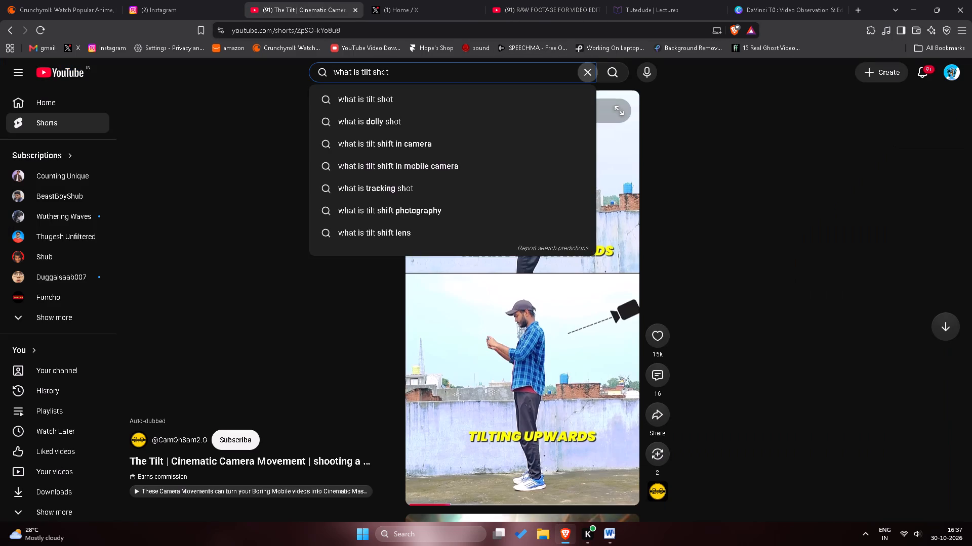
{"action": "left_click", "coordinate": [579, 76]}
{"action": "type", "text": "tute dude video"}
{"action": "key", "text": "space"}
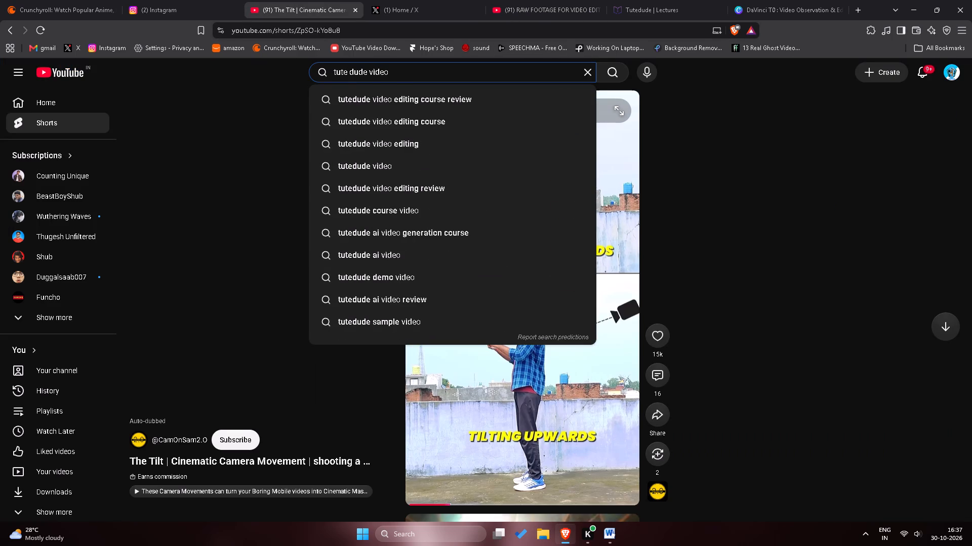
{"action": "key", "text": "Down"}
{"action": "key", "text": "Down"}
{"action": "key", "text": "space"}
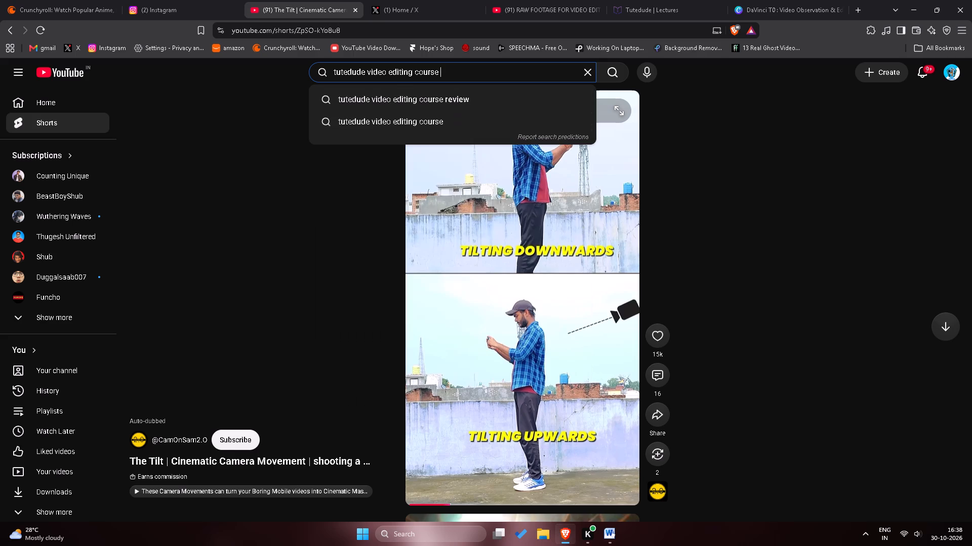
{"action": "left_click", "coordinate": [684, 0]}
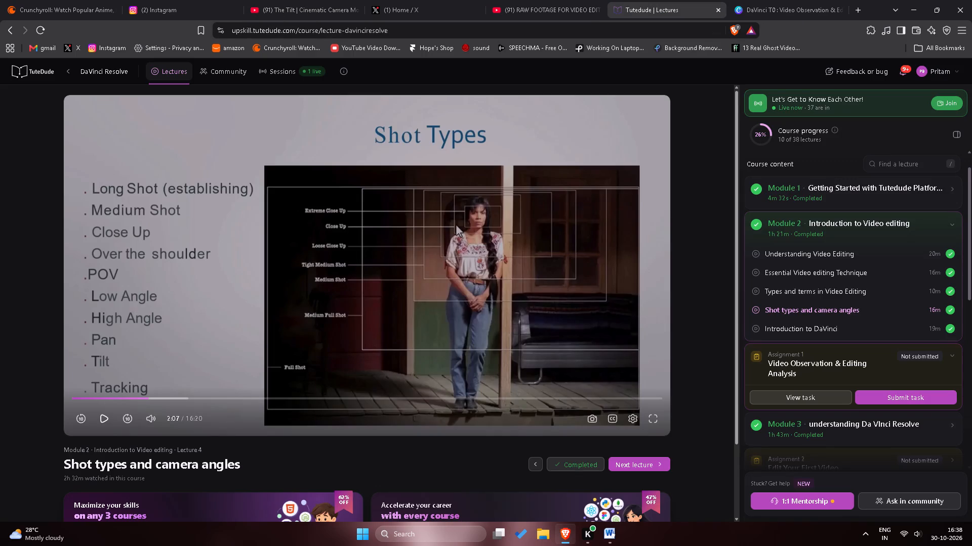
{"action": "left_click", "coordinate": [334, 0]}
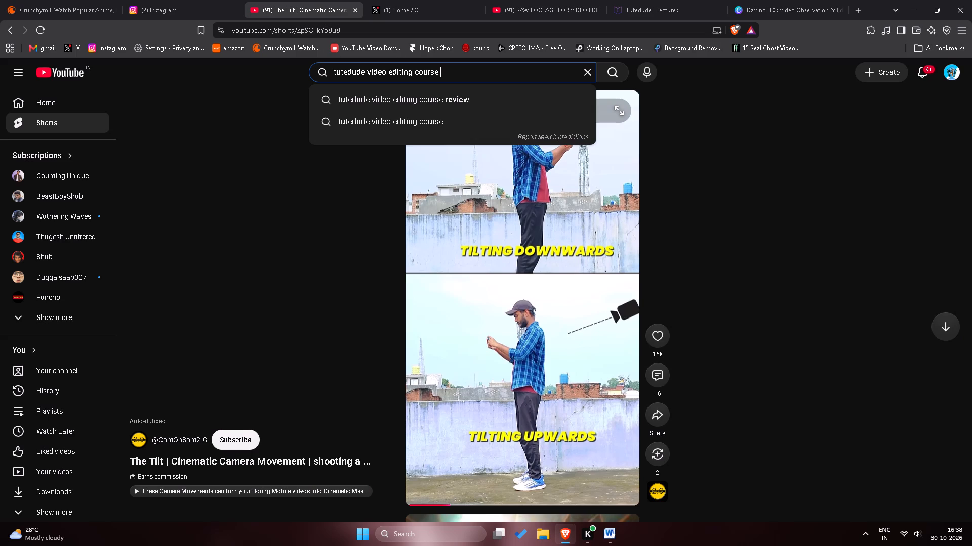
{"action": "type", "text": "ass"}
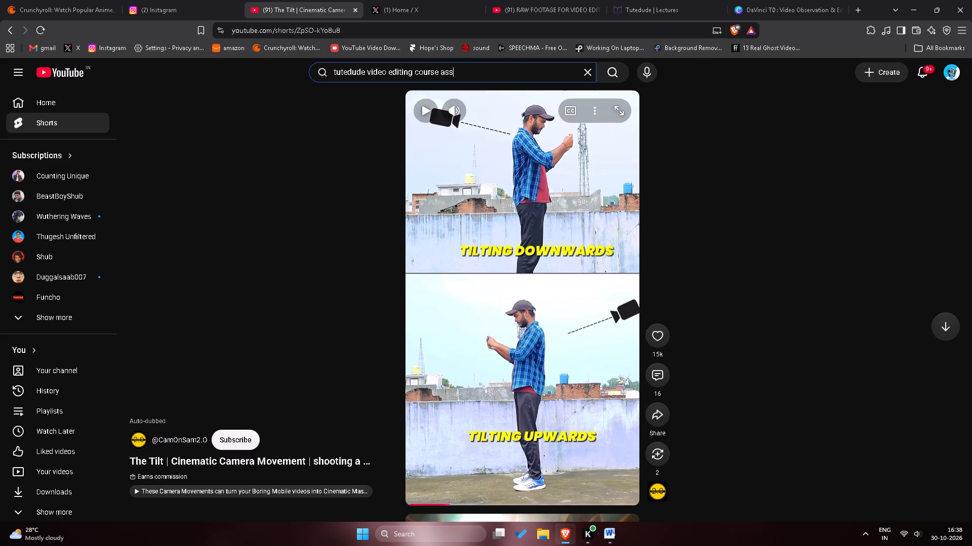
{"action": "key", "text": "BackSpace"}
{"action": "left_click", "coordinate": [451, 104]}
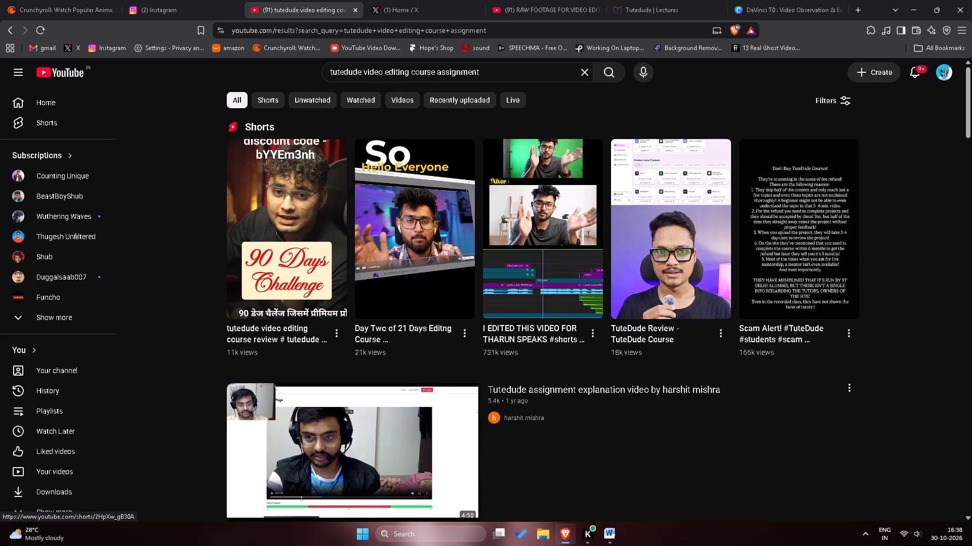
Look through the YouTube results for a video covering the Tutedude video editing assignment, then return to the YouTube home page.
{"action": "scroll", "coordinate": [645, 212], "scroll_direction": "down", "scroll_amount": 6}
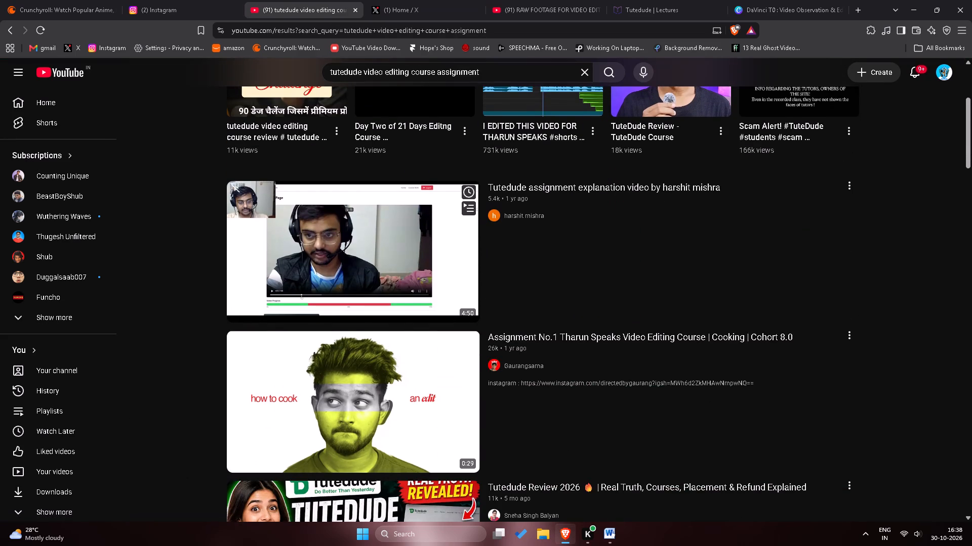
{"action": "scroll", "coordinate": [397, 281], "scroll_direction": "down", "scroll_amount": 7}
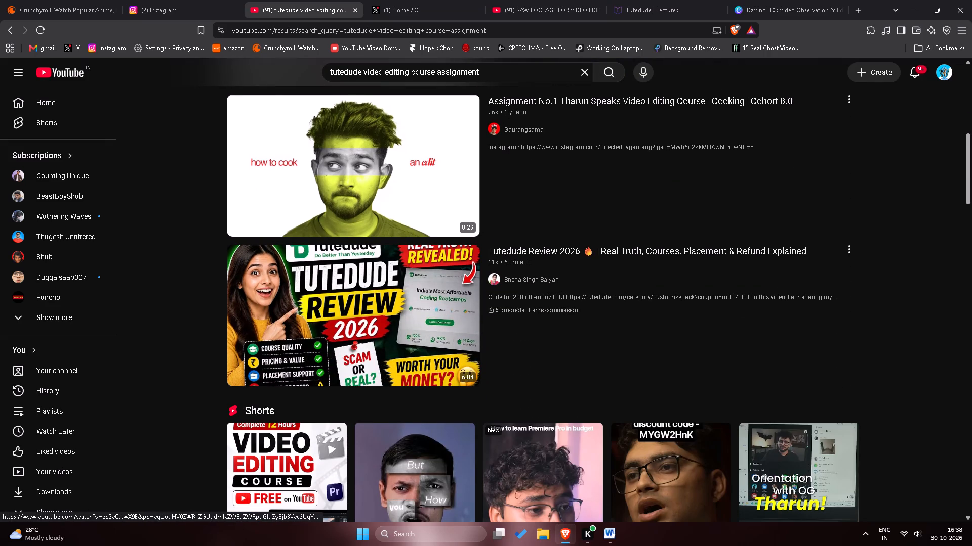
{"action": "scroll", "coordinate": [358, 198], "scroll_direction": "up", "scroll_amount": 2}
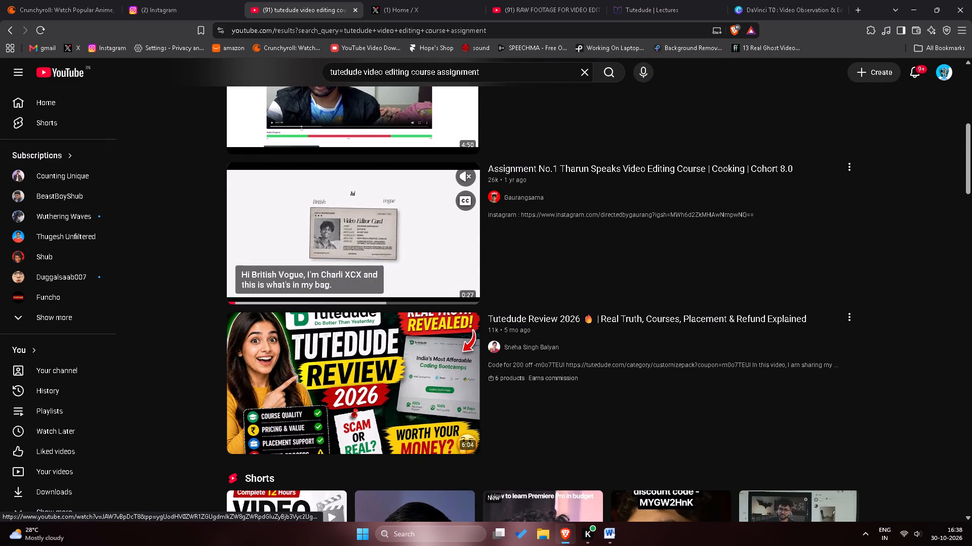
{"action": "scroll", "coordinate": [315, 235], "scroll_direction": "down", "scroll_amount": 1}
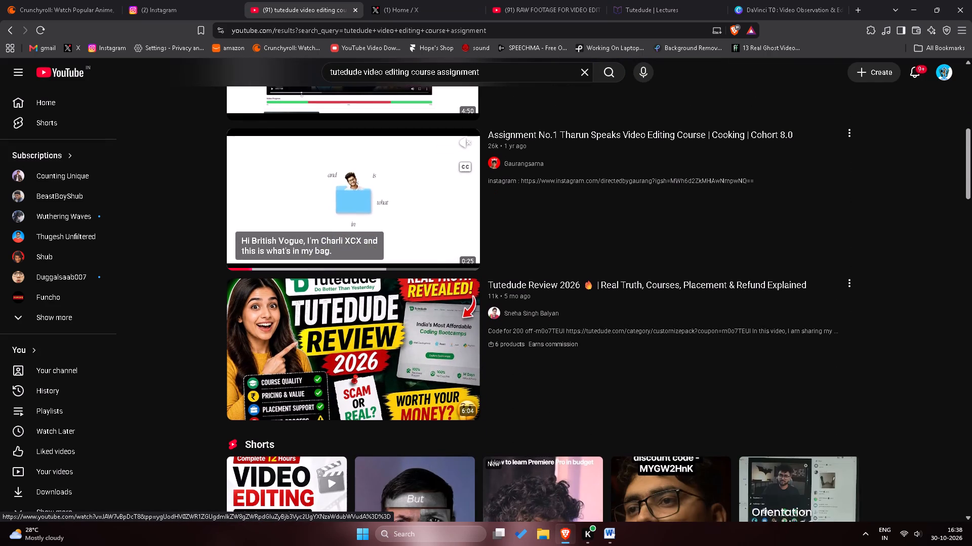
{"action": "scroll", "coordinate": [319, 239], "scroll_direction": "down", "scroll_amount": 1}
{"action": "scroll", "coordinate": [283, 304], "scroll_direction": "down", "scroll_amount": 5}
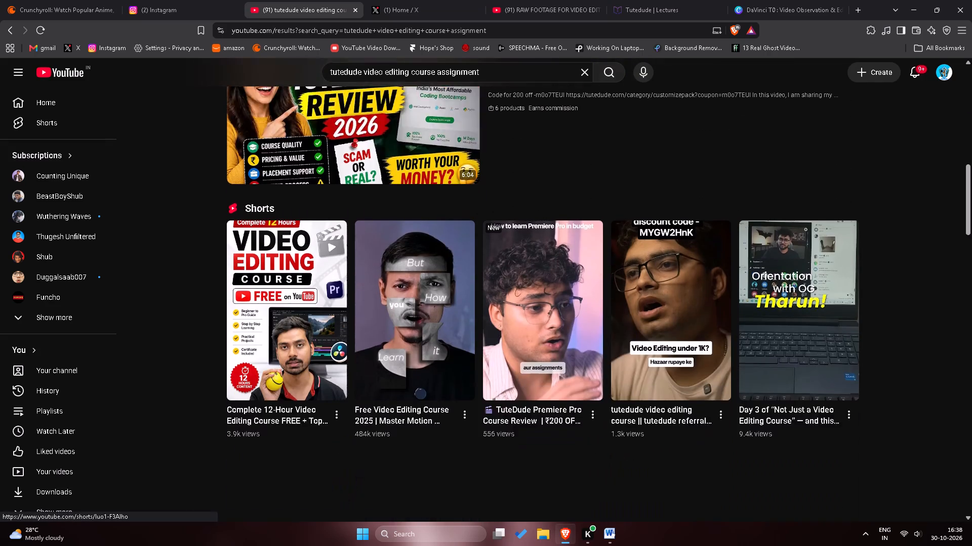
{"action": "scroll", "coordinate": [306, 298], "scroll_direction": "down", "scroll_amount": 17}
{"action": "scroll", "coordinate": [320, 286], "scroll_direction": "down", "scroll_amount": 8}
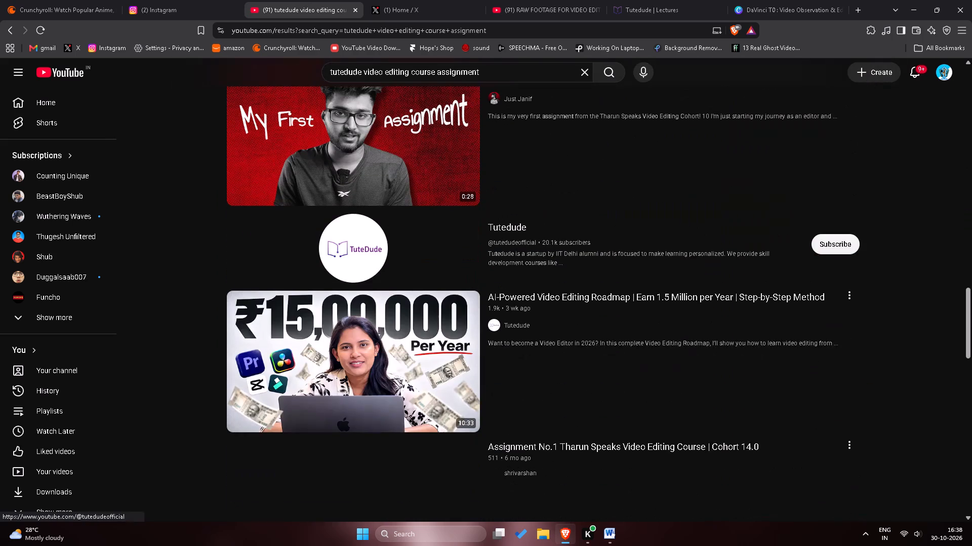
{"action": "scroll", "coordinate": [320, 285], "scroll_direction": "down", "scroll_amount": 4}
{"action": "scroll", "coordinate": [320, 285], "scroll_direction": "up", "scroll_amount": 2}
{"action": "scroll", "coordinate": [320, 286], "scroll_direction": "down", "scroll_amount": 11}
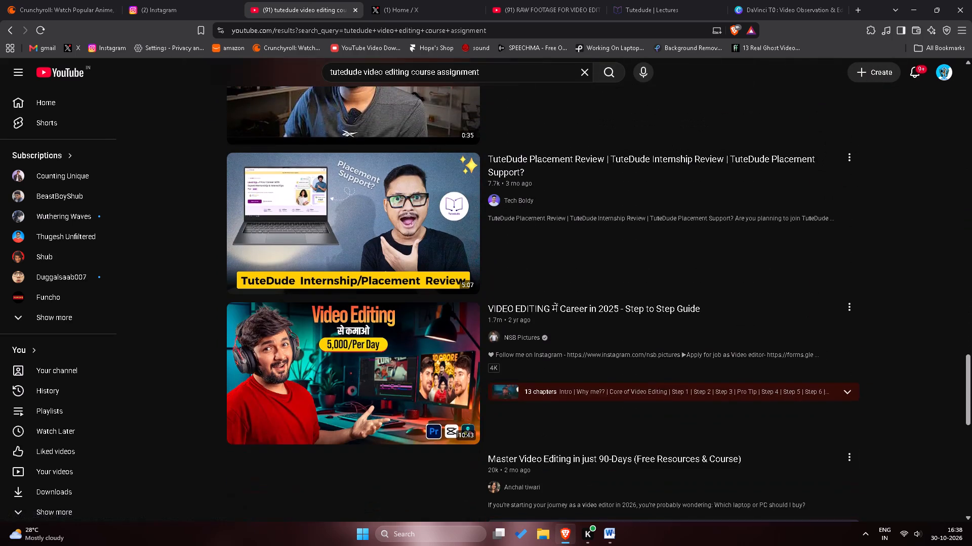
{"action": "scroll", "coordinate": [315, 293], "scroll_direction": "down", "scroll_amount": 16}
{"action": "scroll", "coordinate": [316, 287], "scroll_direction": "down", "scroll_amount": 5}
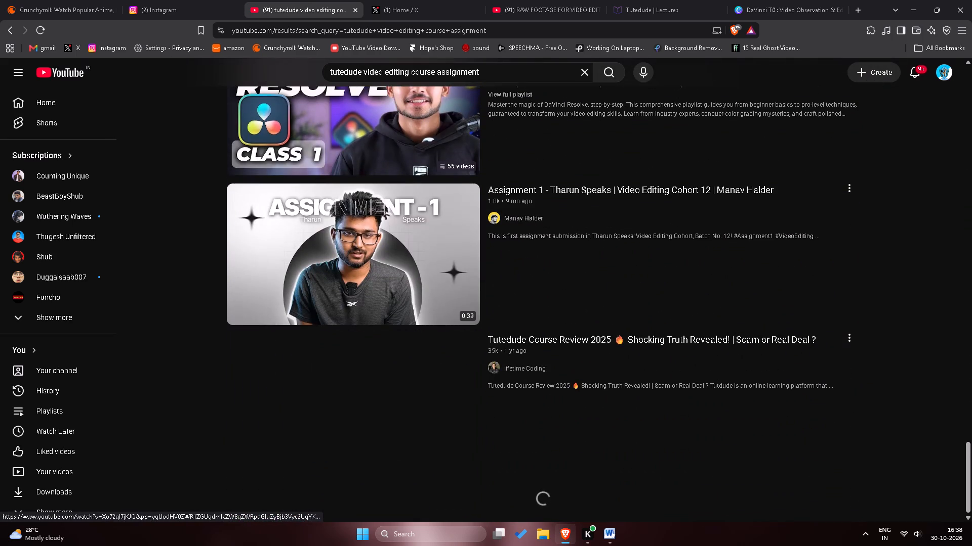
{"action": "scroll", "coordinate": [316, 287], "scroll_direction": "down", "scroll_amount": 16}
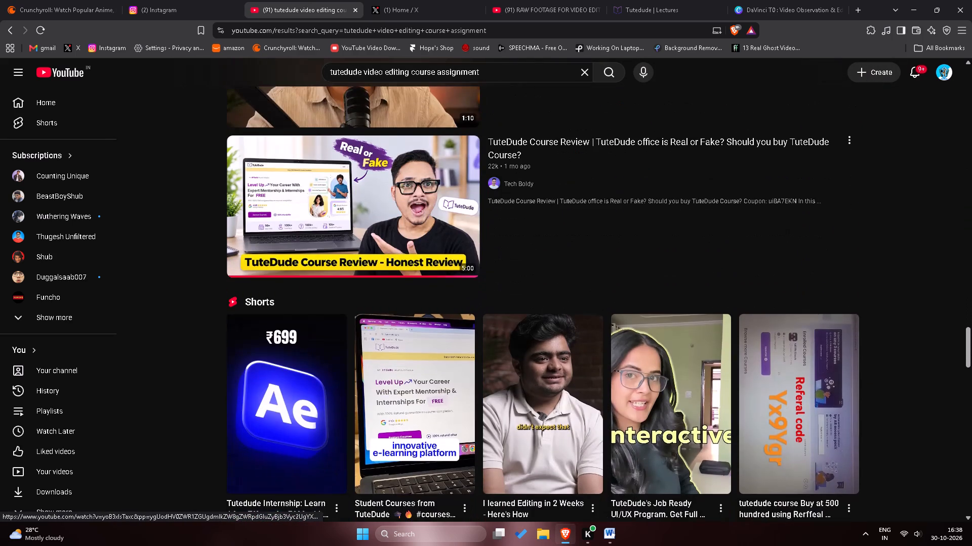
{"action": "scroll", "coordinate": [329, 284], "scroll_direction": "down", "scroll_amount": 15}
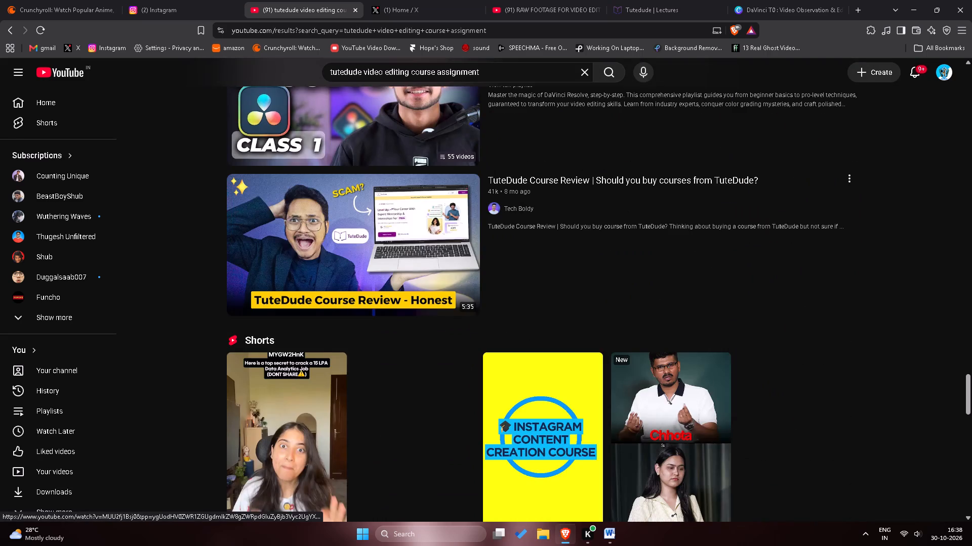
{"action": "scroll", "coordinate": [359, 278], "scroll_direction": "down", "scroll_amount": 17}
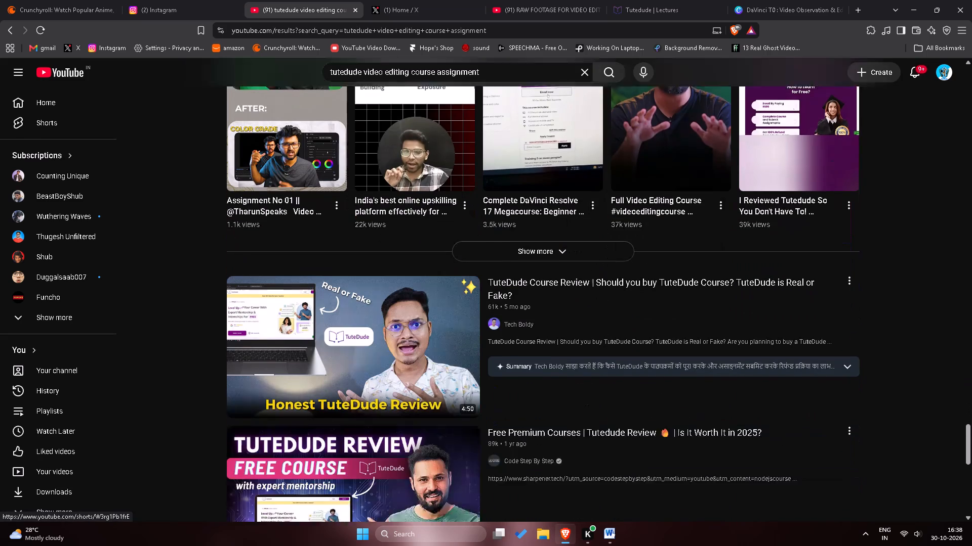
{"action": "scroll", "coordinate": [359, 279], "scroll_direction": "down", "scroll_amount": 19}
{"action": "scroll", "coordinate": [360, 280], "scroll_direction": "down", "scroll_amount": 2}
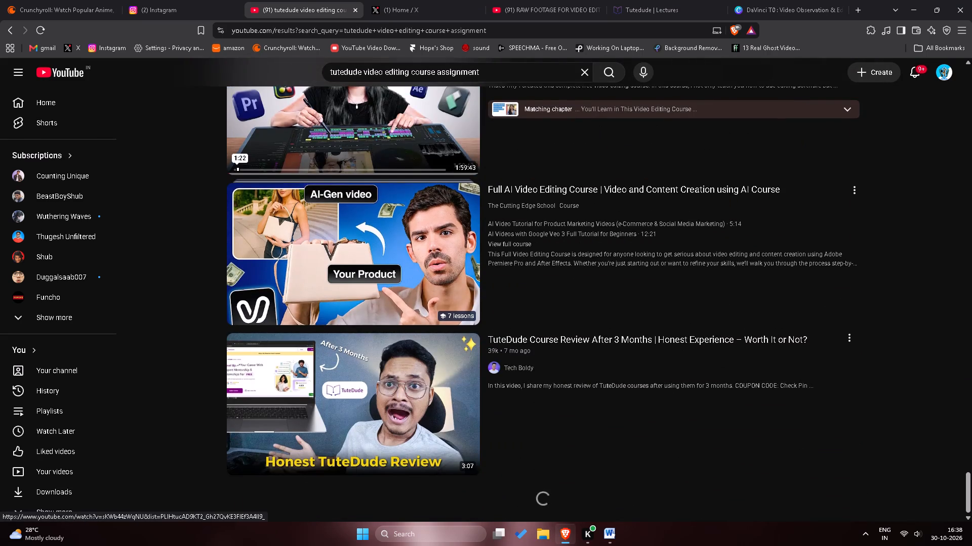
{"action": "scroll", "coordinate": [360, 281], "scroll_direction": "down", "scroll_amount": 14}
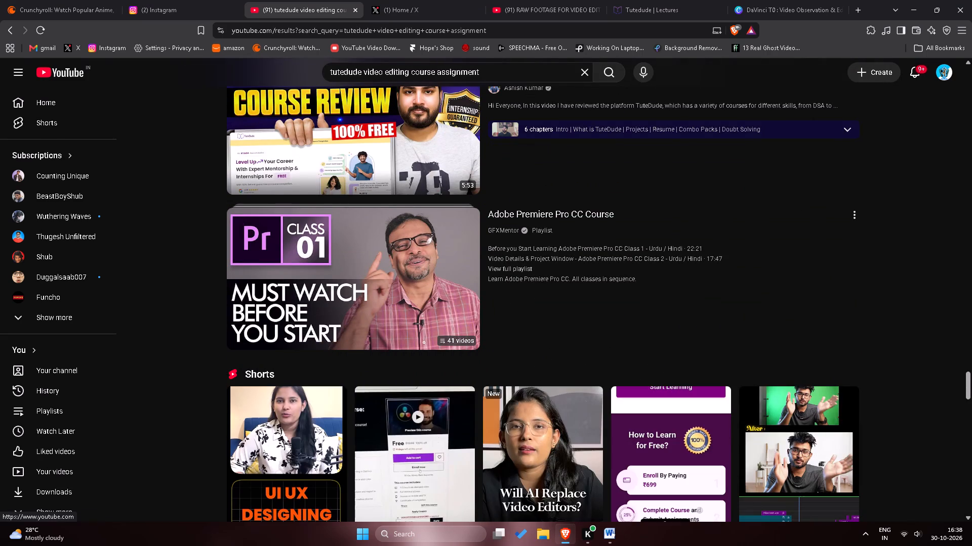
{"action": "left_click", "coordinate": [74, 72]}
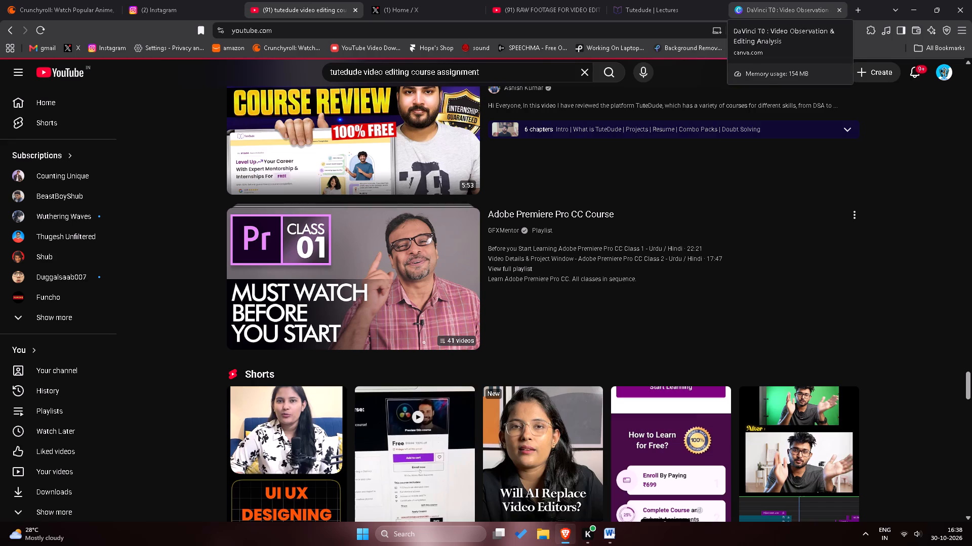
Return to the assignment brief, play the task video a little further, pause it on the phone-scrolling shot and reread the Shot Types question.
{"action": "left_click", "coordinate": [789, 0]}
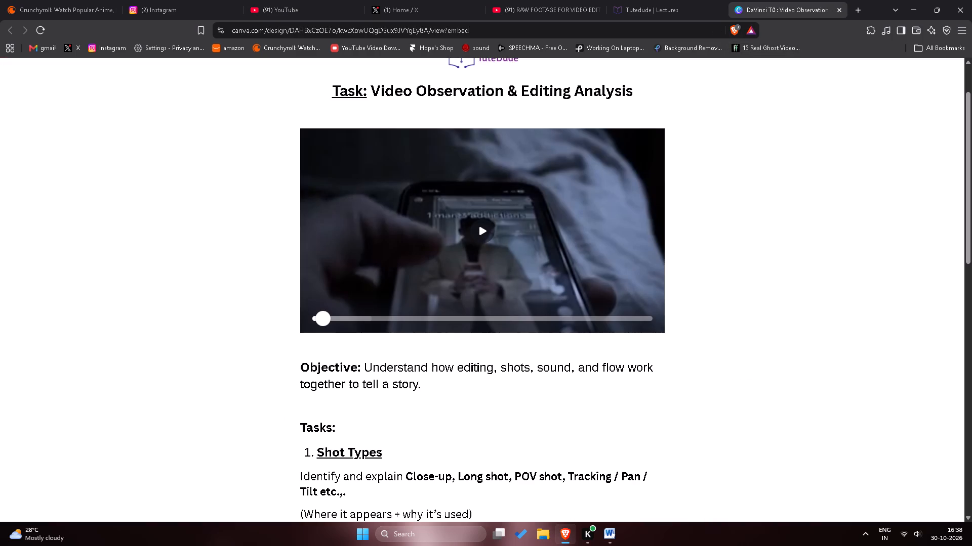
{"action": "scroll", "coordinate": [386, 447], "scroll_direction": "down", "scroll_amount": 4}
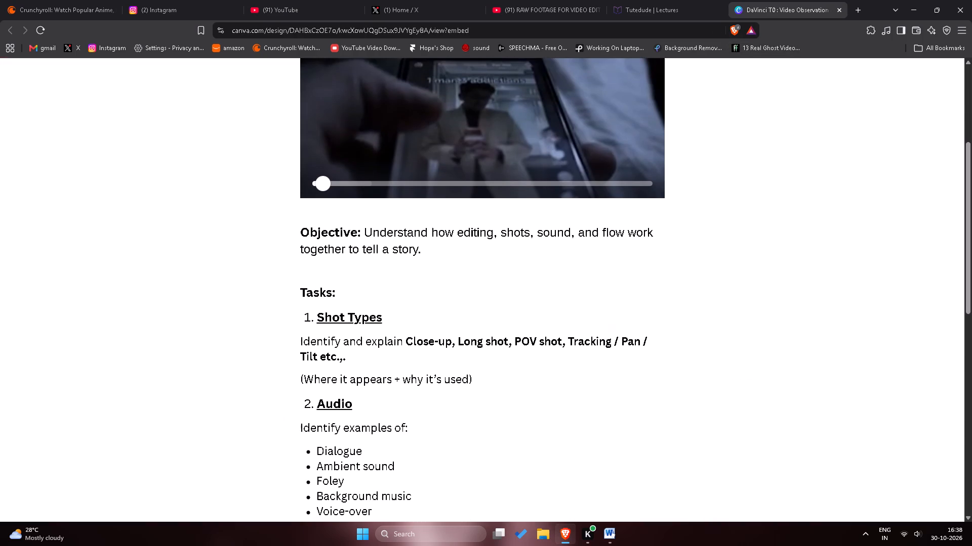
{"action": "scroll", "coordinate": [424, 325], "scroll_direction": "up", "scroll_amount": 6}
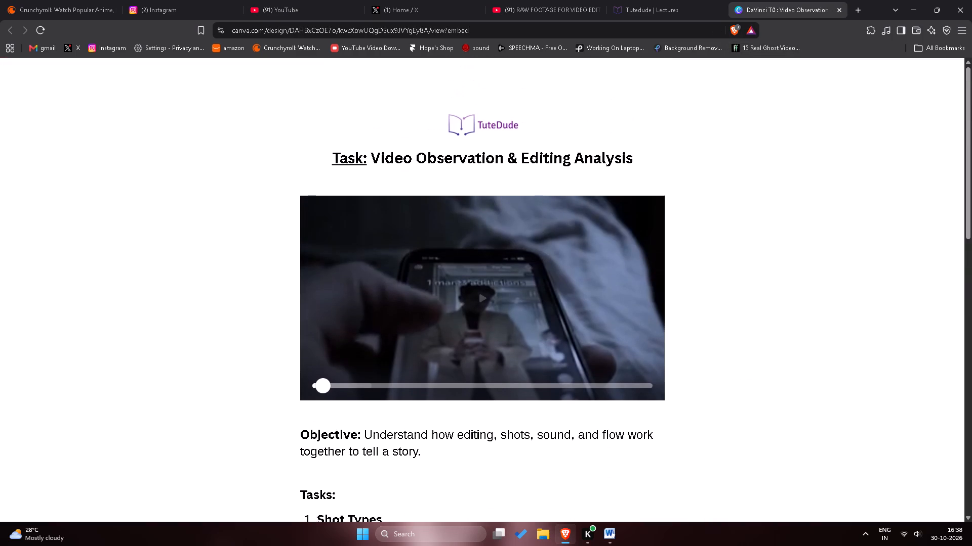
{"action": "scroll", "coordinate": [467, 296], "scroll_direction": "down", "scroll_amount": 1}
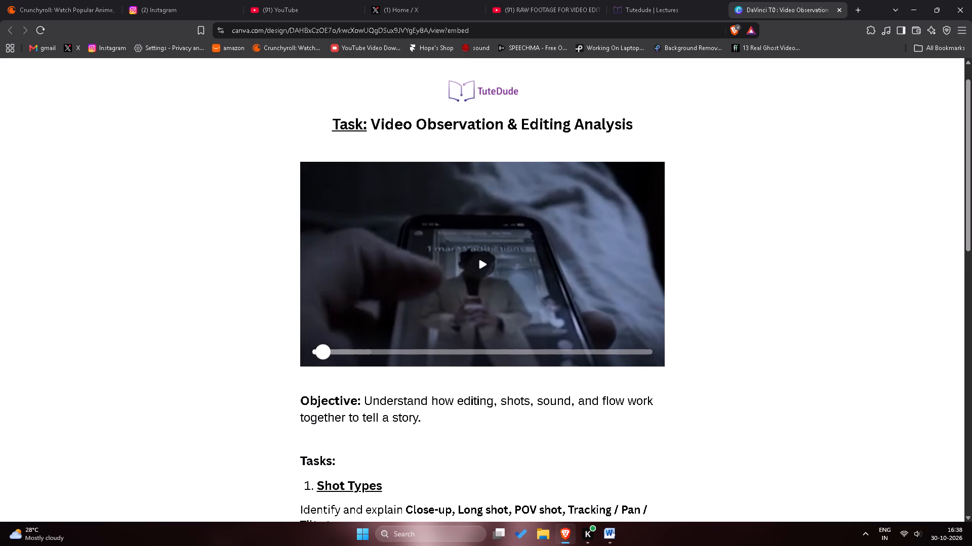
{"action": "scroll", "coordinate": [472, 308], "scroll_direction": "down", "scroll_amount": 3}
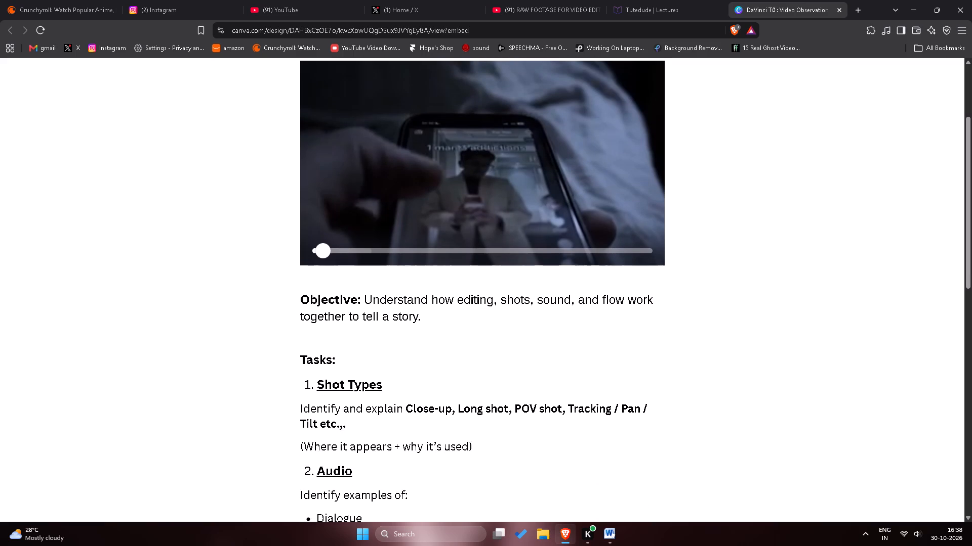
{"action": "scroll", "coordinate": [447, 247], "scroll_direction": "up", "scroll_amount": 3}
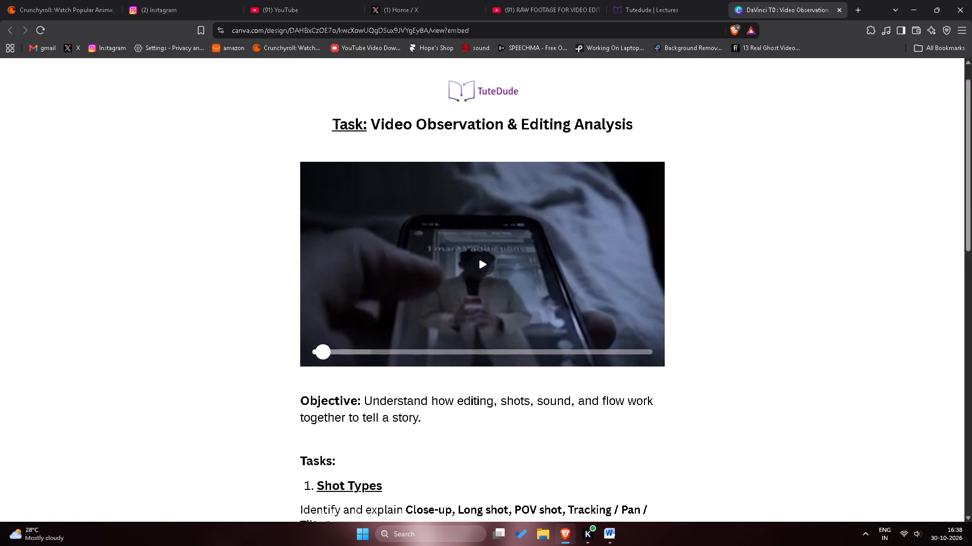
{"action": "left_click", "coordinate": [478, 262]}
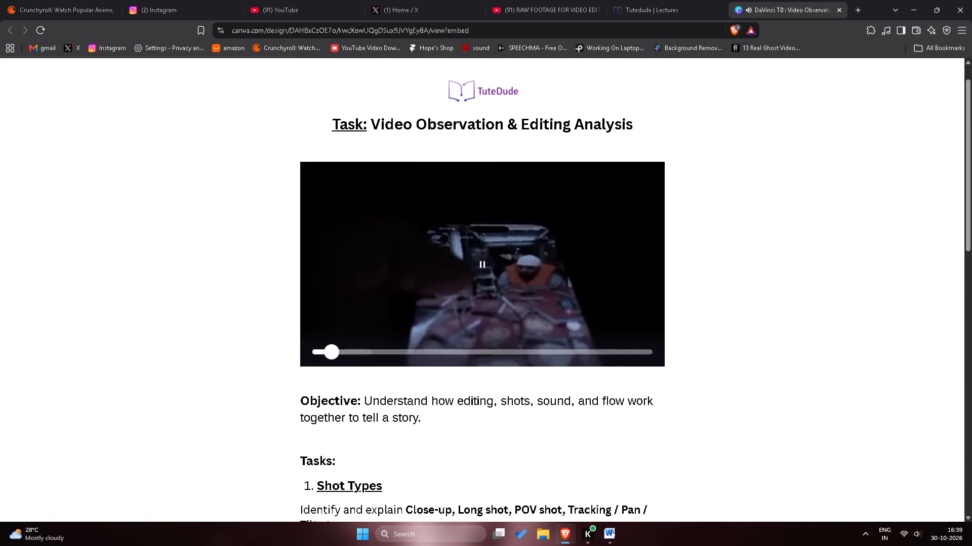
{"action": "left_click", "coordinate": [480, 269]}
{"action": "scroll", "coordinate": [573, 295], "scroll_direction": "down", "scroll_amount": 1}
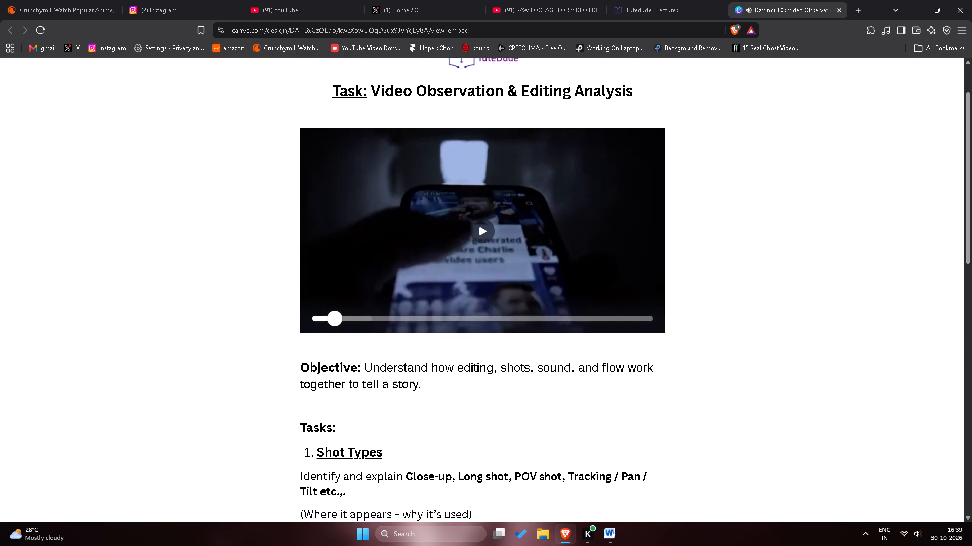
{"action": "scroll", "coordinate": [563, 323], "scroll_direction": "down", "scroll_amount": 2}
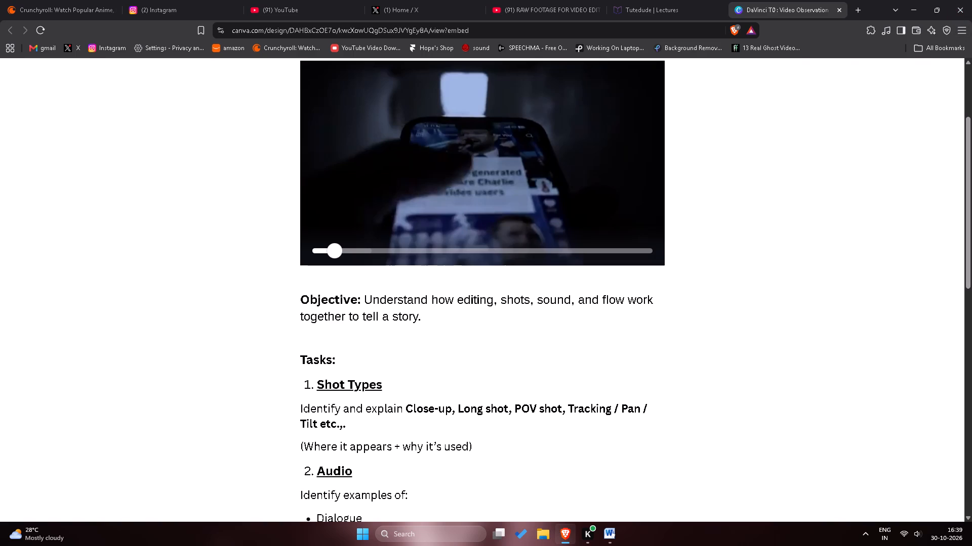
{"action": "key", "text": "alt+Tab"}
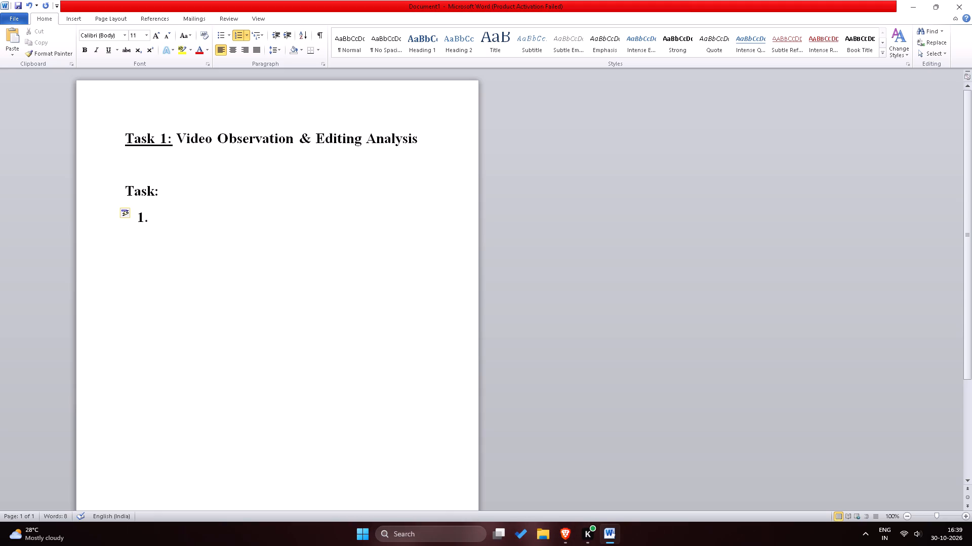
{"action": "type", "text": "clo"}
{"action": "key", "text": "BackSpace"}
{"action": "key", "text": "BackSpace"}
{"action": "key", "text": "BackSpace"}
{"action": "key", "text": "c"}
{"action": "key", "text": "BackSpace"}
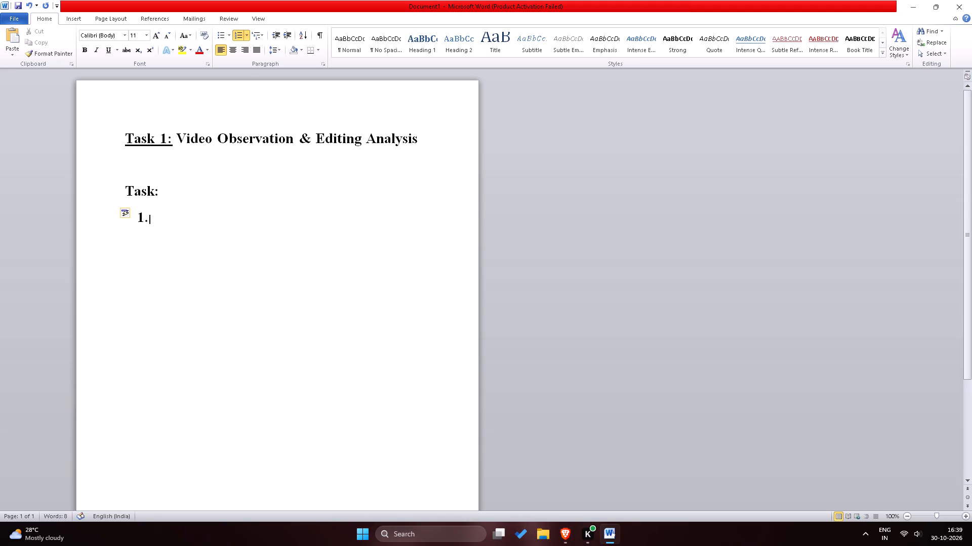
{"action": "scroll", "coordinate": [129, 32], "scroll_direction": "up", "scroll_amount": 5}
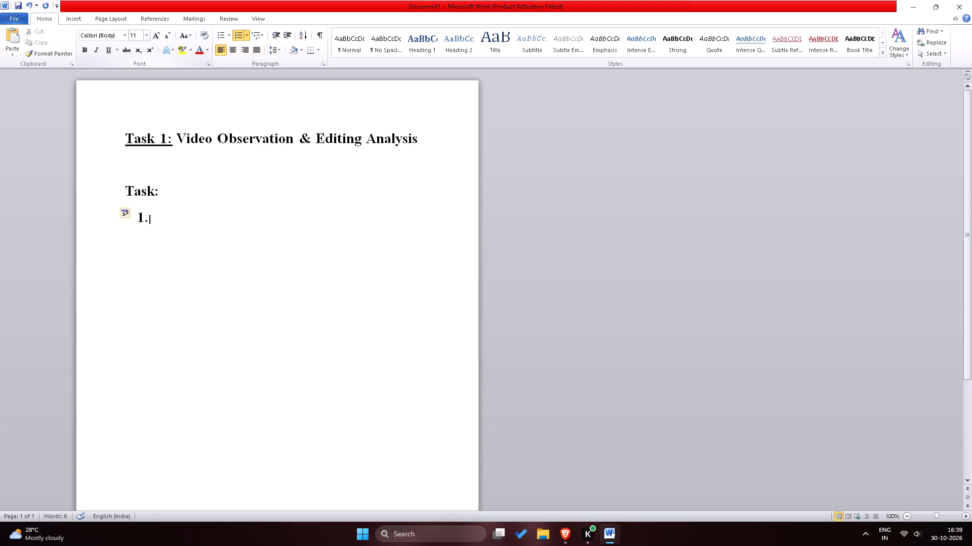
Set the font size for the text of list item 1 under Task to 24.
{"action": "scroll", "coordinate": [135, 38], "scroll_direction": "up", "scroll_amount": 4}
{"action": "left_click", "coordinate": [146, 35]}
{"action": "left_click", "coordinate": [138, 101]}
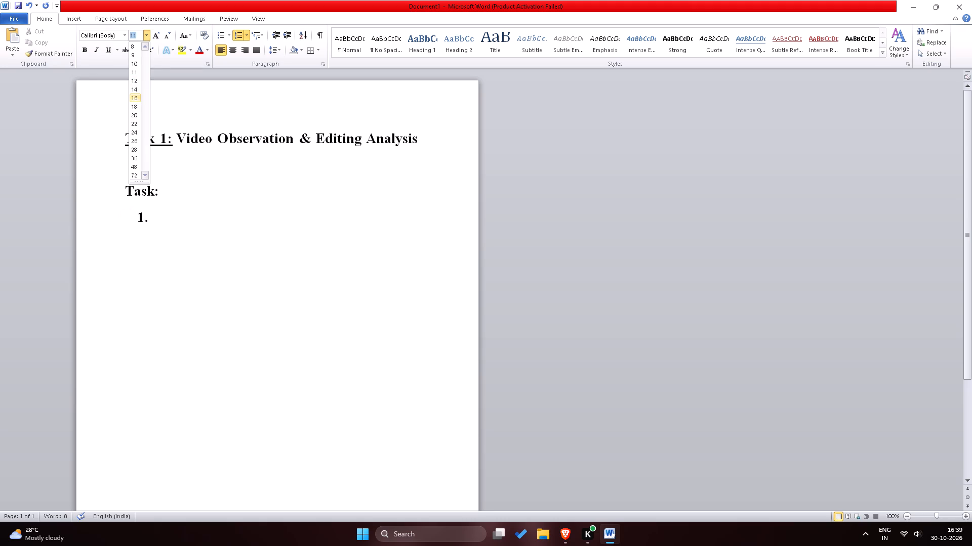
{"action": "key", "text": "c"}
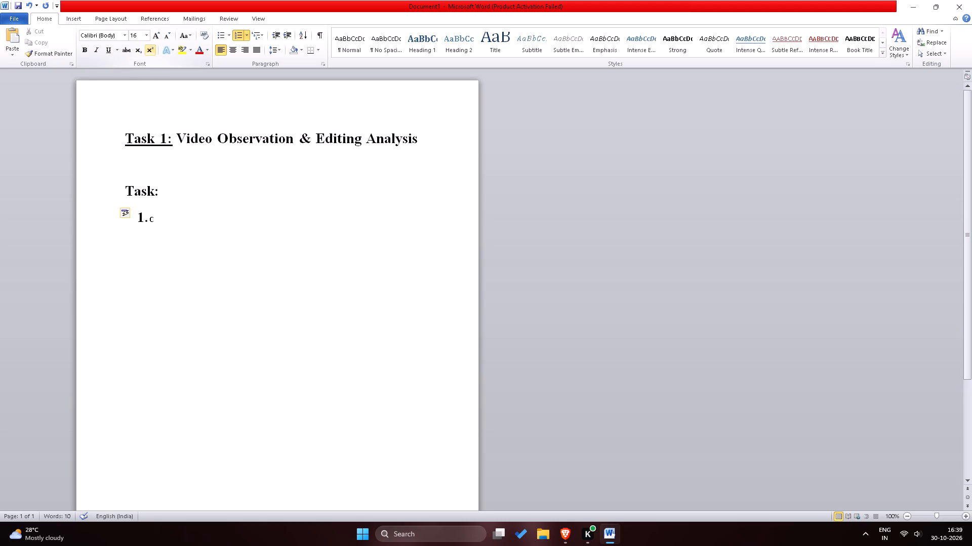
{"action": "key", "text": "BackSpace"}
{"action": "left_click", "coordinate": [145, 34]}
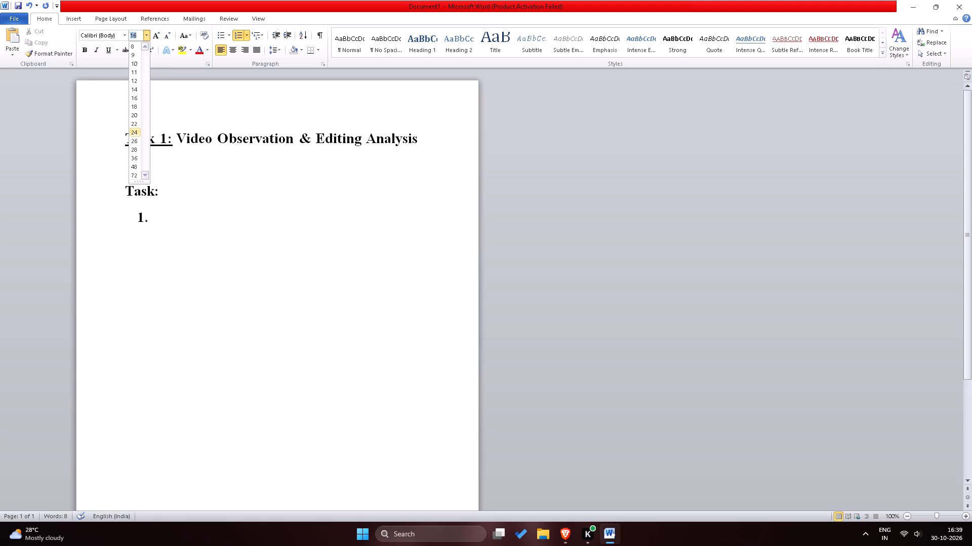
{"action": "left_click", "coordinate": [133, 130]}
{"action": "key", "text": "c"}
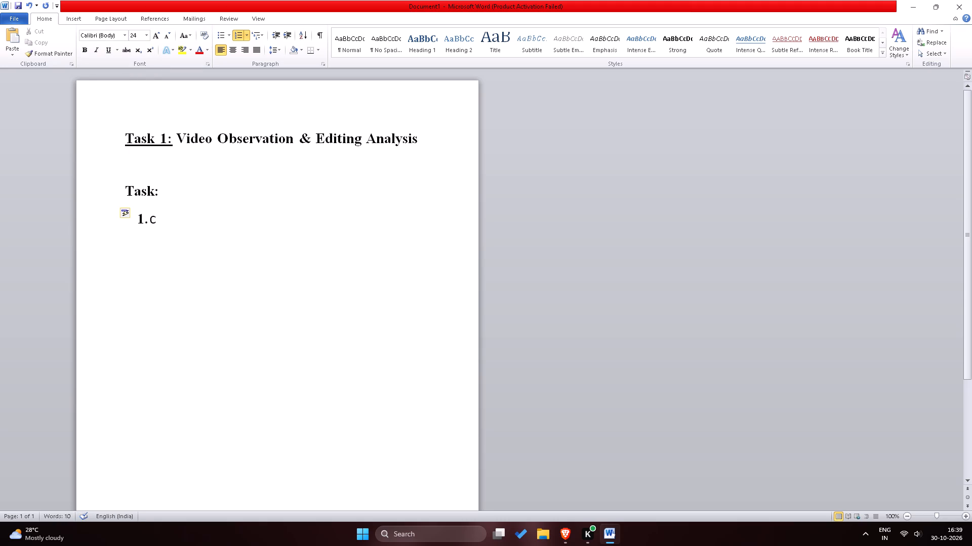
{"action": "key", "text": "BackSpace"}
Enter "Close up shorts:" as the text of list item 1 under Task.
{"action": "type", "text": "close"}
{"action": "key", "text": "space"}
{"action": "key", "text": "u"}
{"action": "type", "text": "p short"}
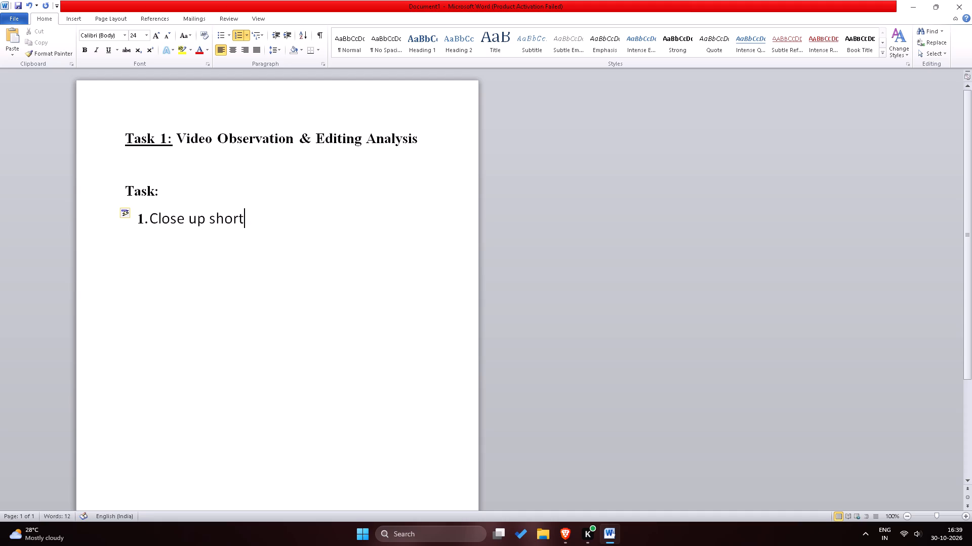
{"action": "key", "text": "s"}
{"action": "key", "text": "shift+quotedbl"}
{"action": "key", "text": "BackSpace"}
{"action": "type", "text": ":"}
{"action": "key", "text": "space"}
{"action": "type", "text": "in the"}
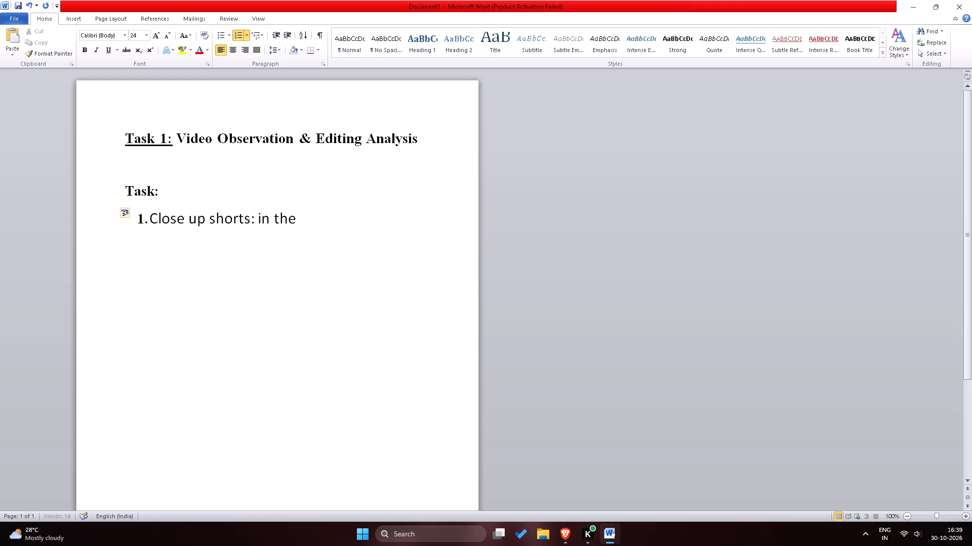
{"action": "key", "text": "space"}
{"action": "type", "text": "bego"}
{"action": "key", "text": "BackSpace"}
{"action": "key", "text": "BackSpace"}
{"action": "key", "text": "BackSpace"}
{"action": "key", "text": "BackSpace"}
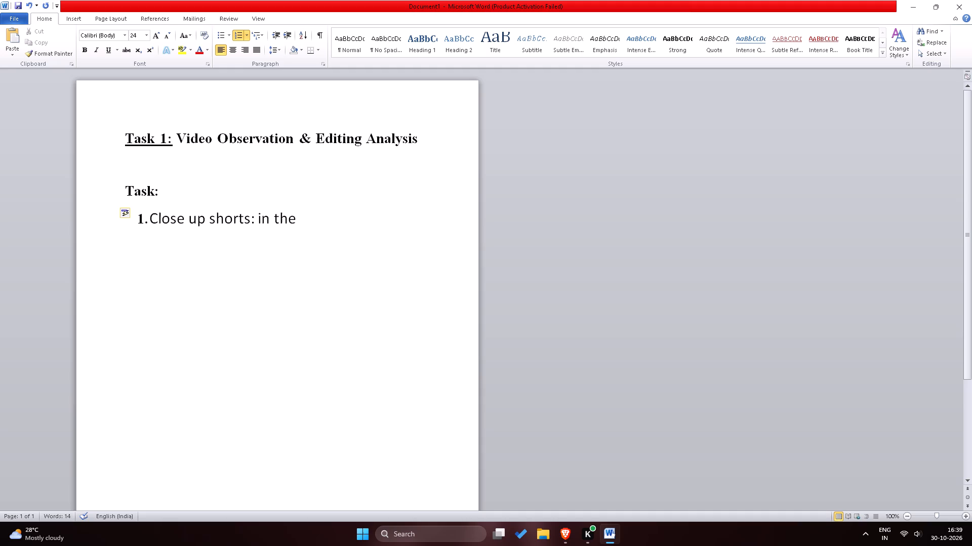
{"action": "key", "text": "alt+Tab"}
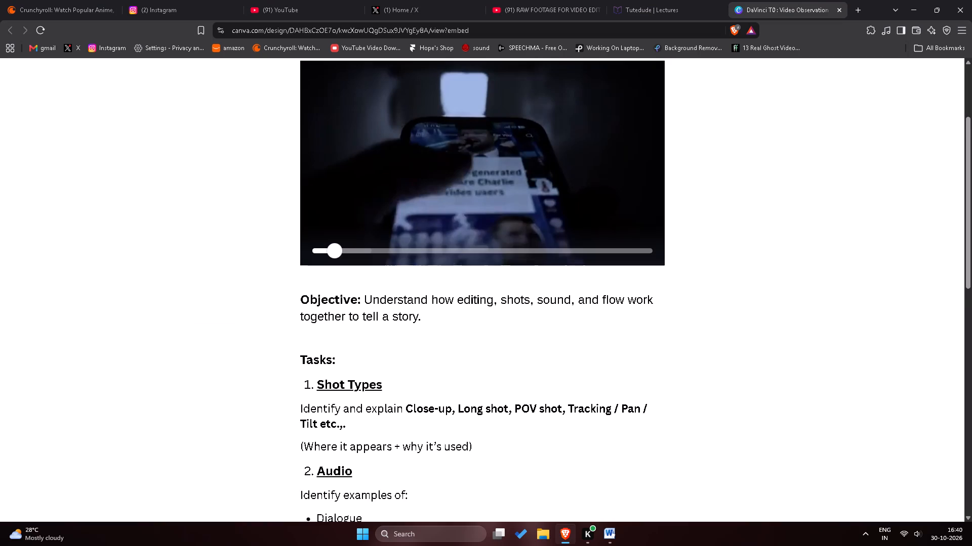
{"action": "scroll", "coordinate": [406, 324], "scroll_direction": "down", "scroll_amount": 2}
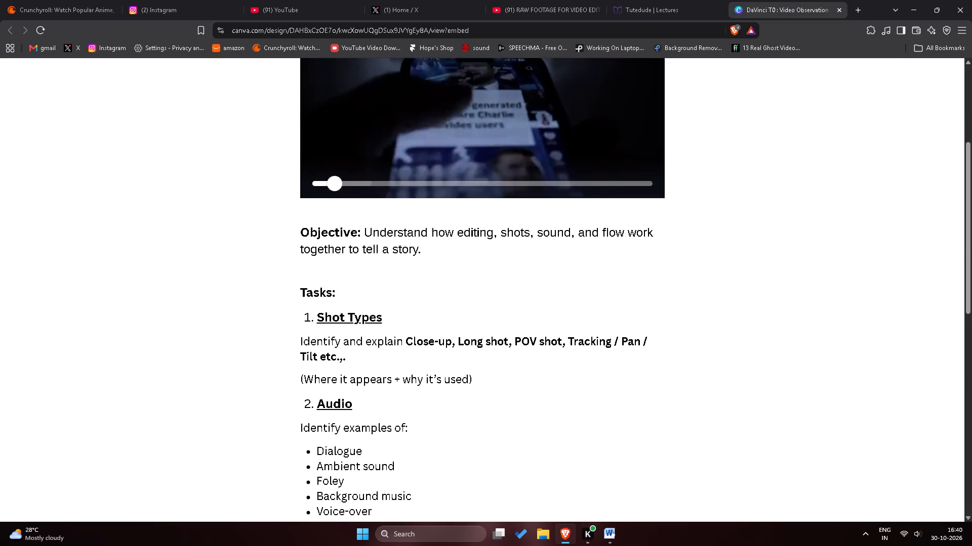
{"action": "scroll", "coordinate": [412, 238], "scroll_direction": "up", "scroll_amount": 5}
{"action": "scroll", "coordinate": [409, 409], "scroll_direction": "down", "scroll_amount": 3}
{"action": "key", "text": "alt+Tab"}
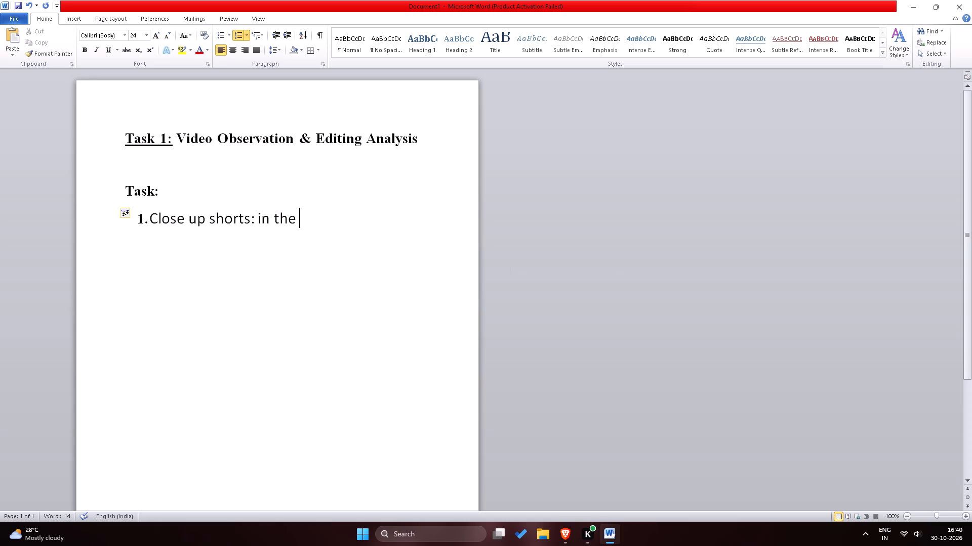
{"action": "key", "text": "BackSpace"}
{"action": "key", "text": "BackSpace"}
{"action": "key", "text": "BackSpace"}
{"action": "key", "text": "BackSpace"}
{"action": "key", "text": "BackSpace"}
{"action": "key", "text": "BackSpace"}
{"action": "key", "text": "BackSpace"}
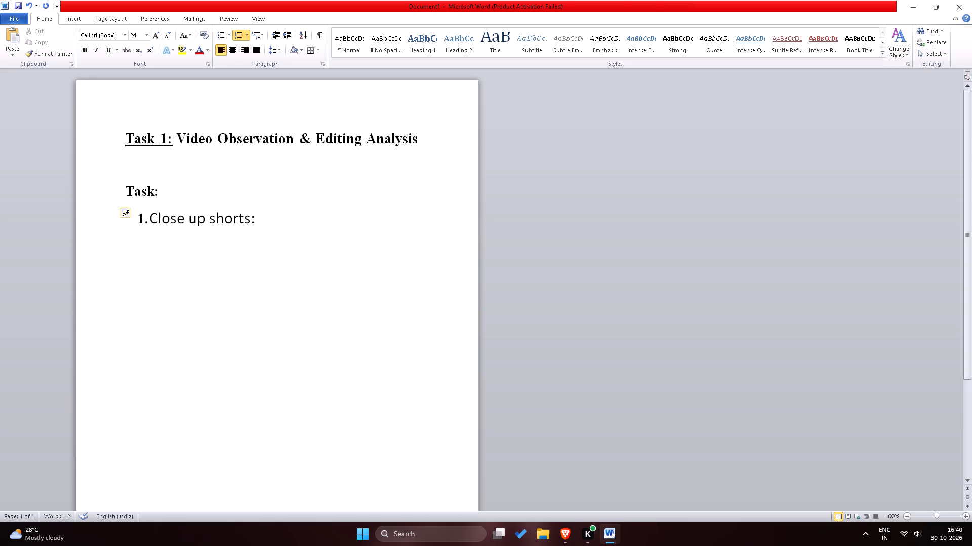
Switch to the assignment brief in Brave, resume the task video, skip ahead past the phone-scrolling scene and watch on to study its shot types.
{"action": "key", "text": "alt+Tab"}
{"action": "scroll", "coordinate": [366, 221], "scroll_direction": "up", "scroll_amount": 3}
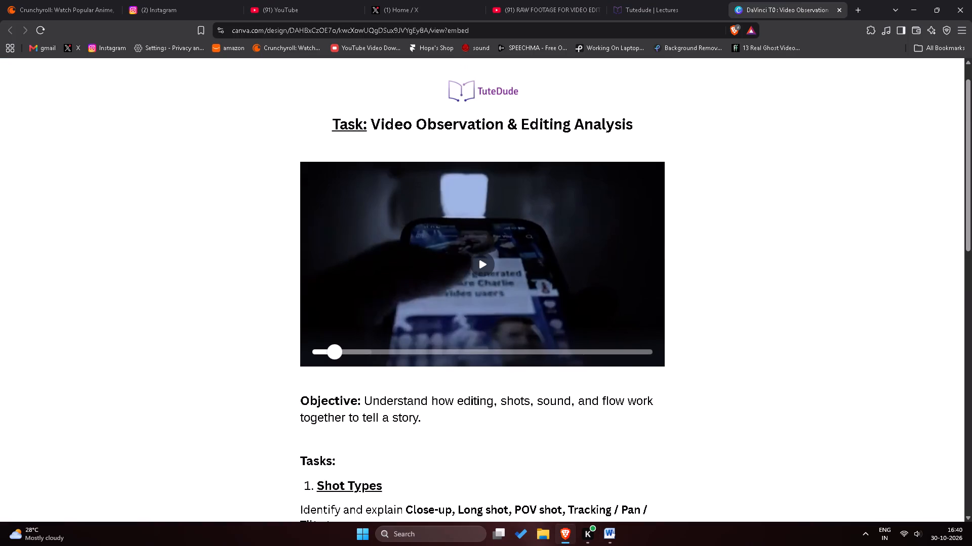
{"action": "left_click", "coordinate": [477, 257]}
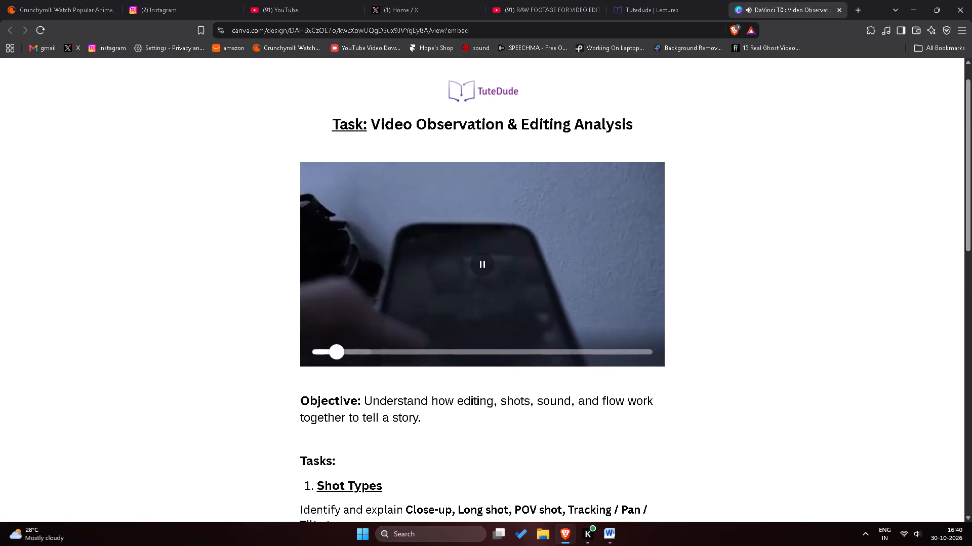
{"action": "key", "text": "Right"}
{"action": "key", "text": "Right"}
{"action": "left_click", "coordinate": [348, 348]}
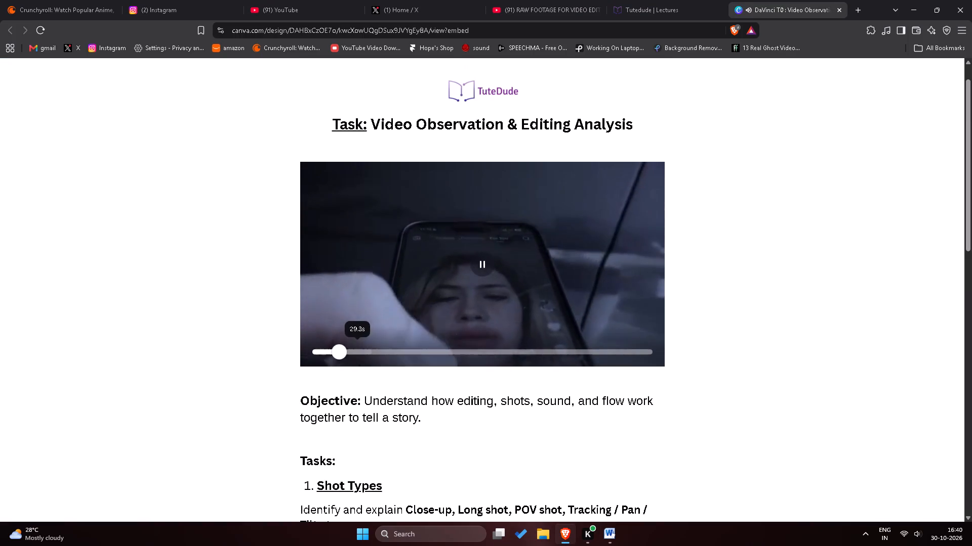
{"action": "left_click", "coordinate": [357, 348]}
{"action": "left_click", "coordinate": [351, 346]}
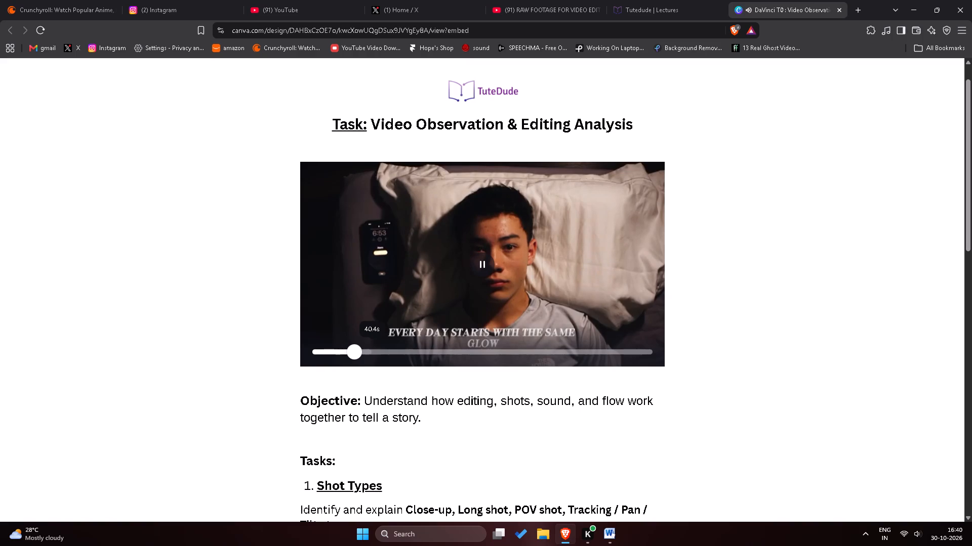
{"action": "left_click", "coordinate": [373, 351]}
{"action": "left_click", "coordinate": [364, 348]}
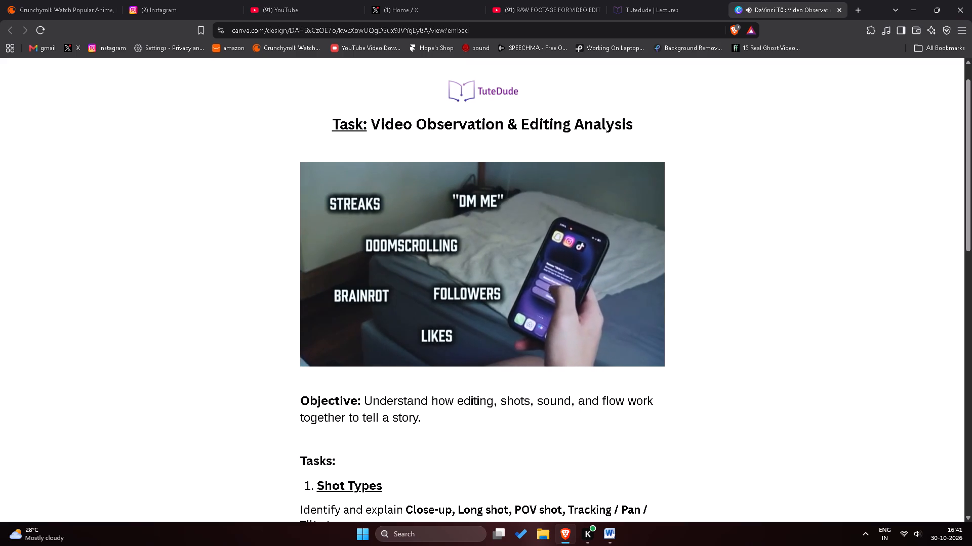
{"action": "left_click_drag", "start_coordinate": [786, 310], "coordinate": [786, 301]}
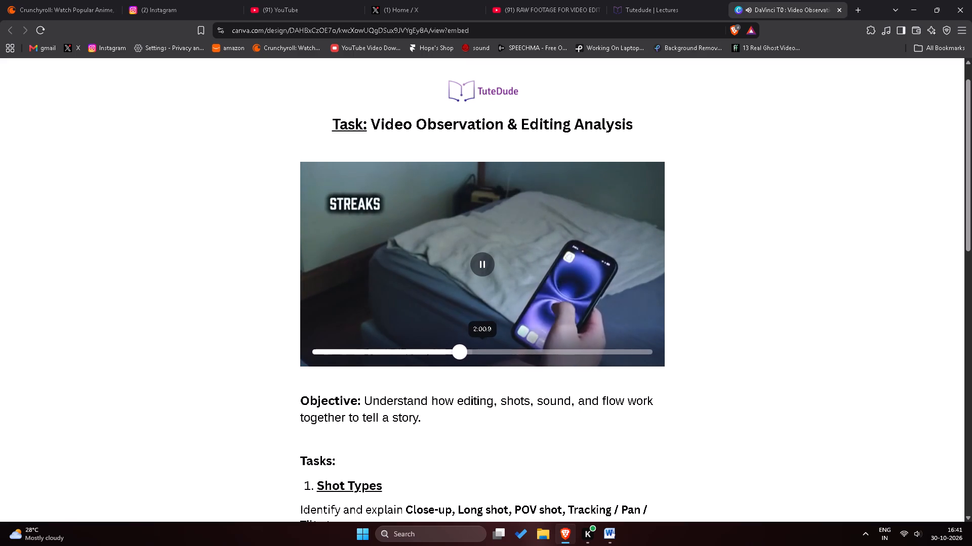
{"action": "left_click", "coordinate": [811, 322]}
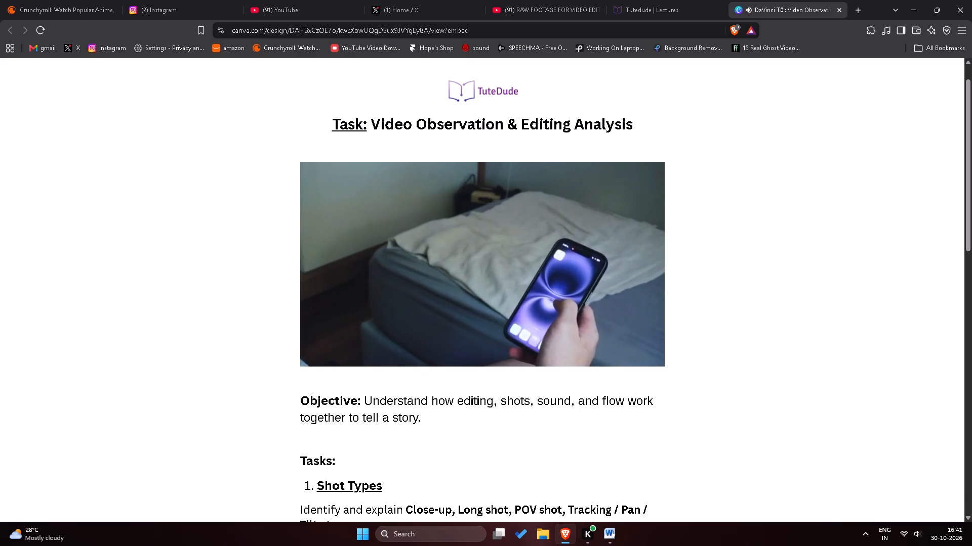
{"action": "key", "text": "alt+Tab"}
{"action": "key", "text": "alt+Tab"}
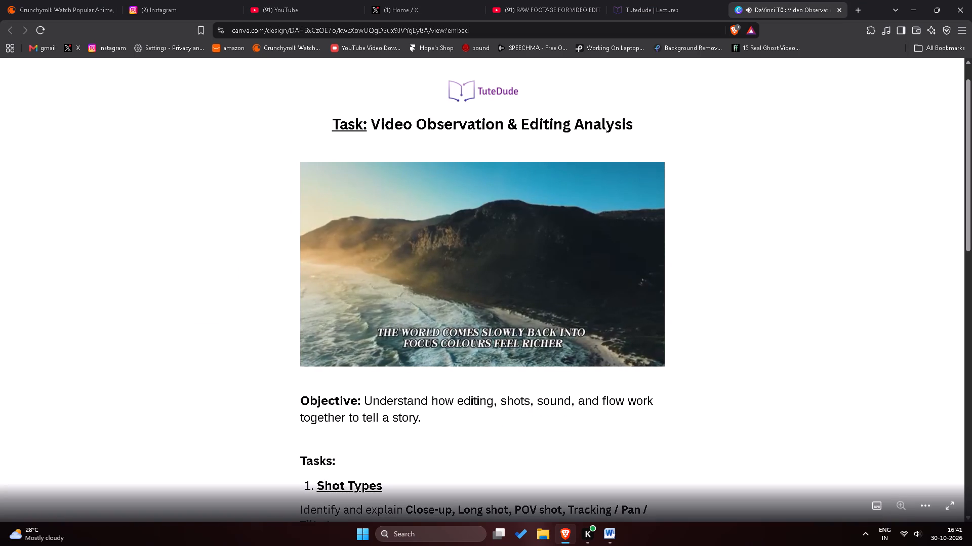
{"action": "scroll", "coordinate": [554, 442], "scroll_direction": "down", "scroll_amount": 2}
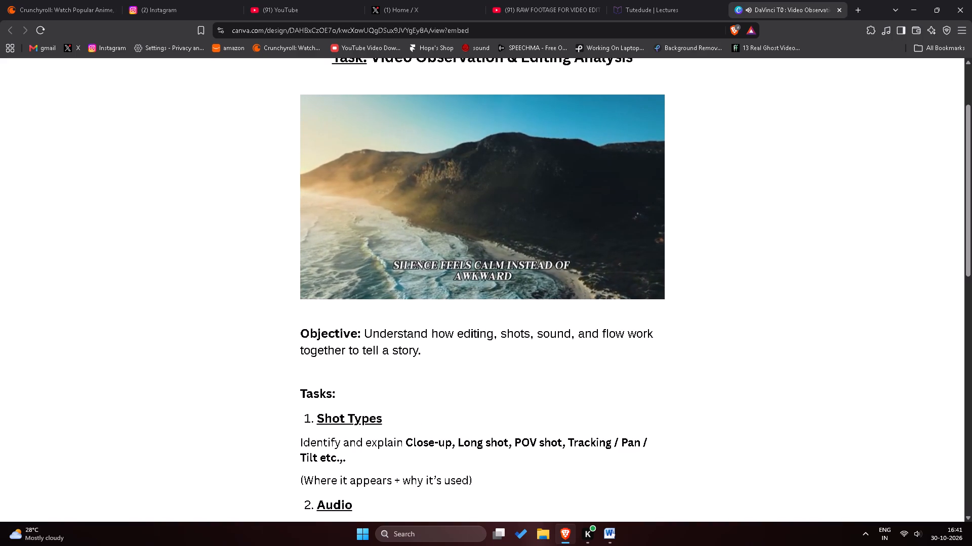
{"action": "scroll", "coordinate": [667, 430], "scroll_direction": "up", "scroll_amount": 3}
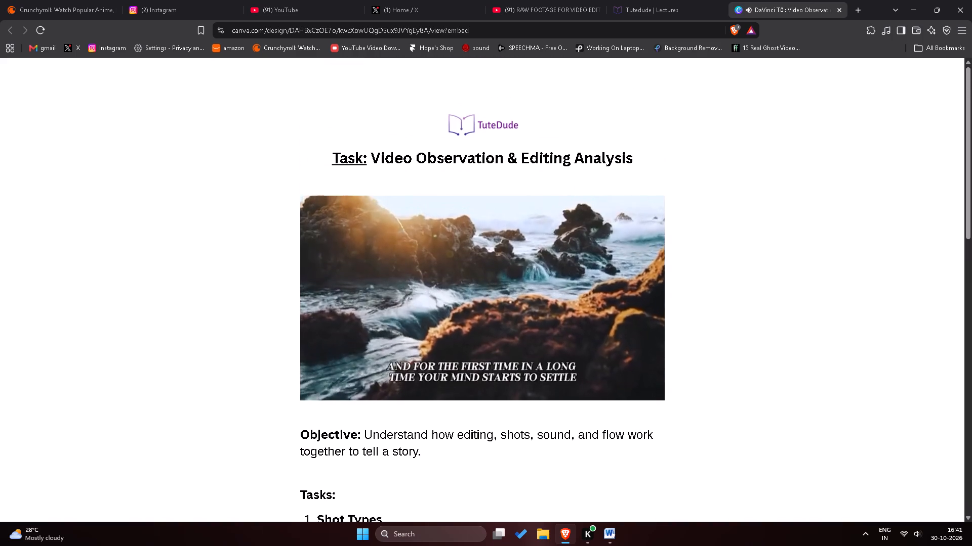
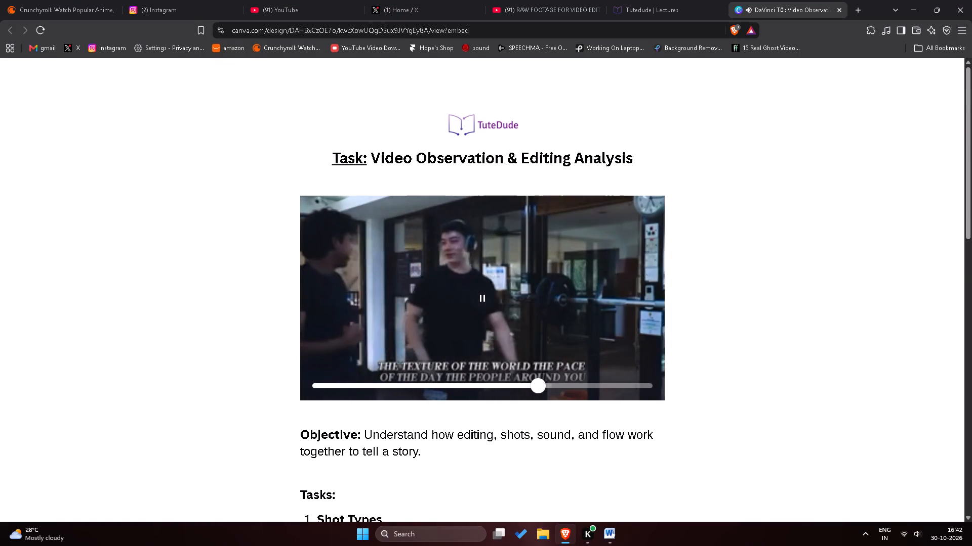
Switch to the Shot types and camera angles lecture and skip ahead to the wide, medium and close-up shot comparison chart at 4:35.
{"action": "scroll", "coordinate": [528, 358], "scroll_direction": "down", "scroll_amount": 3}
{"action": "scroll", "coordinate": [530, 359], "scroll_direction": "up", "scroll_amount": 4}
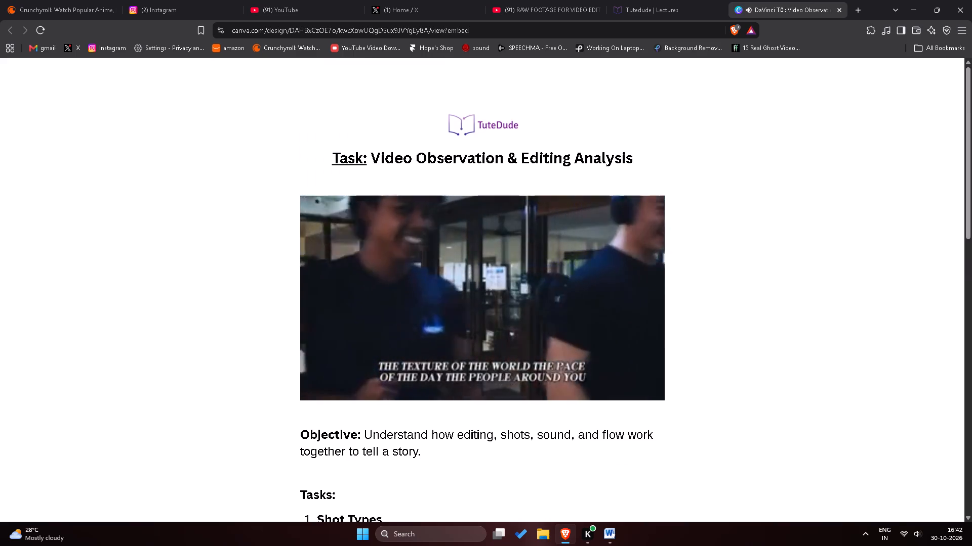
{"action": "left_click", "coordinate": [699, 0]}
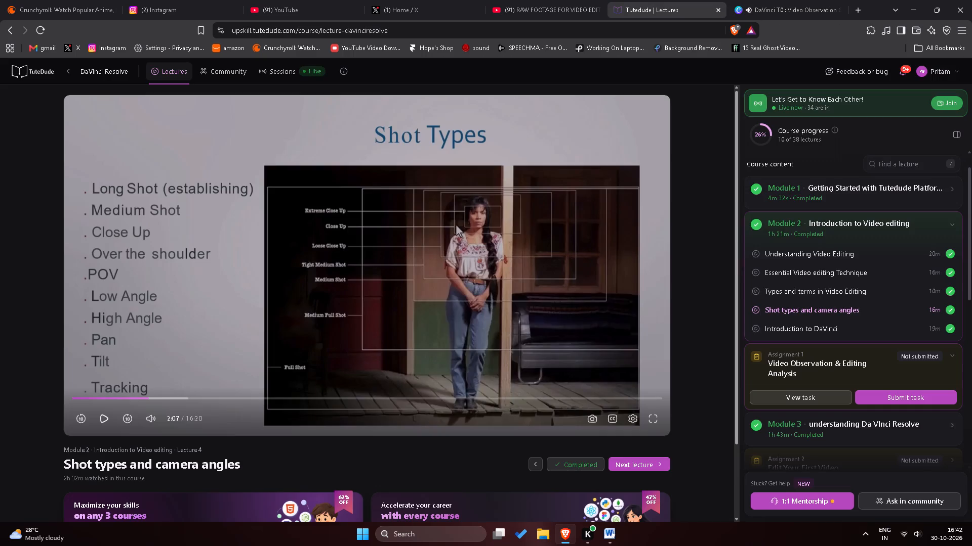
{"action": "left_click_drag", "start_coordinate": [173, 392], "coordinate": [178, 394]}
{"action": "left_click", "coordinate": [174, 396]}
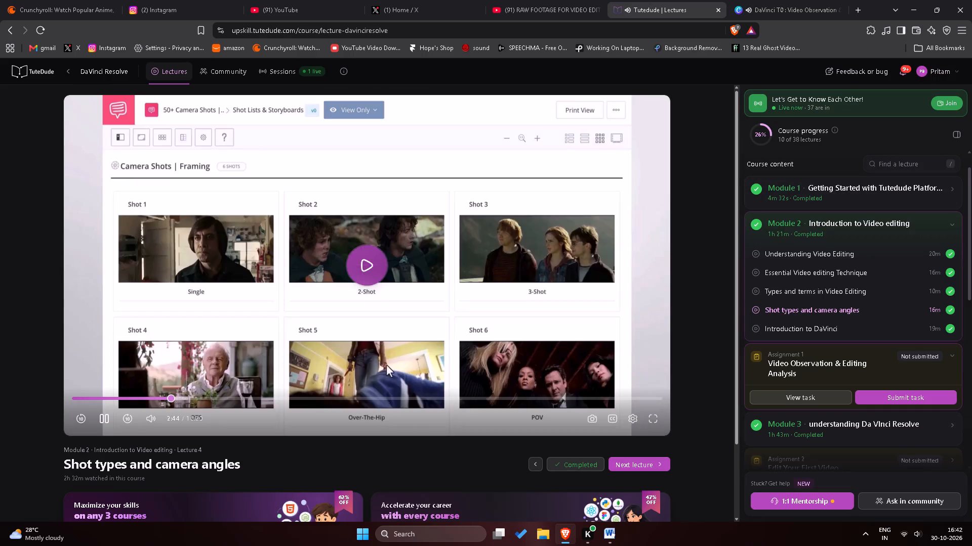
{"action": "left_click", "coordinate": [221, 326]}
{"action": "left_click", "coordinate": [177, 392]}
{"action": "left_click", "coordinate": [164, 397]}
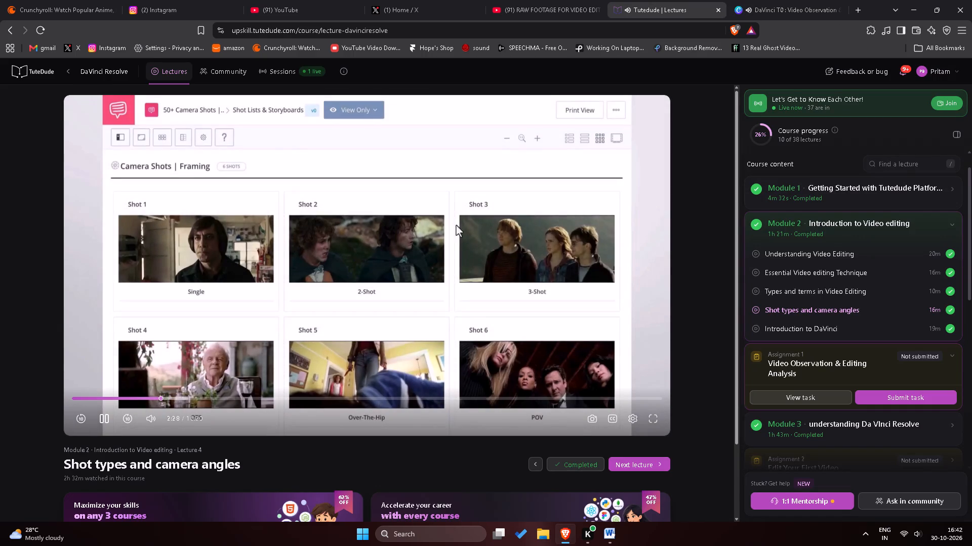
{"action": "left_click", "coordinate": [184, 397]}
{"action": "left_click", "coordinate": [208, 364]}
{"action": "left_click", "coordinate": [195, 394]}
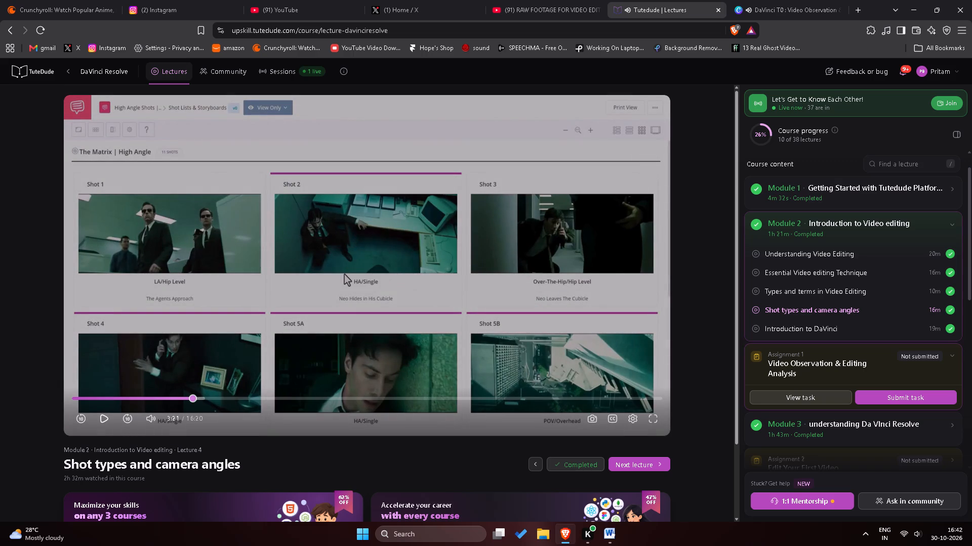
{"action": "left_click", "coordinate": [213, 396]}
{"action": "left_click", "coordinate": [223, 397]}
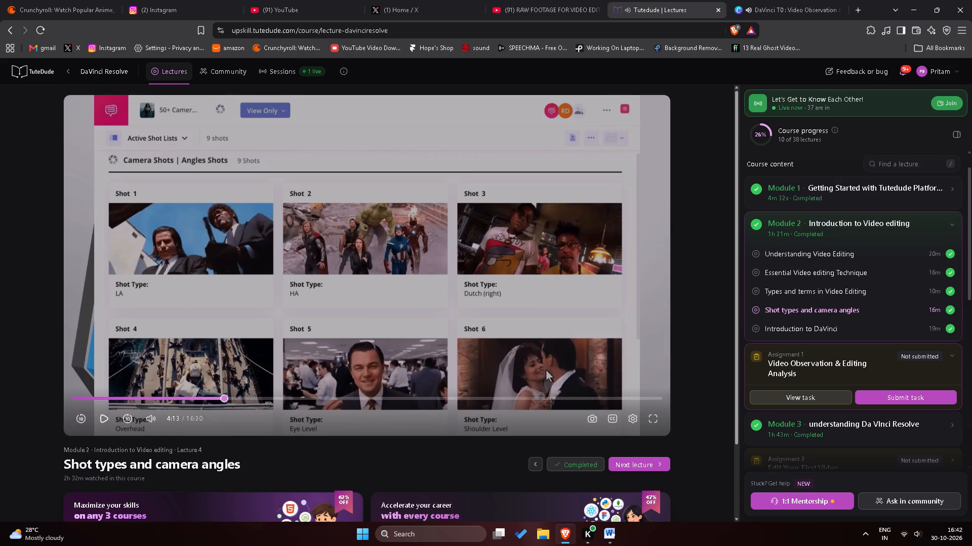
{"action": "left_click", "coordinate": [229, 397]}
{"action": "left_click", "coordinate": [238, 397]}
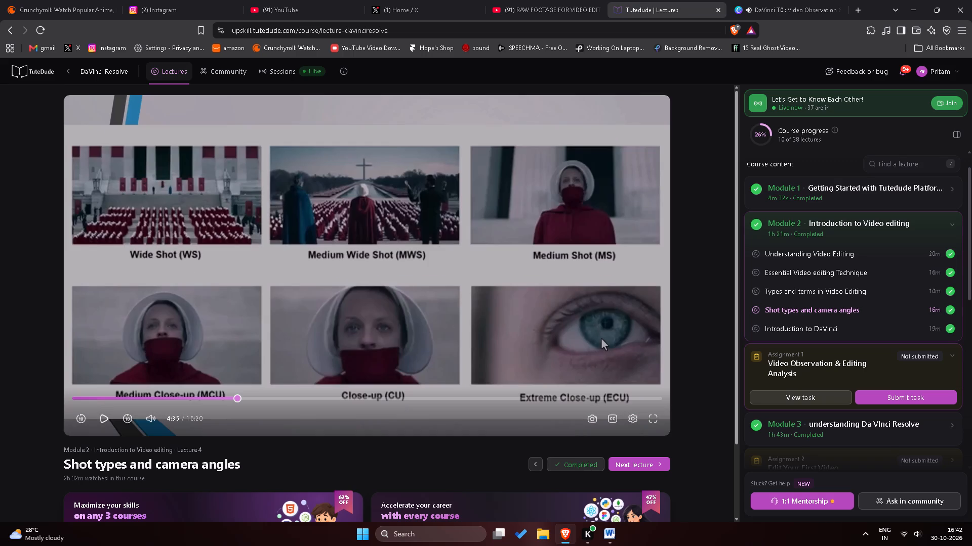
{"action": "key", "text": "alt+Tab"}
{"action": "key", "text": "alt+Tab"}
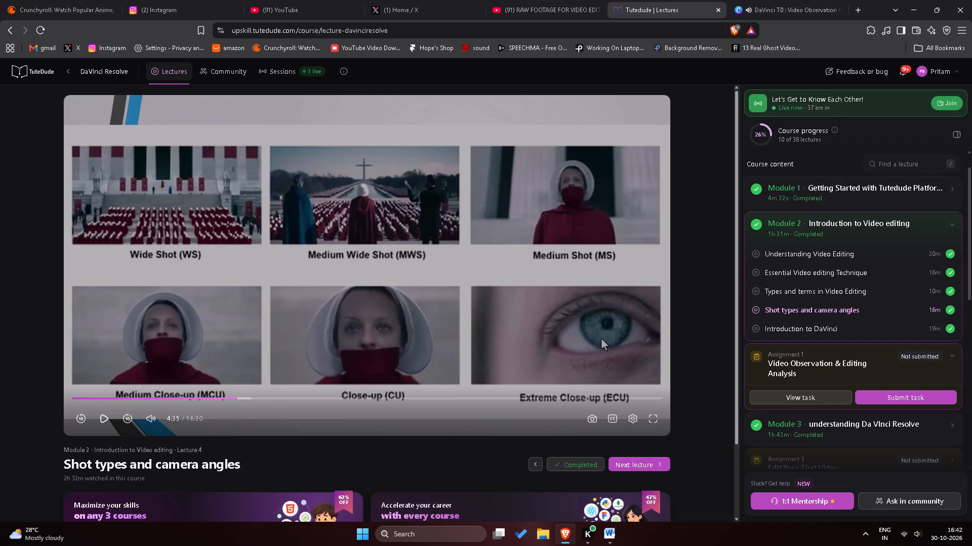
Return to the assignment brief and watch the rest of the task video through to its end credits, studying its shot types.
{"action": "left_click", "coordinate": [511, 0]}
{"action": "left_click", "coordinate": [783, 0]}
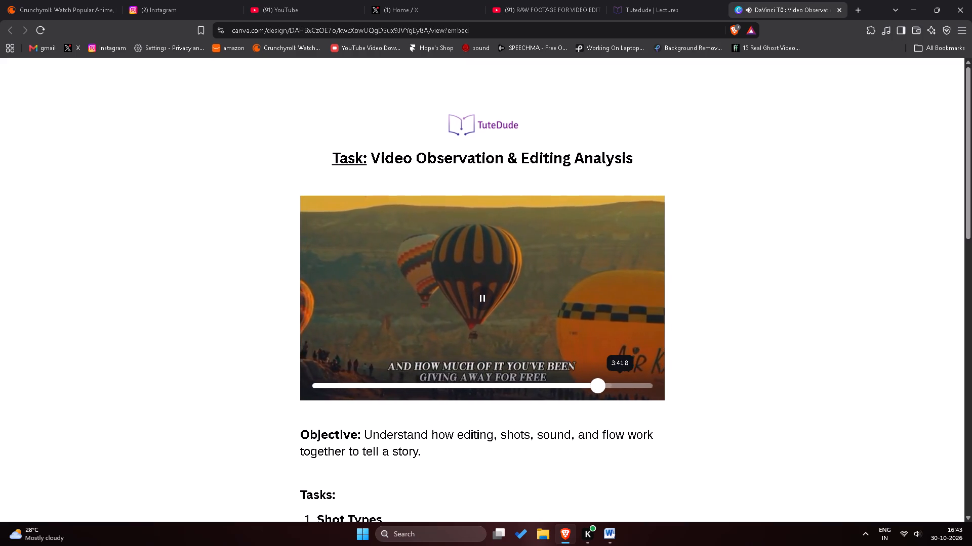
{"action": "left_click", "coordinate": [756, 367]}
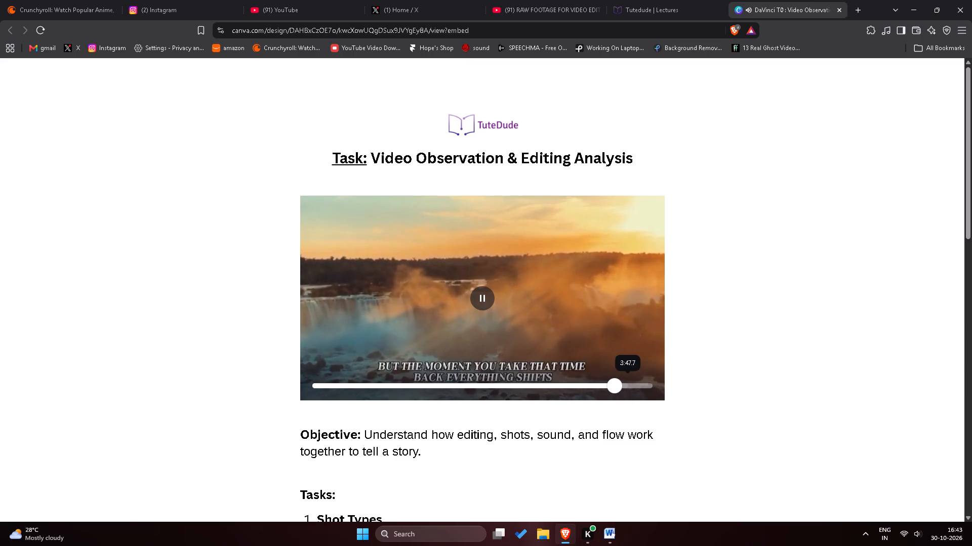
{"action": "scroll", "coordinate": [631, 401], "scroll_direction": "down", "scroll_amount": 2}
{"action": "scroll", "coordinate": [631, 407], "scroll_direction": "up", "scroll_amount": 2}
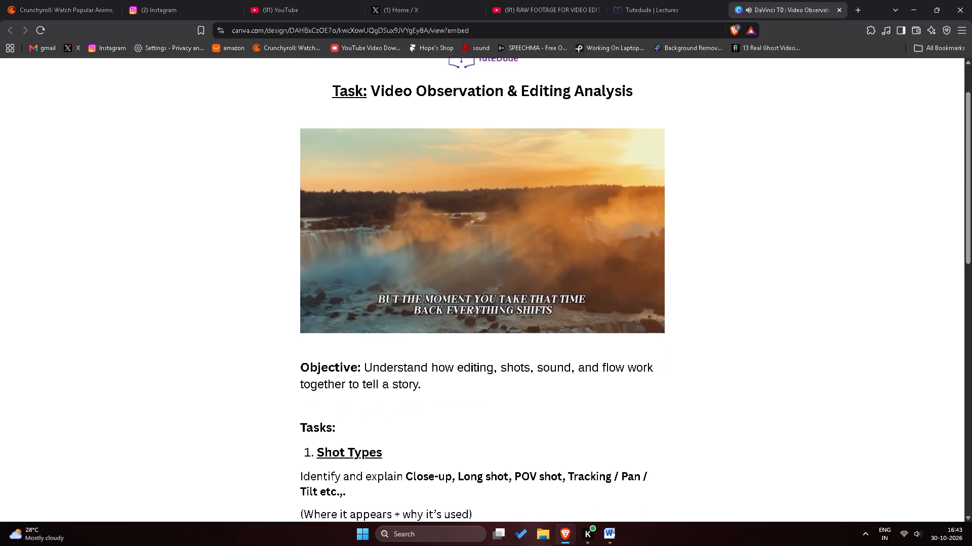
{"action": "scroll", "coordinate": [594, 347], "scroll_direction": "up", "scroll_amount": 3}
{"action": "key", "text": "alt+Tab"}
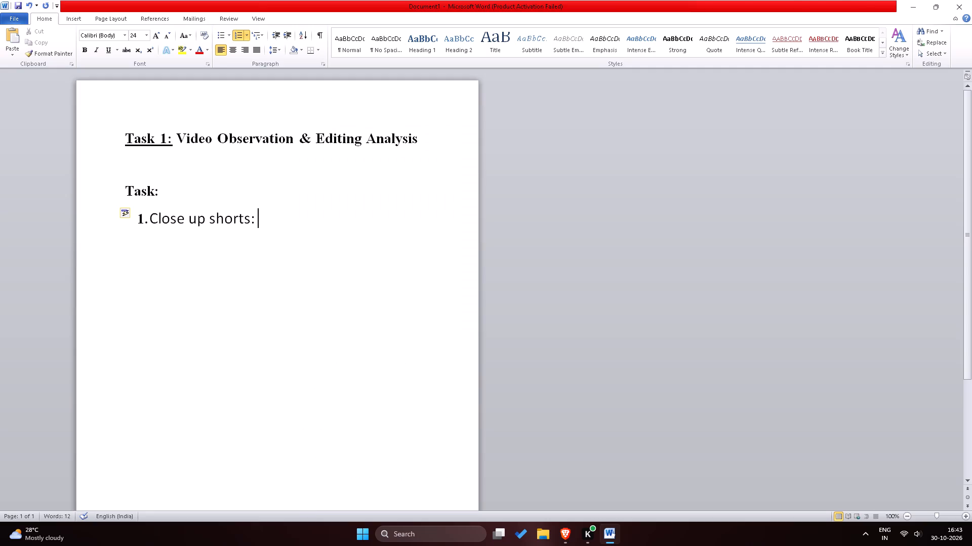
{"action": "key", "text": "alt+Tab"}
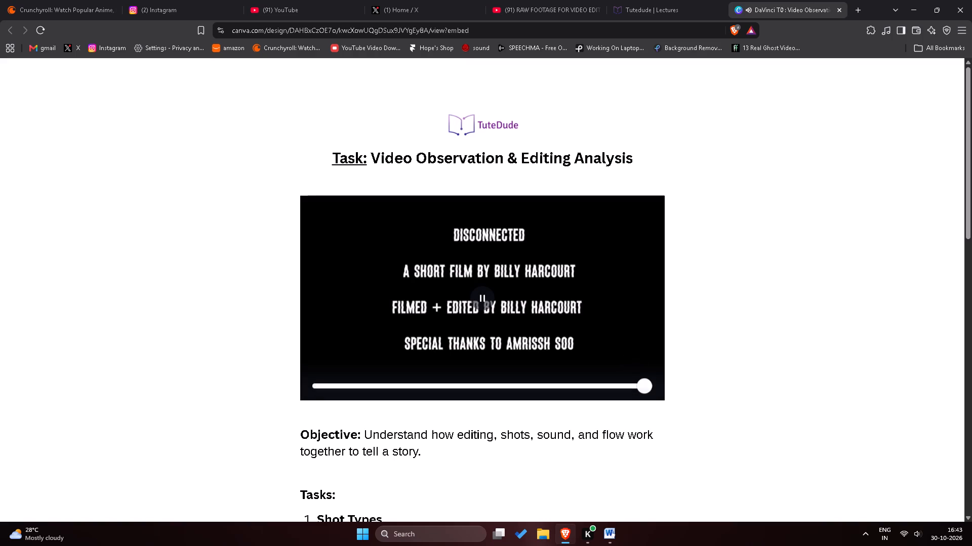
Rewind the task video to the split-screen phone-scrolling scene at about 53 s, pause it and compare the shot with the lecture's chart.
{"action": "left_click_drag", "start_coordinate": [637, 387], "coordinate": [456, 384]}
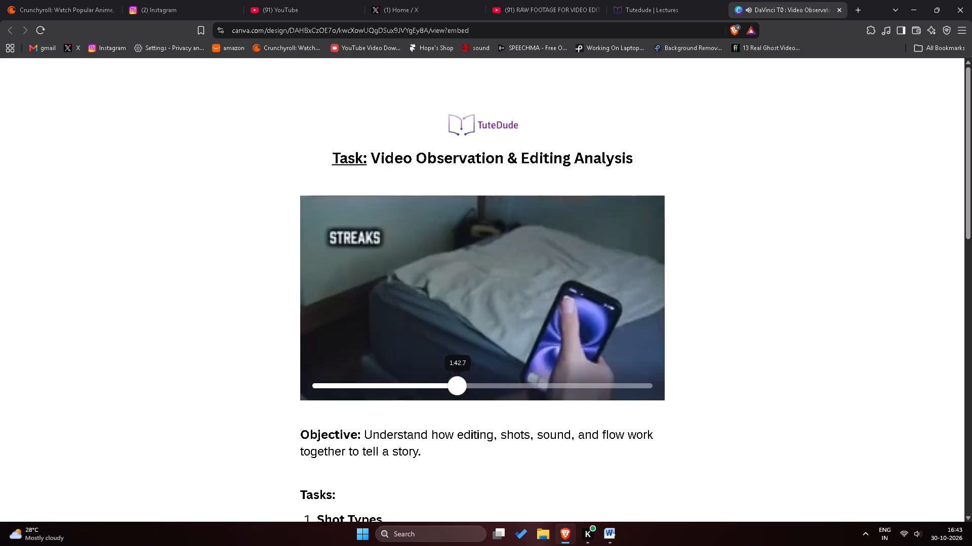
{"action": "left_click_drag", "start_coordinate": [456, 384], "coordinate": [401, 377]}
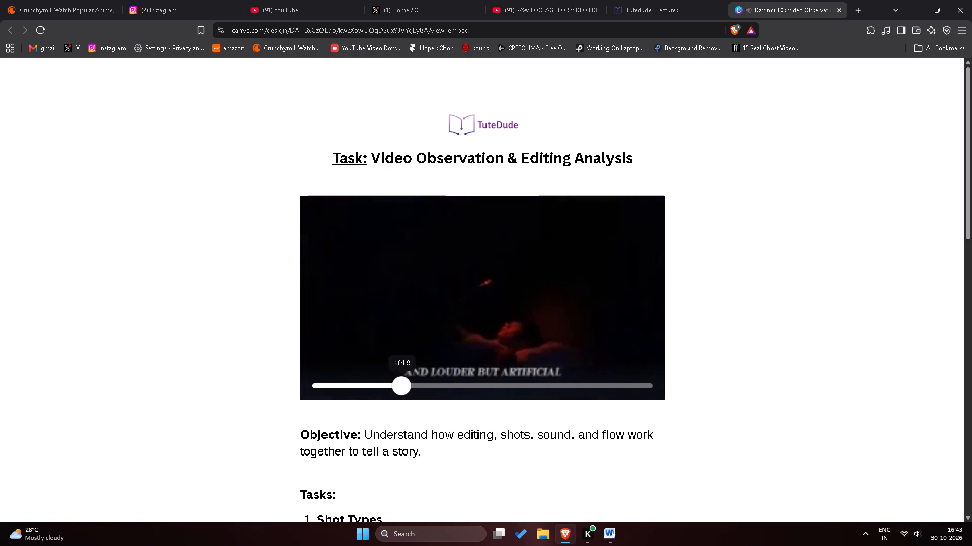
{"action": "left_click_drag", "start_coordinate": [401, 377], "coordinate": [390, 373]}
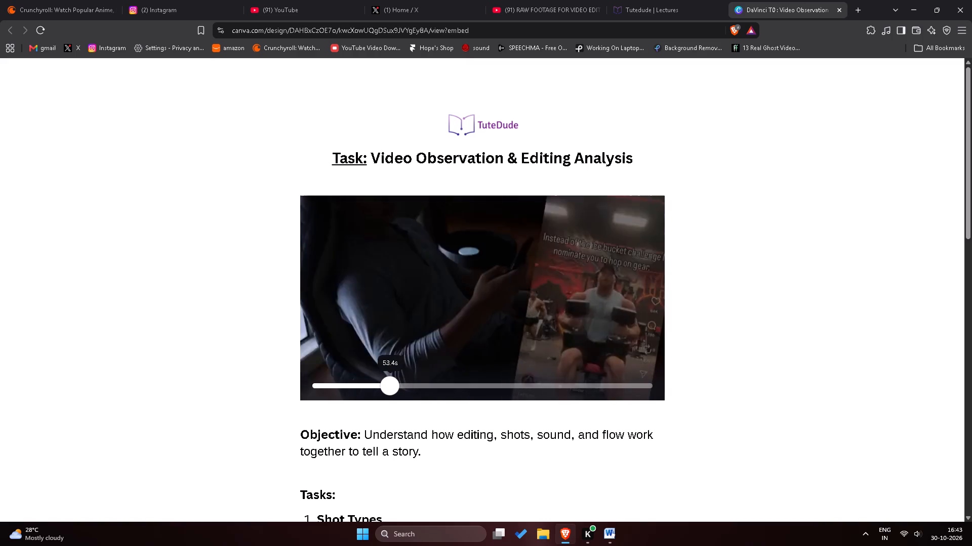
{"action": "left_click_drag", "start_coordinate": [390, 373], "coordinate": [388, 373]}
{"action": "left_click", "coordinate": [478, 301]}
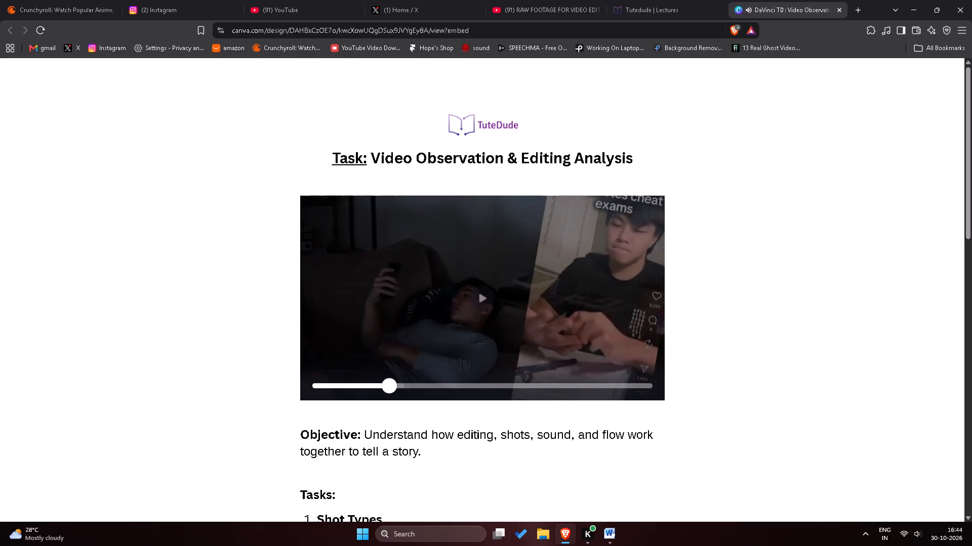
{"action": "left_click", "coordinate": [652, 0]}
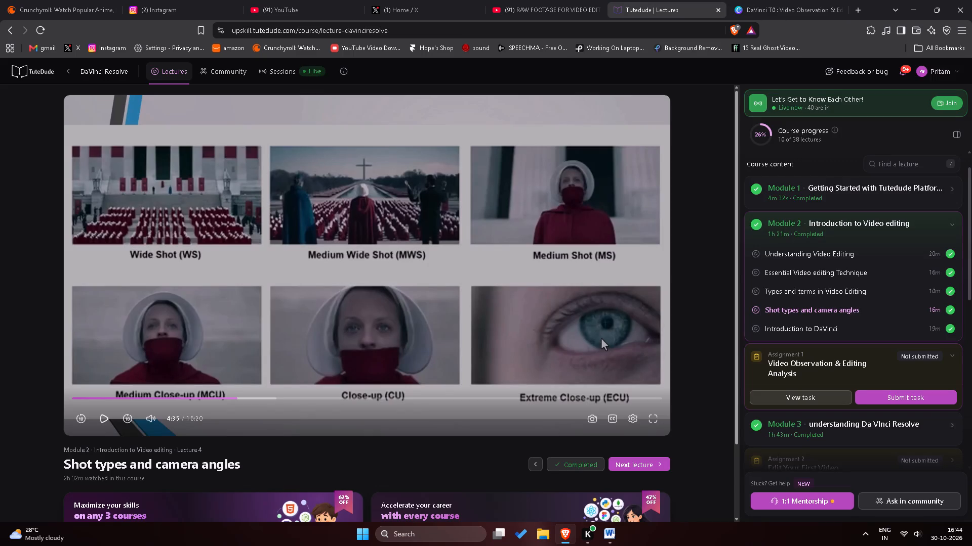
{"action": "key", "text": "alt+Tab"}
{"action": "key", "text": "alt+Tab"}
{"action": "left_click", "coordinate": [772, 0]}
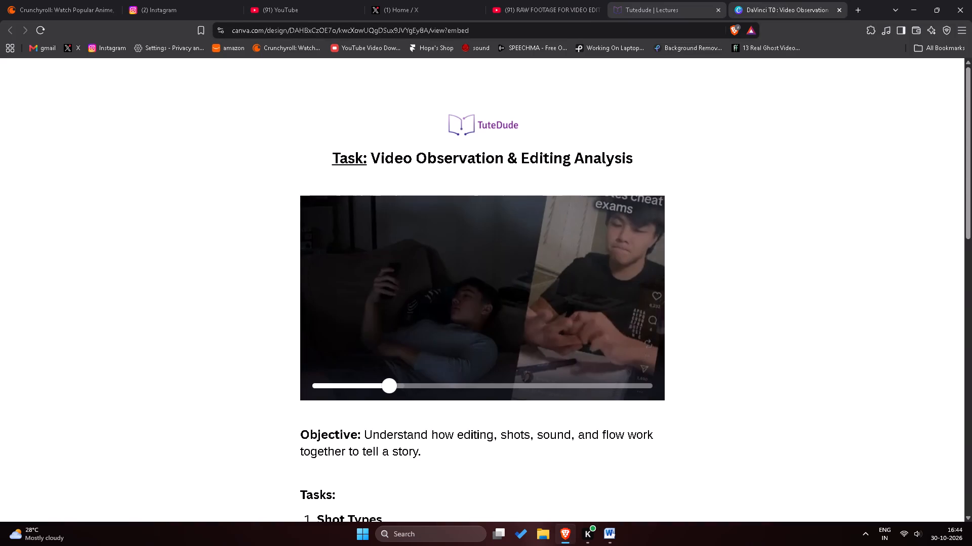
{"action": "left_click", "coordinate": [683, 0]}
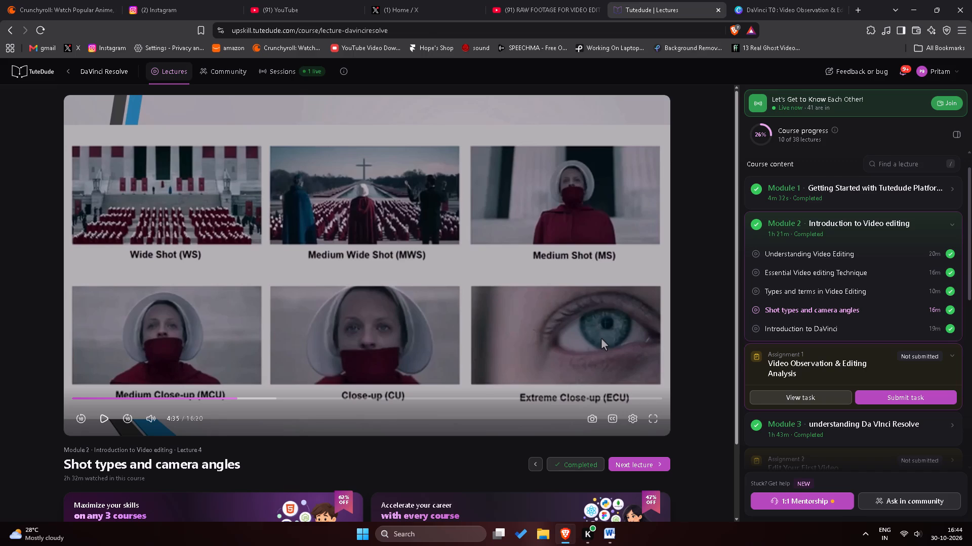
Play the task video on to the dark shot of the man lying in bed, pause it and compare it with the lecture's chart.
{"action": "left_click", "coordinate": [762, 0]}
{"action": "left_click", "coordinate": [491, 293]}
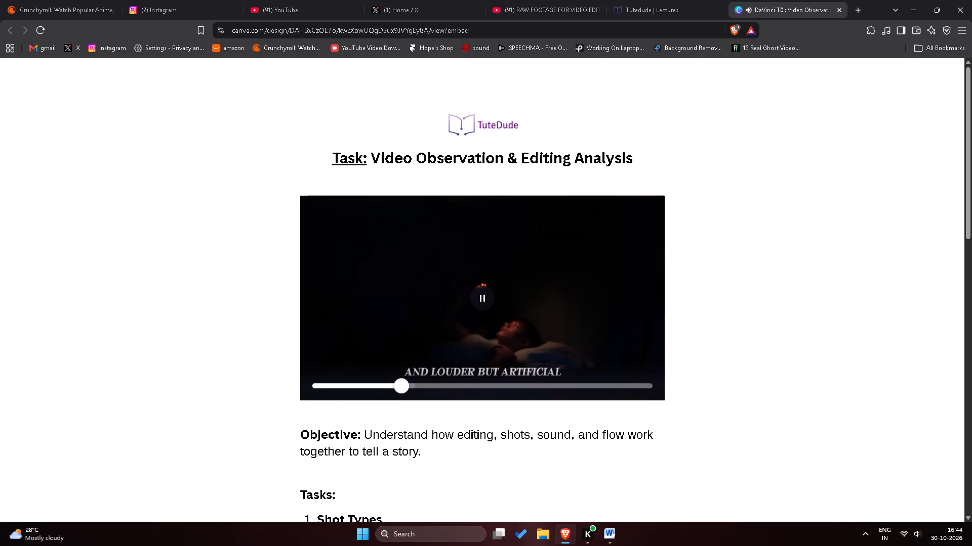
{"action": "left_click", "coordinate": [489, 306]}
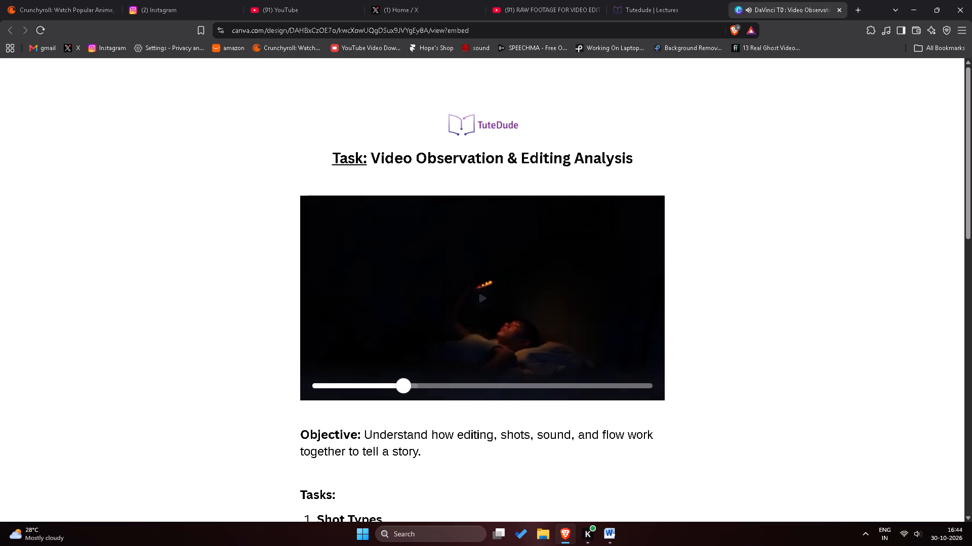
{"action": "left_click", "coordinate": [682, 0]}
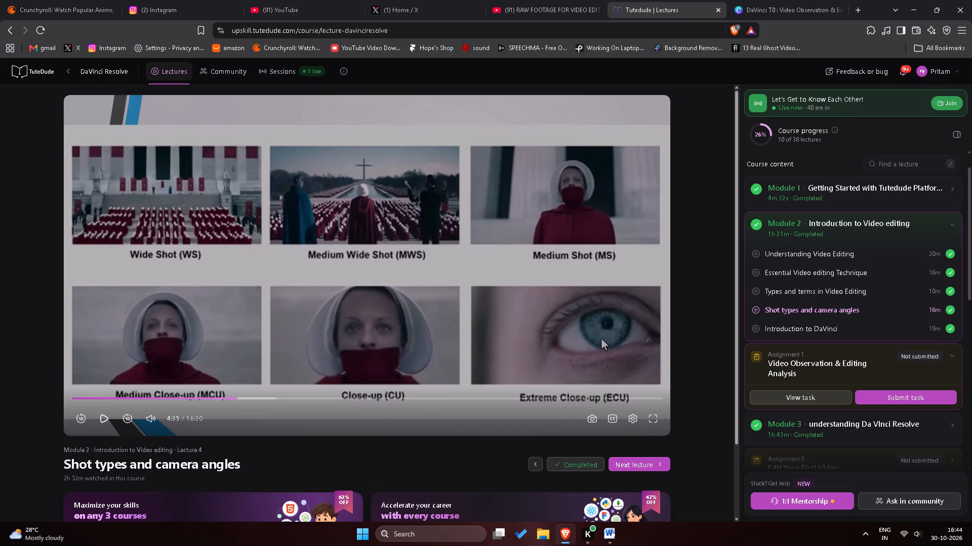
{"action": "left_click", "coordinate": [787, 0]}
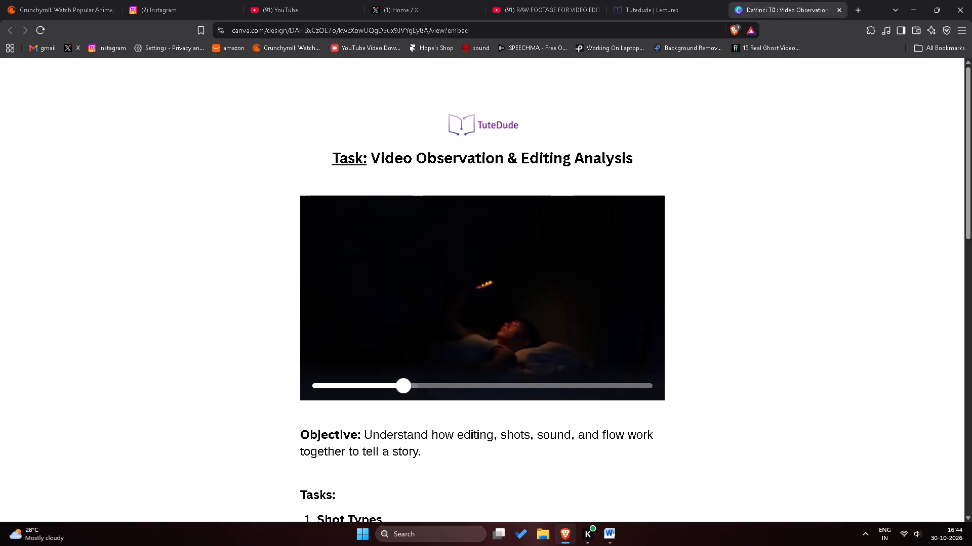
{"action": "left_click", "coordinate": [663, 1]}
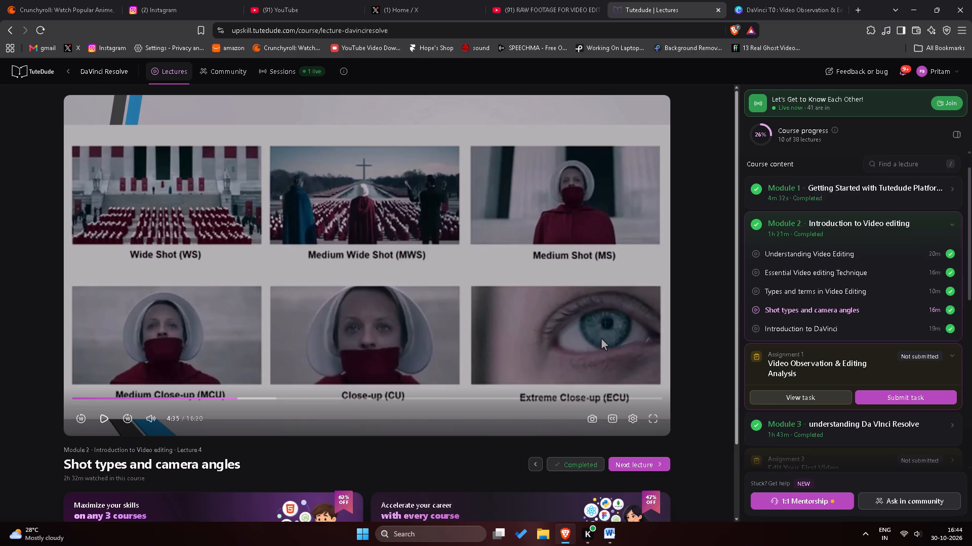
{"action": "left_click", "coordinate": [760, 0]}
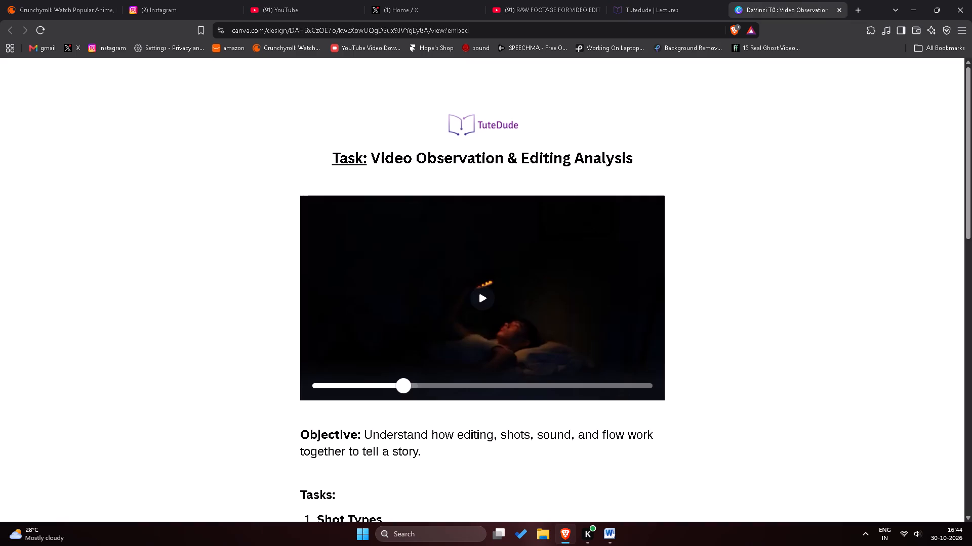
Resume the task video, skip ahead past the waterfall scene, watch on to the gym and mountain split screen and pause there.
{"action": "left_click", "coordinate": [490, 289]}
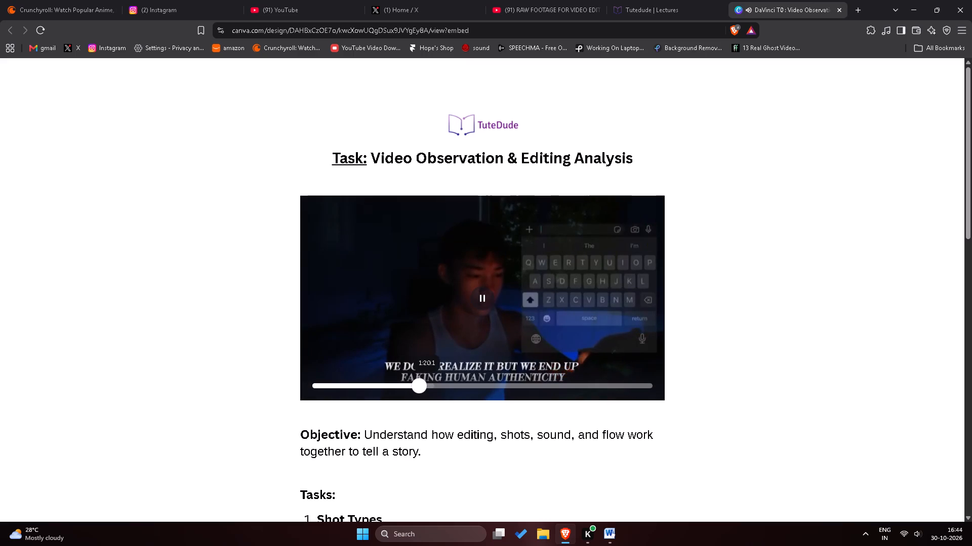
{"action": "left_click", "coordinate": [426, 388]}
{"action": "left_click", "coordinate": [430, 388]}
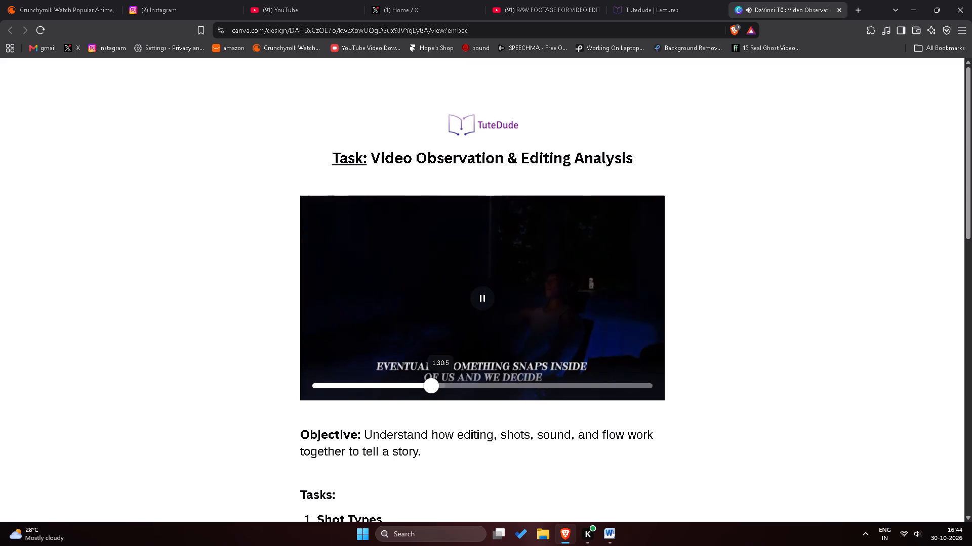
{"action": "left_click", "coordinate": [444, 379]}
{"action": "left_click", "coordinate": [463, 385]}
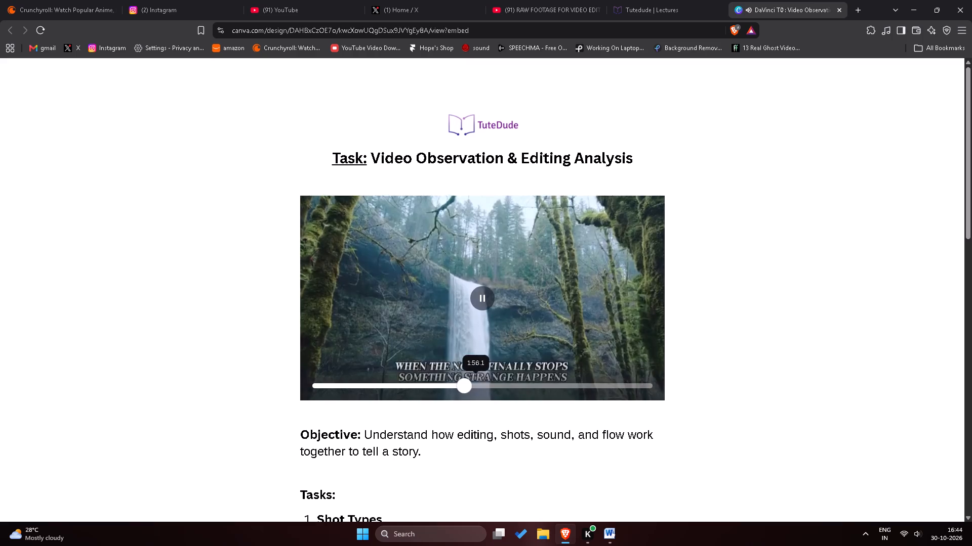
{"action": "left_click", "coordinate": [479, 390]}
{"action": "left_click", "coordinate": [502, 392]}
{"action": "left_click", "coordinate": [495, 386]}
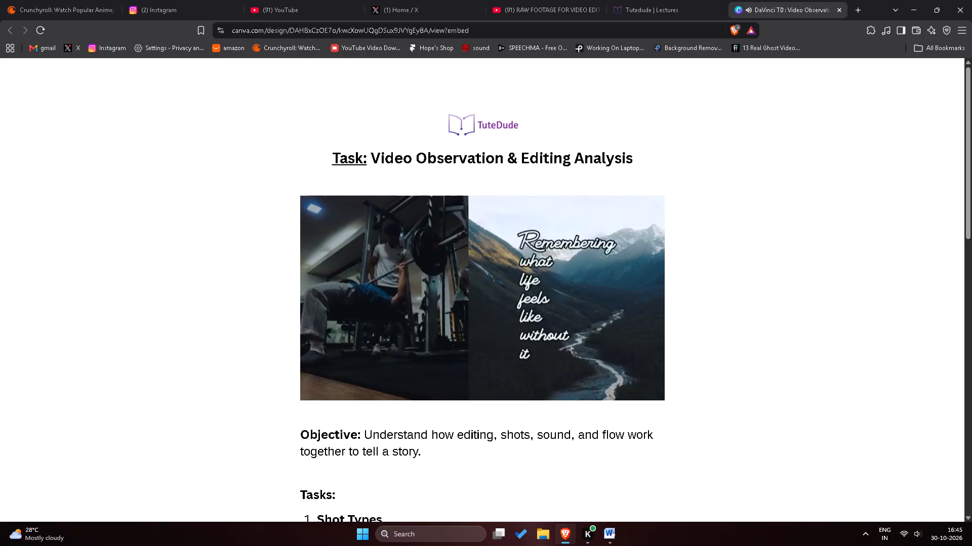
{"action": "scroll", "coordinate": [518, 283], "scroll_direction": "down", "scroll_amount": 2}
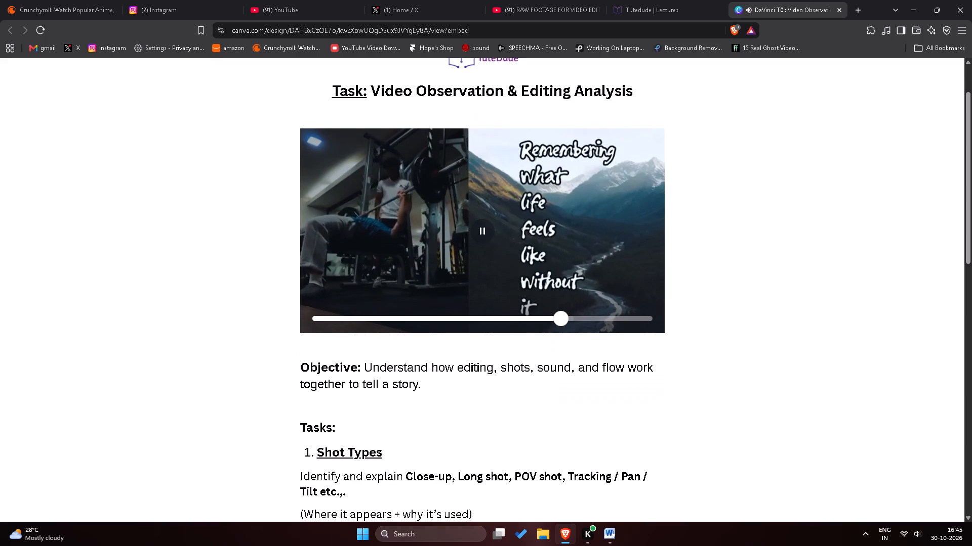
{"action": "left_click", "coordinate": [483, 236]}
Glance at the Word document, return to the assignment brief in Brave and restart the task video from the beginning.
{"action": "key", "text": "alt+Tab"}
{"action": "key", "text": "alt+Tab"}
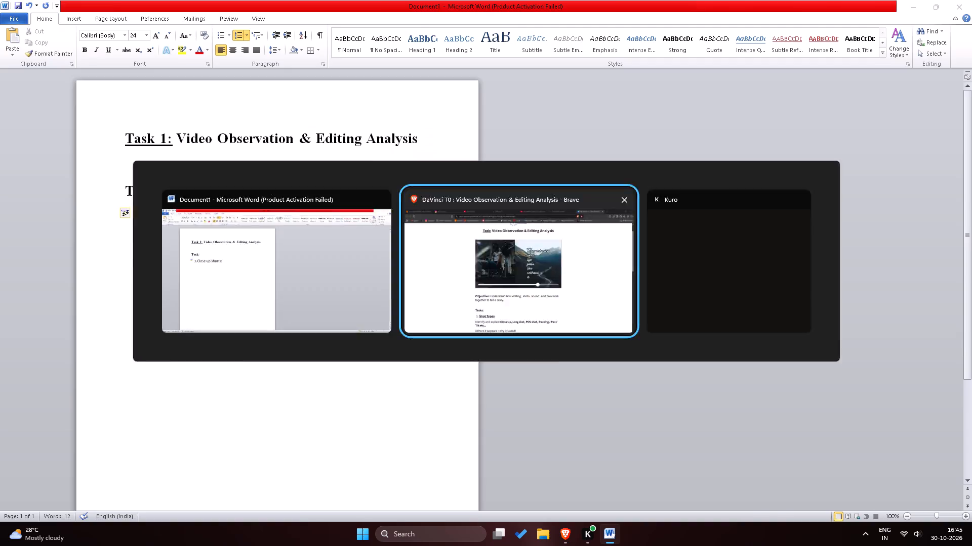
{"action": "left_click", "coordinate": [534, 231]}
{"action": "left_click", "coordinate": [478, 229]}
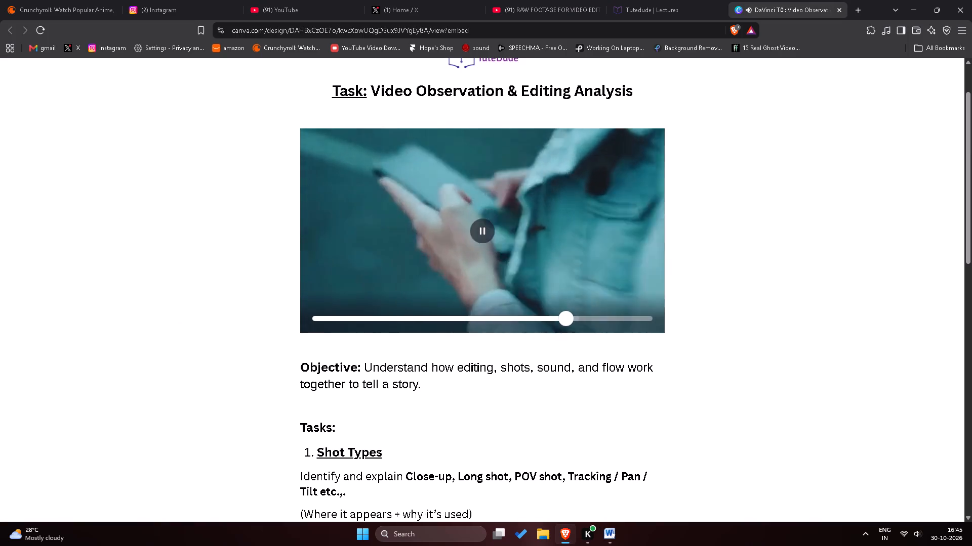
{"action": "left_click_drag", "start_coordinate": [408, 318], "coordinate": [239, 320]}
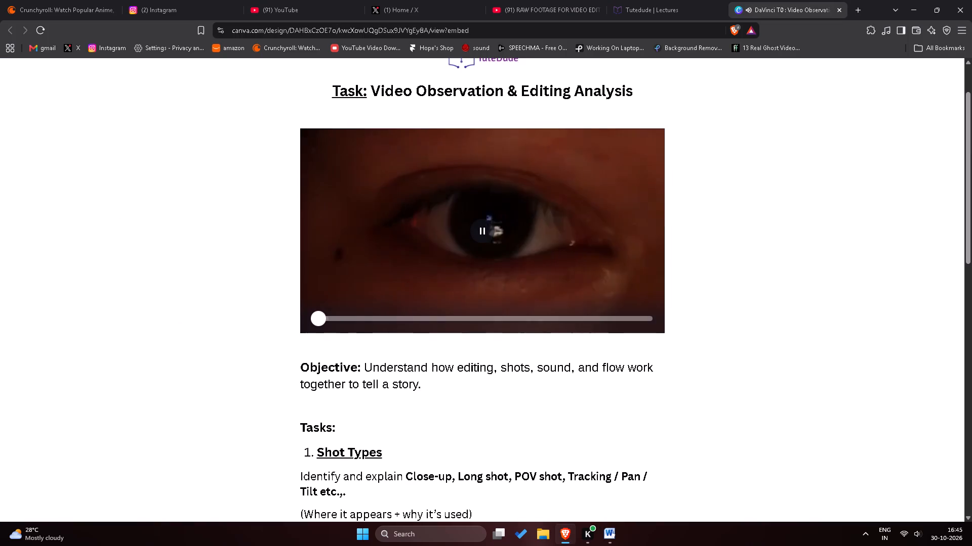
Watch the opening of the task video from the extreme eye close-up to the phone-scrolling close-up and pause it there.
{"action": "scroll", "coordinate": [477, 249], "scroll_direction": "down", "scroll_amount": 1}
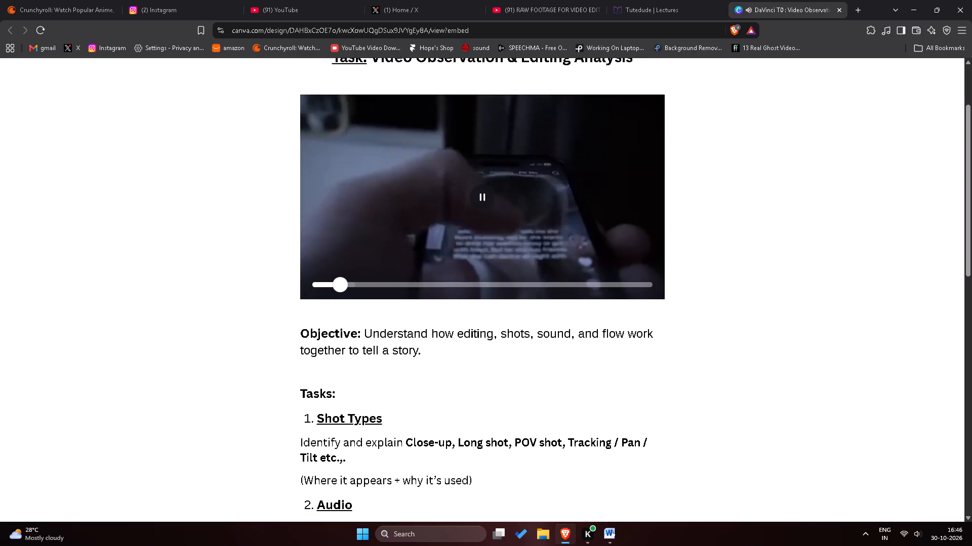
{"action": "left_click", "coordinate": [485, 198]}
Switch to the Word document and begin the "Close up shorts:" answer with "starting".
{"action": "key", "text": "alt+Tab"}
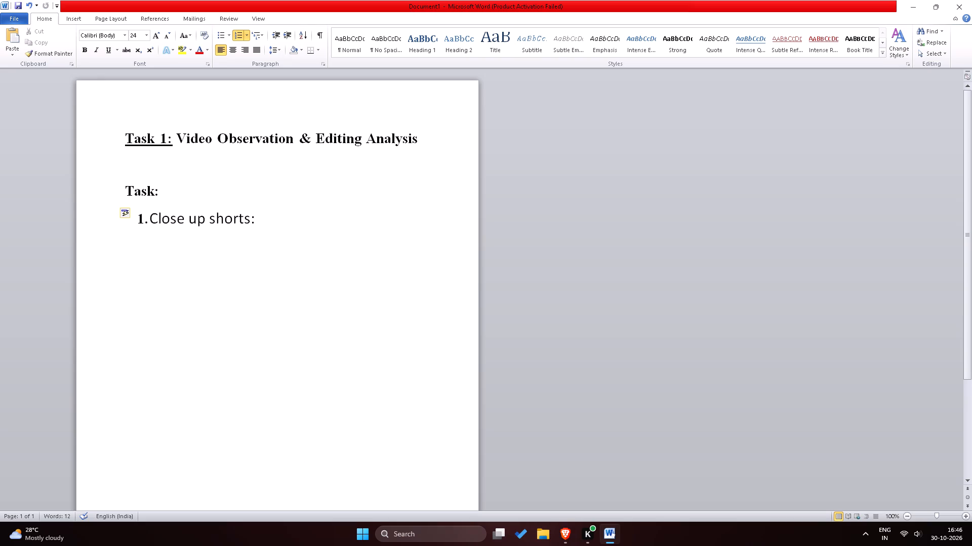
{"action": "type", "text": "star"}
{"action": "type", "text": "ting"}
{"action": "key", "text": "space"}
Insert "in the" before "starting" in the "Close up shorts:" answer.
{"action": "key", "text": "Left"}
{"action": "key", "text": "Left"}
{"action": "key", "text": "Left"}
{"action": "key", "text": "Left"}
{"action": "key", "text": "Left"}
{"action": "key", "text": "Left"}
{"action": "key", "text": "Left"}
{"action": "key", "text": "Left"}
{"action": "key", "text": "Left"}
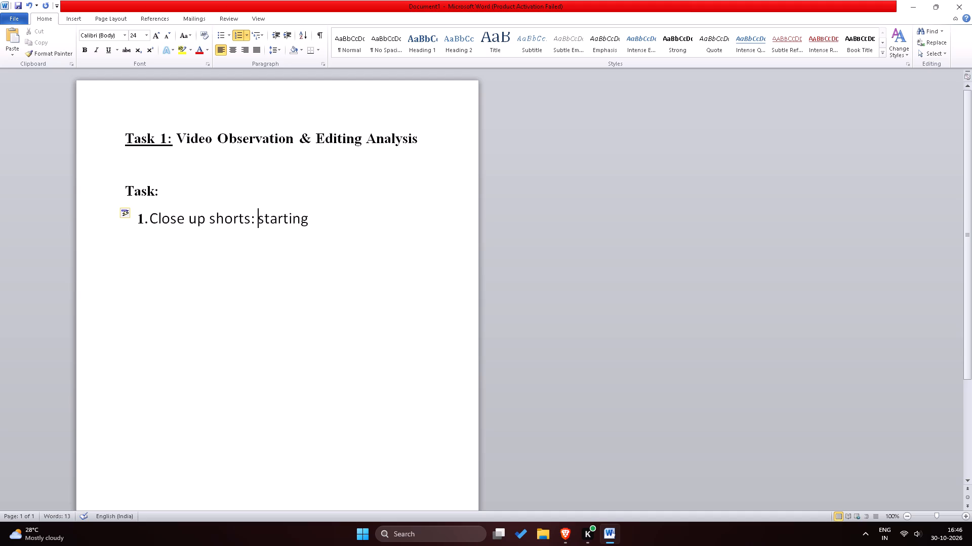
{"action": "type", "text": "in the"}
{"action": "key", "text": "space"}
Continue the "Close up shorts:" answer after "starting" with "of the video".
{"action": "key", "text": "Right"}
{"action": "key", "text": "Right"}
{"action": "key", "text": "Right"}
{"action": "key", "text": "Right"}
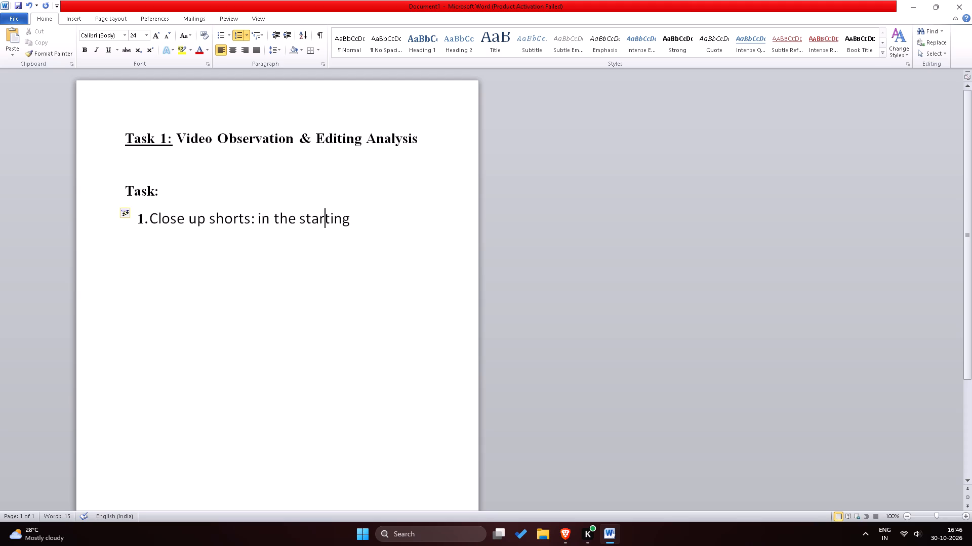
{"action": "key", "text": "Right"}
{"action": "key", "text": "Right"}
{"action": "key", "text": "Right"}
{"action": "key", "text": "Right"}
{"action": "key", "text": "space"}
{"action": "type", "text": "of the video"}
{"action": "key", "text": "space"}
Recheck the Shot Types task in the assignment brief, then continue the Word answer with "they used extreme".
{"action": "key", "text": "alt+Tab"}
{"action": "scroll", "coordinate": [343, 284], "scroll_direction": "down", "scroll_amount": 5}
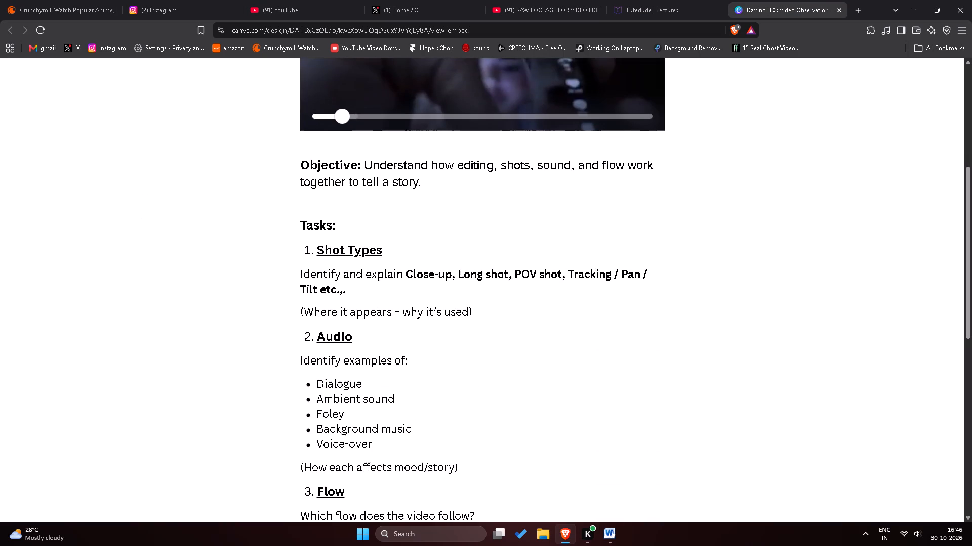
{"action": "scroll", "coordinate": [434, 359], "scroll_direction": "up", "scroll_amount": 4}
{"action": "key", "text": "alt+Tab"}
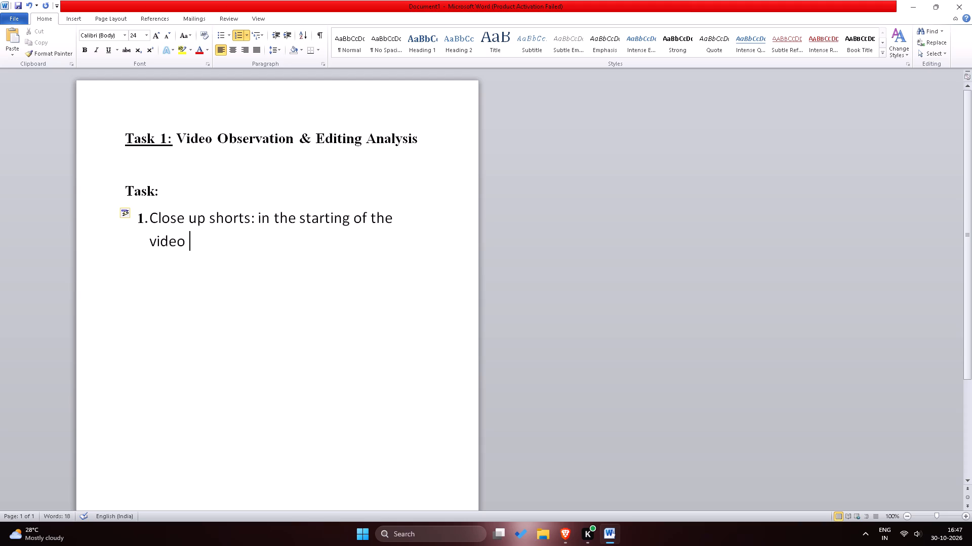
{"action": "type", "text": "they"}
{"action": "key", "text": "space"}
{"action": "type", "text": "used w"}
{"action": "key", "text": "BackSpace"}
{"action": "key", "text": "e"}
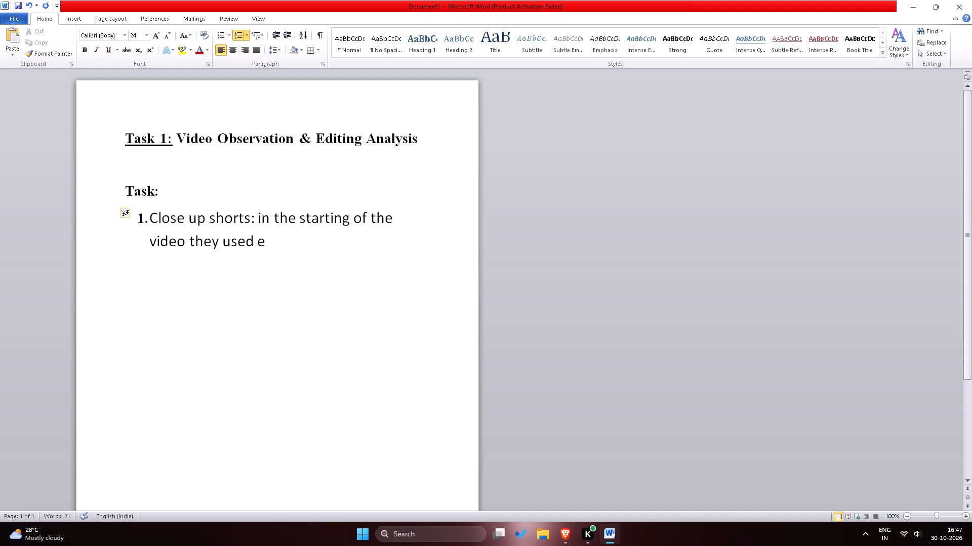
{"action": "key", "text": "x"}
{"action": "type", "text": "trea"}
{"action": "key", "text": "BackSpace"}
{"action": "type", "text": ",m"}
{"action": "key", "text": "BackSpace"}
{"action": "key", "text": "BackSpace"}
{"action": "type", "text": "m"}
{"action": "key", "text": "space"}
Add "close up short" after "extreme" in the Word answer.
{"action": "type", "text": "clode"}
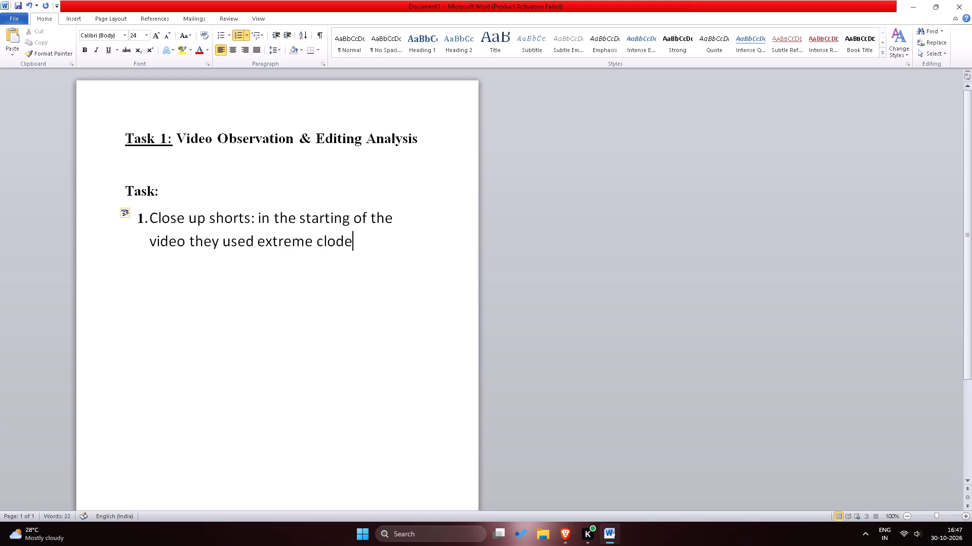
{"action": "key", "text": "BackSpace"}
{"action": "key", "text": "BackSpace"}
{"action": "type", "text": "se"}
{"action": "key", "text": "space"}
{"action": "type", "text": "up shorts"}
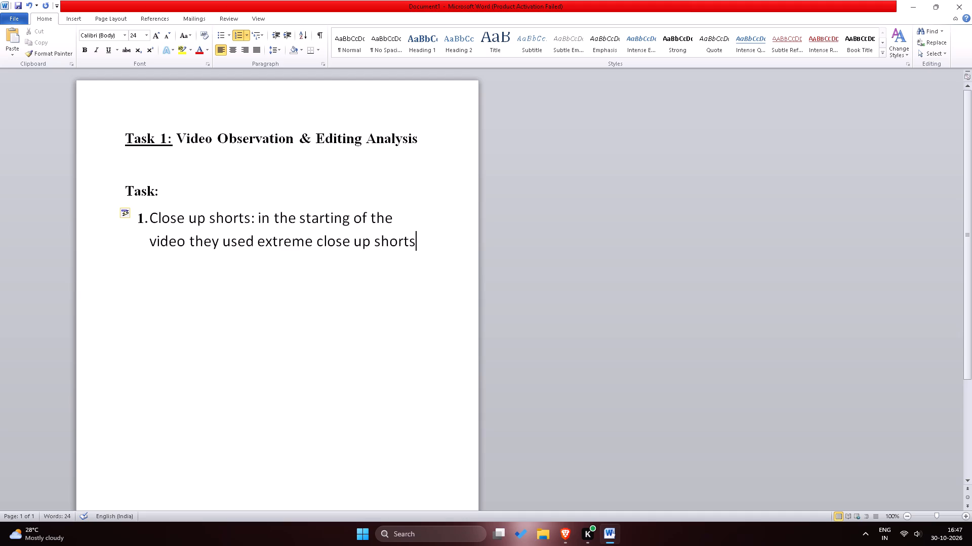
{"action": "key", "text": "BackSpace"}
{"action": "key", "text": "space"}
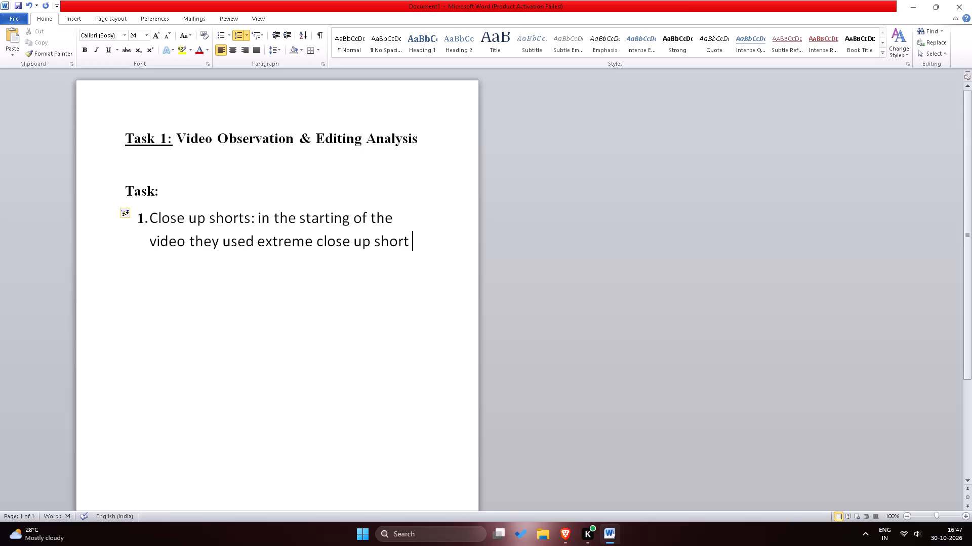
Switch to YouTube in Brave and replace the old search query with the beginning of "why extream close up s".
{"action": "key", "text": "alt+Tab"}
{"action": "left_click", "coordinate": [304, 0]}
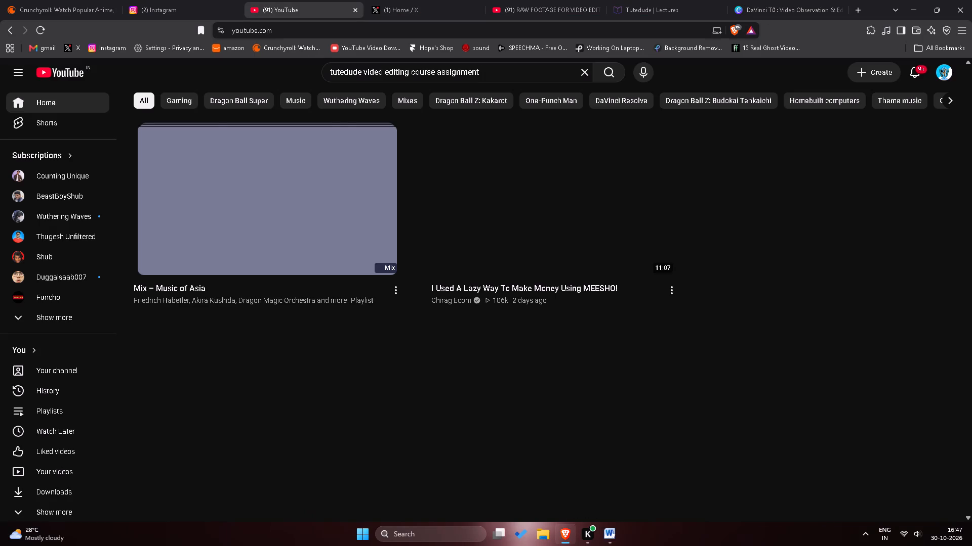
{"action": "left_click", "coordinate": [584, 69]}
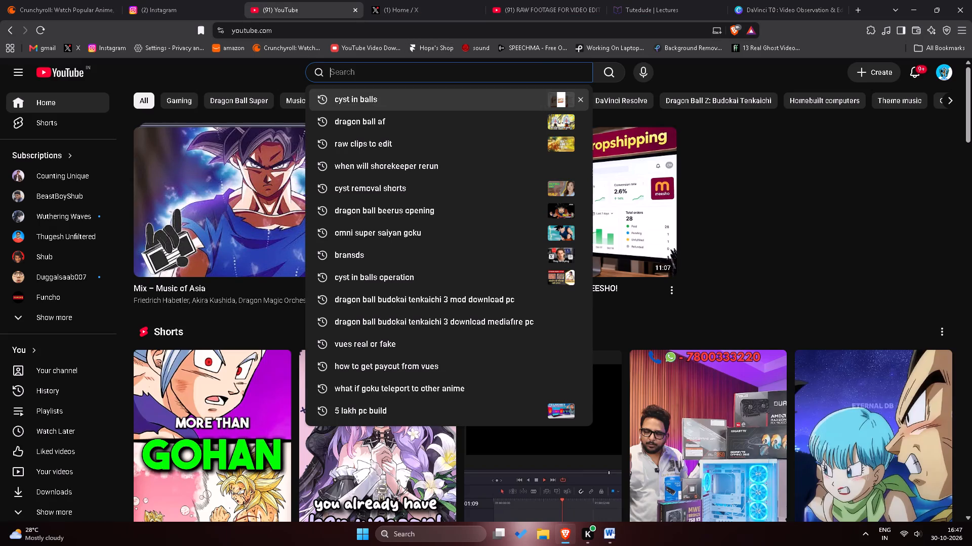
{"action": "type", "text": "why extrean"}
{"action": "key", "text": "BackSpace"}
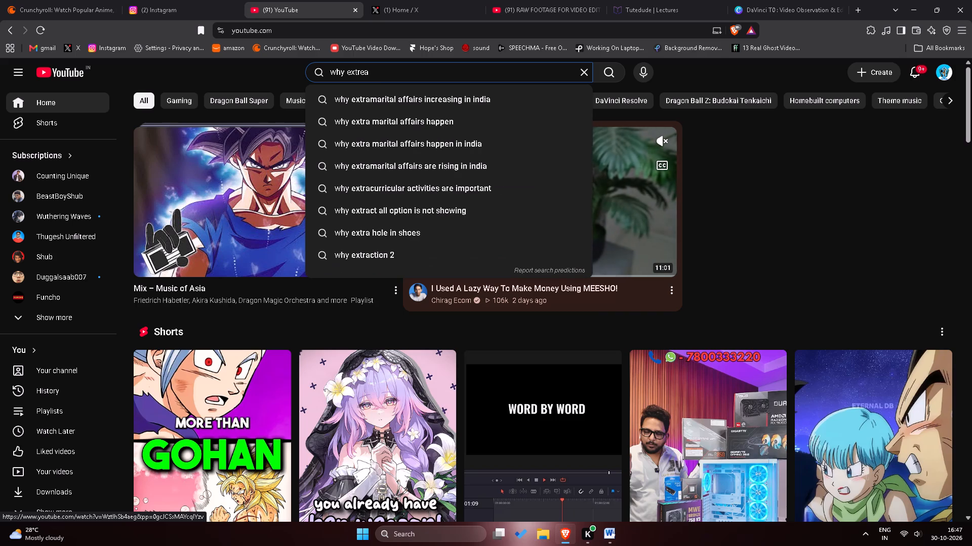
{"action": "type", "text": "m"}
{"action": "key", "text": "space"}
{"action": "type", "text": "ck"}
{"action": "key", "text": "BackSpace"}
{"action": "type", "text": "lpo"}
{"action": "key", "text": "BackSpace"}
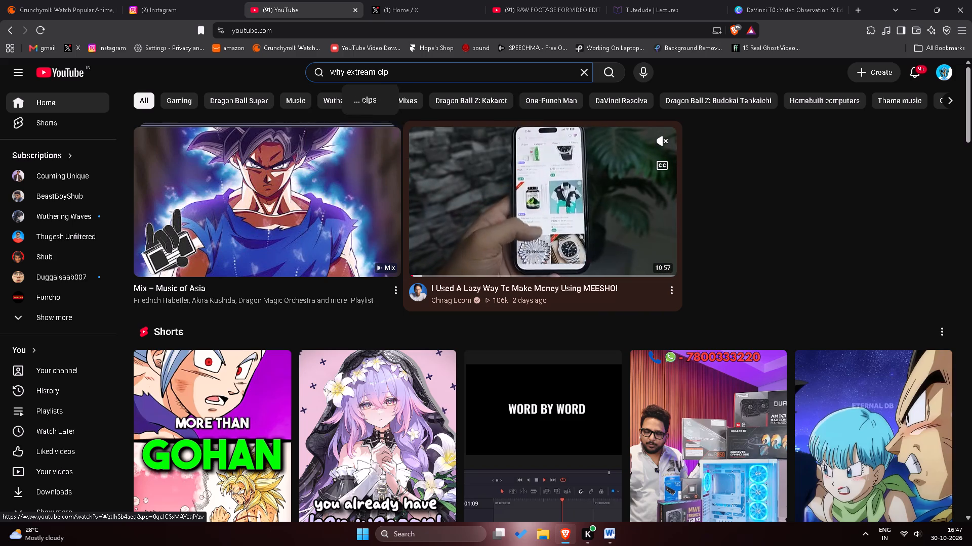
{"action": "key", "text": "BackSpace"}
{"action": "type", "text": "os"}
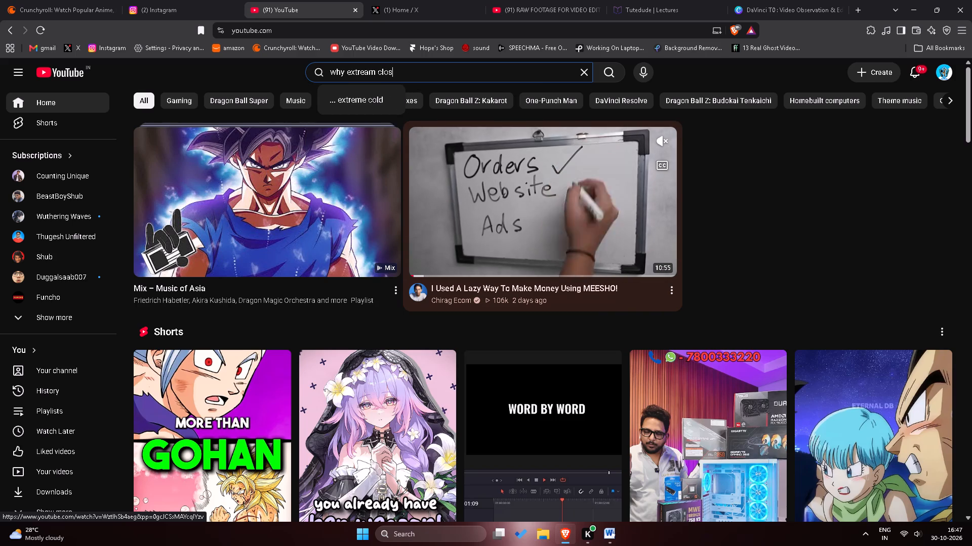
{"action": "key", "text": "e"}
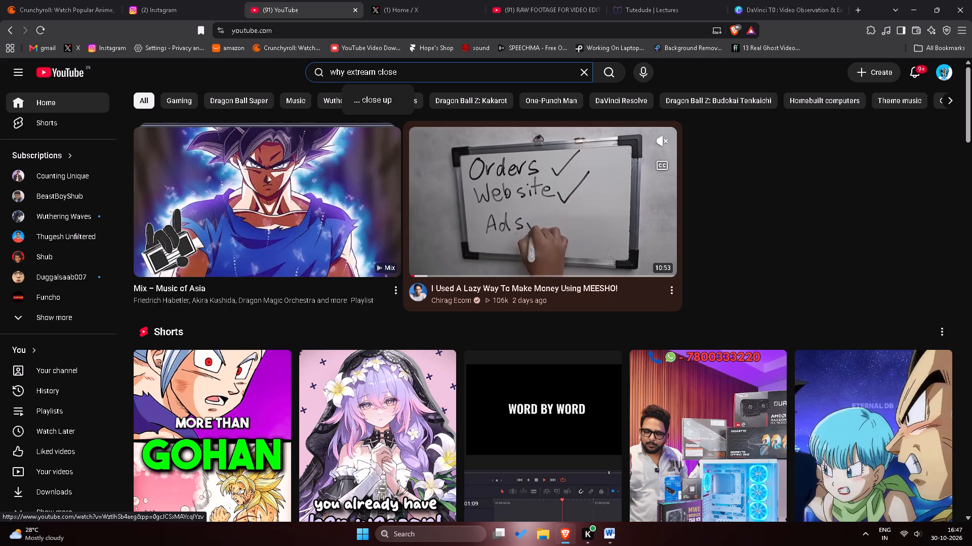
{"action": "key", "text": "Right"}
{"action": "key", "text": "Down"}
{"action": "key", "text": "space"}
{"action": "type", "text": "s"}
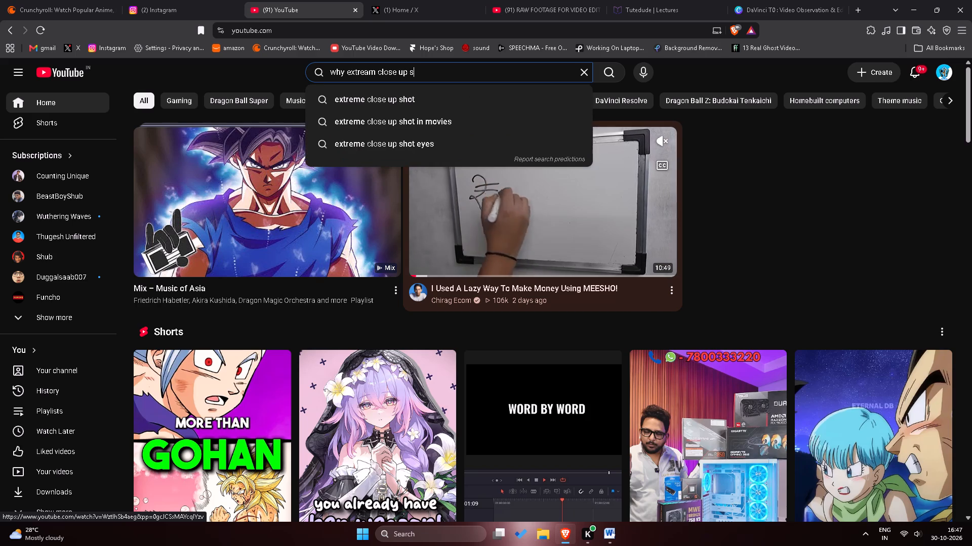
Rework the query and search YouTube for "extreme close up shot use".
{"action": "key", "text": "Right"}
{"action": "key", "text": "space"}
{"action": "key", "text": "Down"}
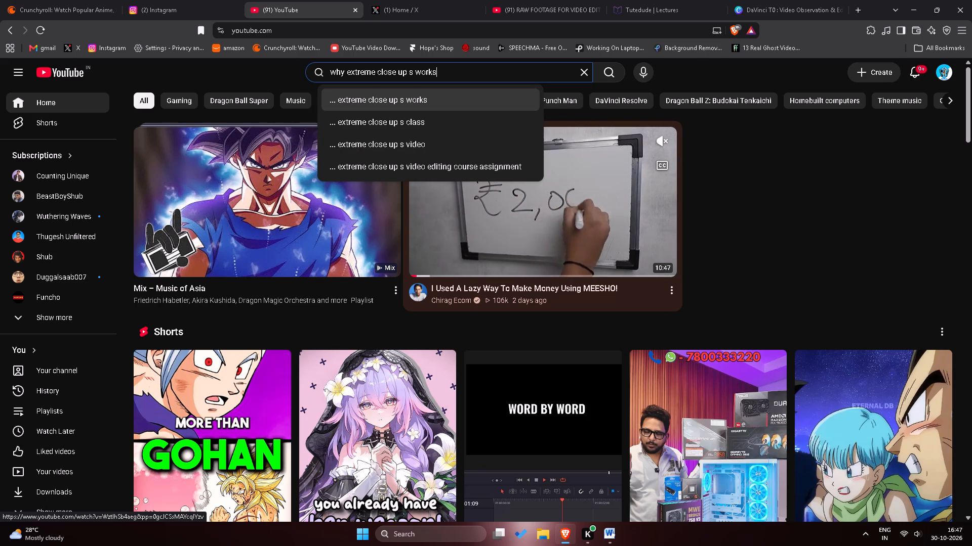
{"action": "key", "text": "BackSpace"}
{"action": "key", "text": "BackSpace"}
{"action": "key", "text": "BackSpace"}
{"action": "key", "text": "BackSpace"}
{"action": "key", "text": "BackSpace"}
{"action": "key", "text": "BackSpace"}
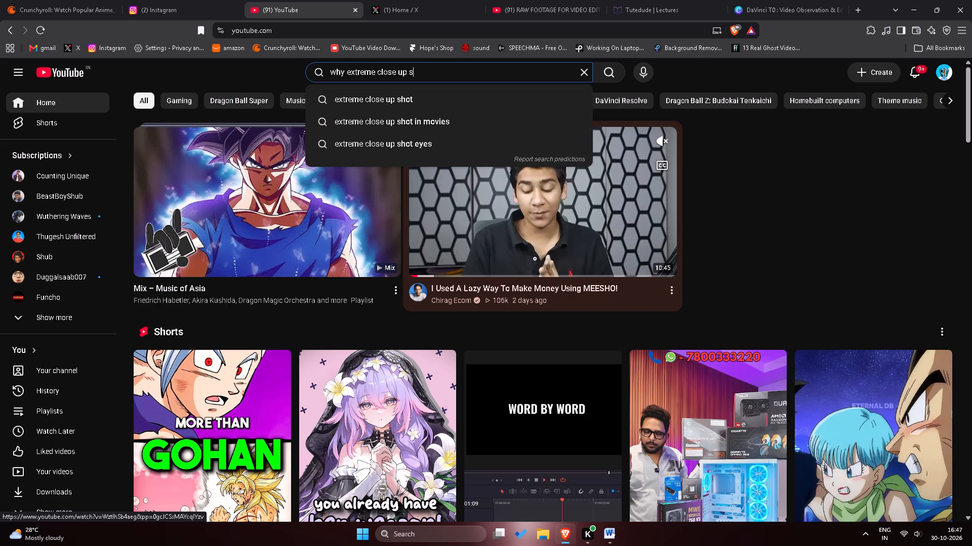
{"action": "key", "text": "Down"}
{"action": "key", "text": "BackSpace"}
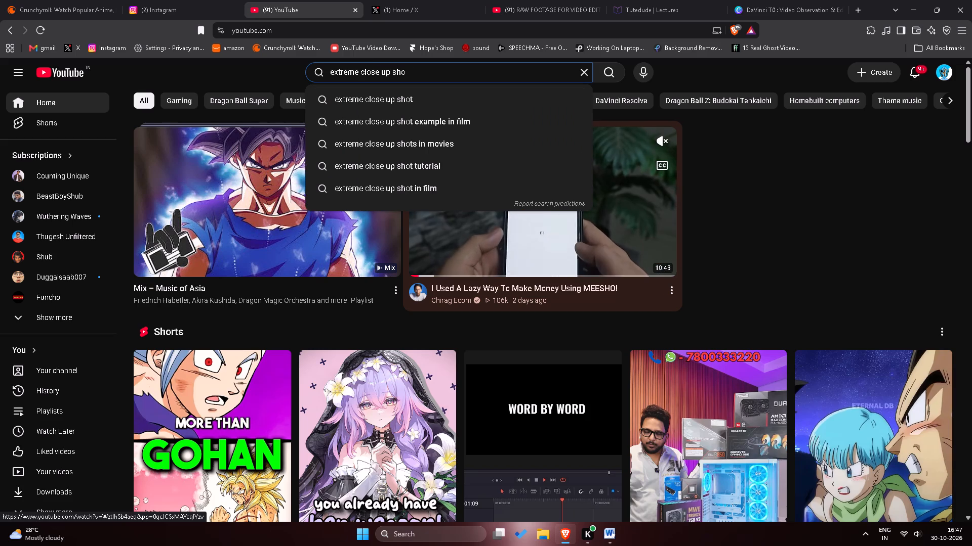
{"action": "type", "text": "t"}
{"action": "key", "text": "space"}
{"action": "key", "text": "y"}
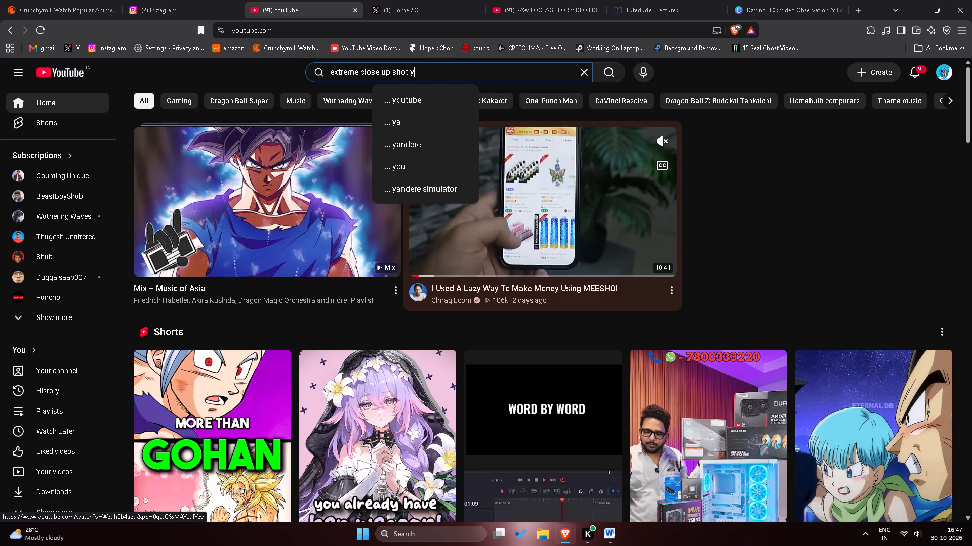
{"action": "key", "text": "BackSpace"}
{"action": "key", "text": "i"}
{"action": "key", "text": "BackSpace"}
{"action": "key", "text": "u"}
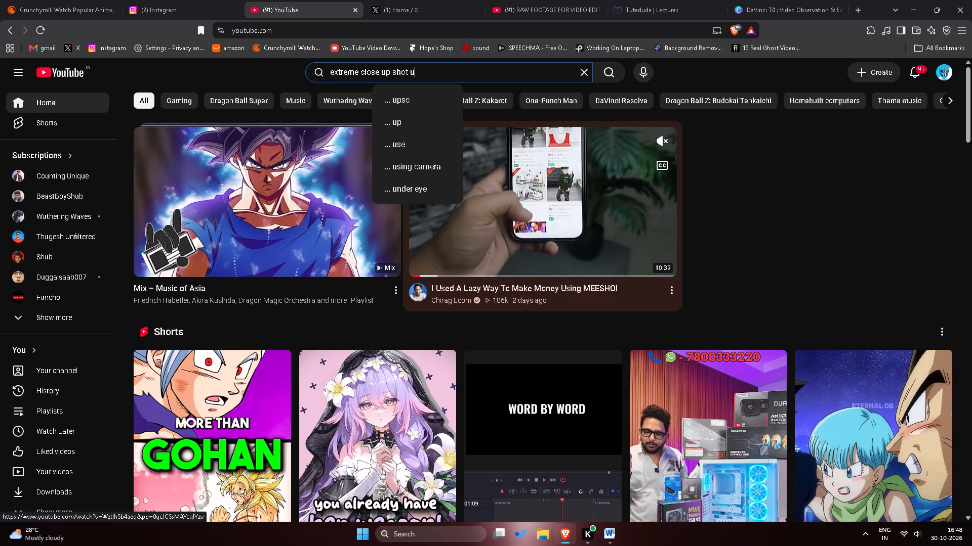
{"action": "key", "text": "s"}
{"action": "left_click", "coordinate": [422, 103]}
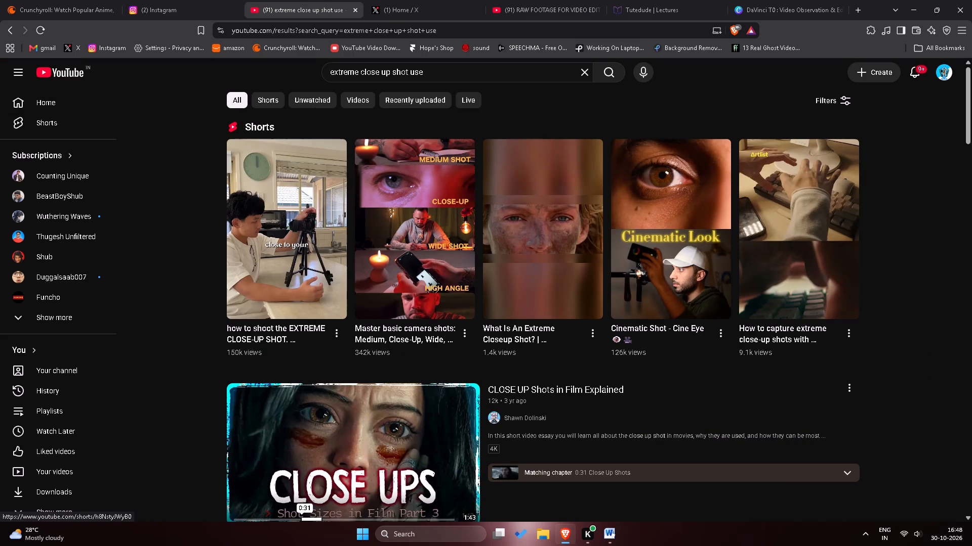
Watch part of the short "how to shoot the EXTREME CLOSE-UP SHOT" and return to the search results.
{"action": "left_click", "coordinate": [315, 219]}
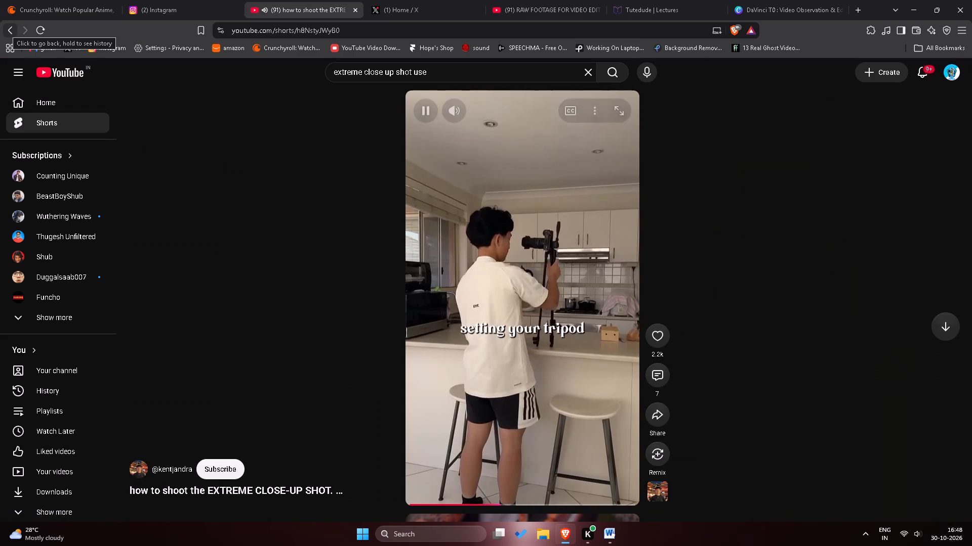
{"action": "left_click", "coordinate": [8, 30]}
Browse the search results, open the short "What Is An Extreme Closeup Shot?" and leave it again.
{"action": "scroll", "coordinate": [457, 168], "scroll_direction": "down", "scroll_amount": 5}
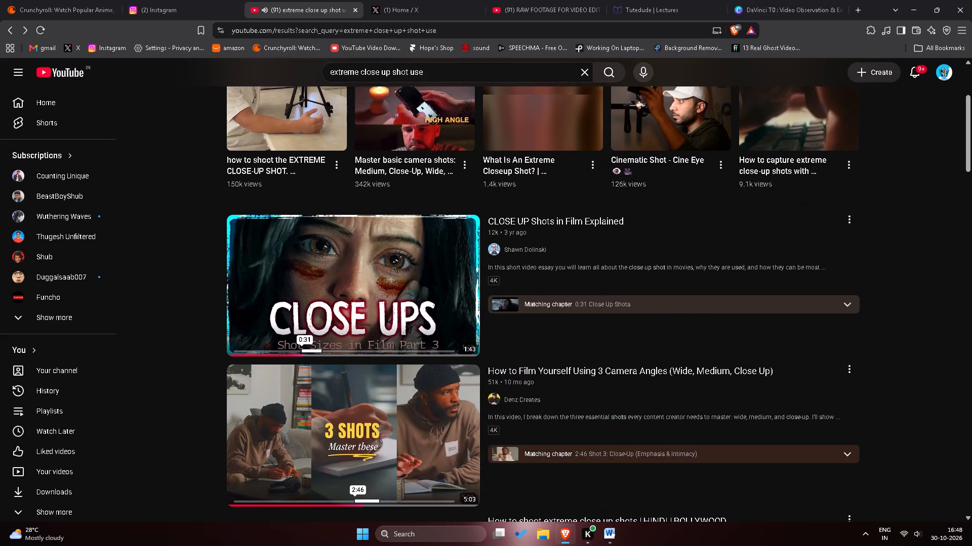
{"action": "scroll", "coordinate": [455, 207], "scroll_direction": "down", "scroll_amount": 3}
{"action": "scroll", "coordinate": [468, 214], "scroll_direction": "up", "scroll_amount": 7}
{"action": "left_click", "coordinate": [545, 209]}
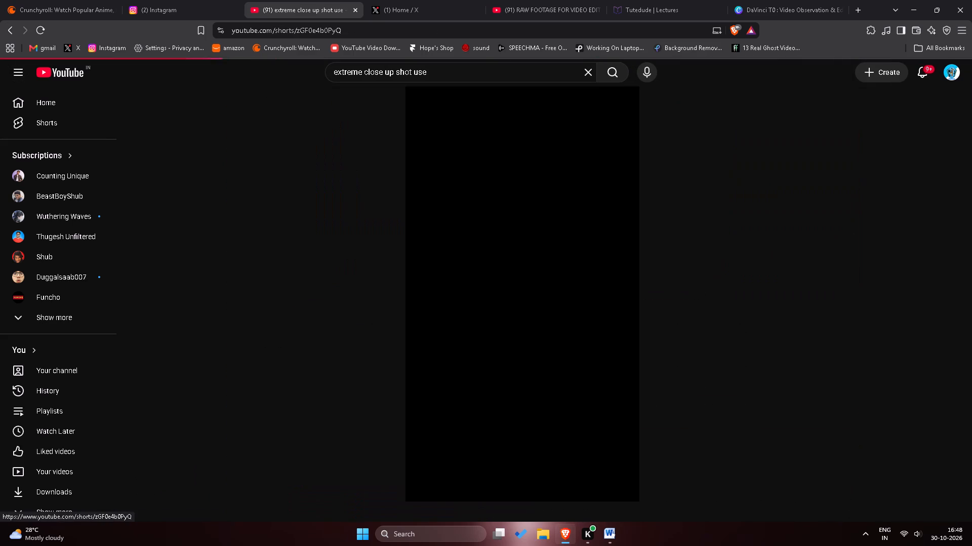
{"action": "left_click", "coordinate": [10, 35]}
{"action": "left_click", "coordinate": [6, 25]}
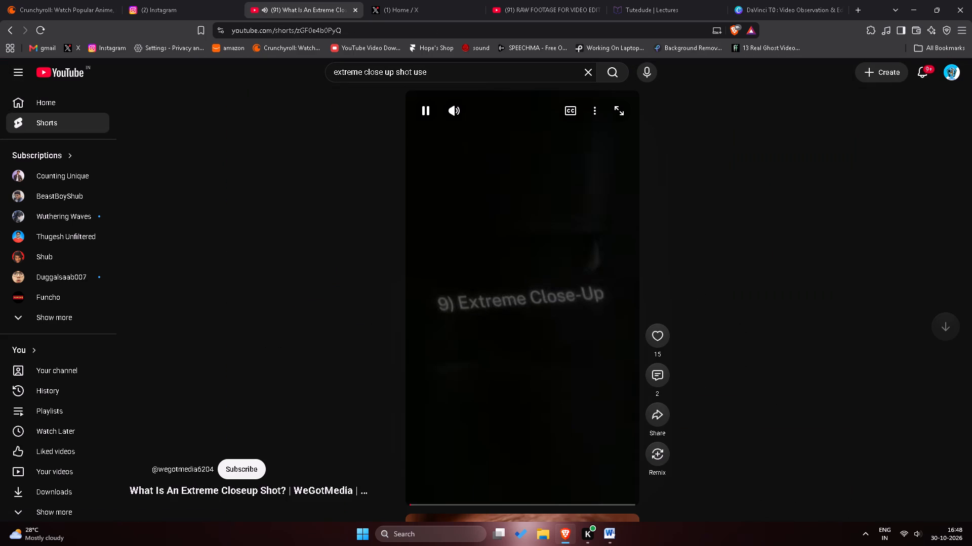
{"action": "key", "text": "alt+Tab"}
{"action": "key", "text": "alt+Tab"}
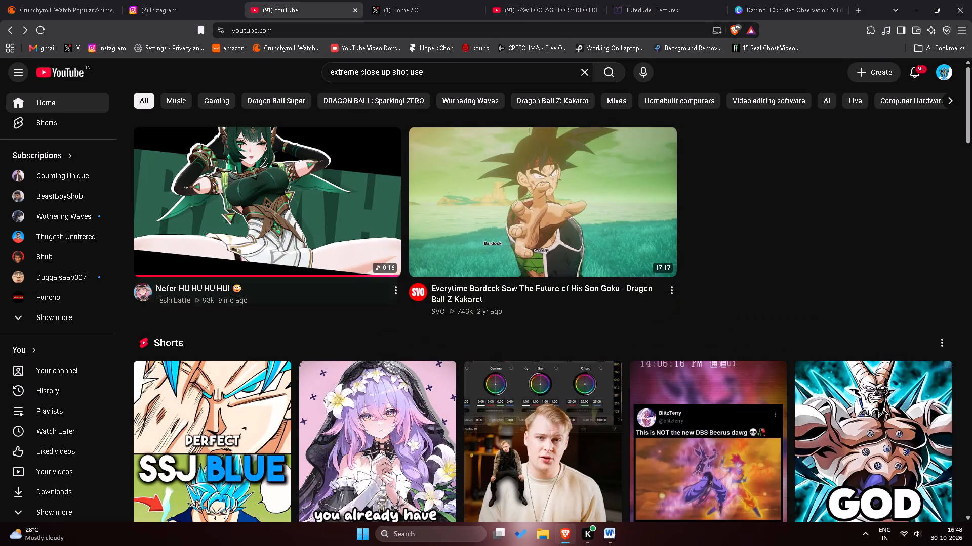
Switch to the Tutedude lecture "Shot types and camera angles", play a few seconds at the shot-size comparison slide and pause it.
{"action": "left_click", "coordinate": [699, 0]}
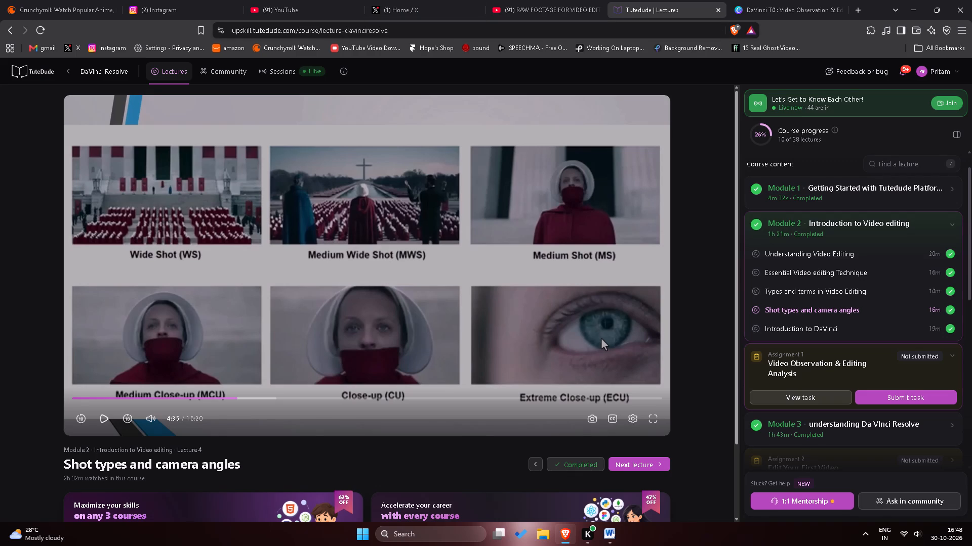
{"action": "left_click", "coordinate": [496, 250]}
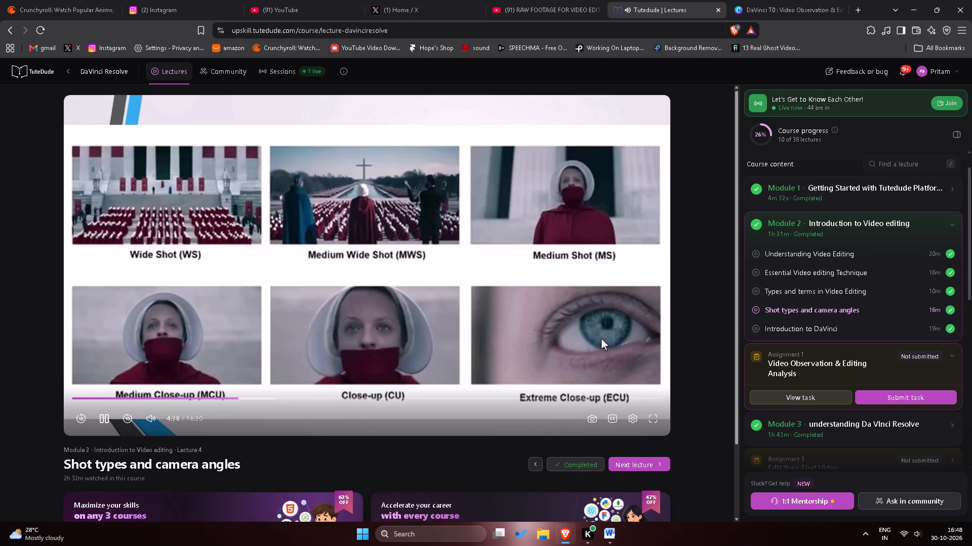
{"action": "left_click", "coordinate": [443, 266]}
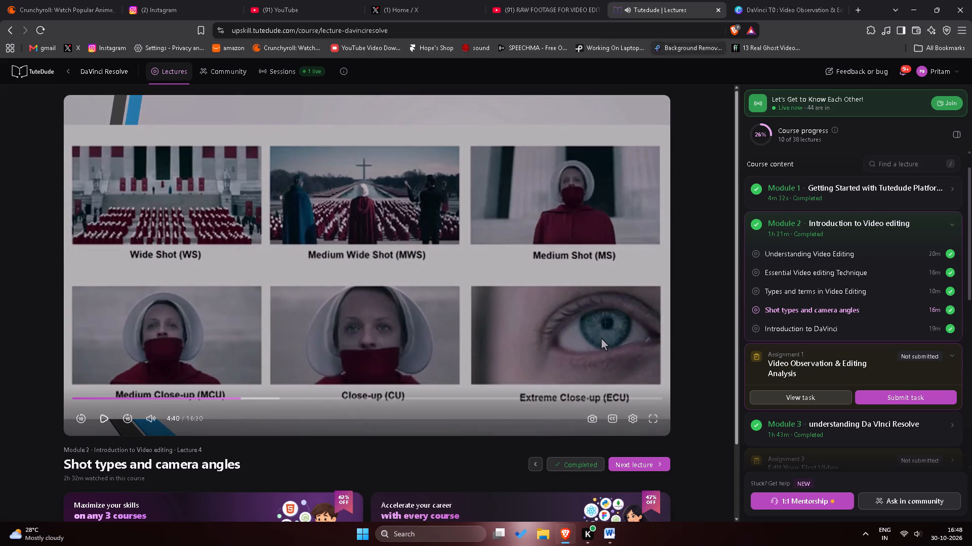
Switch to the Canva task page, replay the task video from its start and pause it on the extreme close-up of the eye.
{"action": "left_click", "coordinate": [777, 0]}
{"action": "scroll", "coordinate": [479, 214], "scroll_direction": "up", "scroll_amount": 3}
{"action": "scroll", "coordinate": [497, 277], "scroll_direction": "down", "scroll_amount": 5}
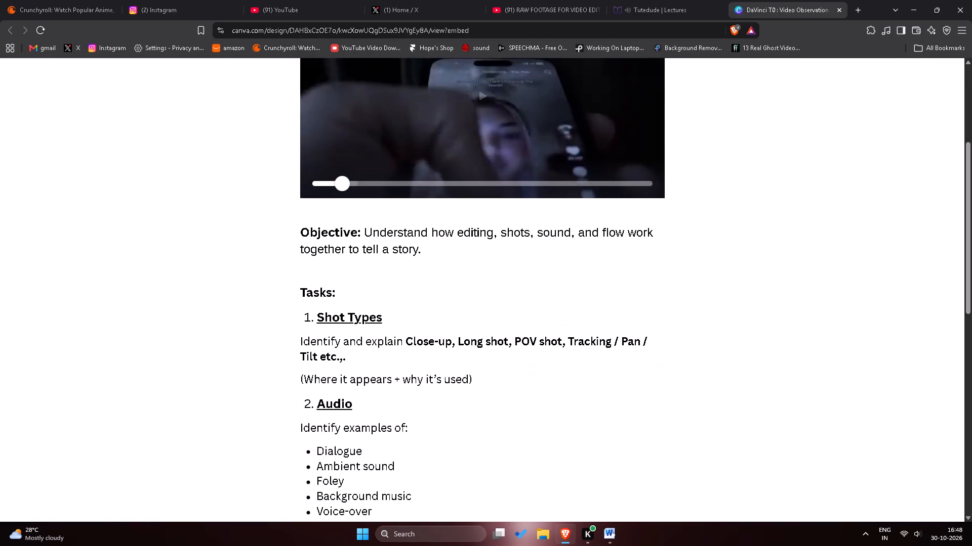
{"action": "scroll", "coordinate": [475, 296], "scroll_direction": "up", "scroll_amount": 5}
{"action": "scroll", "coordinate": [478, 268], "scroll_direction": "down", "scroll_amount": 4}
{"action": "scroll", "coordinate": [478, 268], "scroll_direction": "up", "scroll_amount": 4}
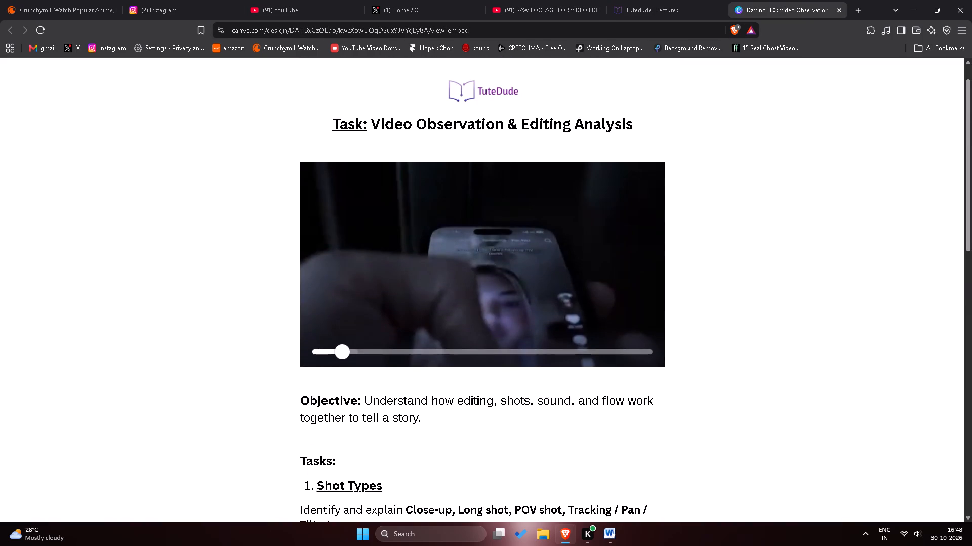
{"action": "left_click", "coordinate": [478, 268]}
{"action": "left_click_drag", "start_coordinate": [341, 355], "coordinate": [312, 352]}
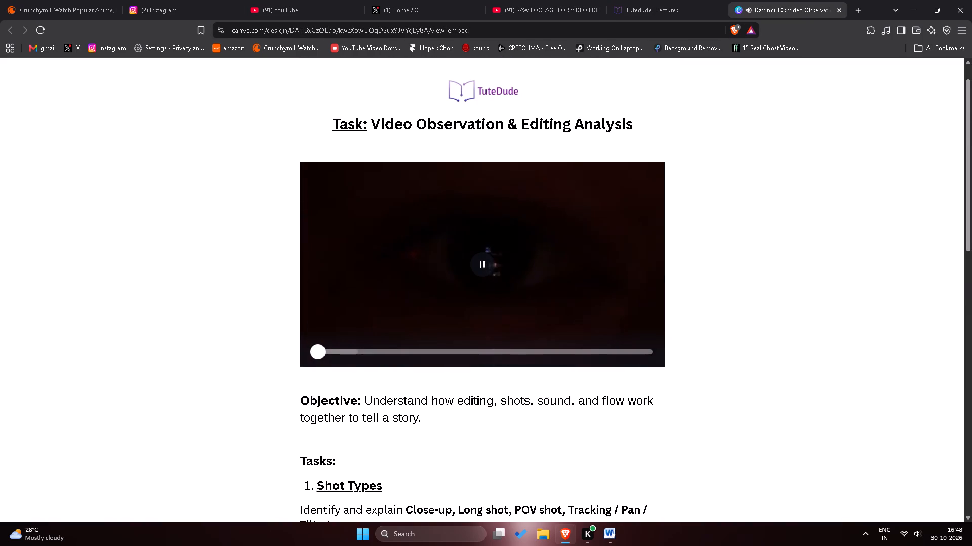
{"action": "left_click", "coordinate": [488, 262]}
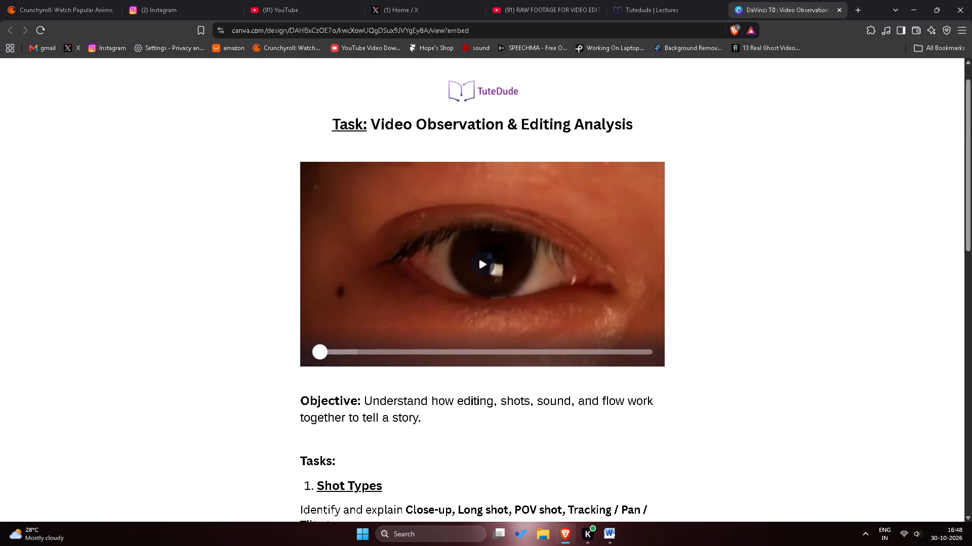
{"action": "scroll", "coordinate": [672, 284], "scroll_direction": "down", "scroll_amount": 4}
{"action": "scroll", "coordinate": [602, 347], "scroll_direction": "up", "scroll_amount": 4}
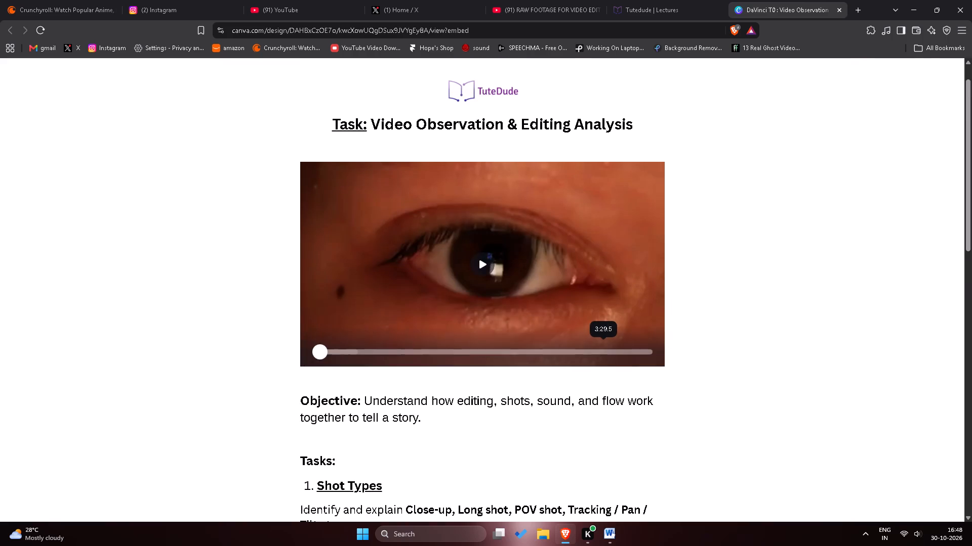
Compare the answer written in Word with the task page's Shot Types, Audio, Flow and Editing questions, and glance at the lecture's shot-size slide.
{"action": "key", "text": "alt+Tab"}
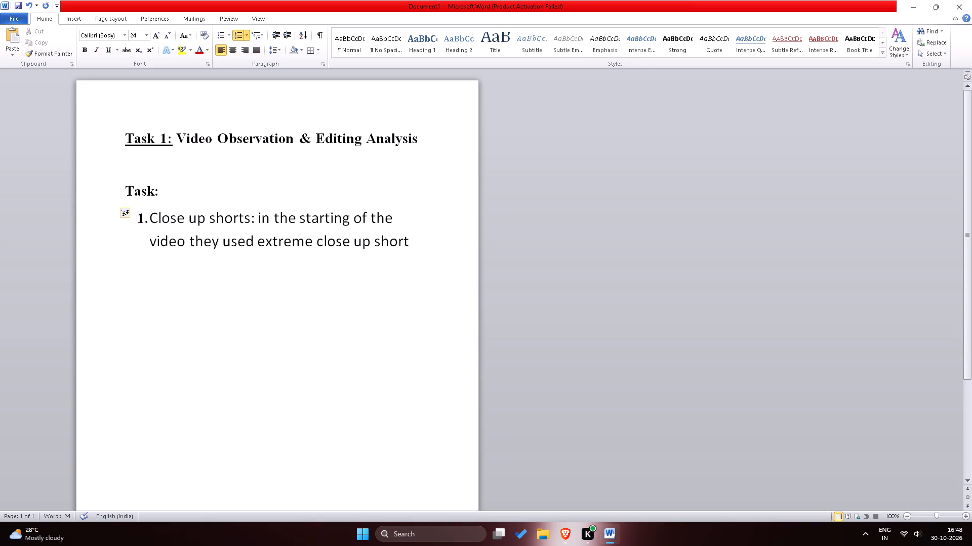
{"action": "key", "text": "alt+Tab"}
{"action": "scroll", "coordinate": [525, 301], "scroll_direction": "down", "scroll_amount": 5}
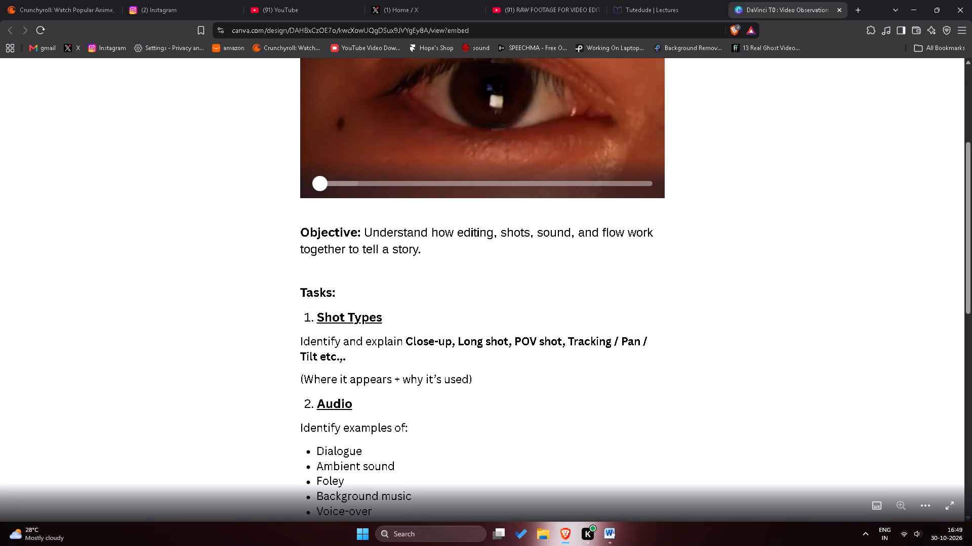
{"action": "scroll", "coordinate": [414, 369], "scroll_direction": "down", "scroll_amount": 5}
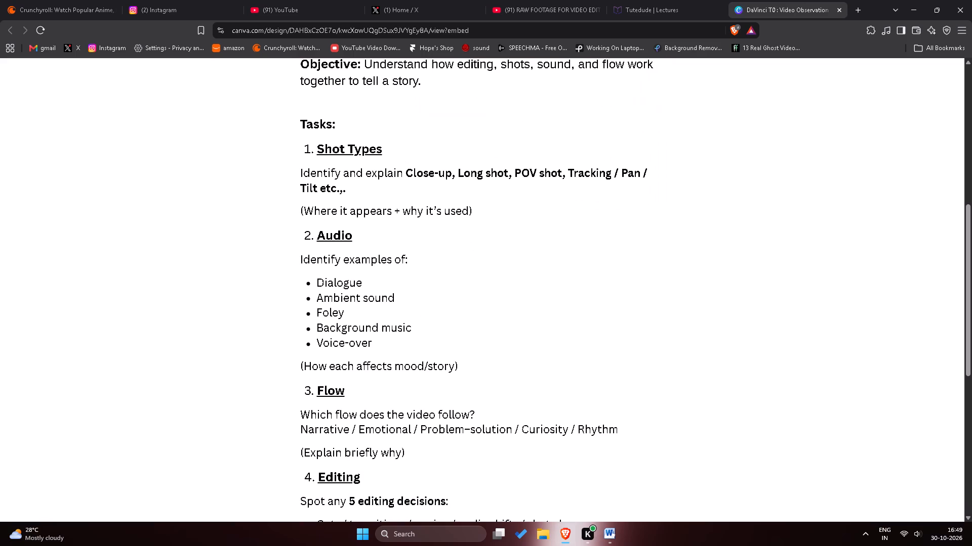
{"action": "scroll", "coordinate": [404, 374], "scroll_direction": "down", "scroll_amount": 7}
{"action": "scroll", "coordinate": [412, 361], "scroll_direction": "up", "scroll_amount": 7}
{"action": "key", "text": "alt+Tab"}
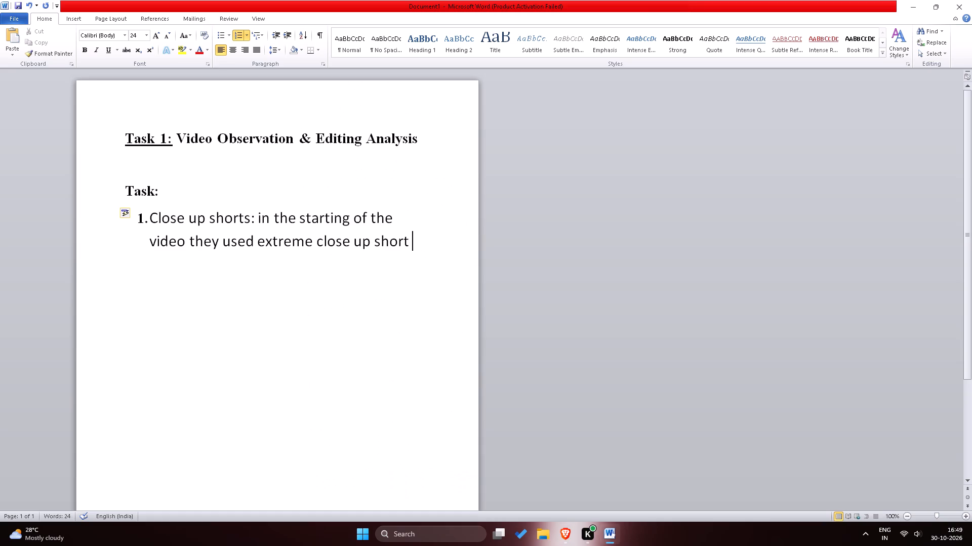
{"action": "key", "text": "alt+Tab"}
{"action": "left_click", "coordinate": [666, 0]}
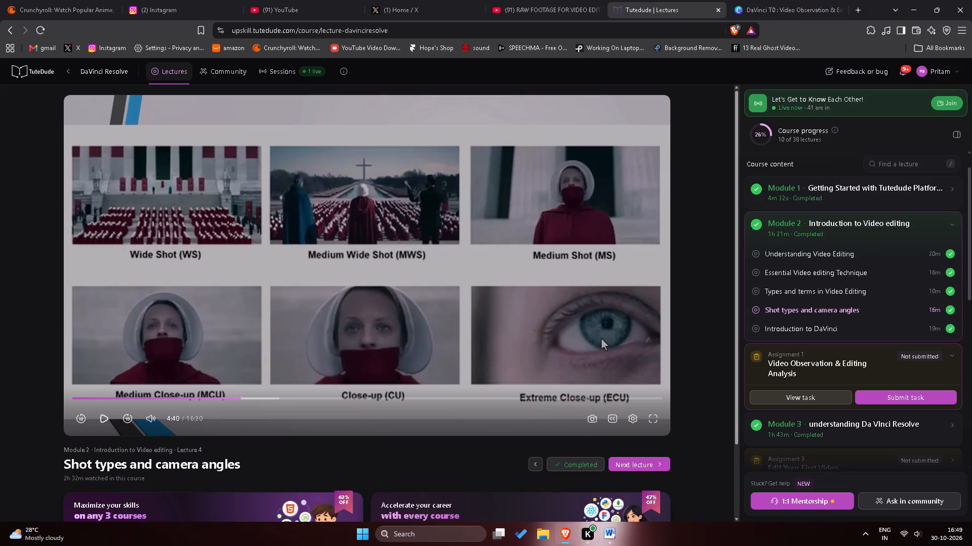
Play the task video and skim back and forth through roughly its first minute to examine the shots used.
{"action": "left_click", "coordinate": [765, 0]}
{"action": "scroll", "coordinate": [465, 238], "scroll_direction": "up", "scroll_amount": 11}
{"action": "left_click", "coordinate": [472, 283]}
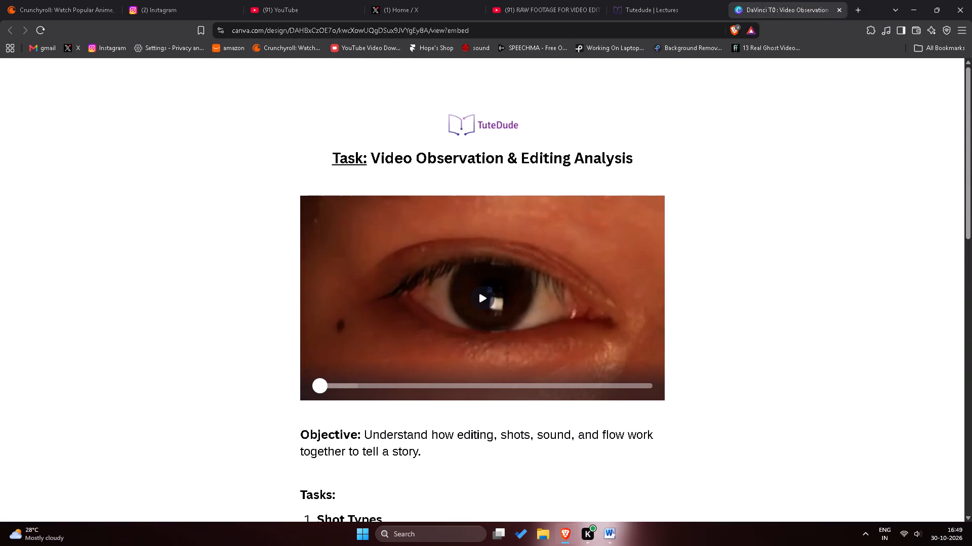
{"action": "left_click", "coordinate": [477, 304]}
{"action": "left_click", "coordinate": [402, 381]}
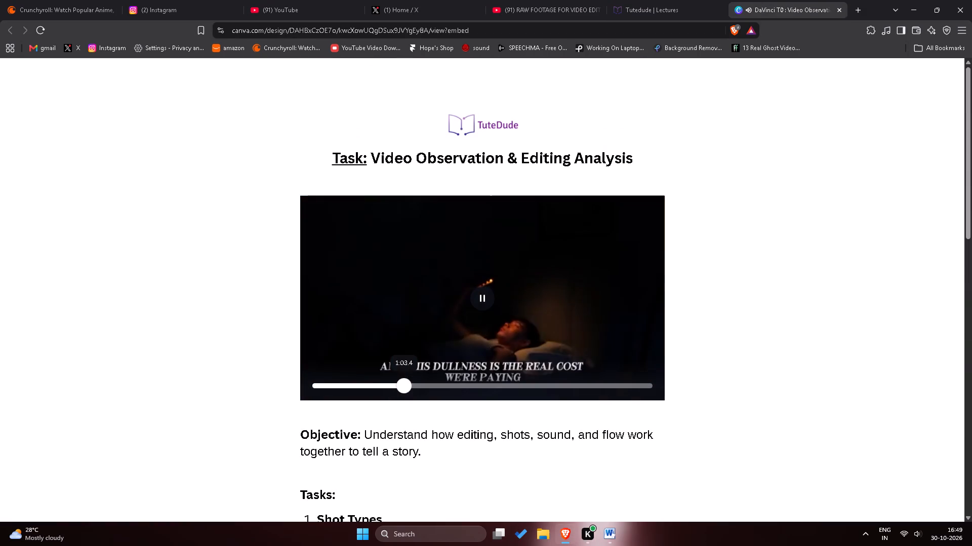
{"action": "left_click_drag", "start_coordinate": [394, 380], "coordinate": [384, 380]}
{"action": "left_click_drag", "start_coordinate": [384, 379], "coordinate": [379, 378]}
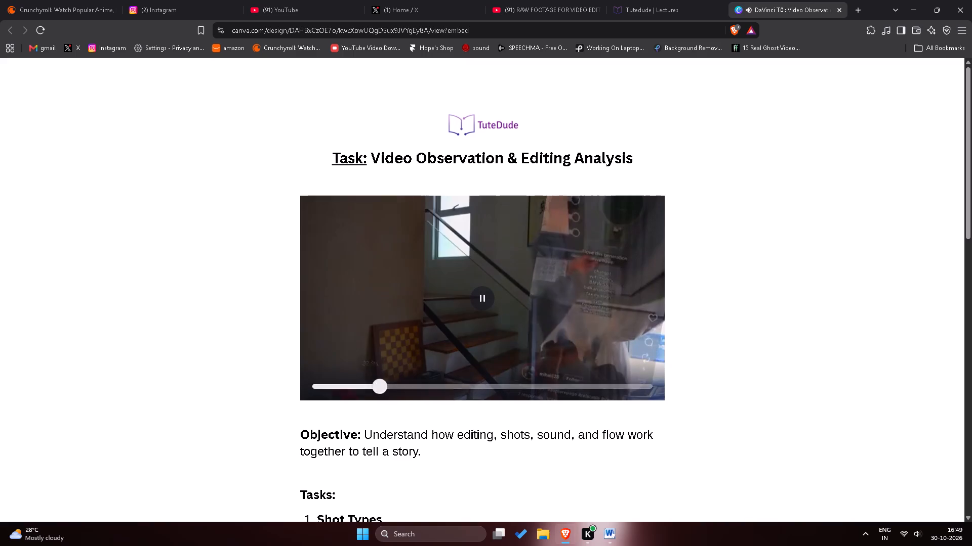
{"action": "left_click_drag", "start_coordinate": [385, 386], "coordinate": [350, 383]}
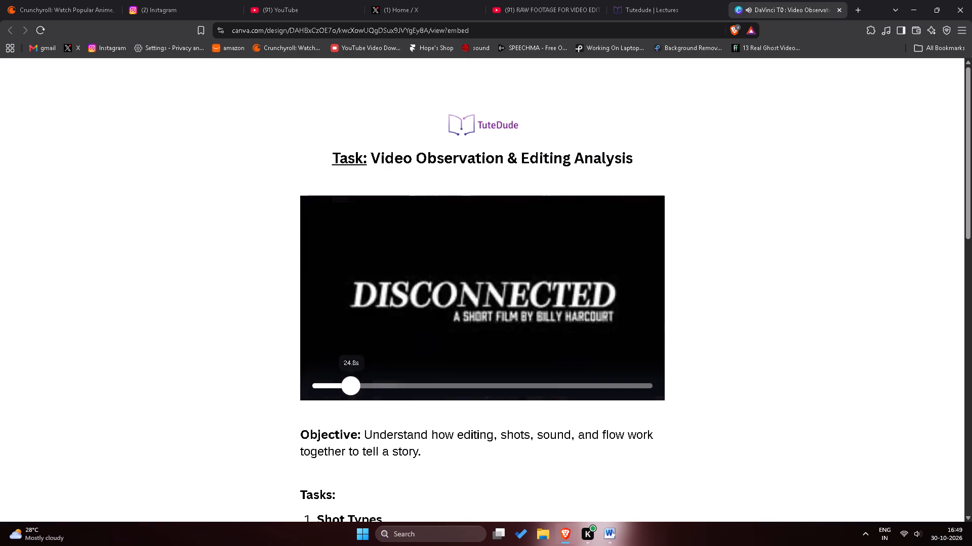
{"action": "left_click_drag", "start_coordinate": [350, 383], "coordinate": [349, 383]}
{"action": "left_click", "coordinate": [371, 386]}
{"action": "left_click_drag", "start_coordinate": [378, 388], "coordinate": [386, 389]}
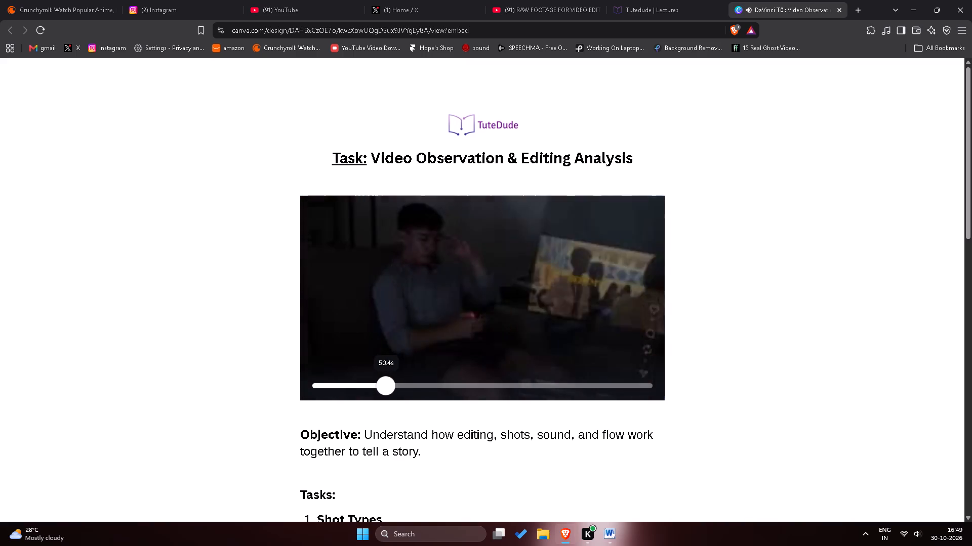
{"action": "left_click_drag", "start_coordinate": [386, 389], "coordinate": [388, 389]}
{"action": "left_click_drag", "start_coordinate": [402, 388], "coordinate": [387, 389]}
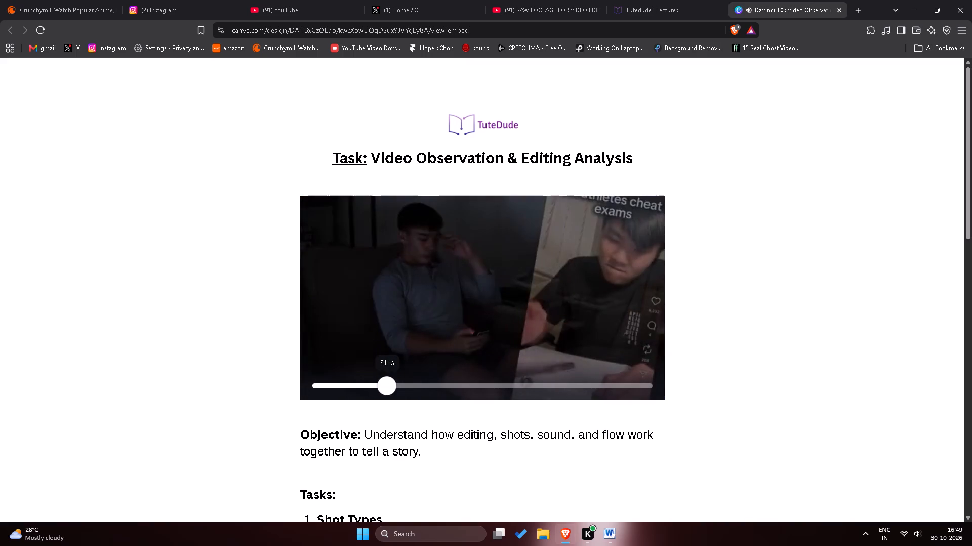
{"action": "left_click_drag", "start_coordinate": [387, 389], "coordinate": [386, 390]}
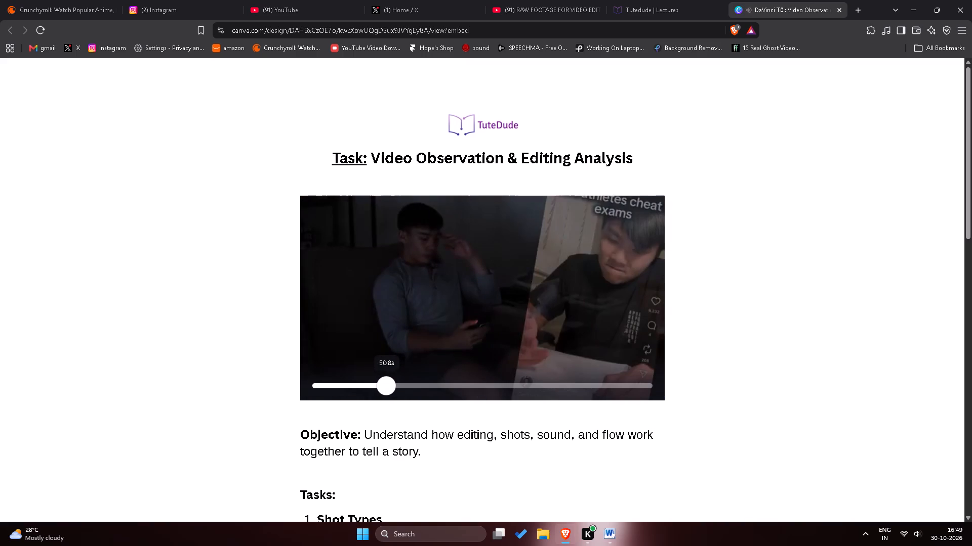
{"action": "left_click_drag", "start_coordinate": [386, 390], "coordinate": [386, 390]}
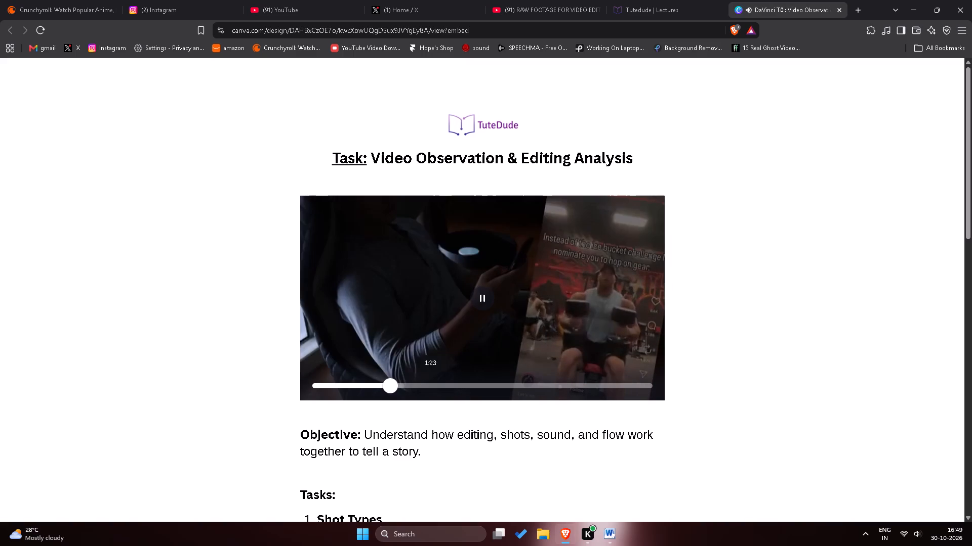
Skim forward through the rest of the task video to about 3:49, examining the shots used.
{"action": "left_click_drag", "start_coordinate": [398, 385], "coordinate": [413, 387]}
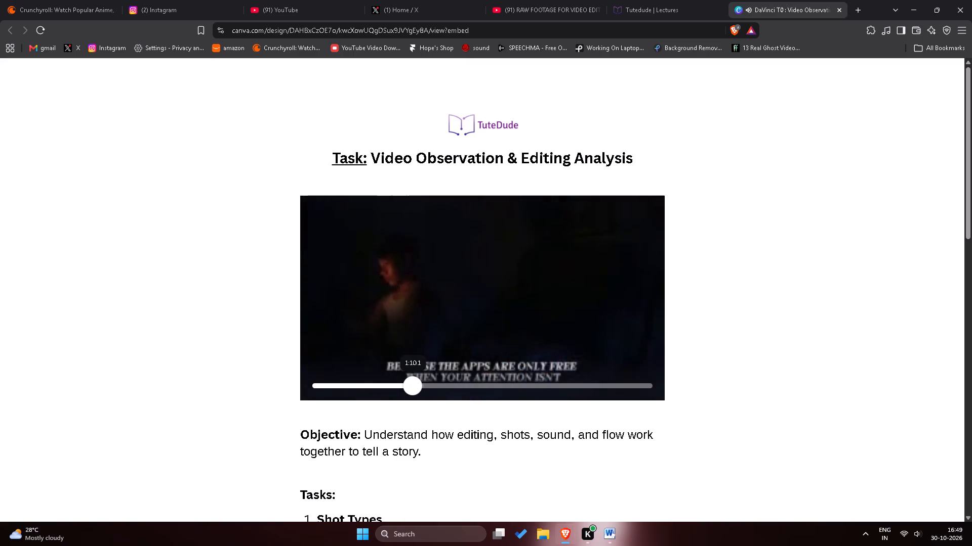
{"action": "left_click_drag", "start_coordinate": [413, 387], "coordinate": [442, 392]}
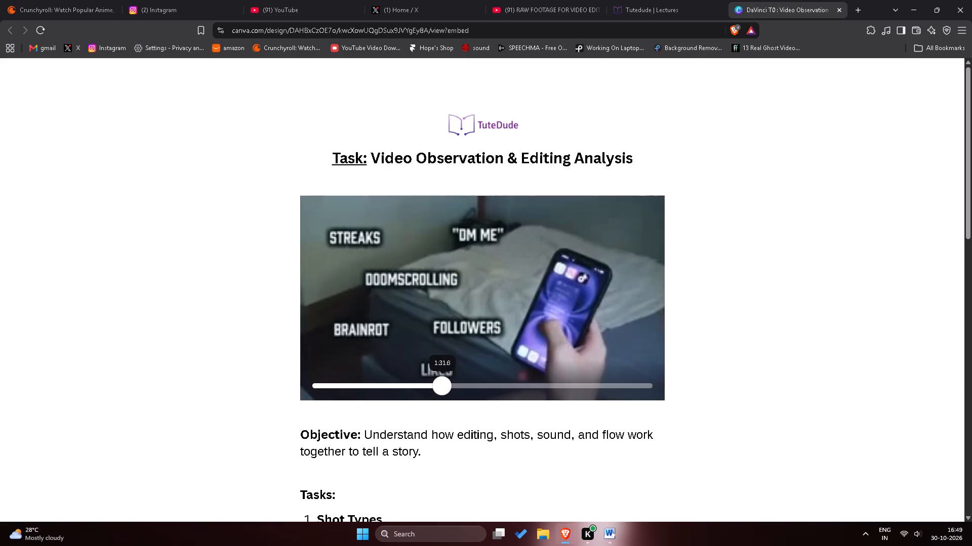
{"action": "left_click_drag", "start_coordinate": [442, 392], "coordinate": [473, 395]}
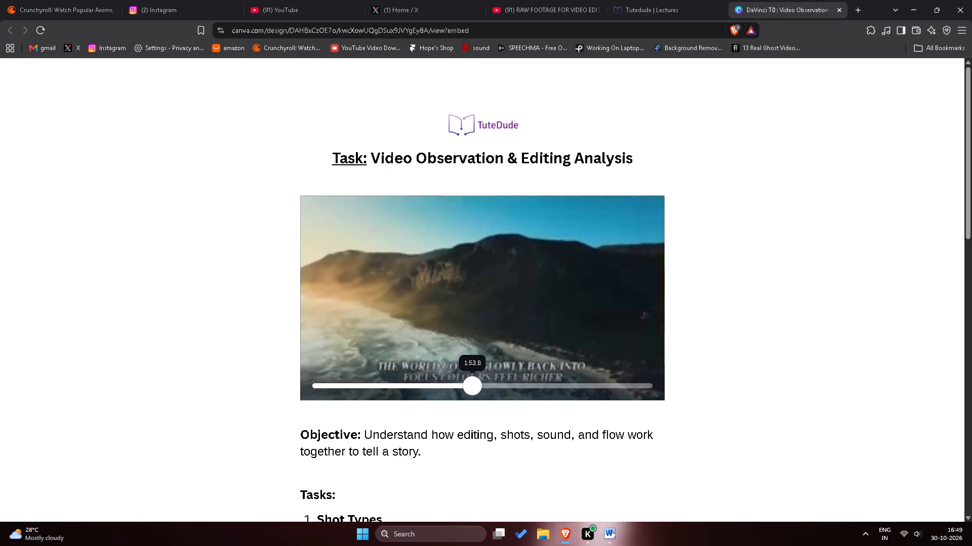
{"action": "left_click_drag", "start_coordinate": [473, 395], "coordinate": [506, 394]}
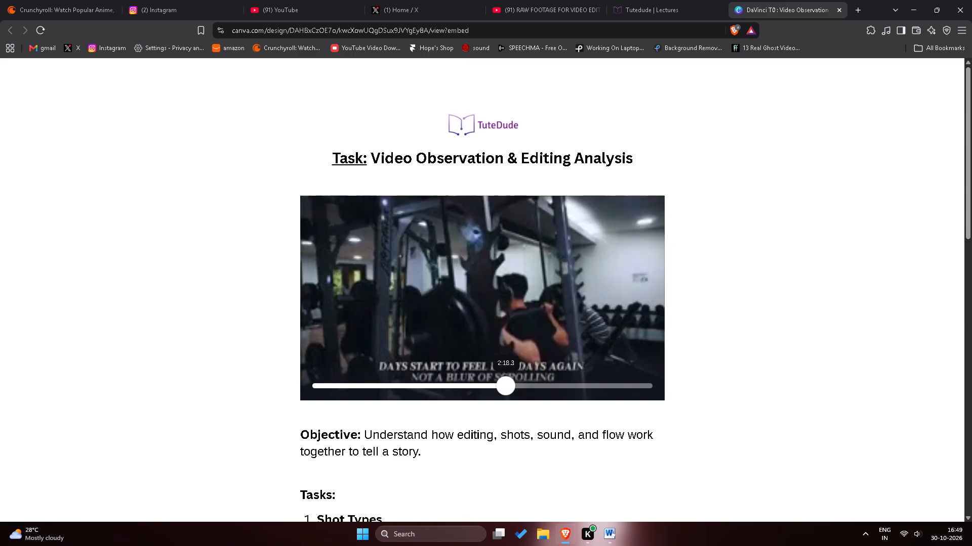
{"action": "left_click_drag", "start_coordinate": [506, 394], "coordinate": [513, 394]}
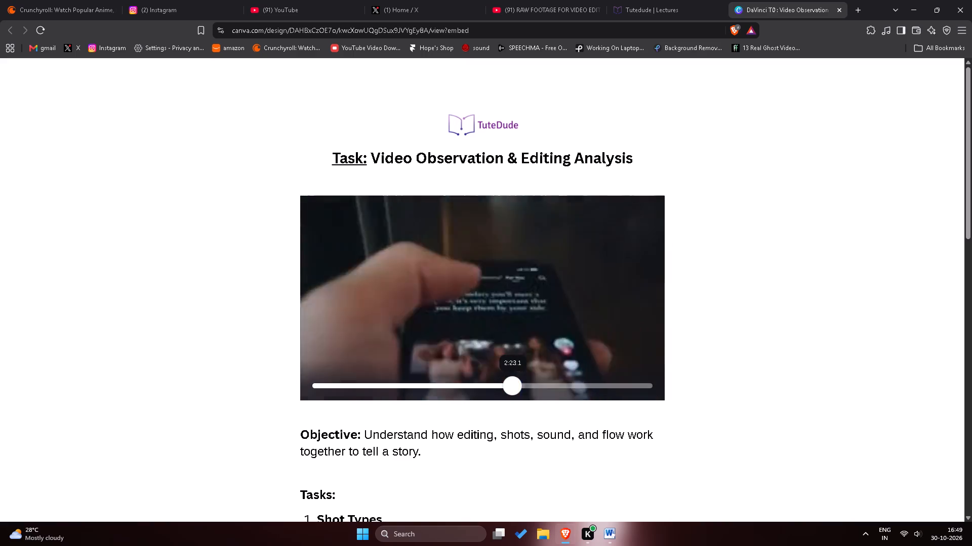
{"action": "left_click_drag", "start_coordinate": [513, 394], "coordinate": [543, 393]}
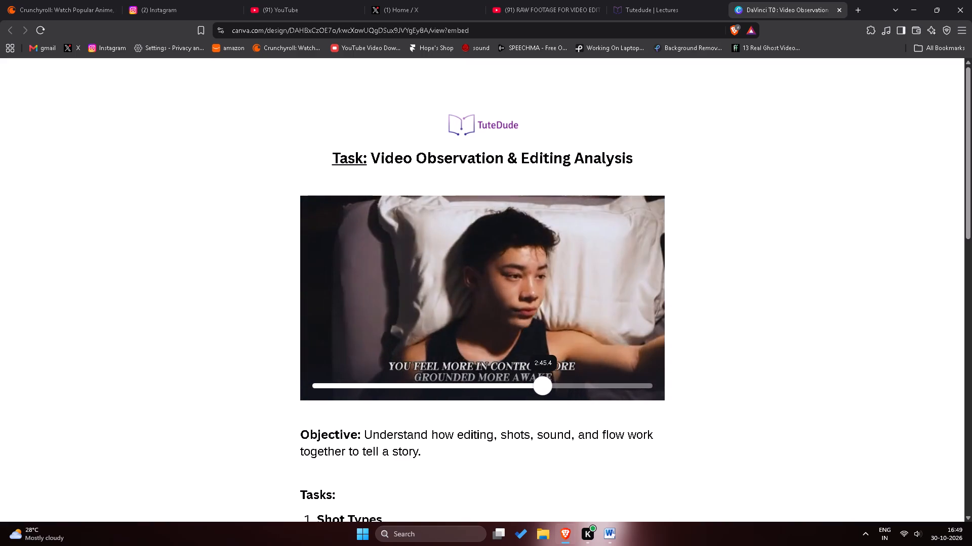
{"action": "left_click_drag", "start_coordinate": [543, 393], "coordinate": [555, 404]}
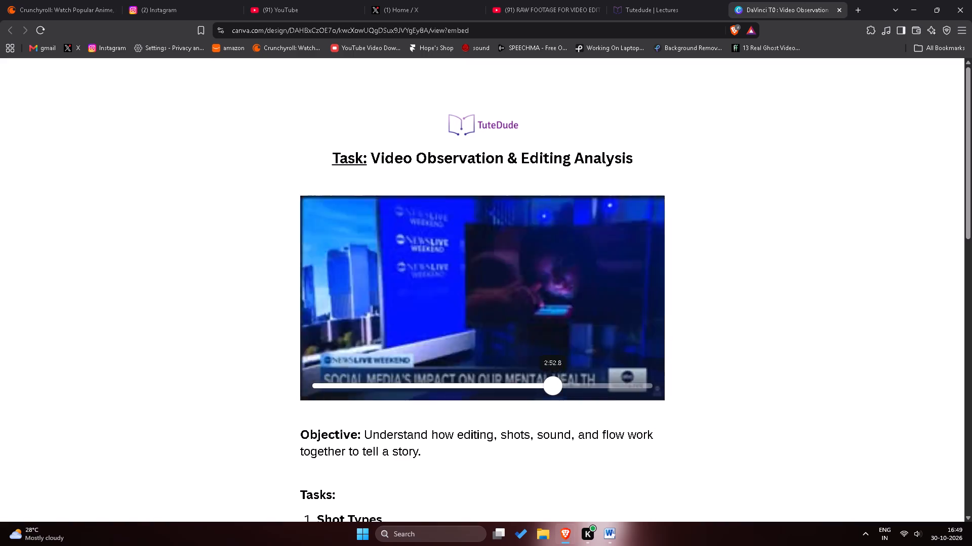
{"action": "left_click_drag", "start_coordinate": [555, 404], "coordinate": [621, 401]}
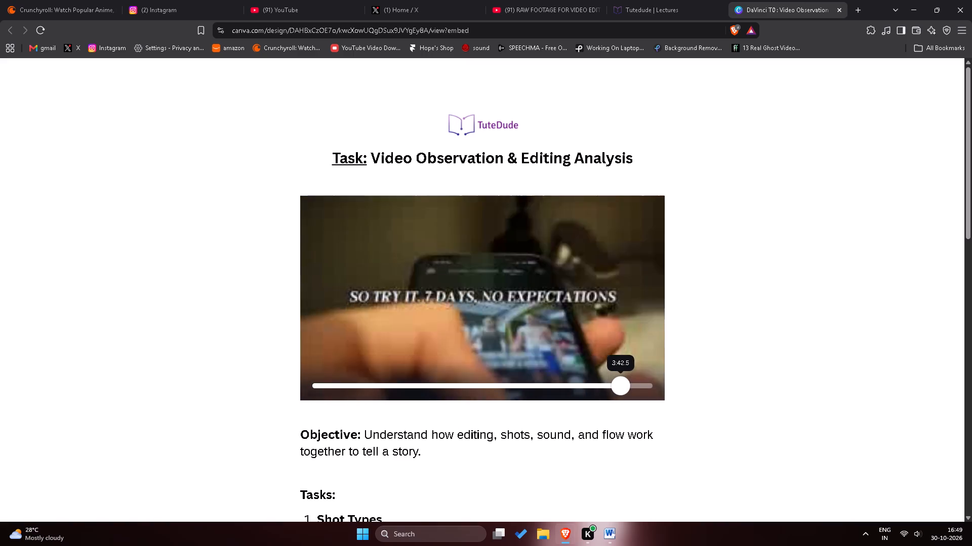
{"action": "left_click_drag", "start_coordinate": [621, 401], "coordinate": [621, 401]}
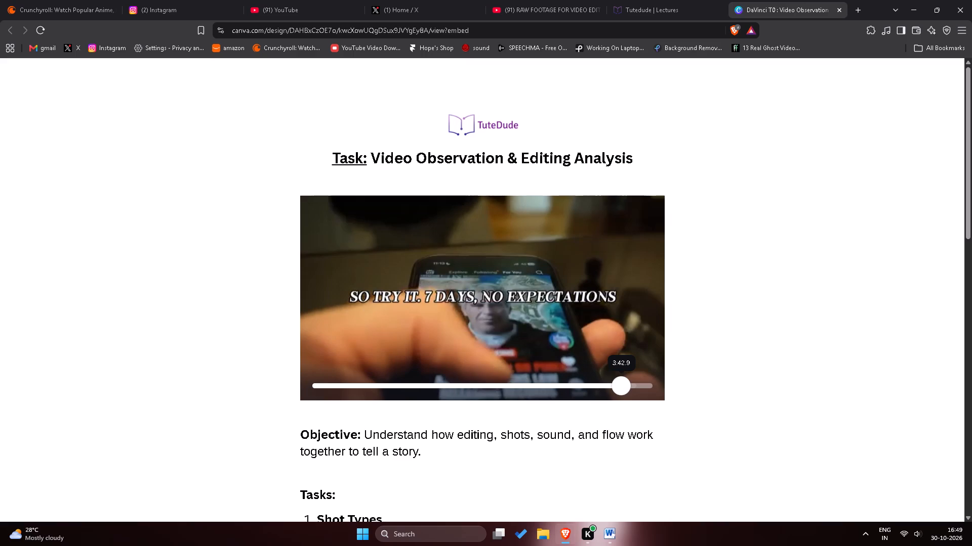
{"action": "left_click_drag", "start_coordinate": [621, 401], "coordinate": [630, 403]}
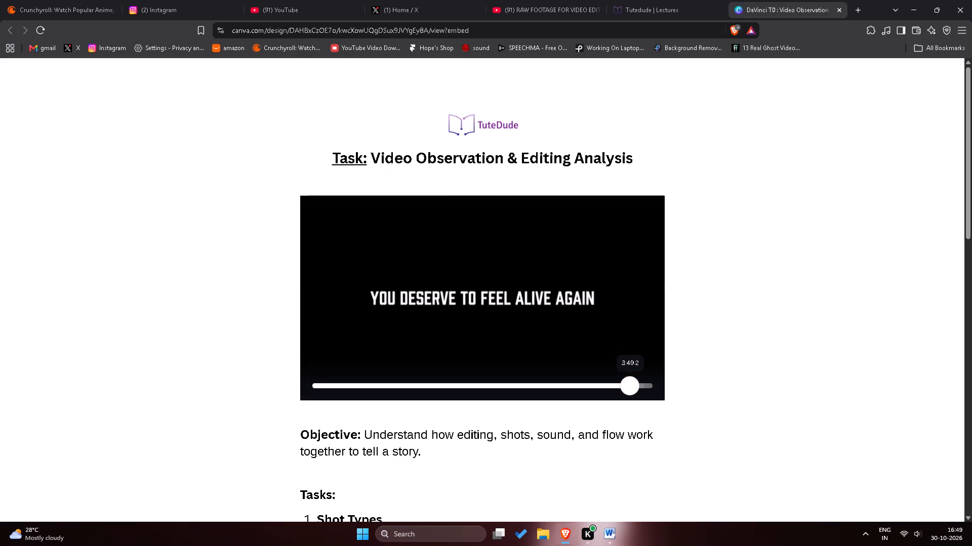
Rewind the task video to its opening eye shot, pause it and return to the Word document.
{"action": "left_click_drag", "start_coordinate": [630, 403], "coordinate": [329, 400]}
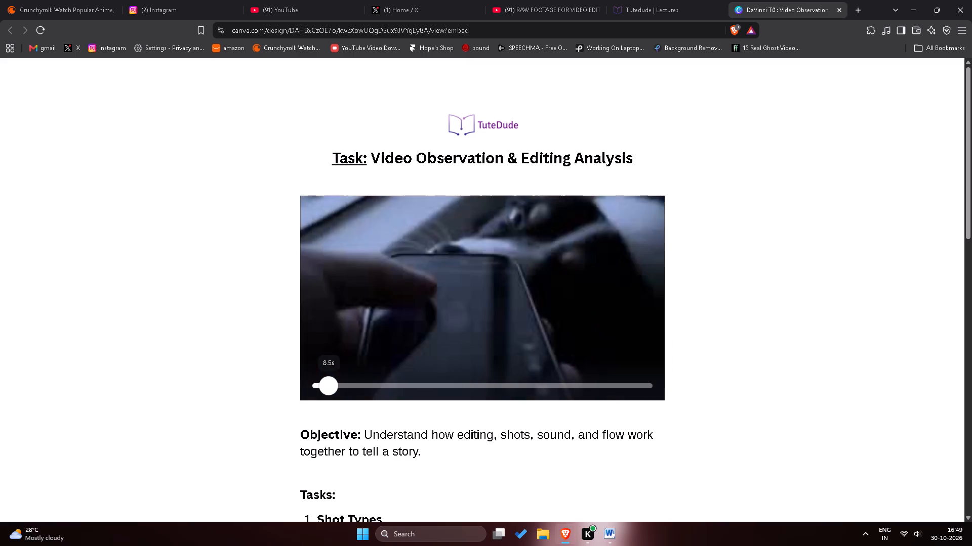
{"action": "left_click_drag", "start_coordinate": [329, 400], "coordinate": [316, 387]}
{"action": "key", "text": "alt+Tab"}
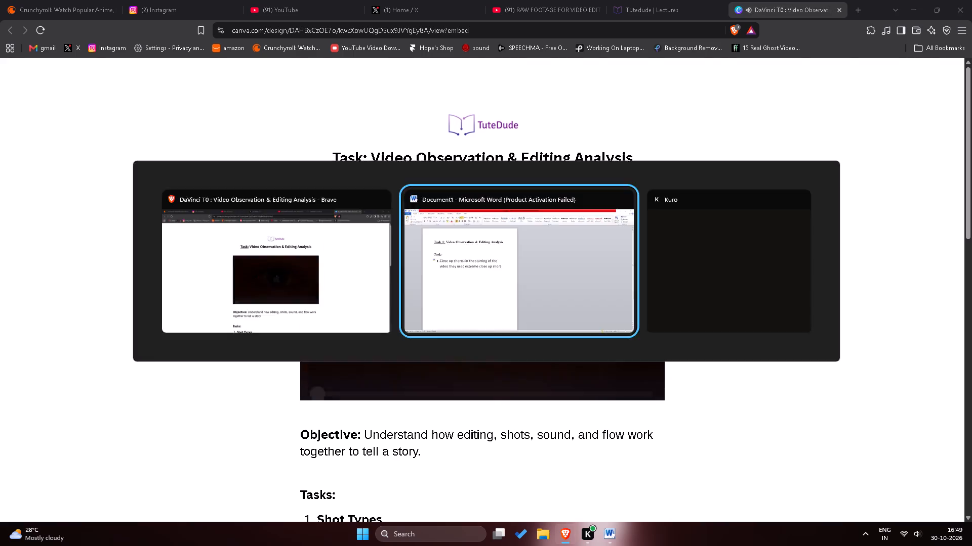
{"action": "key", "text": "alt+Tab"}
{"action": "left_click", "coordinate": [451, 283]}
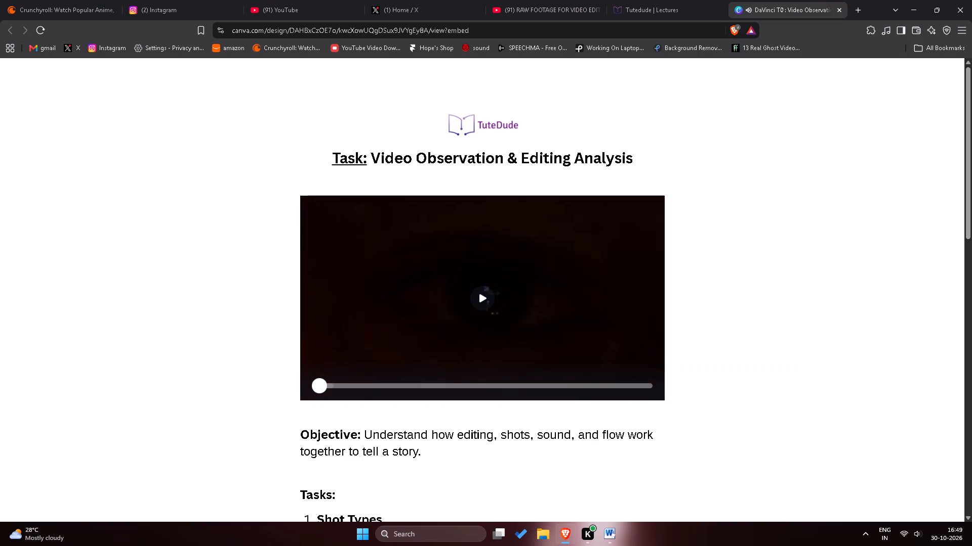
{"action": "key", "text": "alt+Tab"}
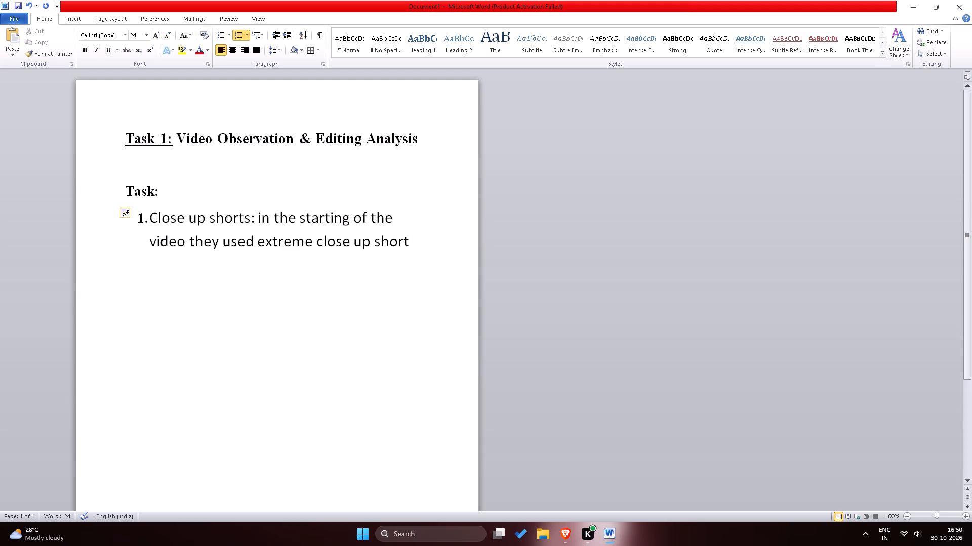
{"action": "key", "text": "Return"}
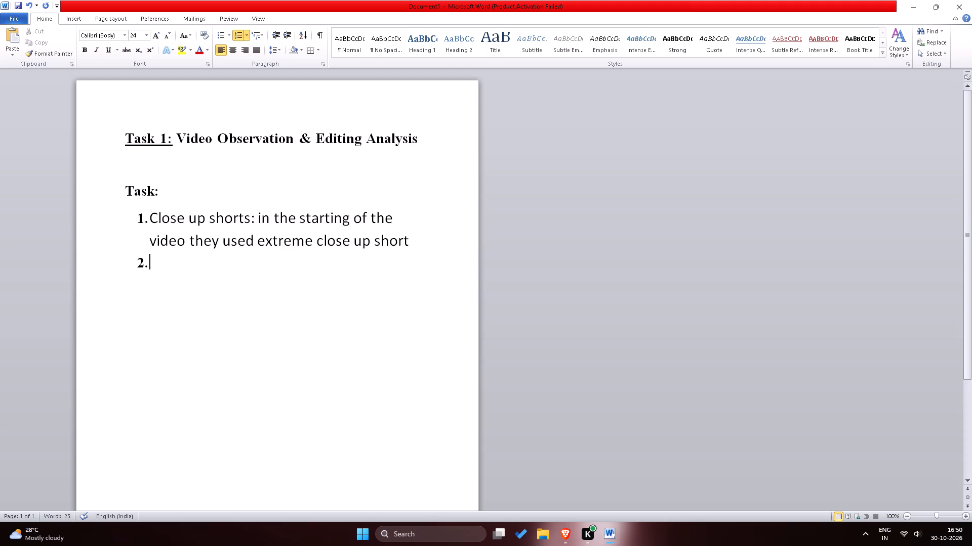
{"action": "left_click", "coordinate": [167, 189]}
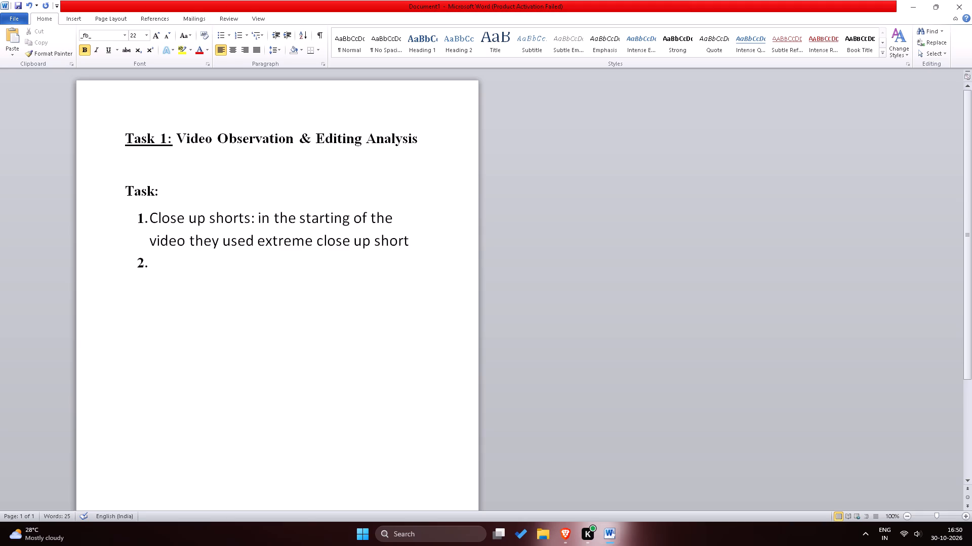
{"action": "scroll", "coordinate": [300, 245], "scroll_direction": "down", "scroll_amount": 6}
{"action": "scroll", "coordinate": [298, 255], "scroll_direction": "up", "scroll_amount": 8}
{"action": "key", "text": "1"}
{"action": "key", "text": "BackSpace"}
Review the Shot Types, Audio, Flow and Editing questions and the submission guidelines on the task page, then return to Word.
{"action": "key", "text": "alt+Tab"}
{"action": "scroll", "coordinate": [406, 314], "scroll_direction": "down", "scroll_amount": 6}
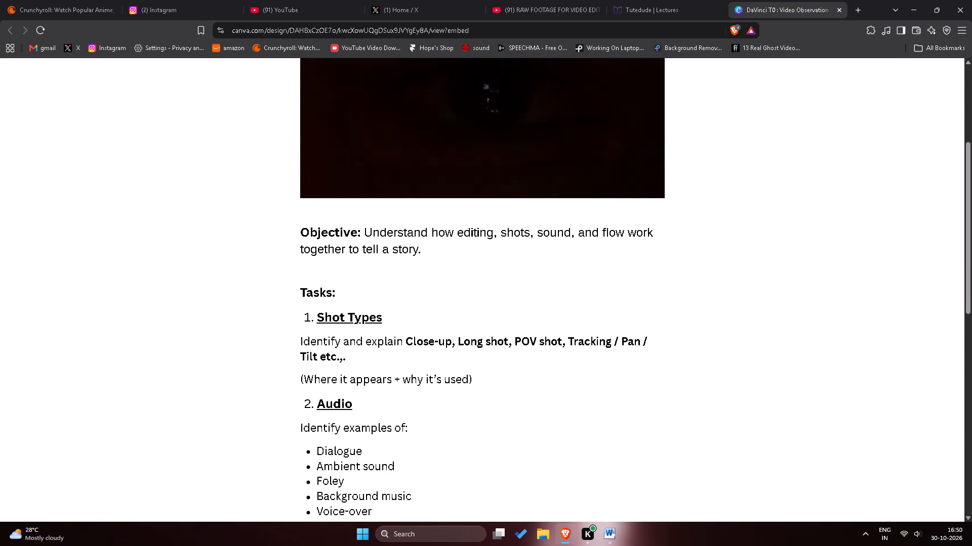
{"action": "left_click_drag", "start_coordinate": [376, 317], "coordinate": [348, 318]}
{"action": "left_click", "coordinate": [416, 311]}
{"action": "scroll", "coordinate": [590, 372], "scroll_direction": "down", "scroll_amount": 7}
{"action": "scroll", "coordinate": [502, 389], "scroll_direction": "down", "scroll_amount": 5}
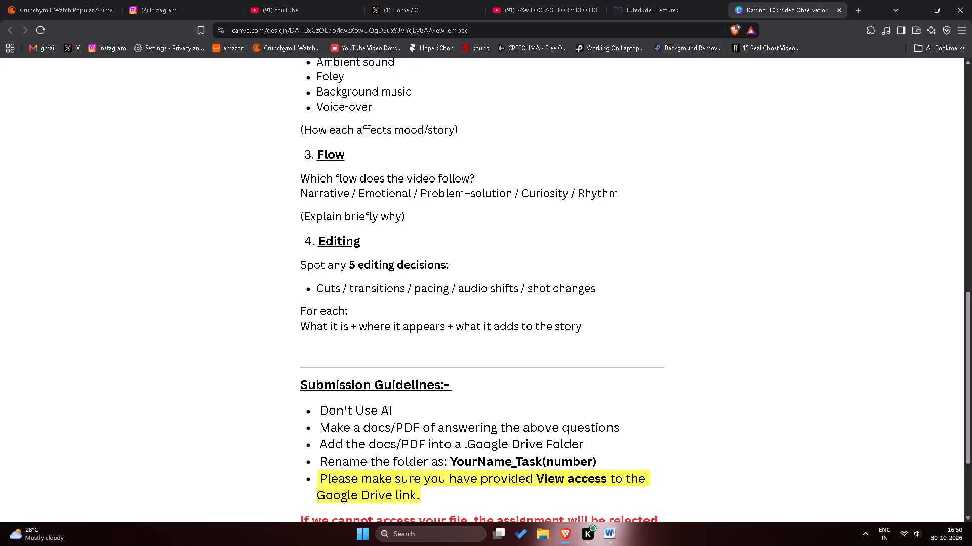
{"action": "scroll", "coordinate": [565, 338], "scroll_direction": "up", "scroll_amount": 1}
{"action": "scroll", "coordinate": [569, 354], "scroll_direction": "down", "scroll_amount": 6}
{"action": "scroll", "coordinate": [570, 408], "scroll_direction": "down", "scroll_amount": 5}
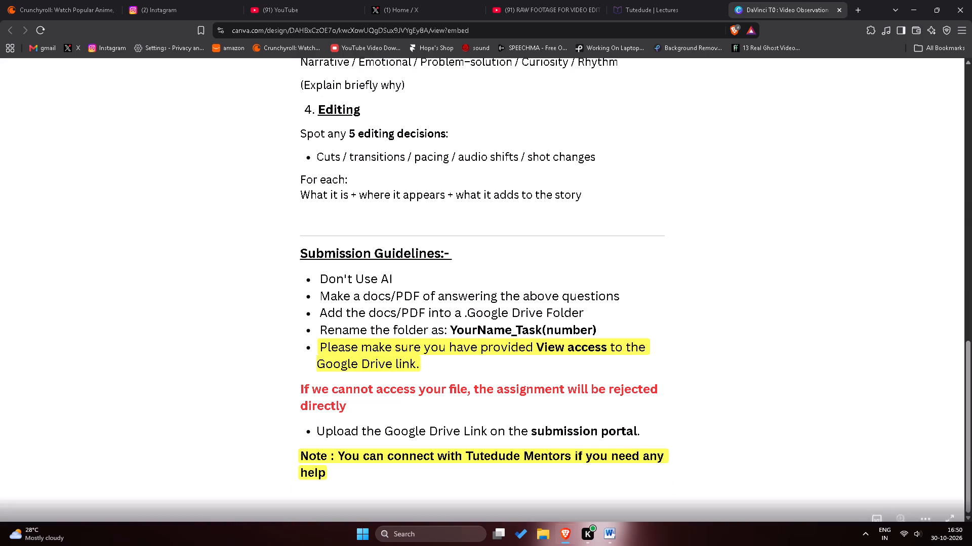
{"action": "scroll", "coordinate": [389, 450], "scroll_direction": "up", "scroll_amount": 17}
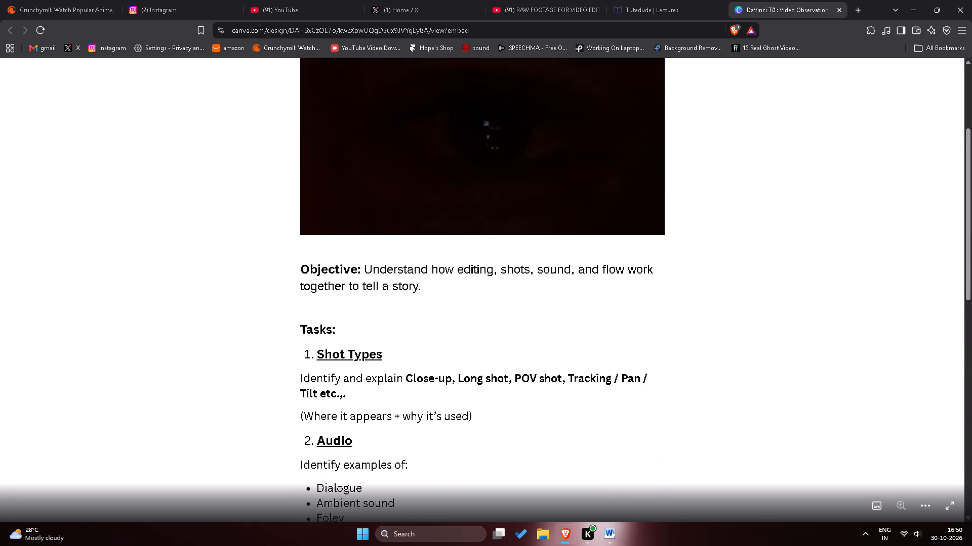
{"action": "scroll", "coordinate": [431, 357], "scroll_direction": "up", "scroll_amount": 5}
{"action": "scroll", "coordinate": [487, 413], "scroll_direction": "down", "scroll_amount": 6}
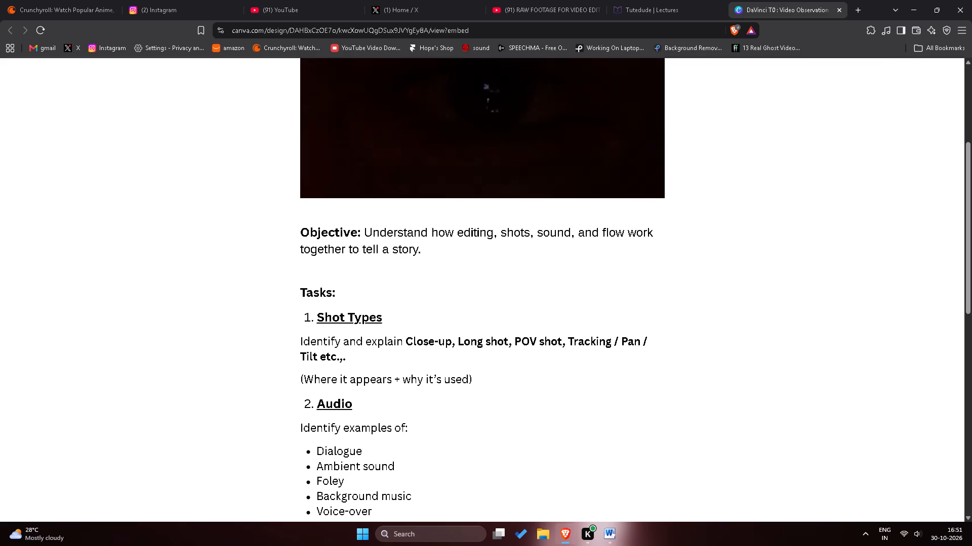
{"action": "key", "text": "alt+Tab"}
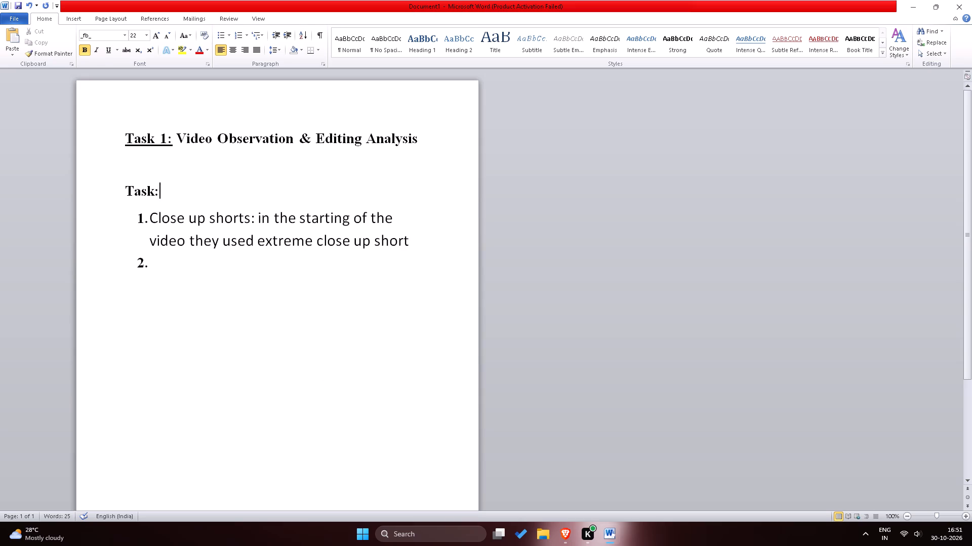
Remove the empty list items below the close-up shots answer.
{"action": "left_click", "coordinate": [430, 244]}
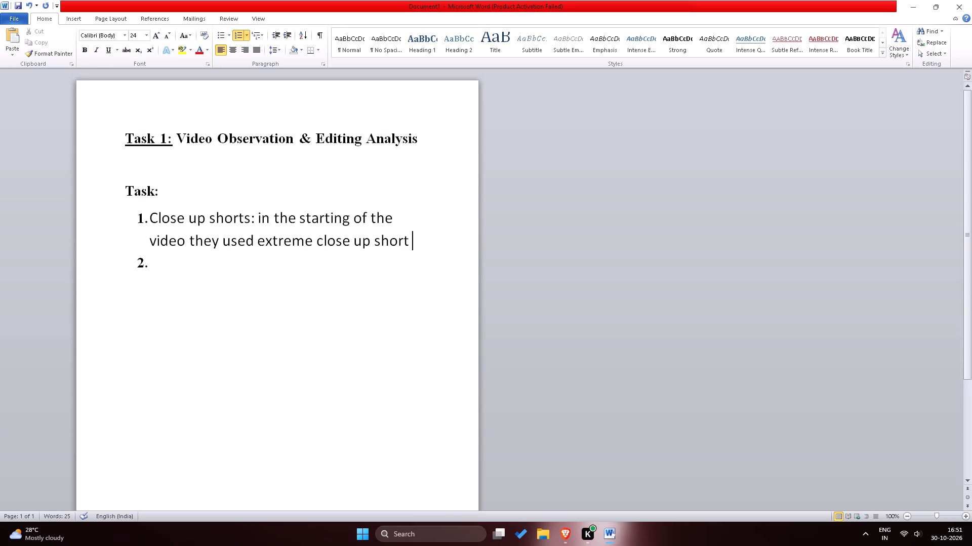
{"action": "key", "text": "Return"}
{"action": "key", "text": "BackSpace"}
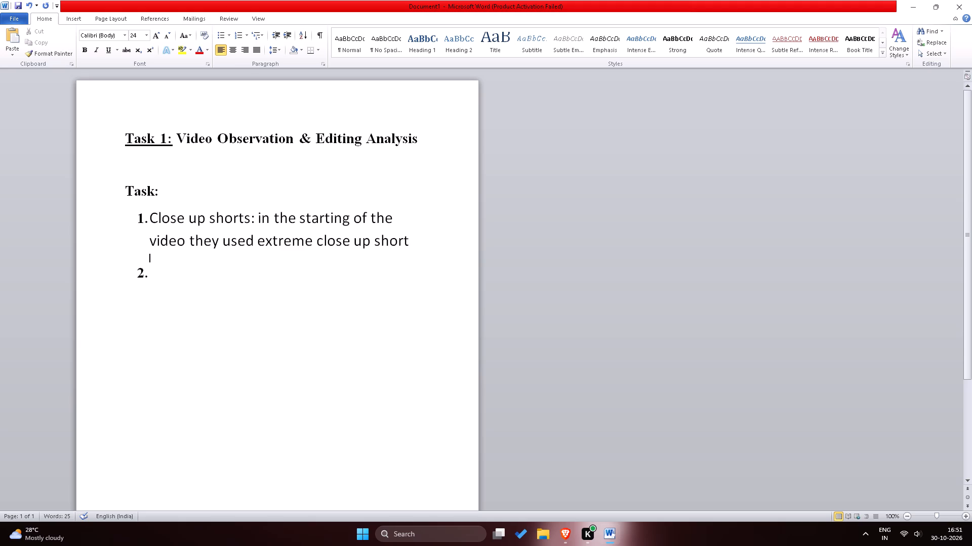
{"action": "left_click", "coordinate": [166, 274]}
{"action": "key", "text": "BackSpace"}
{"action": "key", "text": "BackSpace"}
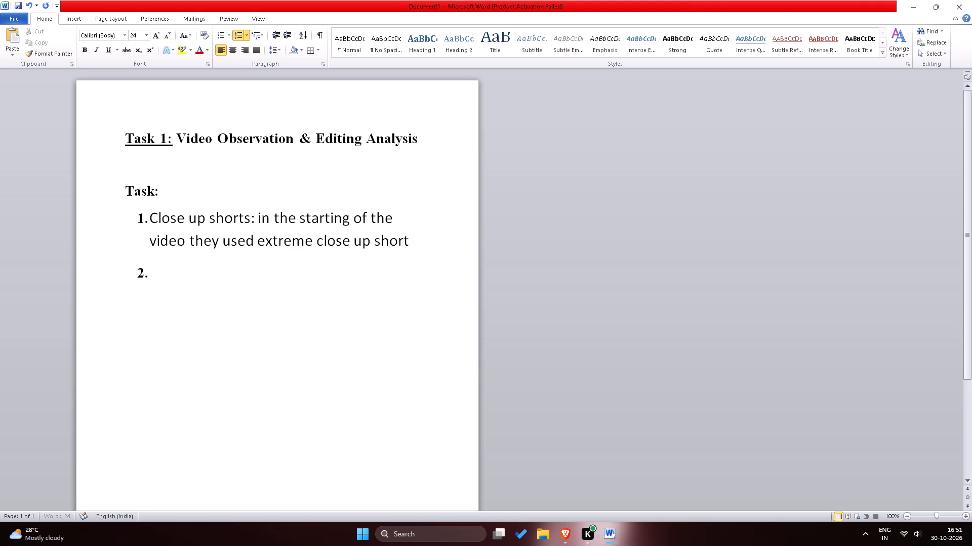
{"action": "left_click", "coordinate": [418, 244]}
Check the answer's numbering against the task page and remove the list number in front of the close-up shots answer.
{"action": "key", "text": "alt+Tab"}
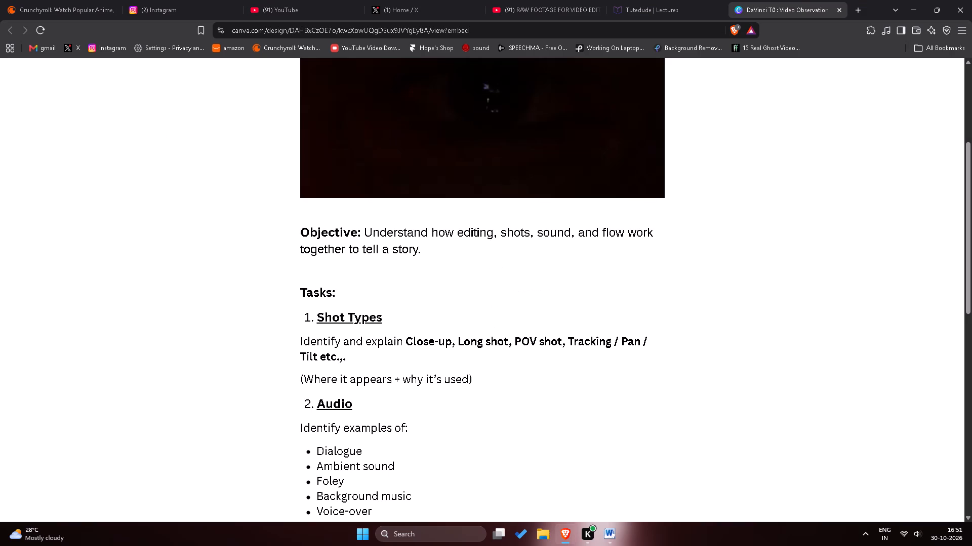
{"action": "scroll", "coordinate": [322, 326], "scroll_direction": "down", "scroll_amount": 4}
{"action": "scroll", "coordinate": [322, 326], "scroll_direction": "up", "scroll_amount": 3}
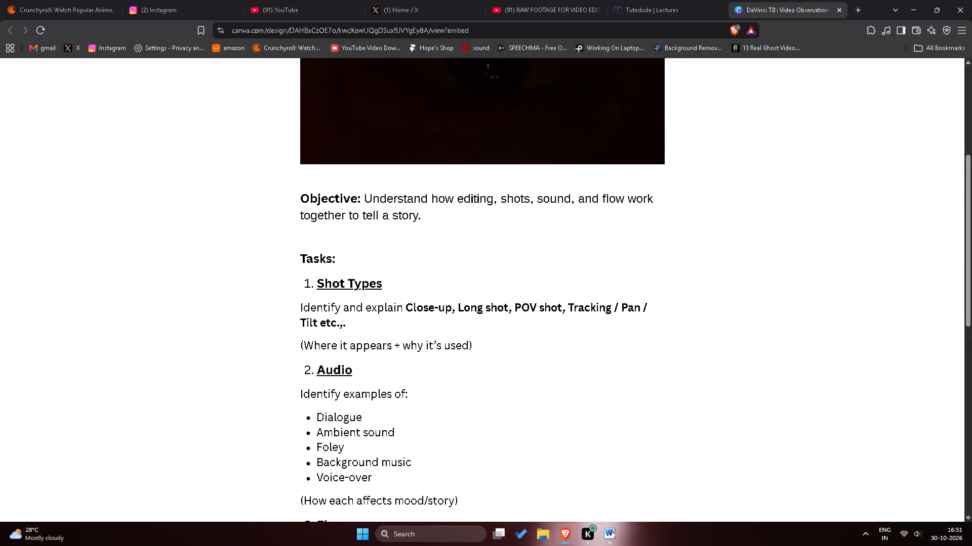
{"action": "key", "text": "alt+Tab"}
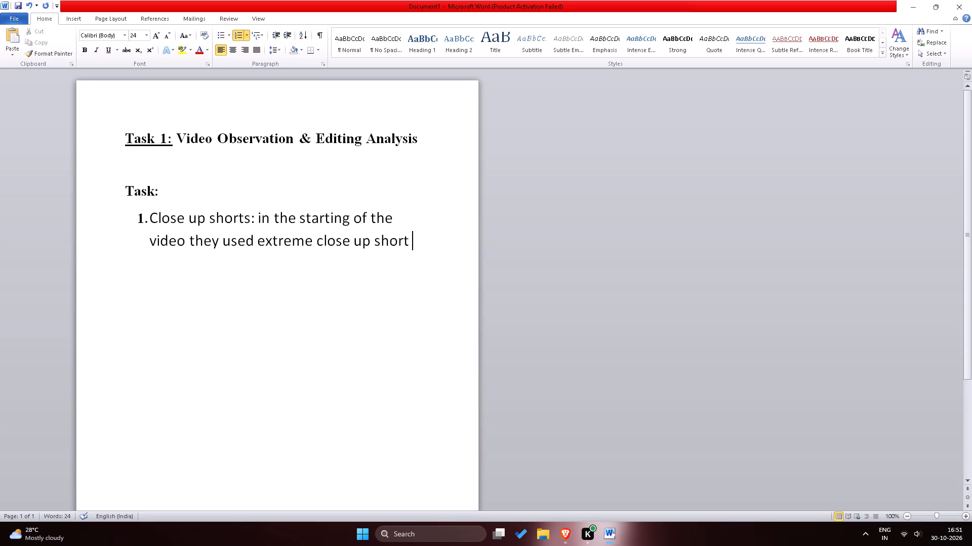
{"action": "key", "text": "alt+Tab"}
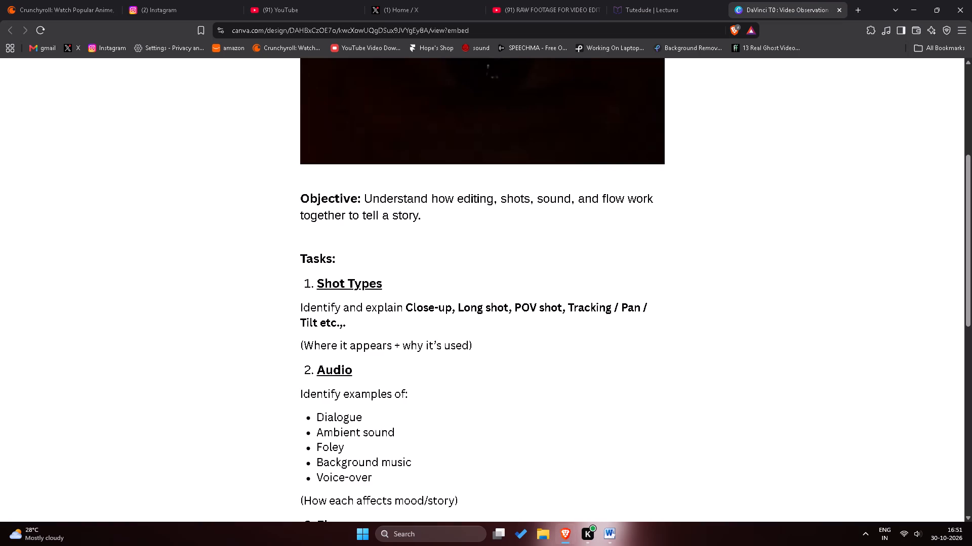
{"action": "key", "text": "alt+Tab"}
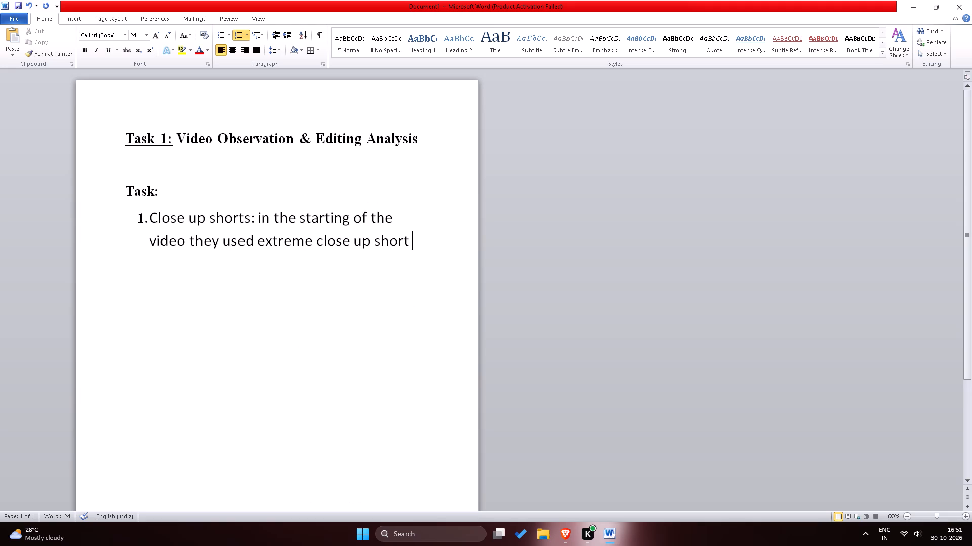
{"action": "left_click", "coordinate": [147, 222]}
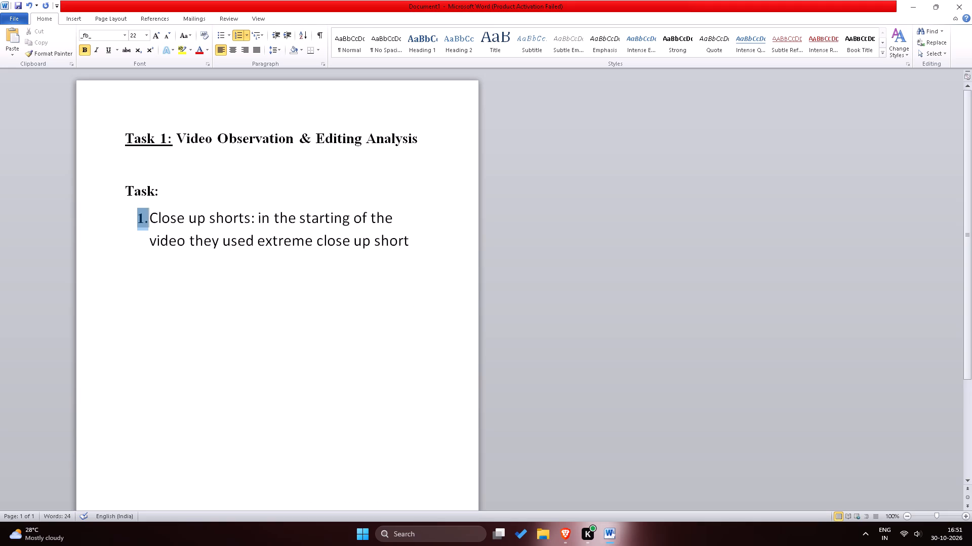
{"action": "key", "text": "BackSpace"}
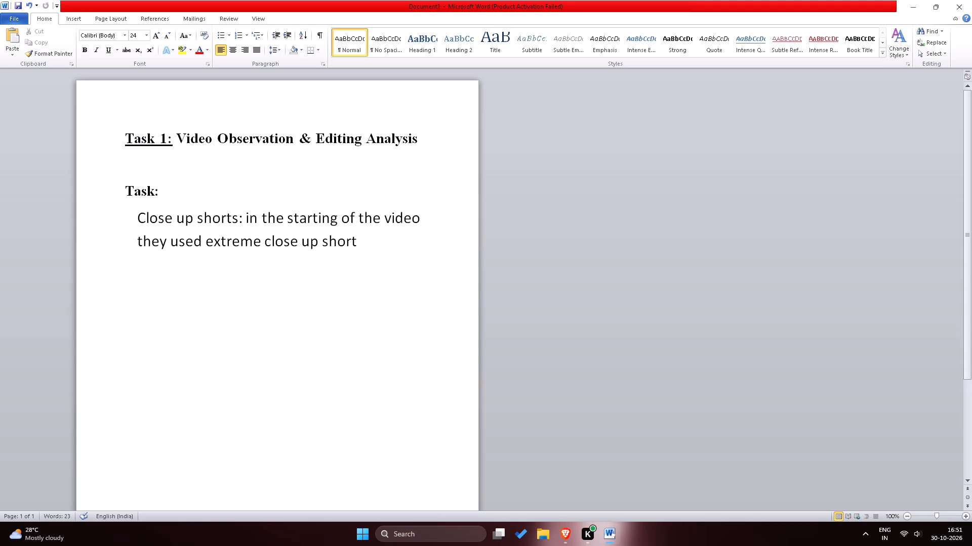
Copy the "Shot Types" heading from the task page onto a new line below "Task:" in the Word document.
{"action": "left_click", "coordinate": [175, 196]}
{"action": "key", "text": "alt+Tab"}
{"action": "left_click_drag", "start_coordinate": [302, 283], "coordinate": [368, 285]}
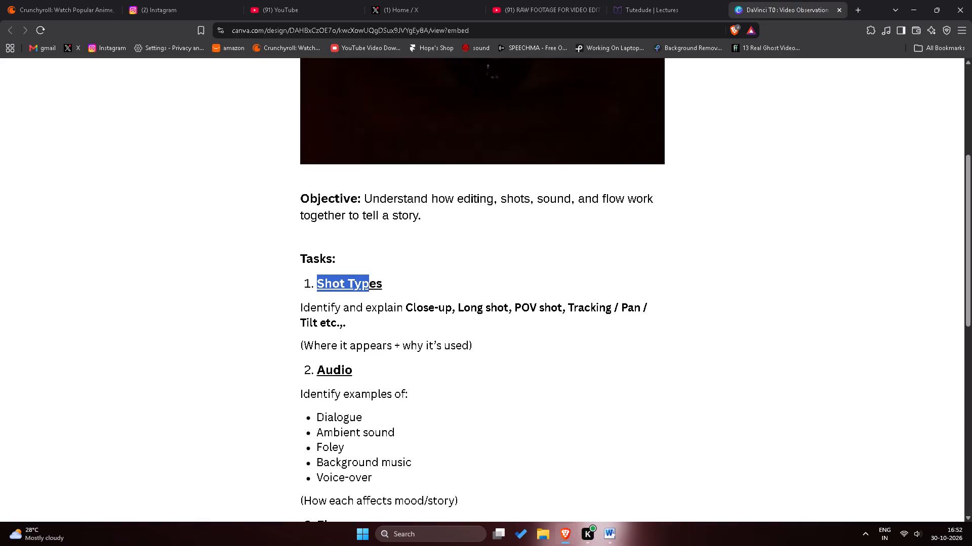
{"action": "left_click_drag", "start_coordinate": [368, 285], "coordinate": [373, 285]}
{"action": "left_click_drag", "start_coordinate": [406, 283], "coordinate": [264, 285]}
{"action": "key", "text": "ctrl+c"}
{"action": "key", "text": "alt+Tab"}
{"action": "key", "text": "Return"}
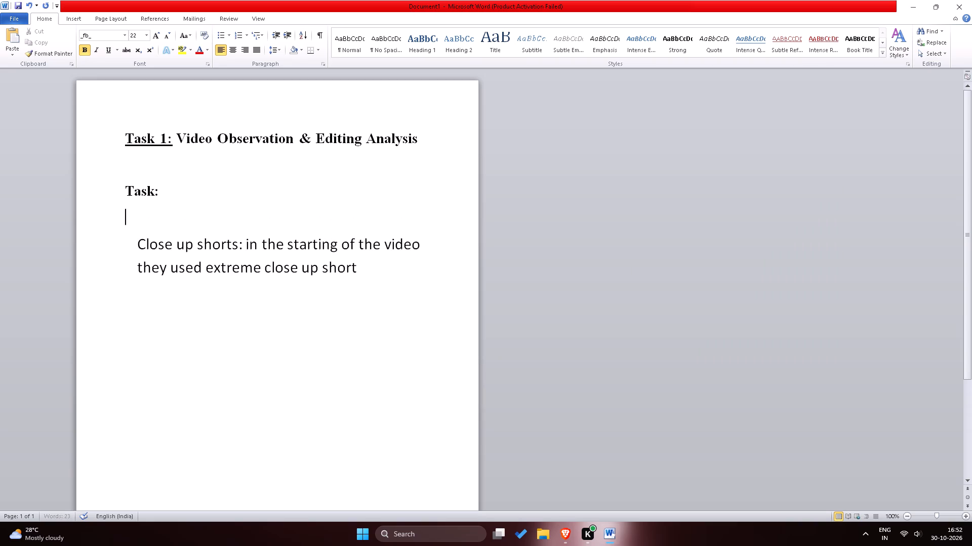
{"action": "key", "text": "ctrl+v"}
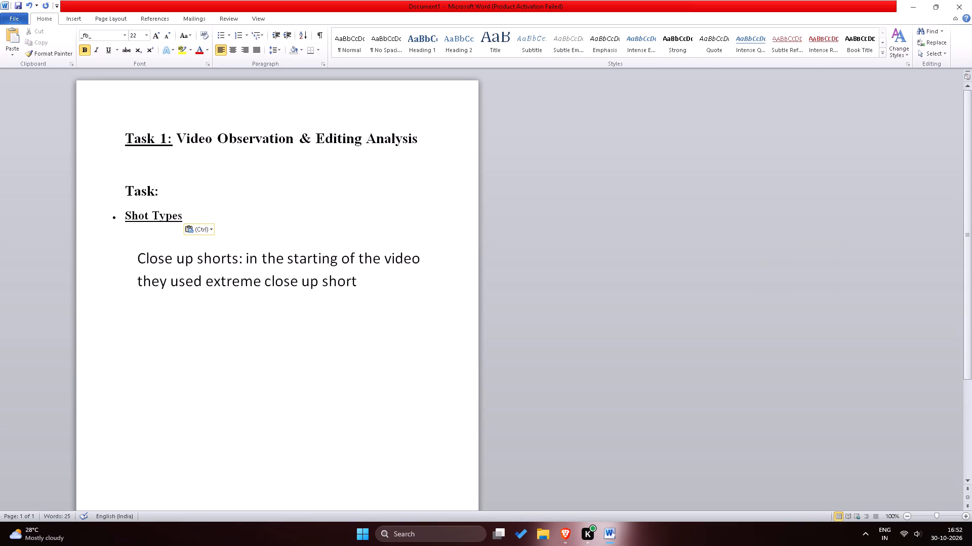
Replace the bullet in front of the "Shot Types" heading with the number 1, keeping the heading on its own line.
{"action": "left_click", "coordinate": [110, 216]}
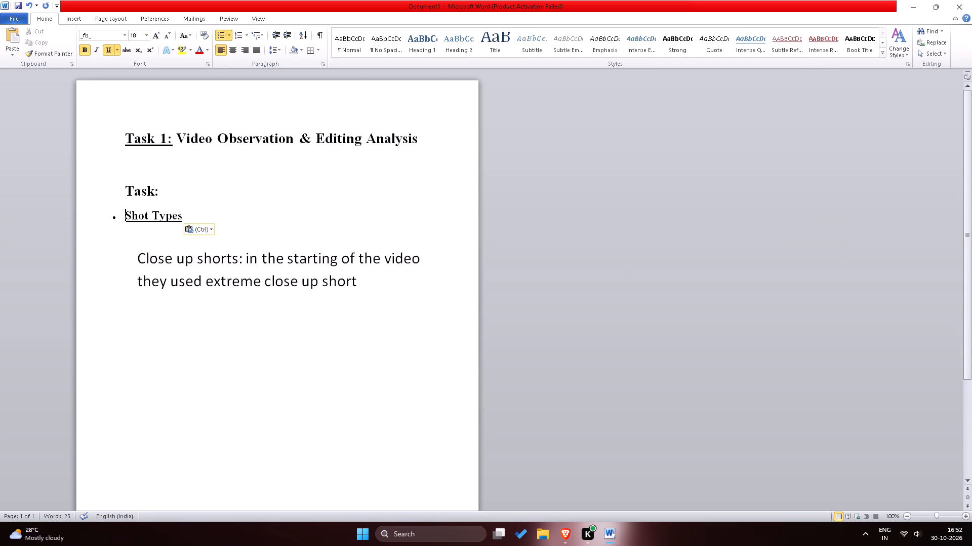
{"action": "left_click", "coordinate": [111, 218]}
{"action": "left_click", "coordinate": [111, 218]}
{"action": "left_click", "coordinate": [117, 219]}
{"action": "key", "text": "space"}
{"action": "key", "text": "space"}
{"action": "key", "text": "space"}
{"action": "key", "text": "equal"}
{"action": "key", "text": "BackSpace"}
{"action": "key", "text": "BackSpace"}
{"action": "key", "text": "BackSpace"}
{"action": "key", "text": "BackSpace"}
{"action": "key", "text": "BackSpace"}
{"action": "key", "text": "BackSpace"}
{"action": "key", "text": "Return"}
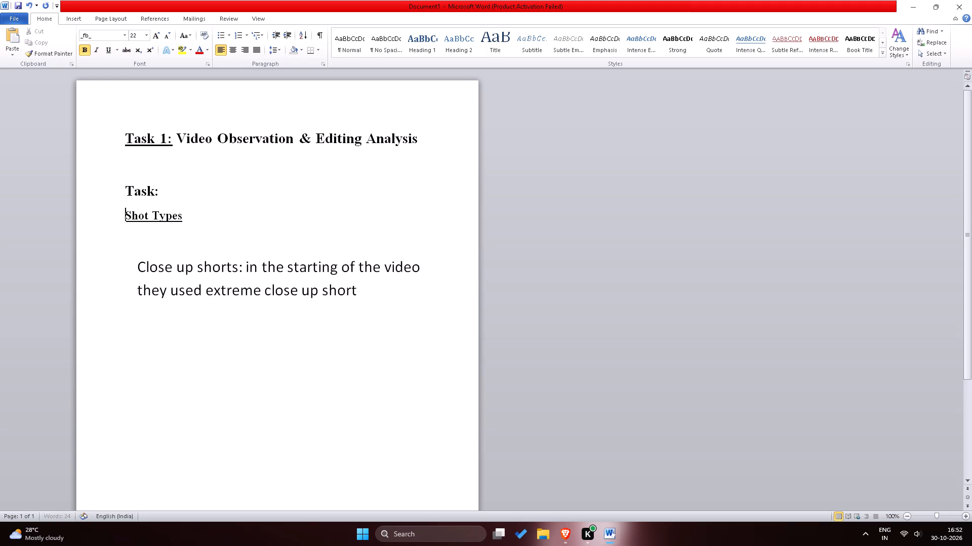
{"action": "type", "text": "1"}
{"action": "key", "text": "space"}
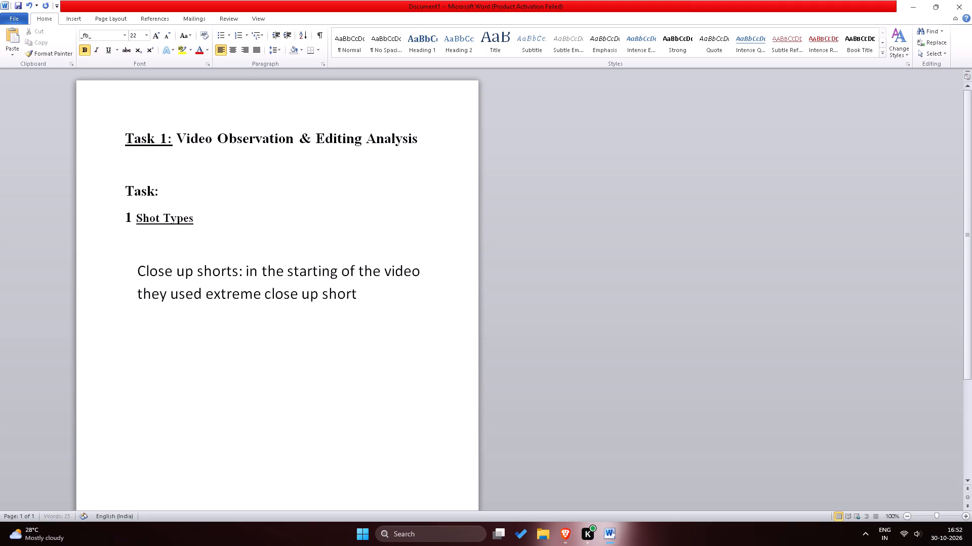
Change the number in front of the "Shot Types" heading to "1:" with no space before the heading text.
{"action": "key", "text": "BackSpace"}
{"action": "key", "text": "ctrl+semicolon"}
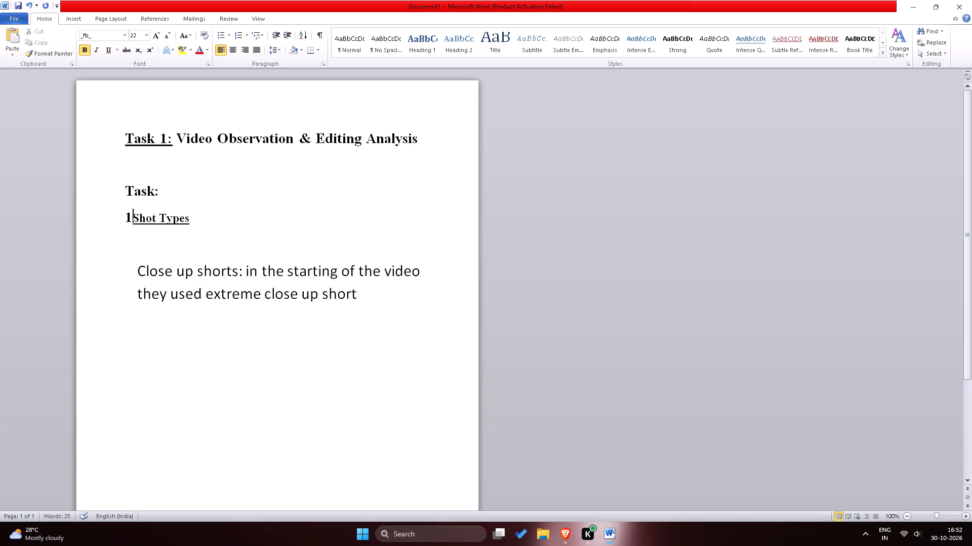
{"action": "key", "text": "space"}
{"action": "key", "text": "BackSpace"}
{"action": "key", "text": "BackSpace"}
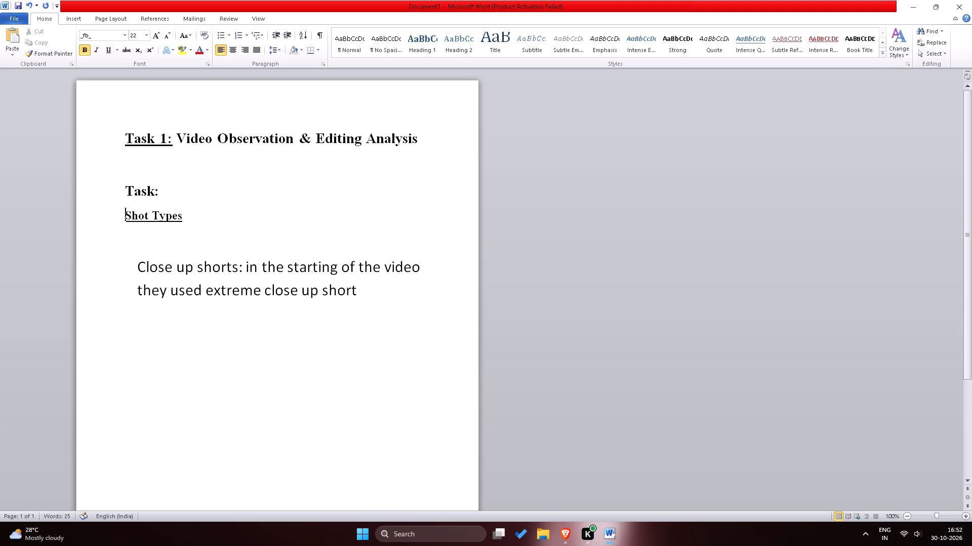
{"action": "key", "text": "1"}
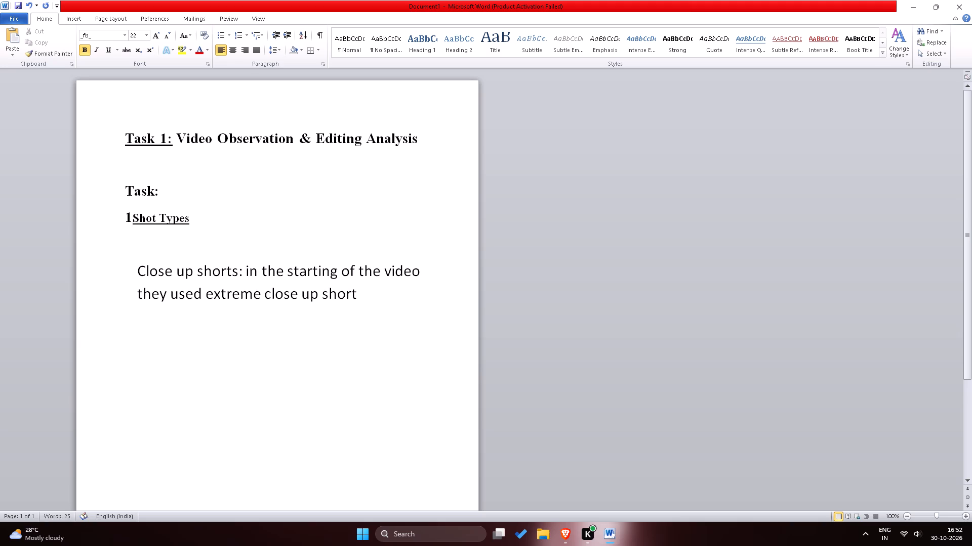
{"action": "key", "text": "shift+colon"}
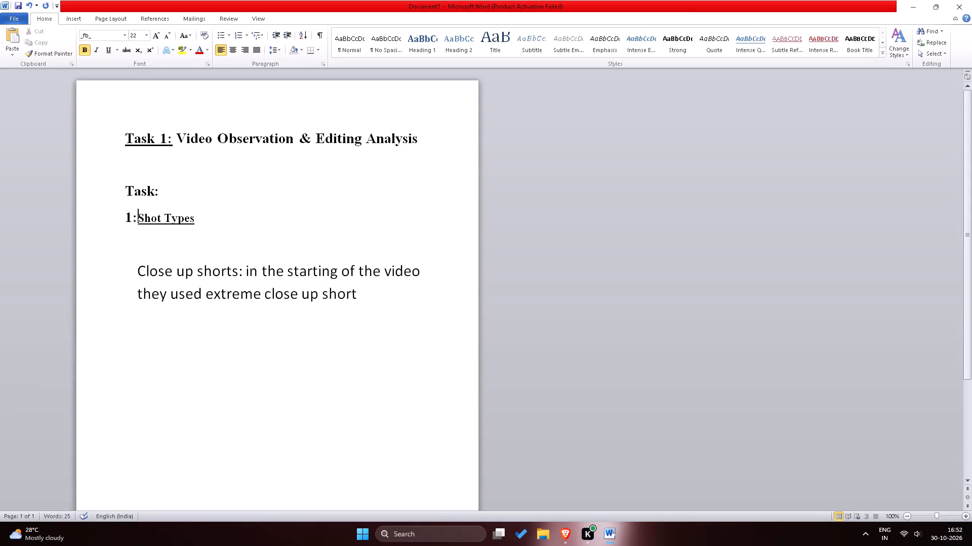
Remove the indent and the blank line above the close-up shots answer, placing it directly under the "Shot Types" heading.
{"action": "left_click", "coordinate": [235, 217]}
{"action": "left_click", "coordinate": [135, 269]}
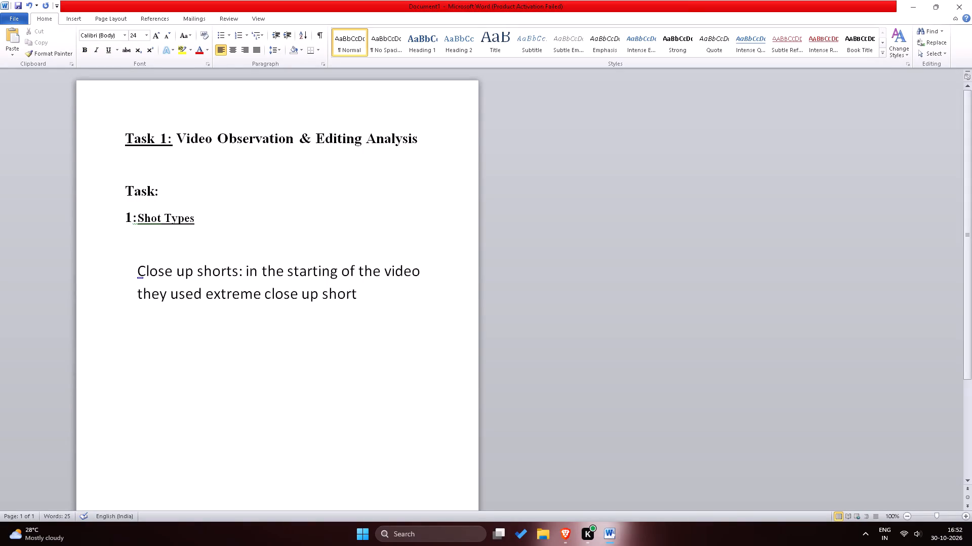
{"action": "key", "text": "BackSpace"}
{"action": "key", "text": "BackSpace"}
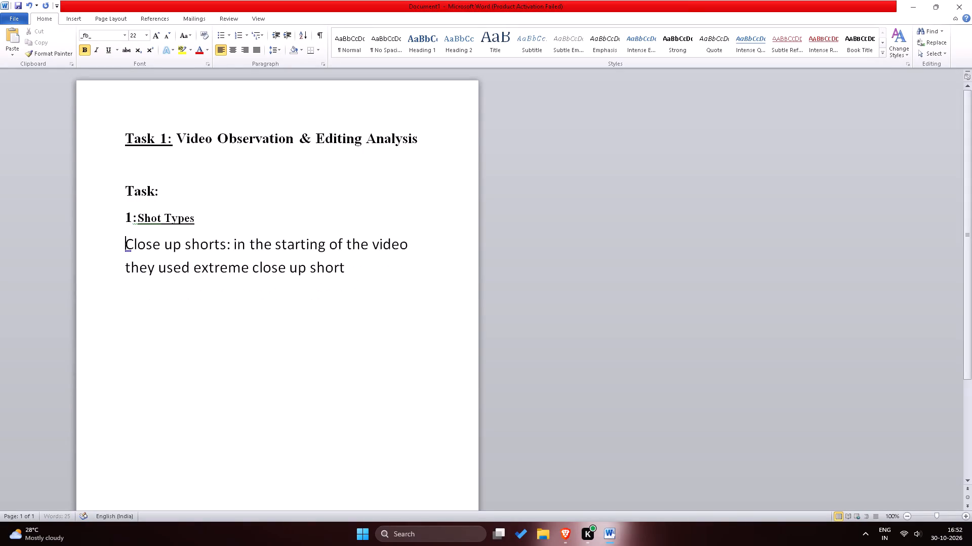
{"action": "left_click", "coordinate": [378, 282]}
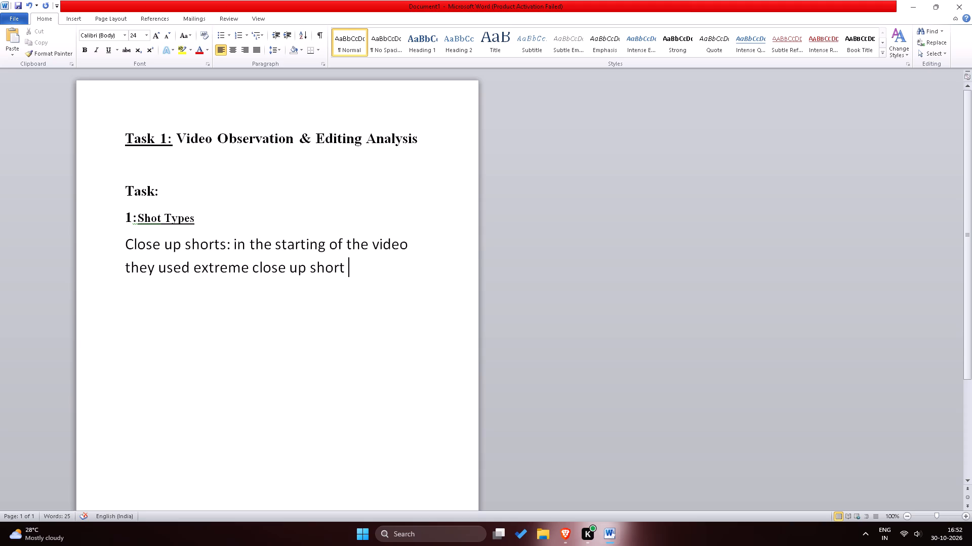
Switch to the task page in Brave and examine the video's shots up to about 43 s and the Shot Types instructions.
{"action": "key", "text": "alt+Tab"}
{"action": "scroll", "coordinate": [438, 241], "scroll_direction": "up", "scroll_amount": 6}
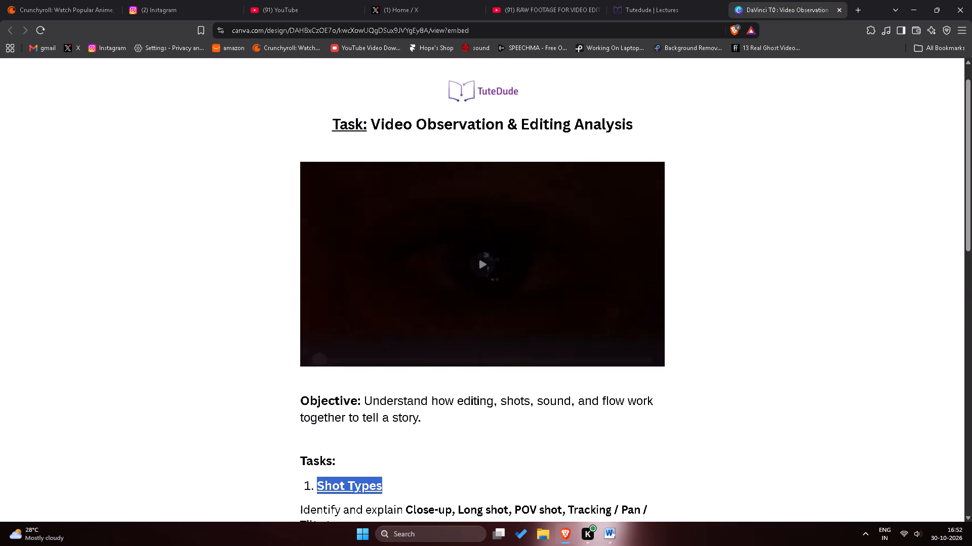
{"action": "left_click_drag", "start_coordinate": [463, 258], "coordinate": [473, 260]}
{"action": "left_click", "coordinate": [479, 265]}
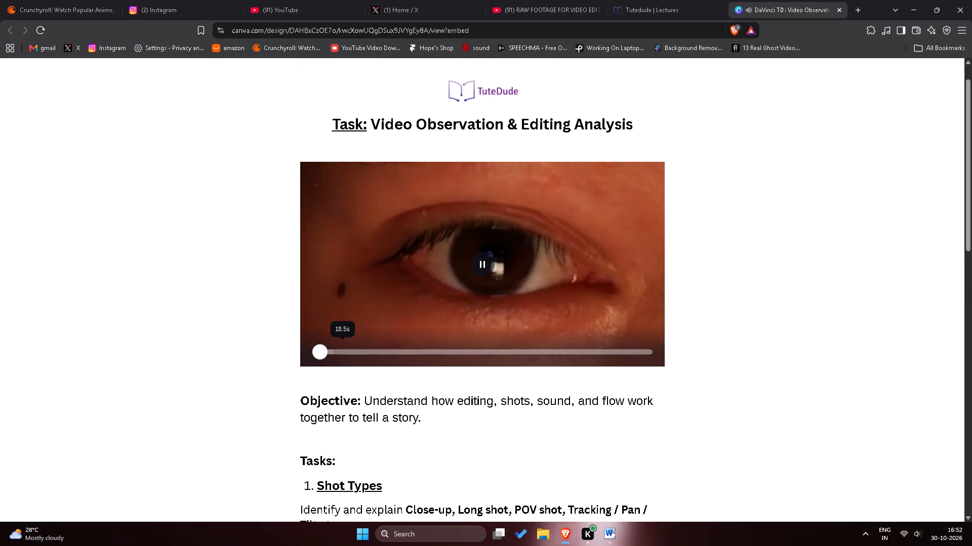
{"action": "left_click_drag", "start_coordinate": [341, 353], "coordinate": [351, 354]}
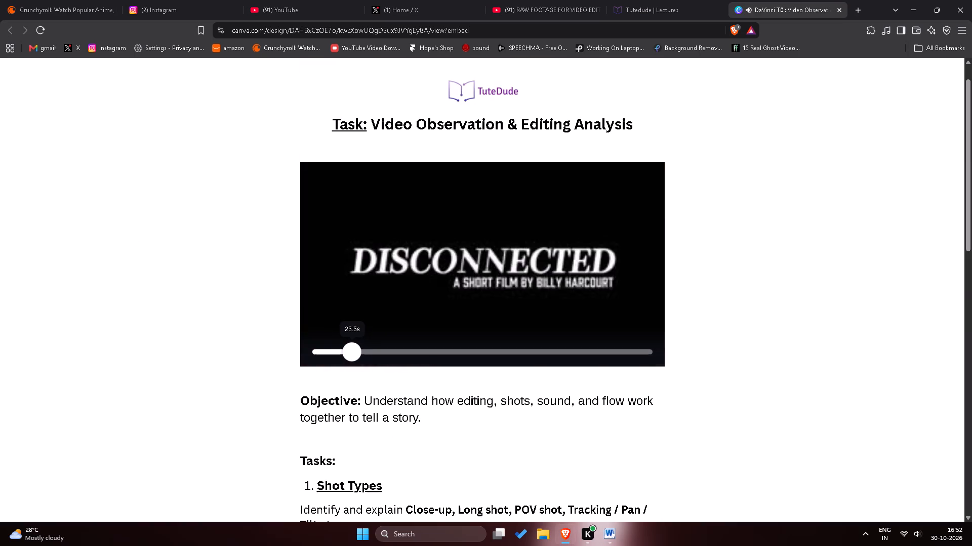
{"action": "left_click_drag", "start_coordinate": [351, 354], "coordinate": [356, 354]}
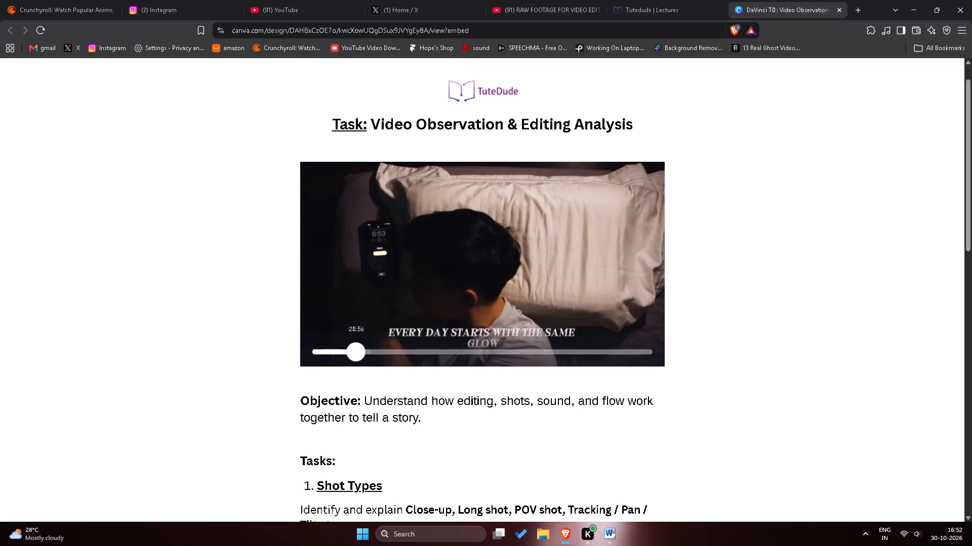
{"action": "left_click_drag", "start_coordinate": [356, 354], "coordinate": [352, 354]}
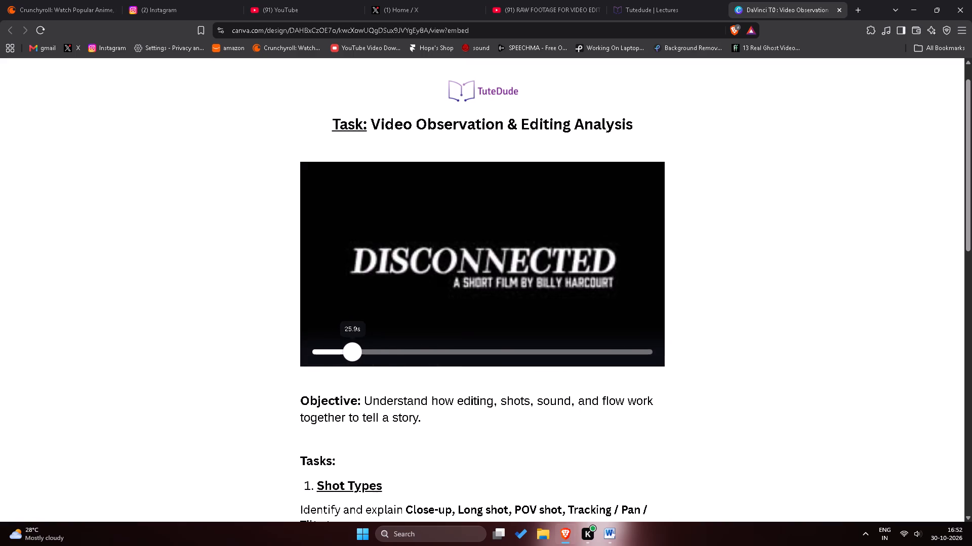
{"action": "left_click_drag", "start_coordinate": [352, 354], "coordinate": [353, 355]}
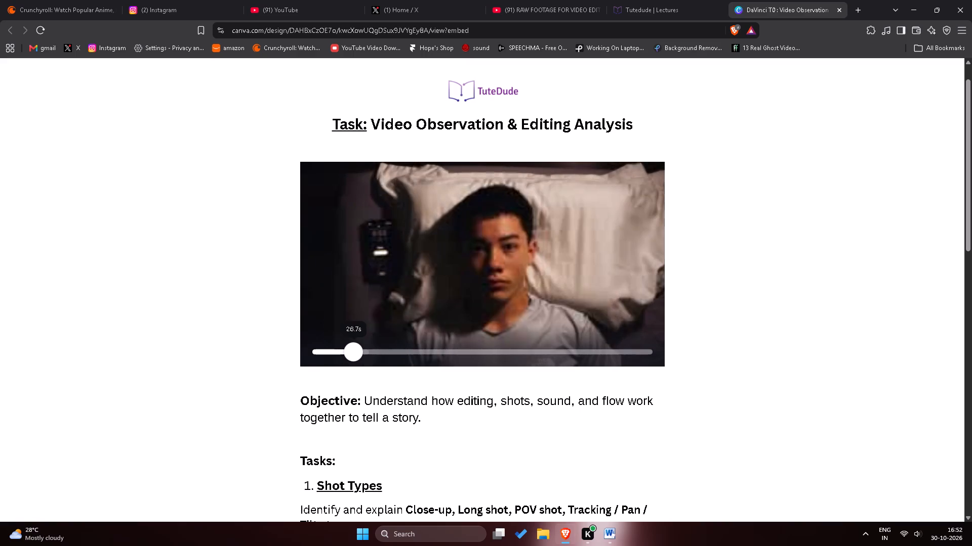
{"action": "left_click_drag", "start_coordinate": [353, 355], "coordinate": [353, 355]}
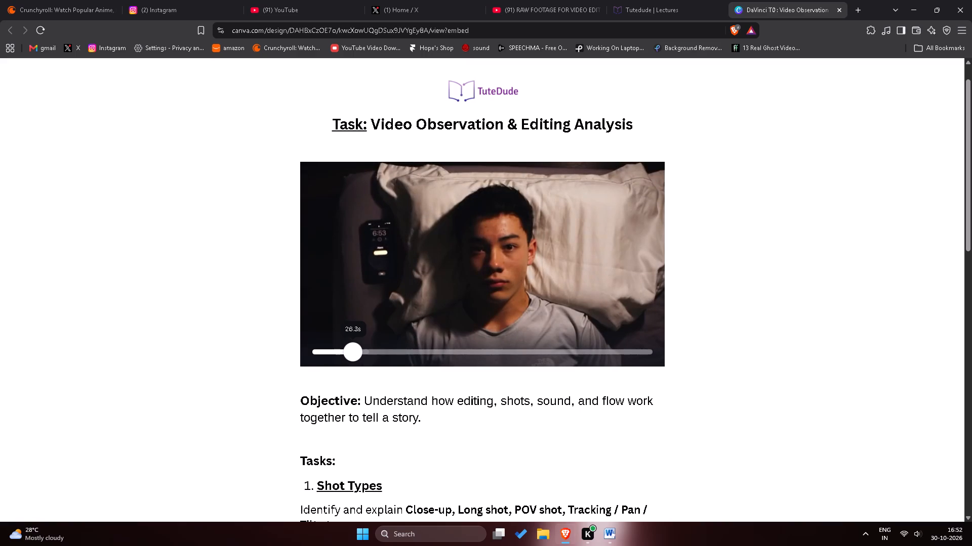
{"action": "left_click_drag", "start_coordinate": [353, 355], "coordinate": [375, 357]}
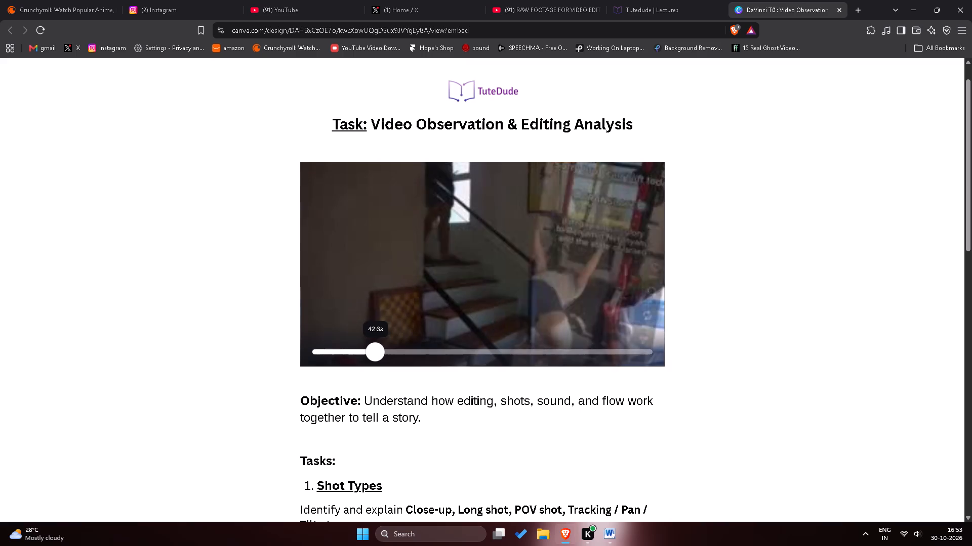
{"action": "left_click_drag", "start_coordinate": [375, 357], "coordinate": [371, 357]}
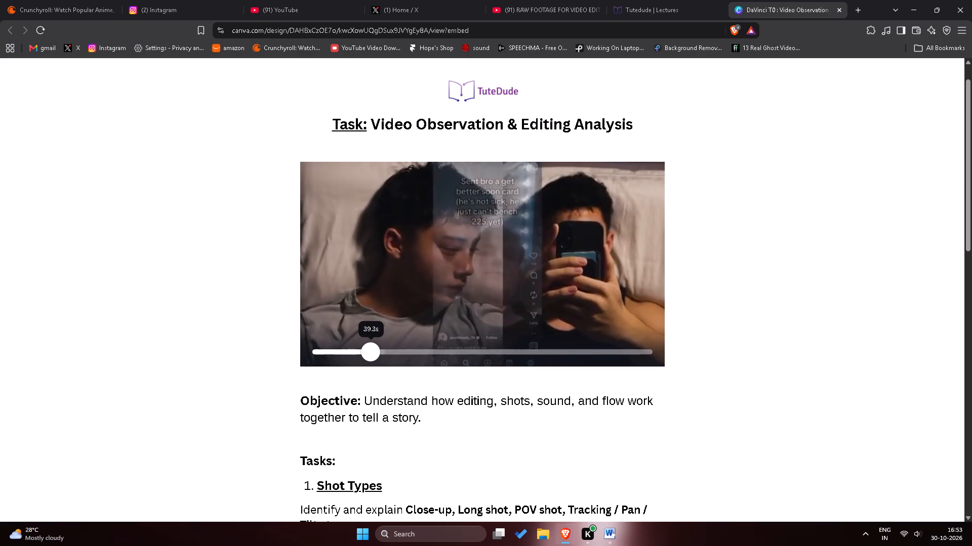
{"action": "left_click_drag", "start_coordinate": [371, 357], "coordinate": [367, 357]}
{"action": "left_click", "coordinate": [446, 208]}
{"action": "scroll", "coordinate": [475, 258], "scroll_direction": "down", "scroll_amount": 5}
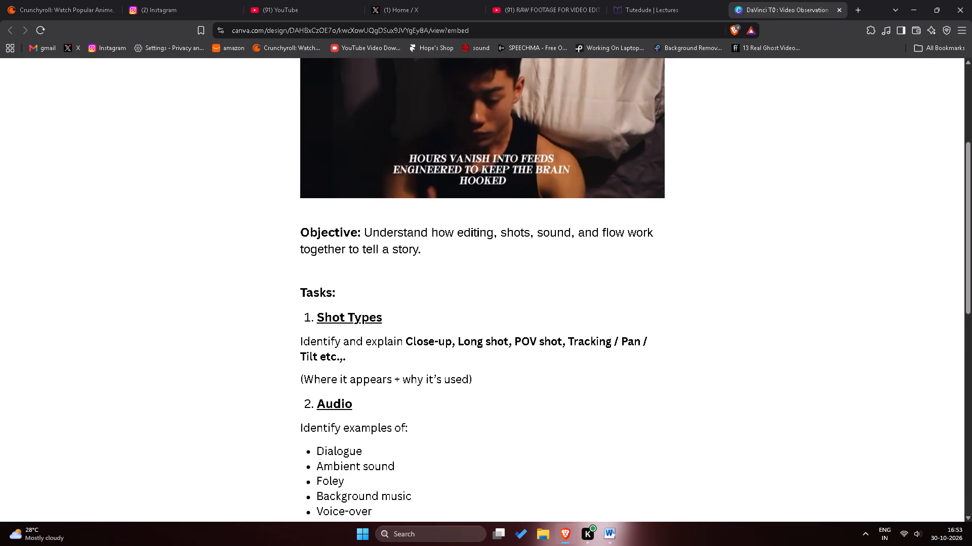
Back in Word, delete the close-up answer's description, keeping only the label "Close up shorts:".
{"action": "key", "text": "alt+Tab"}
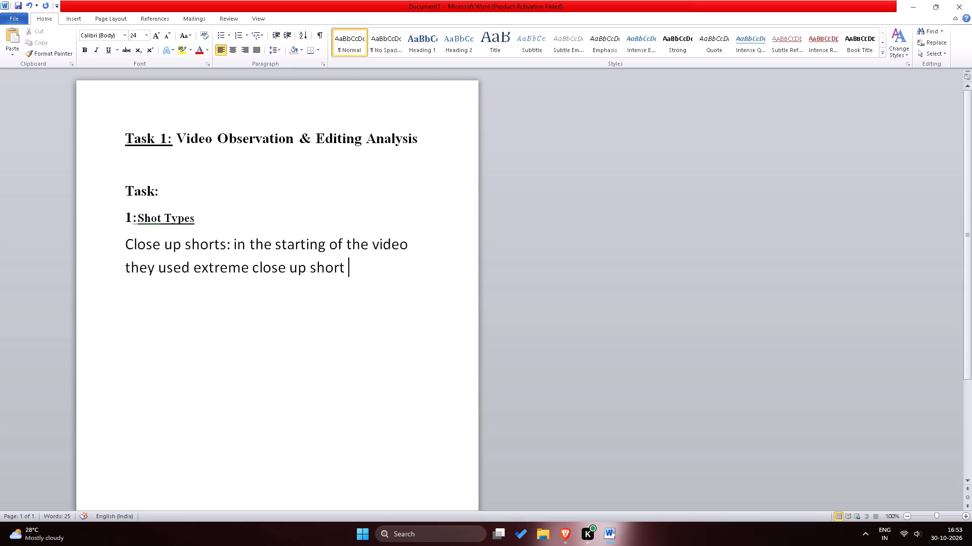
{"action": "key", "text": "BackSpace"}
{"action": "key", "text": "BackSpace"}
{"action": "key", "text": "BackSpace"}
{"action": "key", "text": "BackSpace"}
{"action": "key", "text": "BackSpace"}
{"action": "key", "text": "BackSpace"}
{"action": "key", "text": "BackSpace"}
{"action": "key", "text": "BackSpace"}
{"action": "key", "text": "BackSpace"}
{"action": "key", "text": "BackSpace"}
{"action": "key", "text": "BackSpace"}
{"action": "key", "text": "BackSpace"}
{"action": "key", "text": "BackSpace"}
{"action": "key", "text": "BackSpace"}
{"action": "key", "text": "BackSpace"}
{"action": "key", "text": "BackSpace"}
{"action": "key", "text": "BackSpace"}
{"action": "key", "text": "BackSpace"}
{"action": "key", "text": "BackSpace"}
{"action": "key", "text": "BackSpace"}
{"action": "key", "text": "BackSpace"}
{"action": "key", "text": "BackSpace"}
{"action": "key", "text": "BackSpace"}
{"action": "key", "text": "BackSpace"}
{"action": "key", "text": "BackSpace"}
{"action": "key", "text": "BackSpace"}
{"action": "key", "text": "BackSpace"}
{"action": "key", "text": "BackSpace"}
{"action": "key", "text": "BackSpace"}
{"action": "key", "text": "BackSpace"}
{"action": "key", "text": "BackSpace"}
{"action": "key", "text": "BackSpace"}
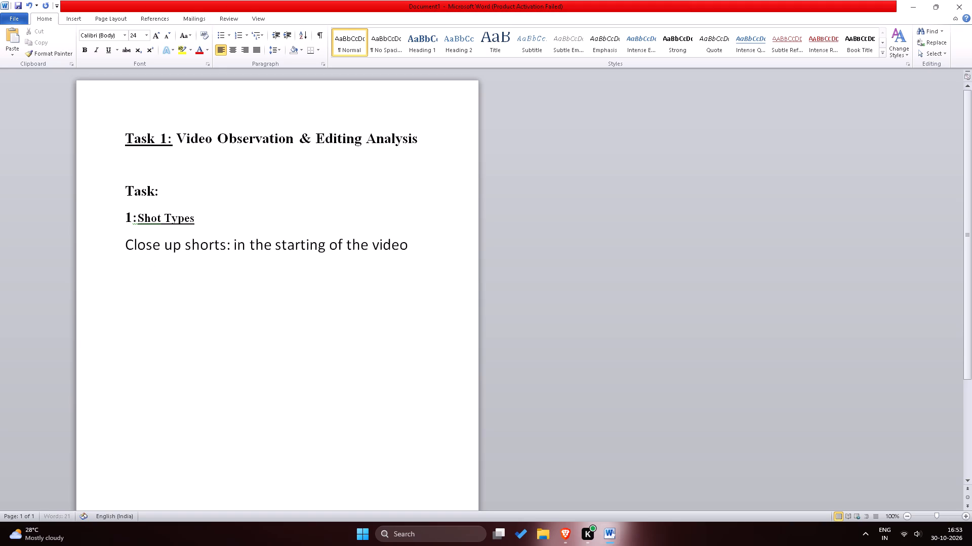
{"action": "key", "text": "BackSpace"}
{"action": "key", "text": "BackSpace"}
{"action": "key", "text": "BackSpace"}
{"action": "key", "text": "BackSpace"}
{"action": "key", "text": "BackSpace"}
{"action": "key", "text": "BackSpace"}
{"action": "key", "text": "BackSpace"}
{"action": "key", "text": "BackSpace"}
{"action": "key", "text": "BackSpace"}
{"action": "key", "text": "BackSpace"}
{"action": "key", "text": "BackSpace"}
{"action": "key", "text": "BackSpace"}
{"action": "key", "text": "BackSpace"}
{"action": "key", "text": "BackSpace"}
{"action": "key", "text": "BackSpace"}
{"action": "key", "text": "BackSpace"}
{"action": "key", "text": "BackSpace"}
{"action": "key", "text": "BackSpace"}
{"action": "key", "text": "BackSpace"}
{"action": "key", "text": "BackSpace"}
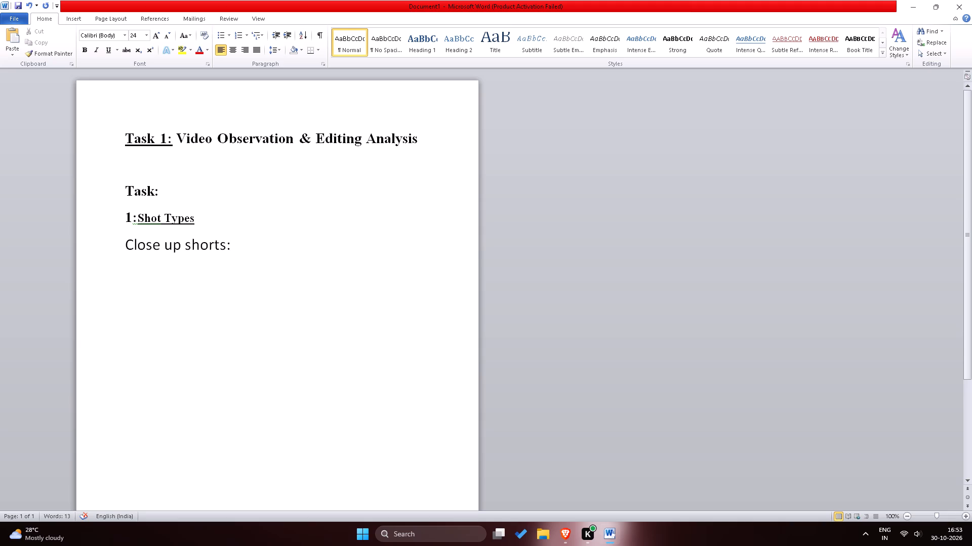
Replay the opening of the task video in Brave to check when the eye close-up appears.
{"action": "key", "text": "alt+Tab"}
{"action": "scroll", "coordinate": [387, 296], "scroll_direction": "up", "scroll_amount": 6}
{"action": "left_click_drag", "start_coordinate": [369, 380], "coordinate": [308, 386]}
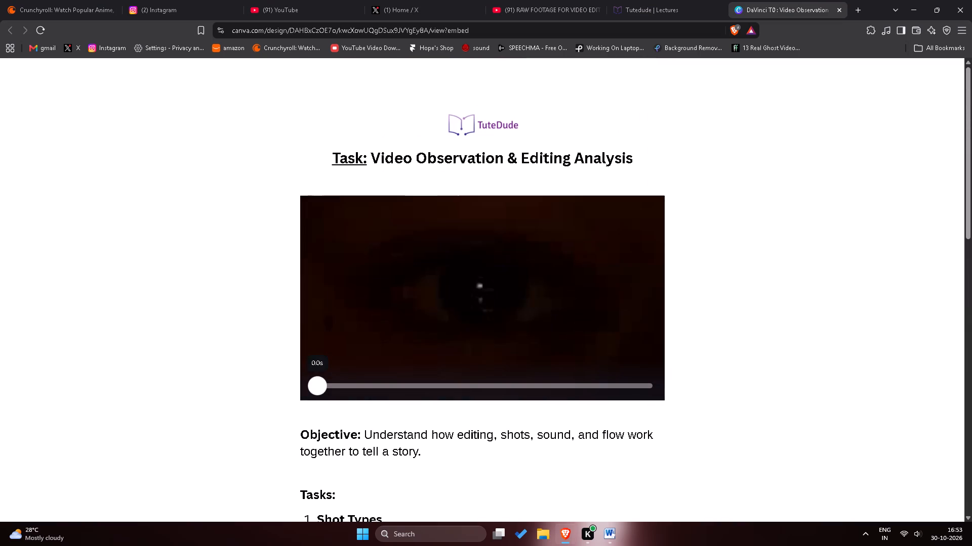
{"action": "left_click_drag", "start_coordinate": [308, 386], "coordinate": [305, 387]}
{"action": "left_click", "coordinate": [480, 297]}
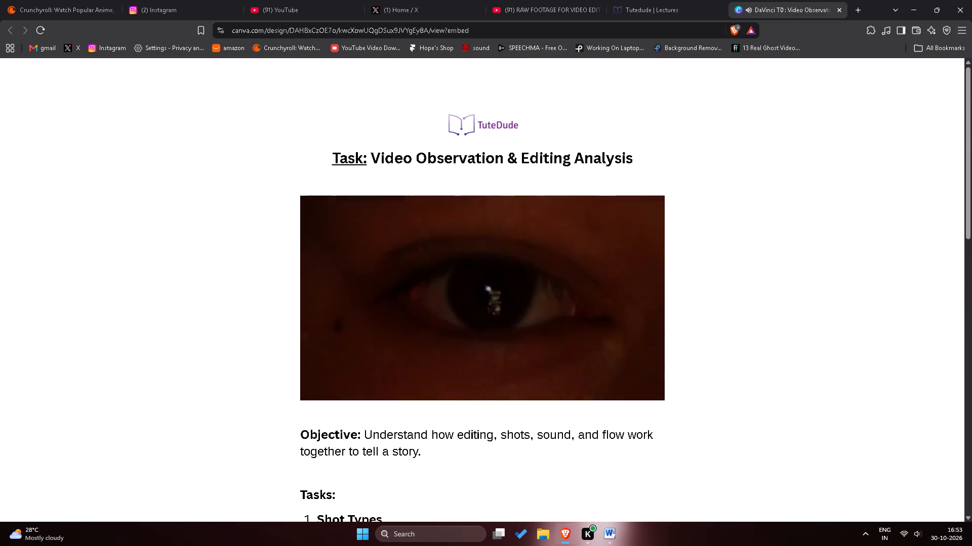
{"action": "left_click_drag", "start_coordinate": [322, 387], "coordinate": [301, 387]}
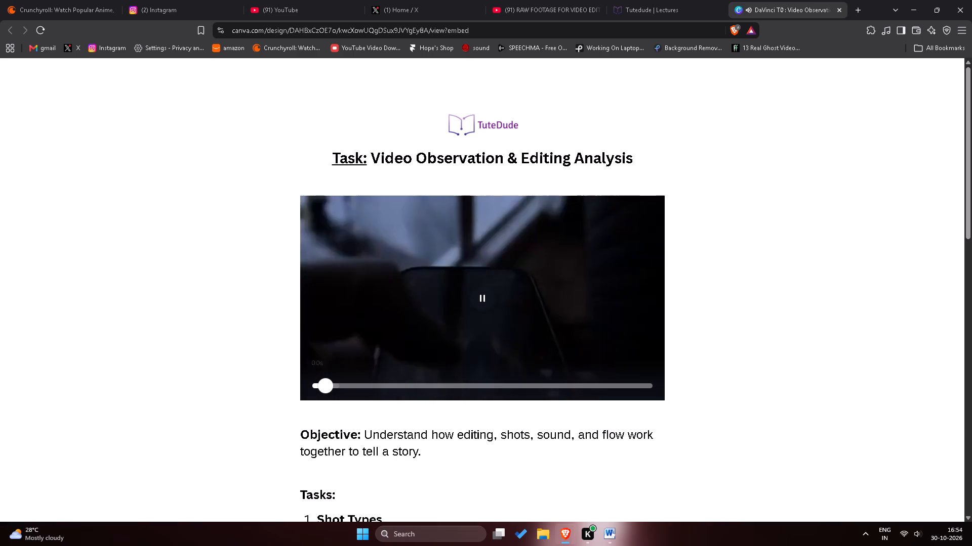
{"action": "left_click_drag", "start_coordinate": [324, 385], "coordinate": [319, 385]}
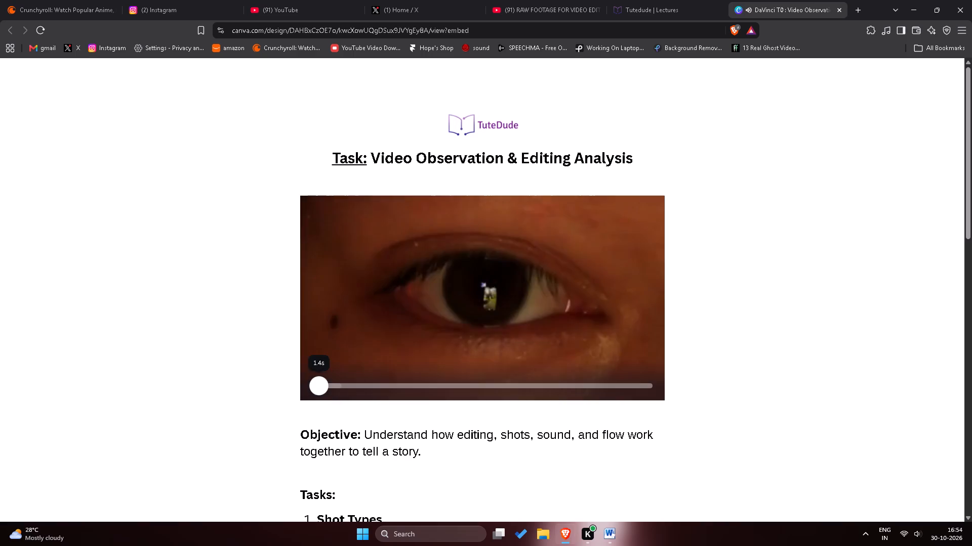
{"action": "left_click_drag", "start_coordinate": [319, 385], "coordinate": [312, 387]}
{"action": "left_click", "coordinate": [480, 297]}
In Word, add the timestamp "0.1 sec" after "Close up shorts:", followed by commas.
{"action": "key", "text": "alt+Tab"}
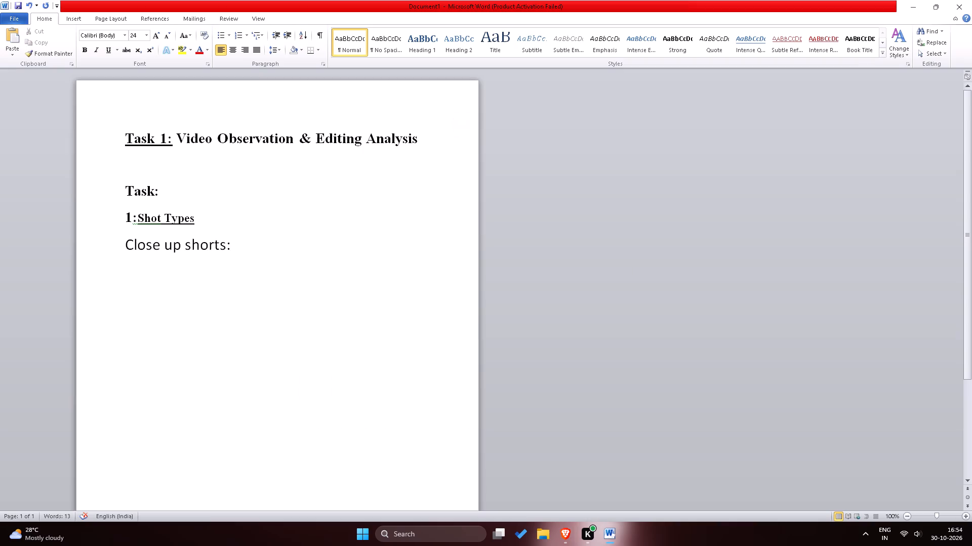
{"action": "left_click", "coordinate": [261, 249]}
{"action": "key", "text": "space"}
{"action": "type", "text": "0.1 sec"}
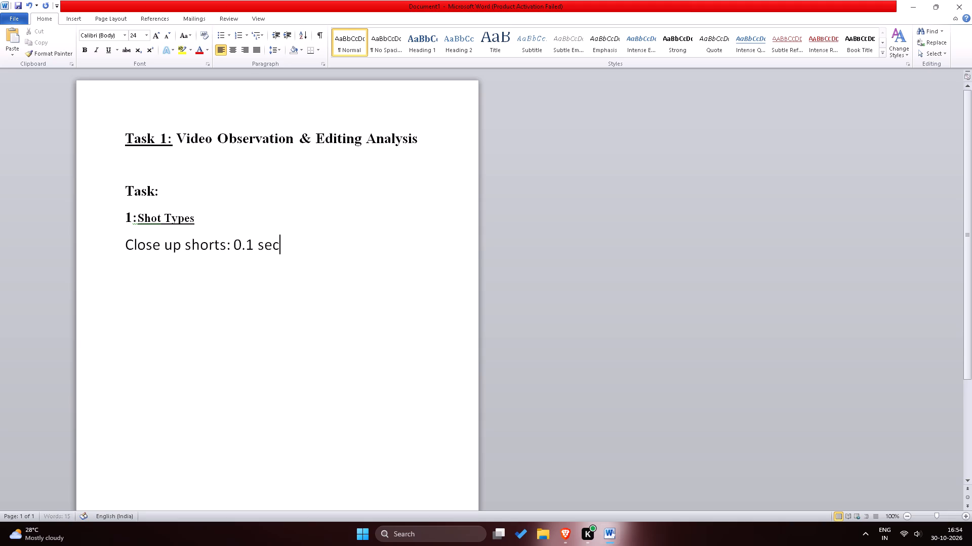
{"action": "key", "text": "space"}
{"action": "key", "text": "BackSpace"}
{"action": "key", "text": "ctrl+comma"}
{"action": "type", "text": ",,"}
Switch to the task video in Brave and examine the shots up to about 35 s for another close-up.
{"action": "key", "text": "alt+Tab"}
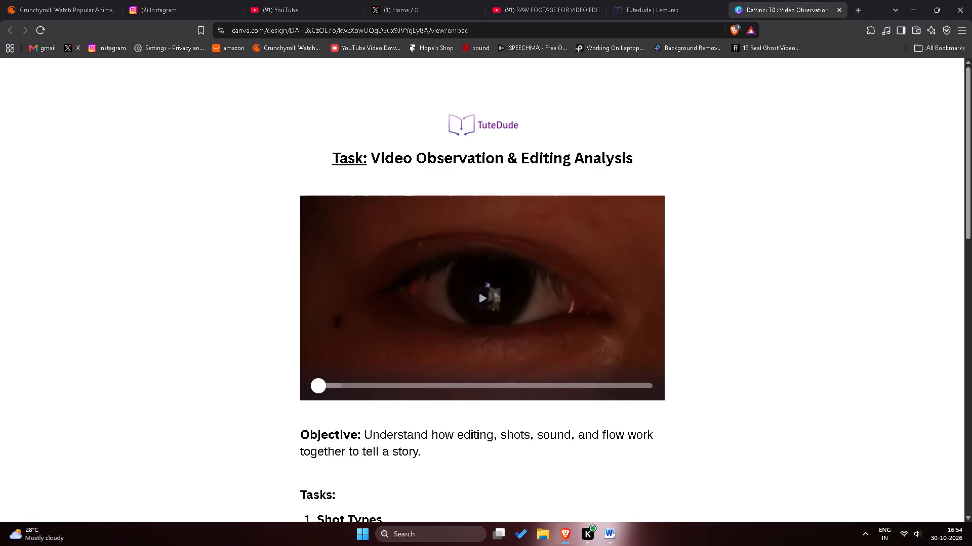
{"action": "left_click", "coordinate": [482, 306]}
{"action": "left_click_drag", "start_coordinate": [322, 383], "coordinate": [325, 383]}
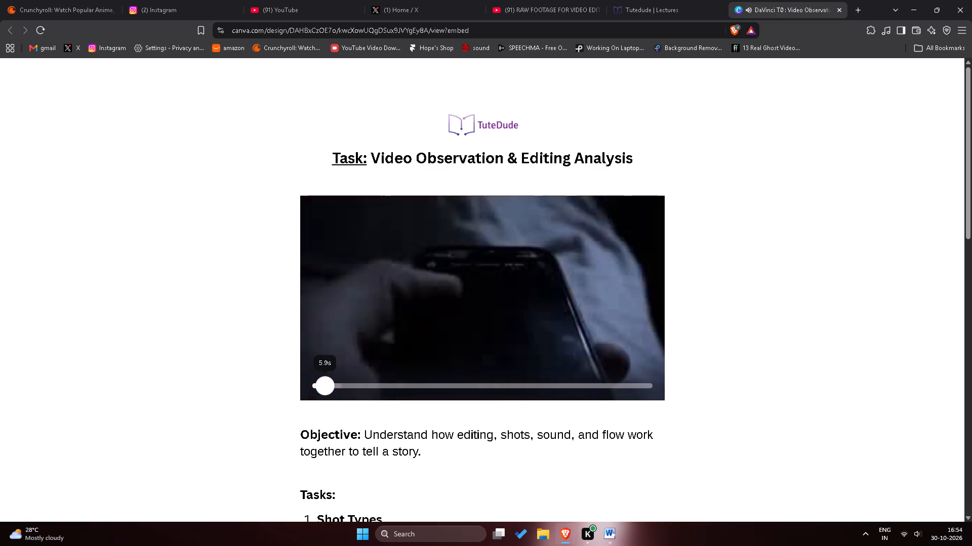
{"action": "left_click_drag", "start_coordinate": [325, 383], "coordinate": [362, 391]}
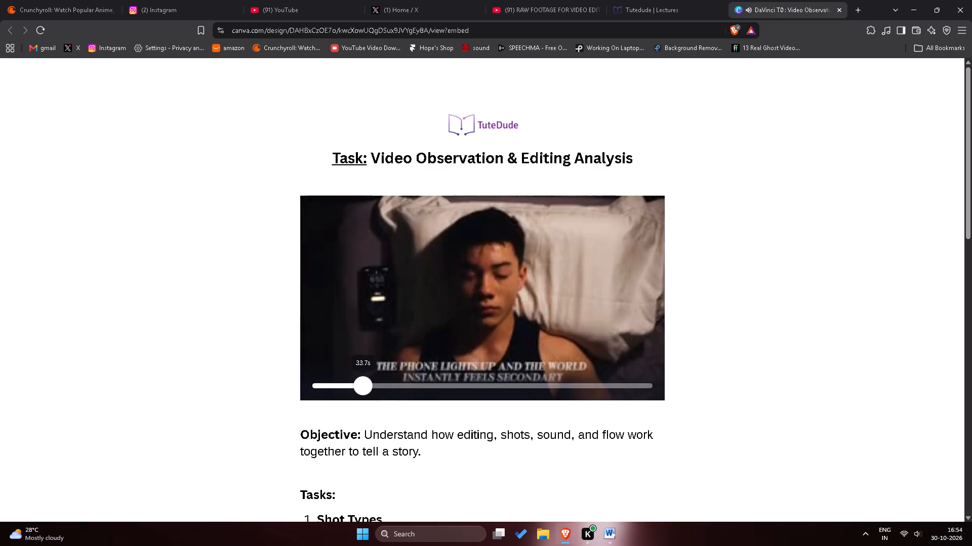
{"action": "left_click_drag", "start_coordinate": [362, 391], "coordinate": [350, 390]}
{"action": "left_click", "coordinate": [485, 303]}
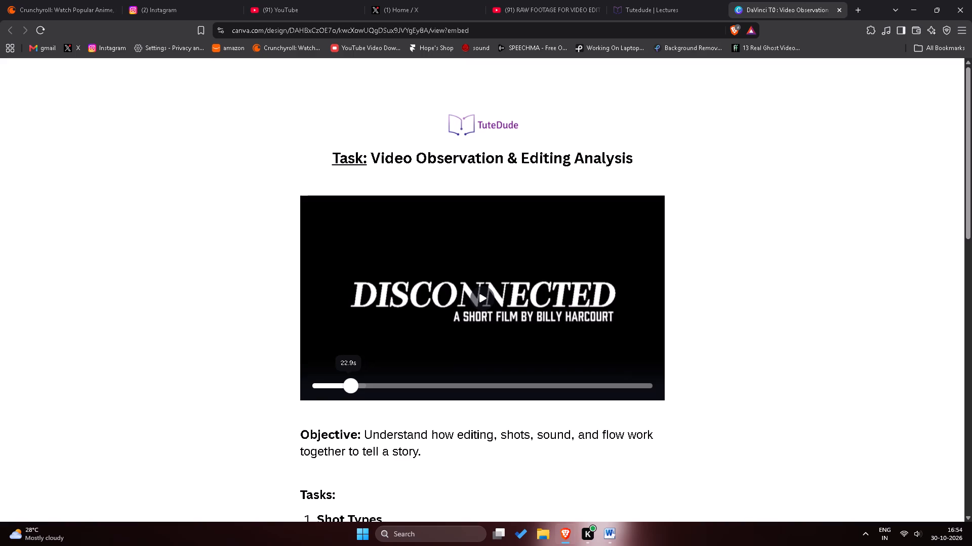
{"action": "left_click", "coordinate": [480, 294]}
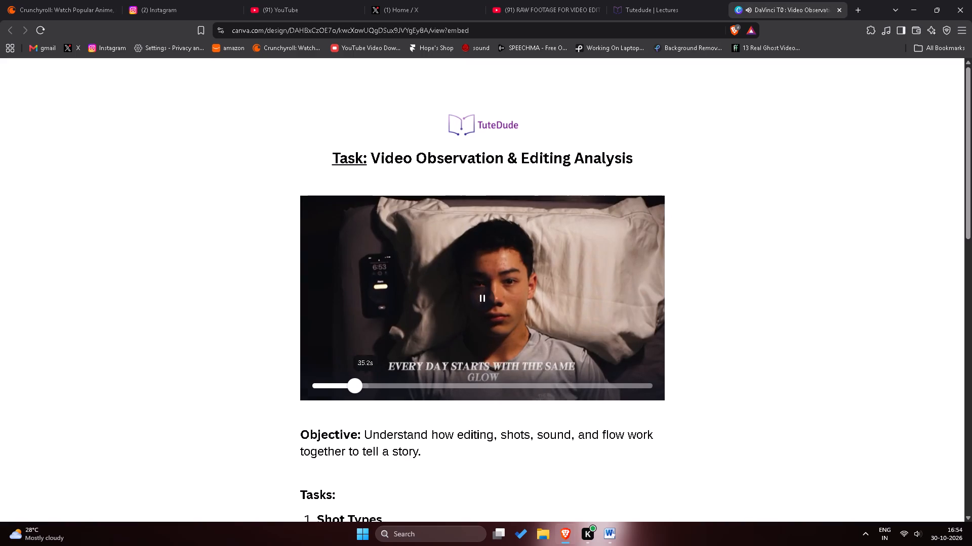
{"action": "left_click", "coordinate": [356, 384]}
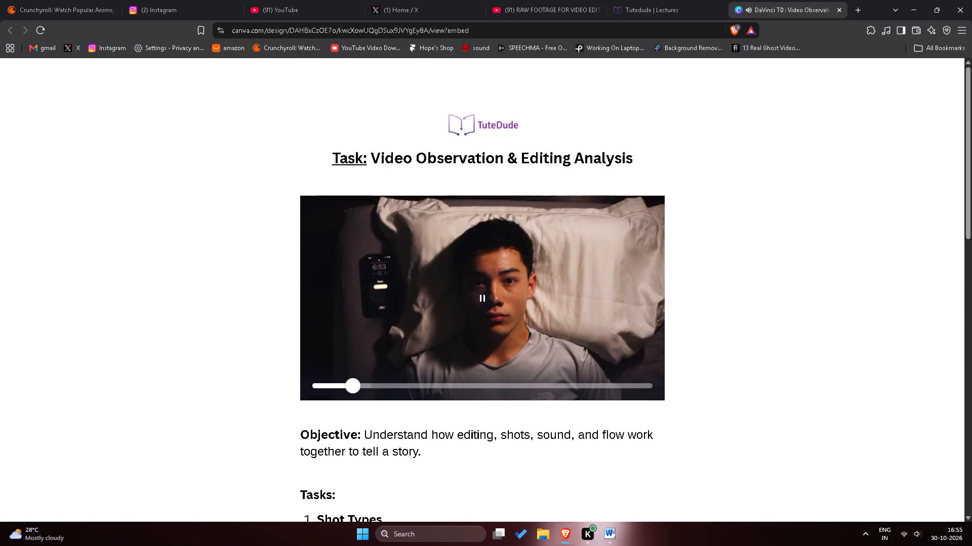
{"action": "left_click", "coordinate": [494, 301]}
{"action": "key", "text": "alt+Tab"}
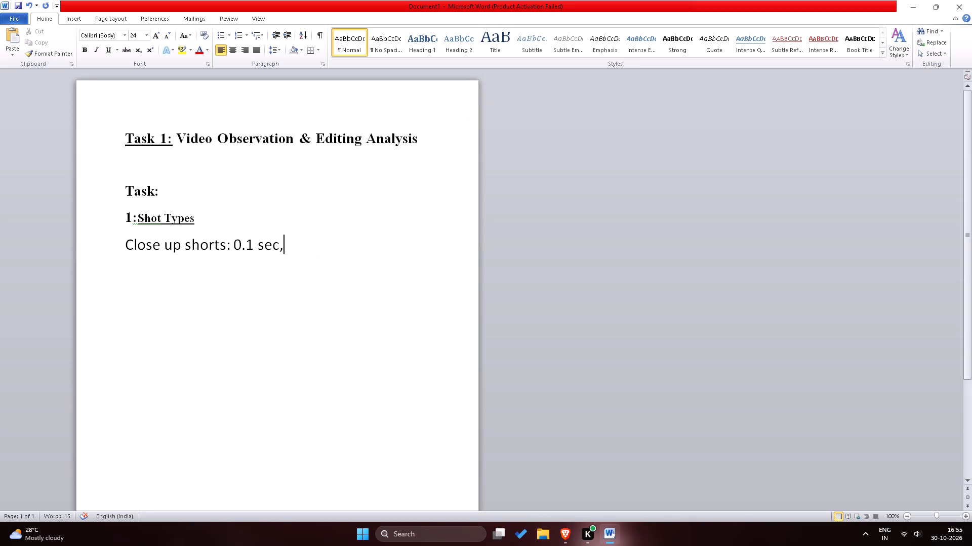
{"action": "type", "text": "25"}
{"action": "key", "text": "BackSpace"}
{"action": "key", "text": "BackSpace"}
Back in Brave, skim the rest of the task video from about 32 s to 3:43 for further close-up shots.
{"action": "key", "text": "alt+Tab"}
{"action": "left_click_drag", "start_coordinate": [359, 385], "coordinate": [361, 385]}
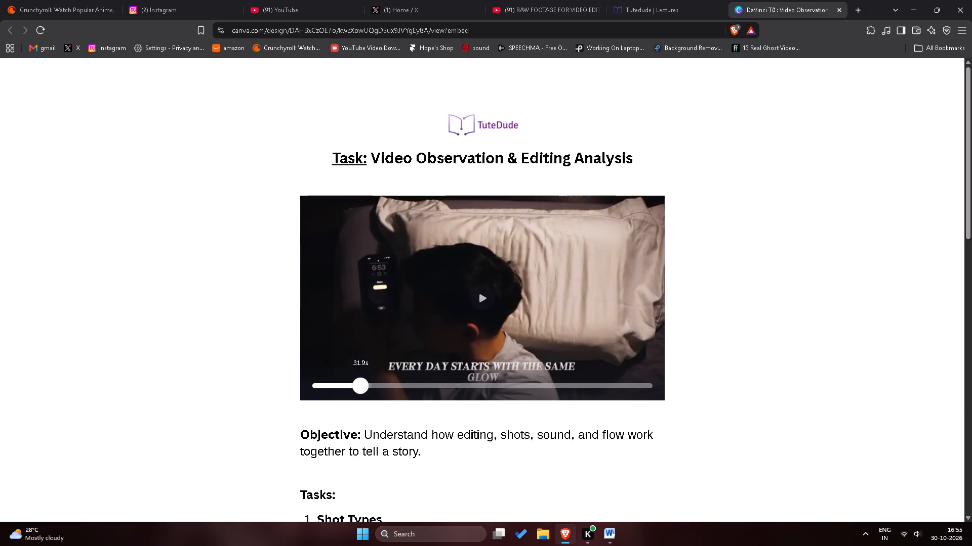
{"action": "left_click_drag", "start_coordinate": [361, 385], "coordinate": [410, 395]}
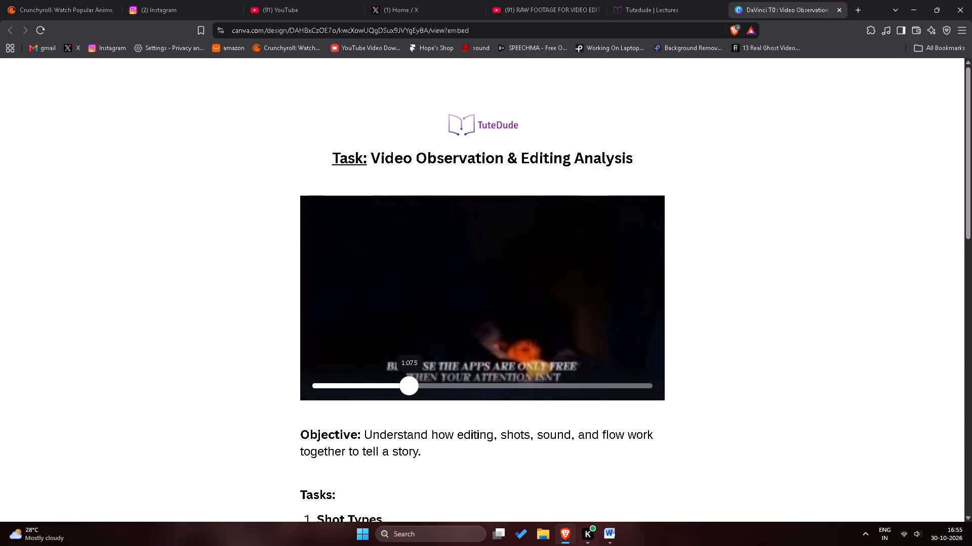
{"action": "left_click_drag", "start_coordinate": [410, 395], "coordinate": [444, 403]}
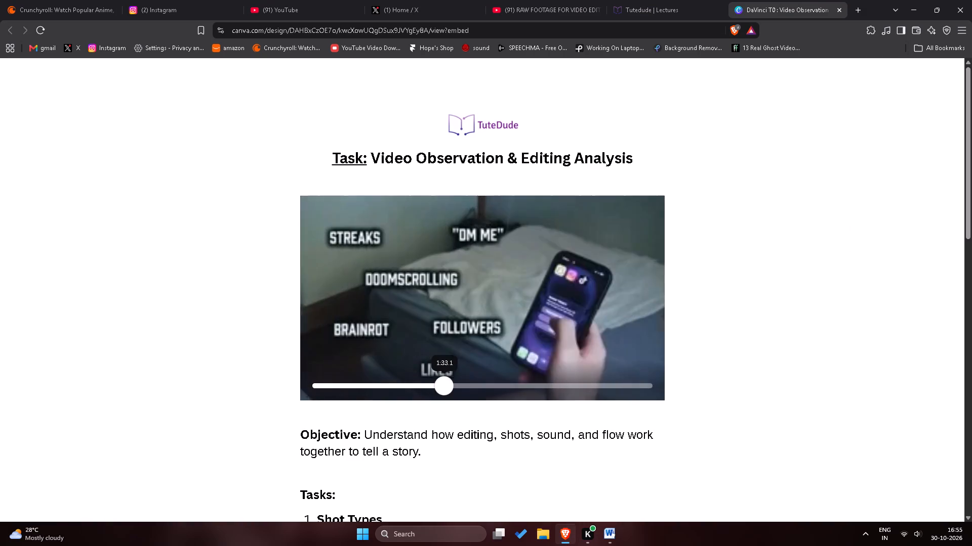
{"action": "left_click_drag", "start_coordinate": [444, 403], "coordinate": [498, 415]}
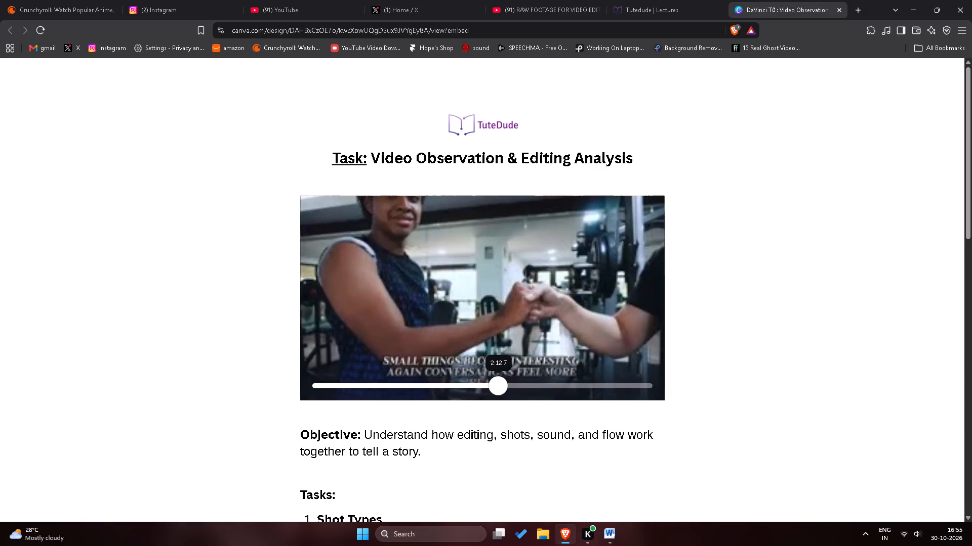
{"action": "left_click_drag", "start_coordinate": [498, 415], "coordinate": [522, 420]}
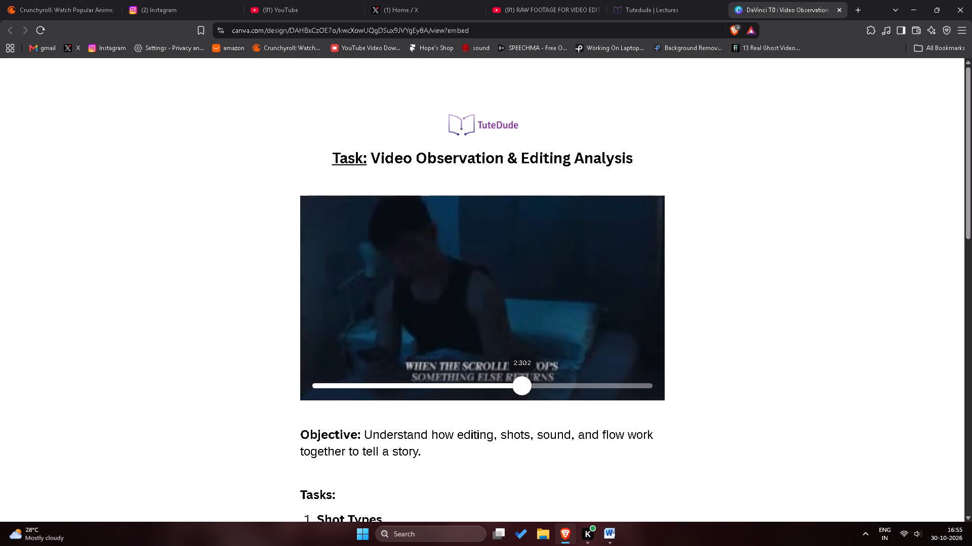
{"action": "left_click_drag", "start_coordinate": [522, 420], "coordinate": [541, 425]}
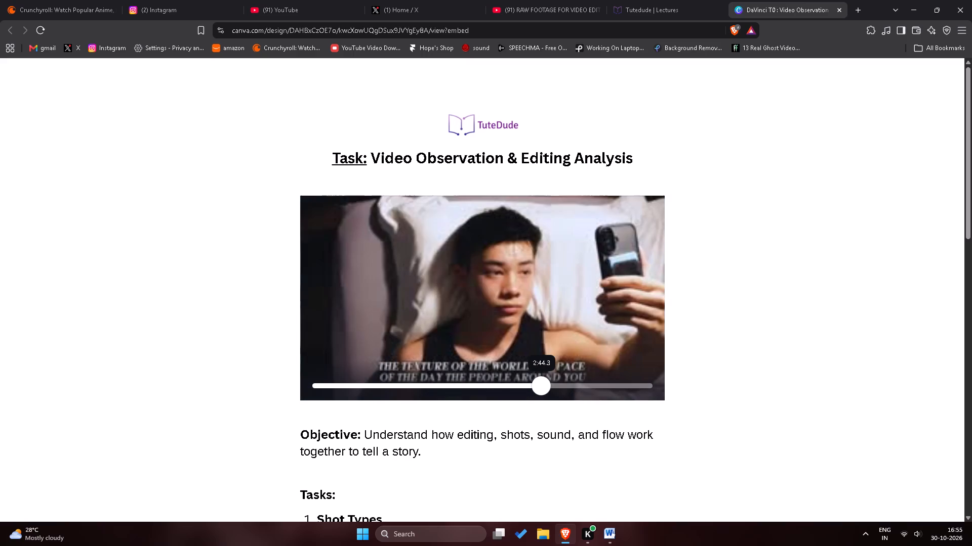
{"action": "left_click_drag", "start_coordinate": [541, 425], "coordinate": [555, 426]}
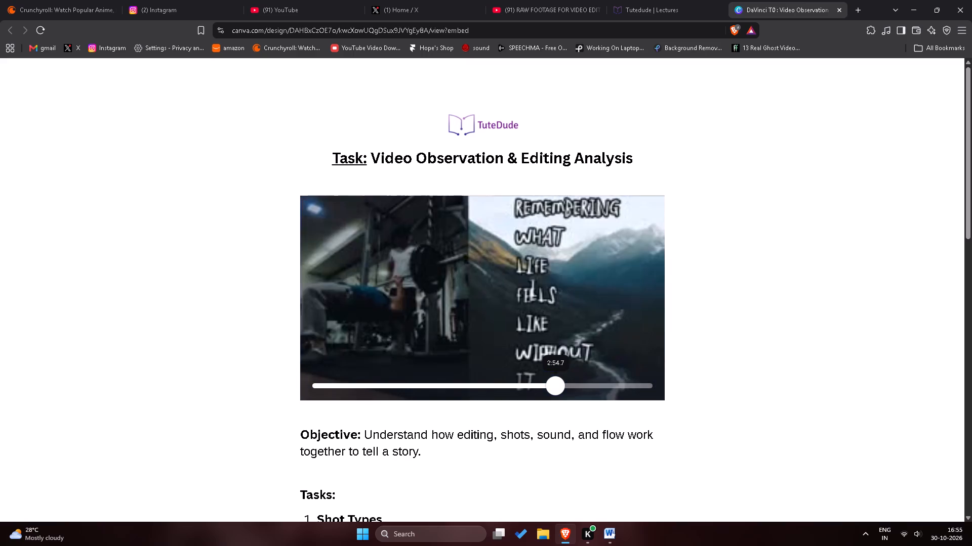
{"action": "left_click_drag", "start_coordinate": [555, 426], "coordinate": [564, 427]}
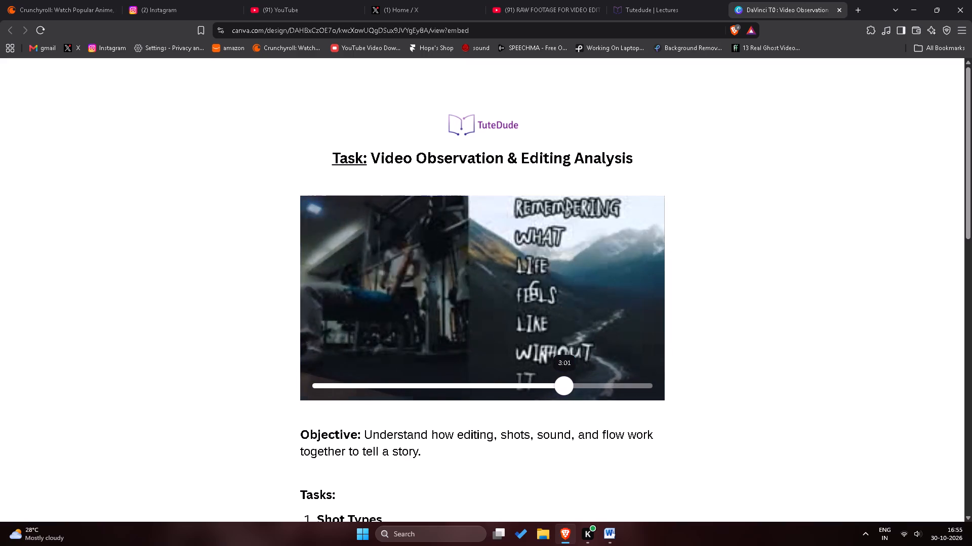
{"action": "left_click_drag", "start_coordinate": [564, 427], "coordinate": [586, 426]}
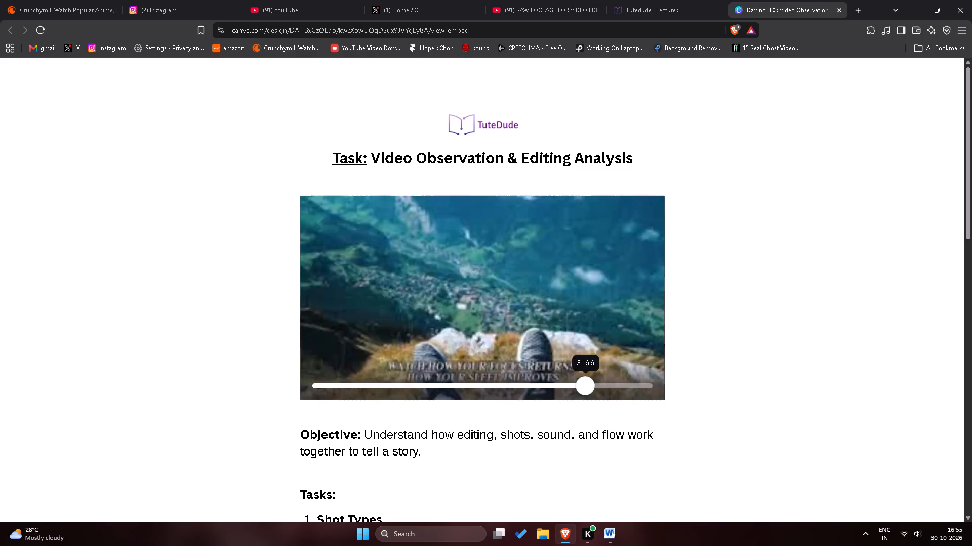
{"action": "left_click_drag", "start_coordinate": [586, 426], "coordinate": [621, 420]}
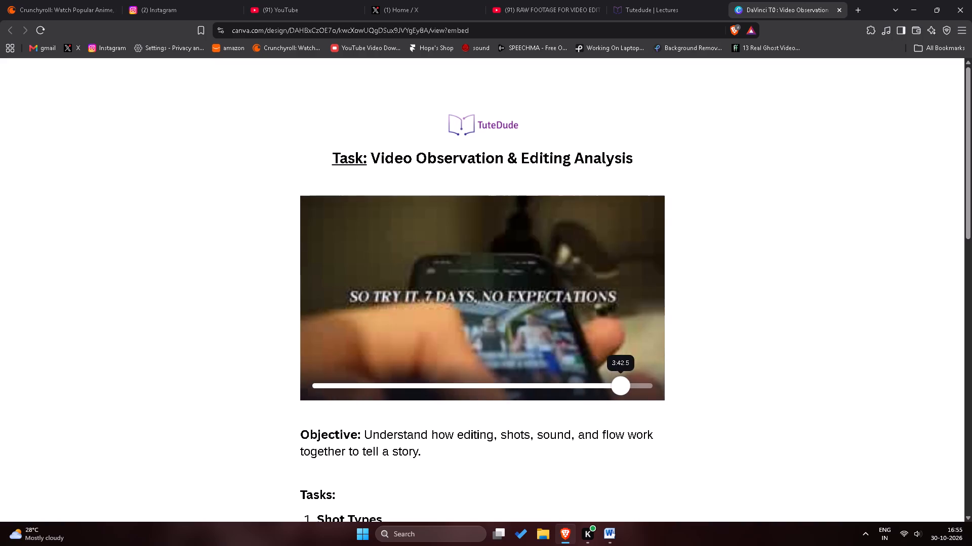
{"action": "left_click_drag", "start_coordinate": [621, 420], "coordinate": [622, 419]}
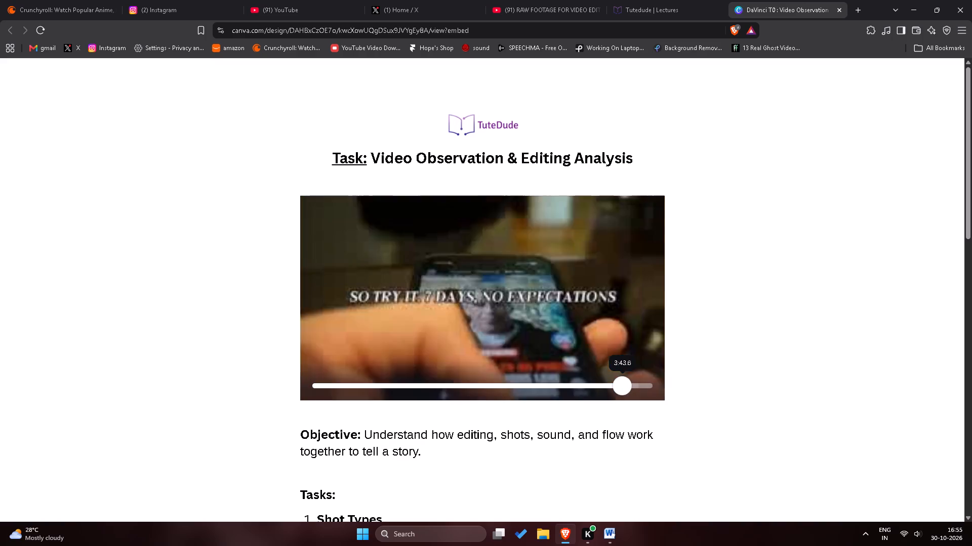
{"action": "left_click_drag", "start_coordinate": [622, 419], "coordinate": [621, 419]}
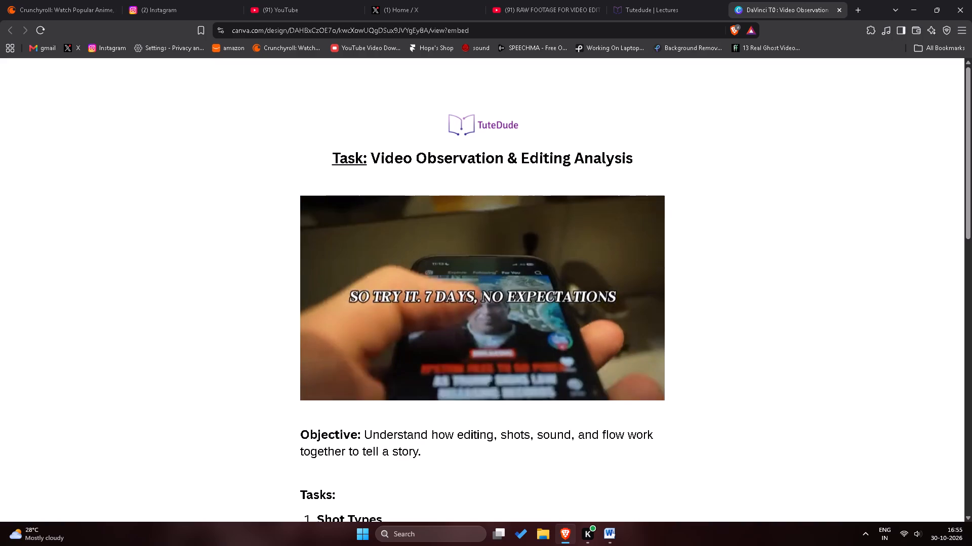
Replay the video's ending around 3:43 to 3:47 to check when the eye close-up reappears.
{"action": "left_click", "coordinate": [507, 321]}
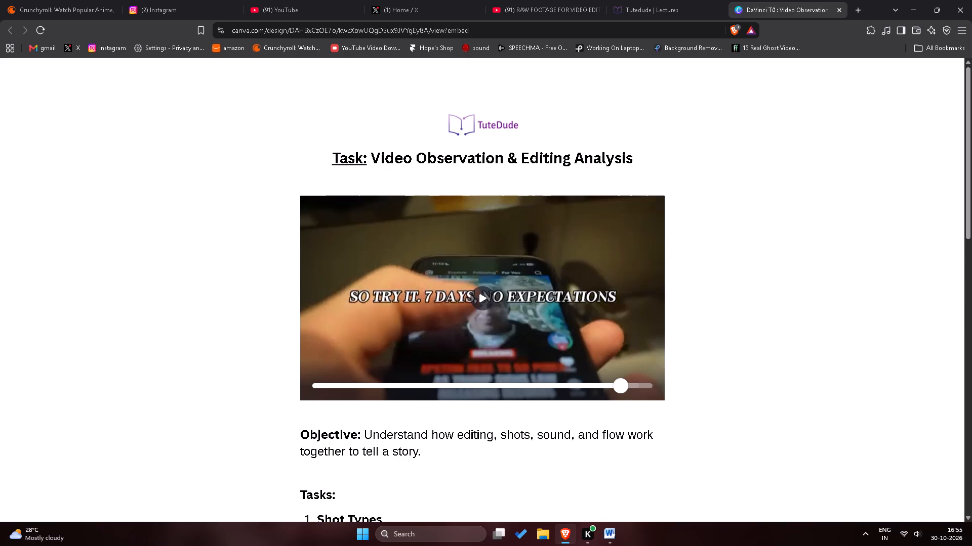
{"action": "left_click", "coordinate": [483, 288]}
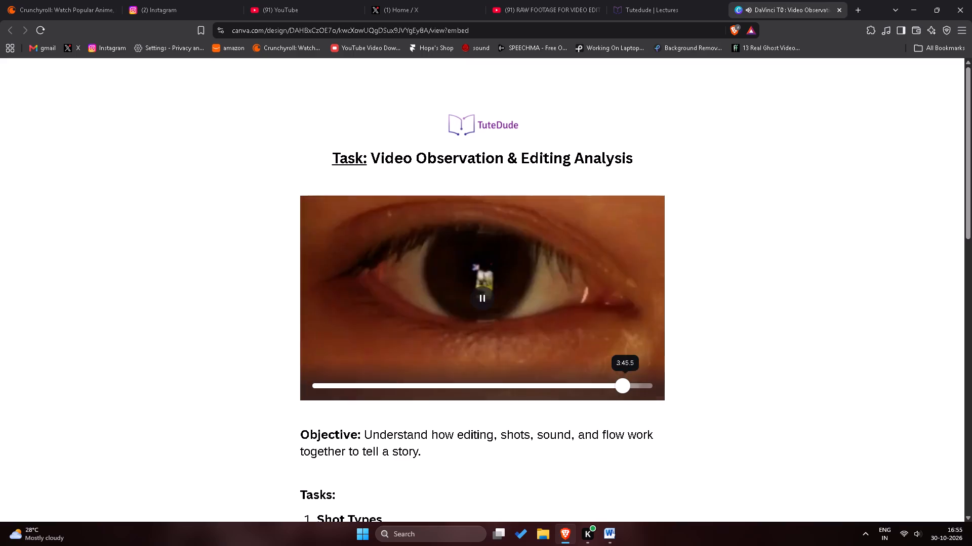
{"action": "left_click", "coordinate": [546, 334]}
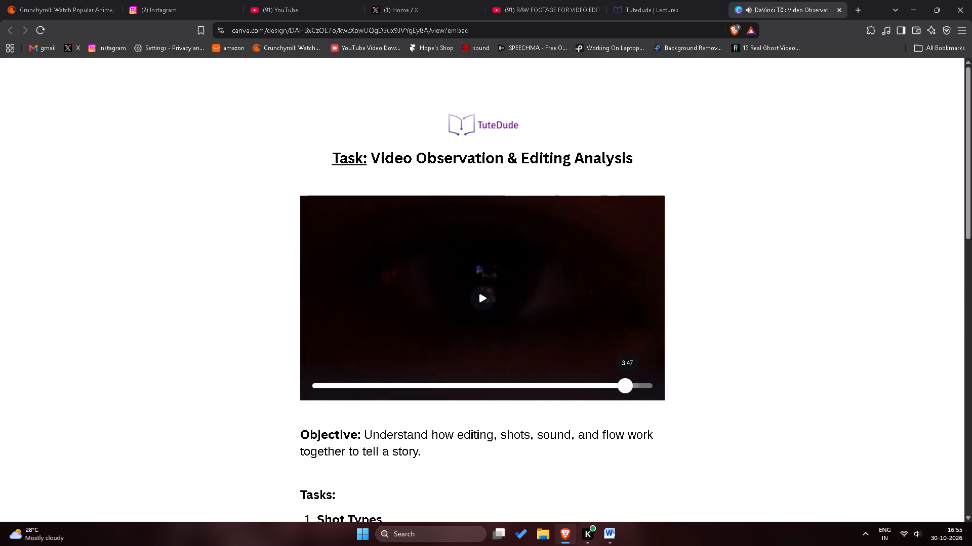
{"action": "left_click", "coordinate": [626, 384]}
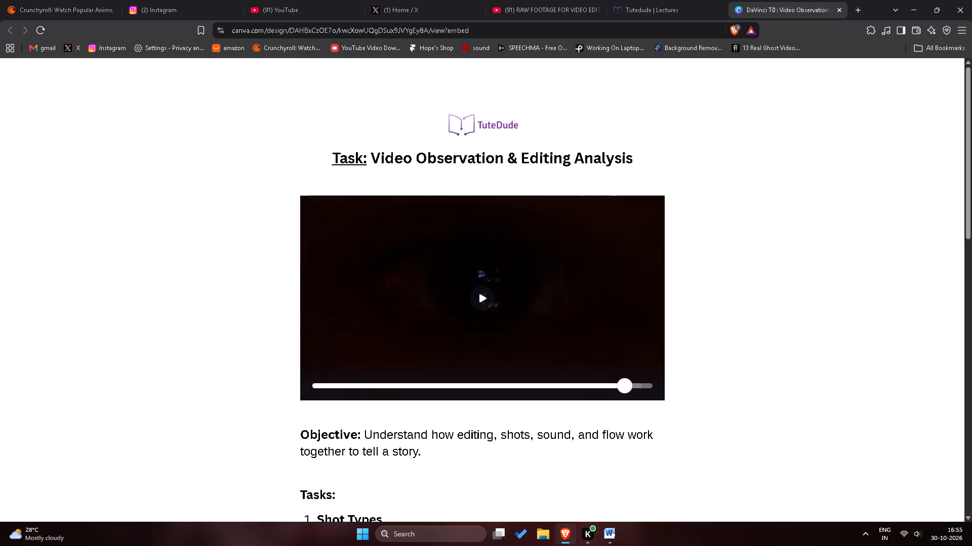
{"action": "left_click", "coordinate": [474, 296]}
{"action": "left_click", "coordinate": [478, 297]}
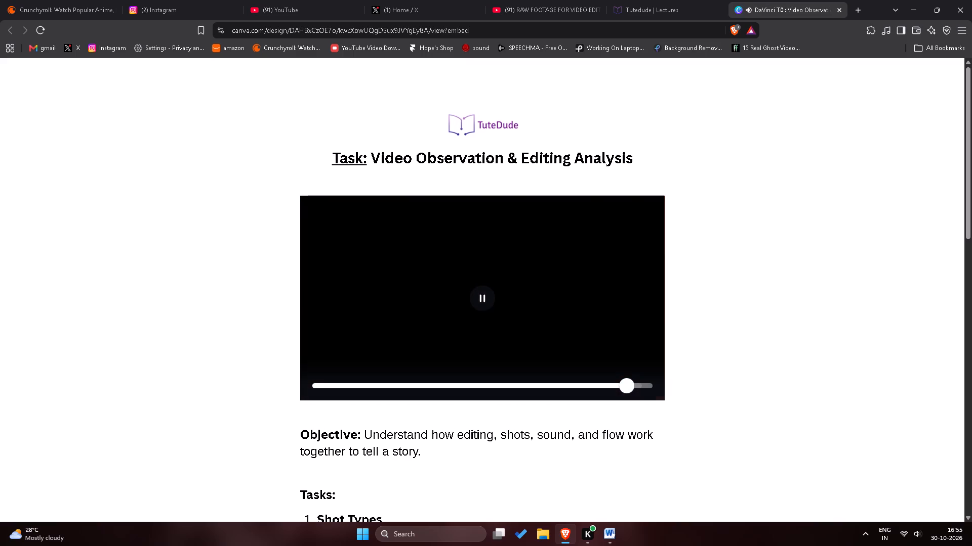
{"action": "left_click", "coordinate": [623, 382]}
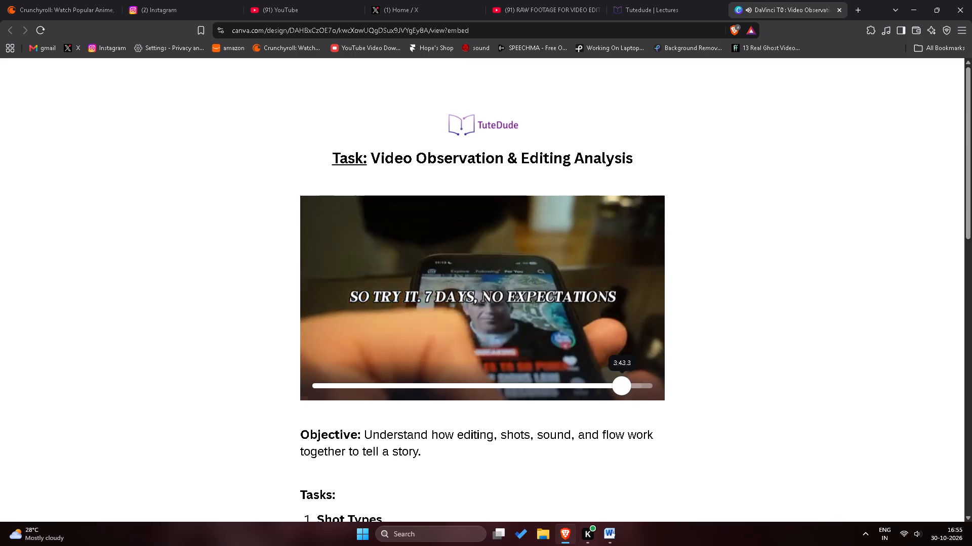
{"action": "left_click", "coordinate": [481, 297]}
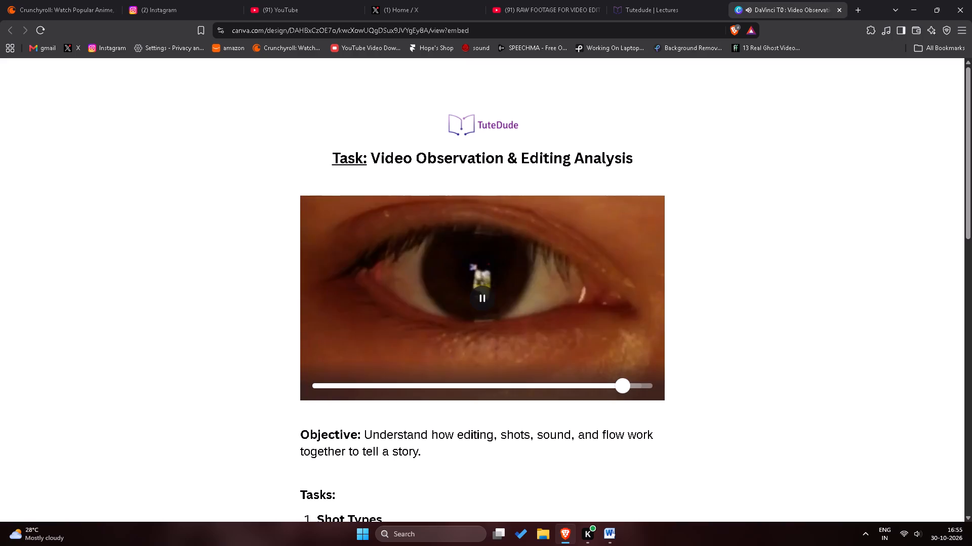
{"action": "left_click", "coordinate": [481, 297]}
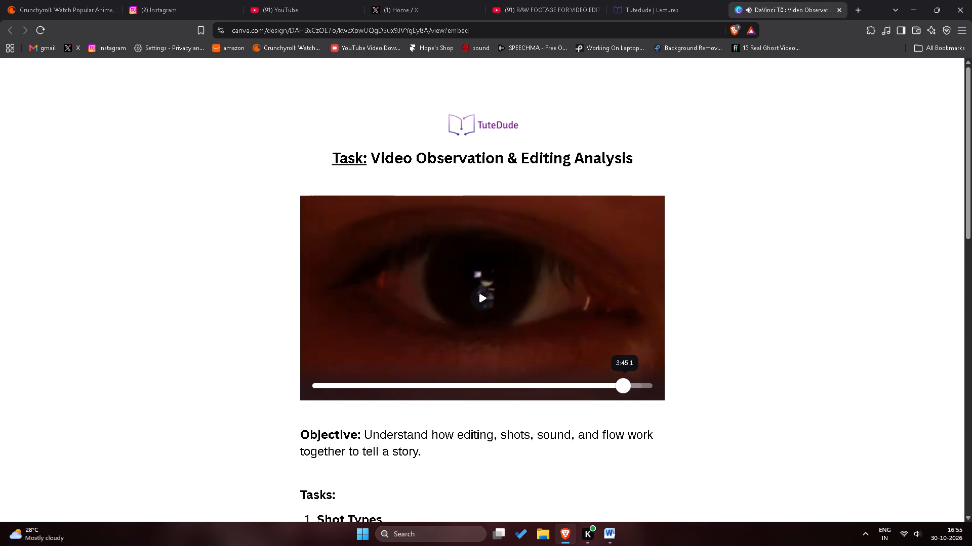
{"action": "left_click", "coordinate": [623, 384]}
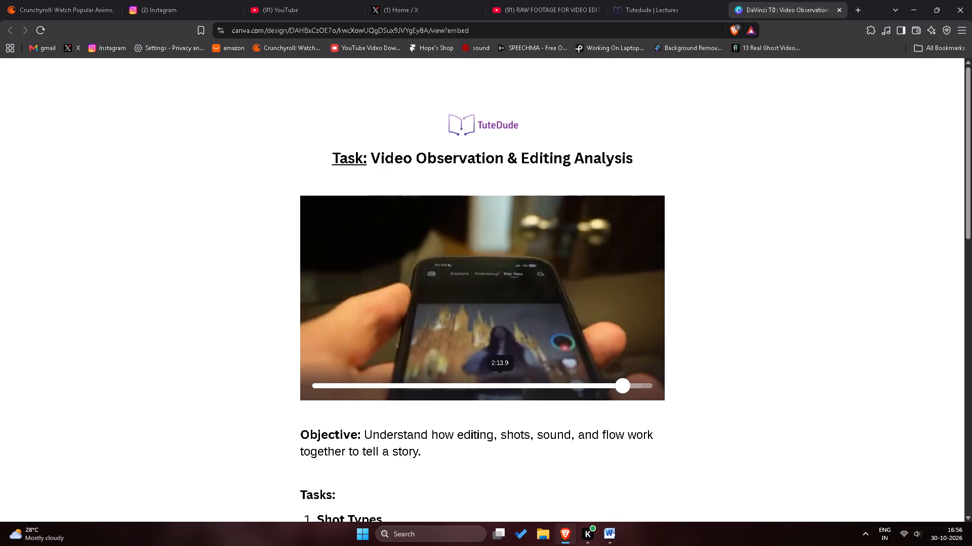
In Word, add a second close-up timestamp, "3.34 s", after "0.1 sec,".
{"action": "key", "text": "alt+Tab"}
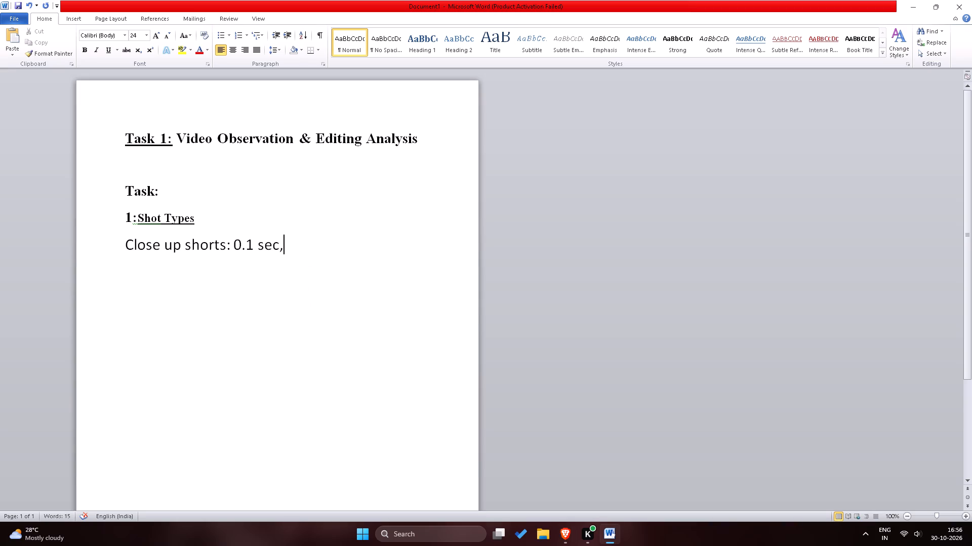
{"action": "type", "text": "3."}
{"action": "type", "text": "34 s"}
Rewrite the second close-up timestamp in the Word document as "3:34 s", with a colon between minutes and seconds.
{"action": "key", "text": "alt+Tab"}
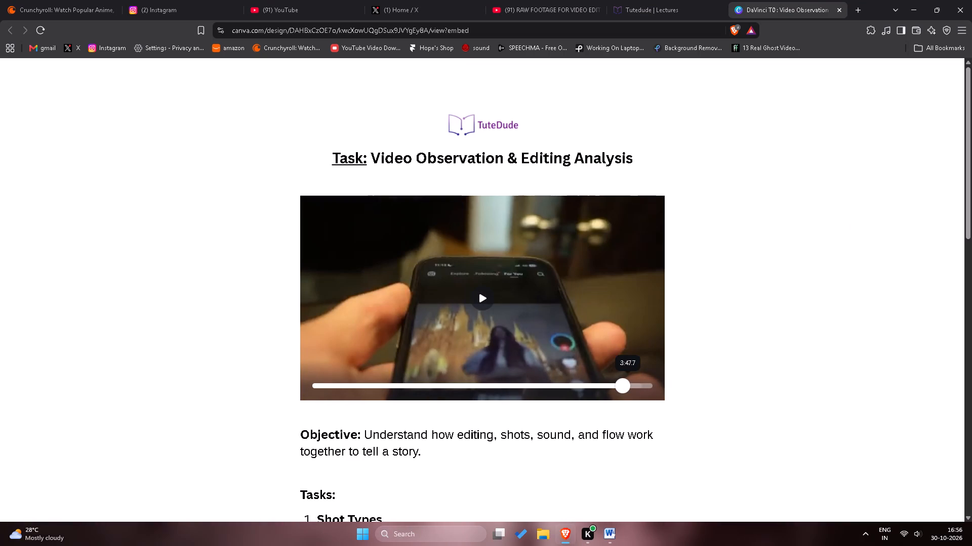
{"action": "key", "text": "alt+Tab"}
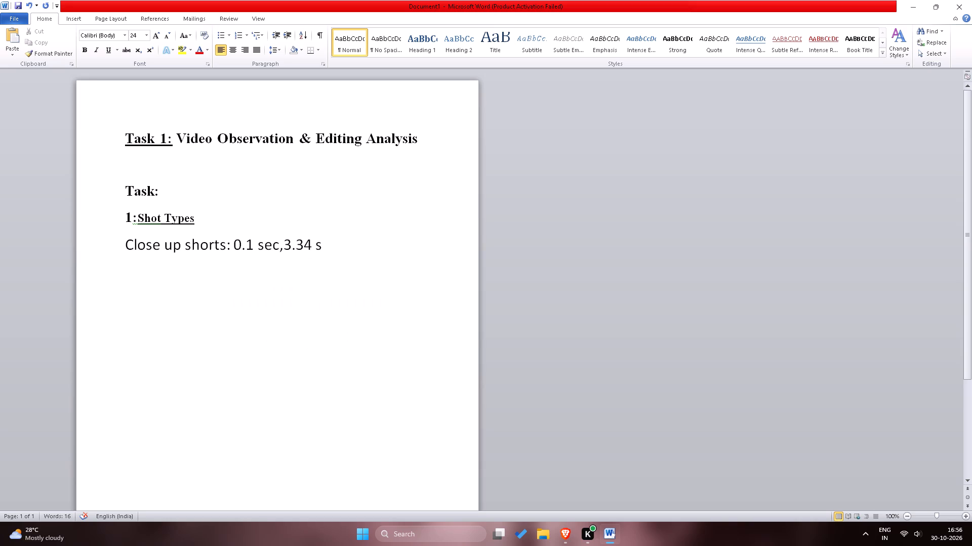
{"action": "key", "text": "BackSpace"}
{"action": "key", "text": "BackSpace"}
{"action": "key", "text": "BackSpace"}
{"action": "key", "text": "BackSpace"}
{"action": "key", "text": "BackSpace"}
{"action": "key", "text": "ctrl+semicolon"}
{"action": "key", "text": "shift+colon"}
{"action": "type", "text": "34 s"}
{"action": "key", "text": "r"}
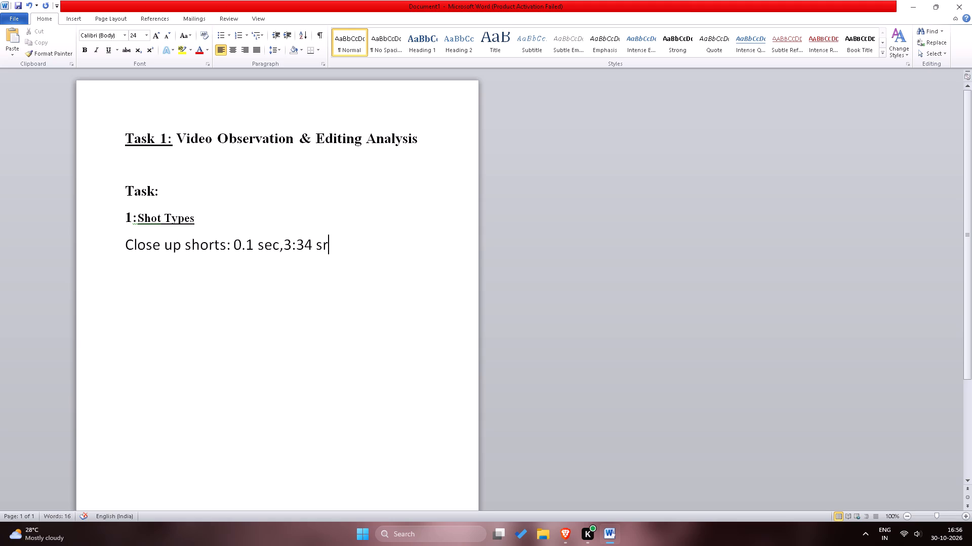
{"action": "key", "text": "BackSpace"}
Remove the seconds unit from the second close-up timestamp, leaving just "3:34".
{"action": "key", "text": "alt+Tab"}
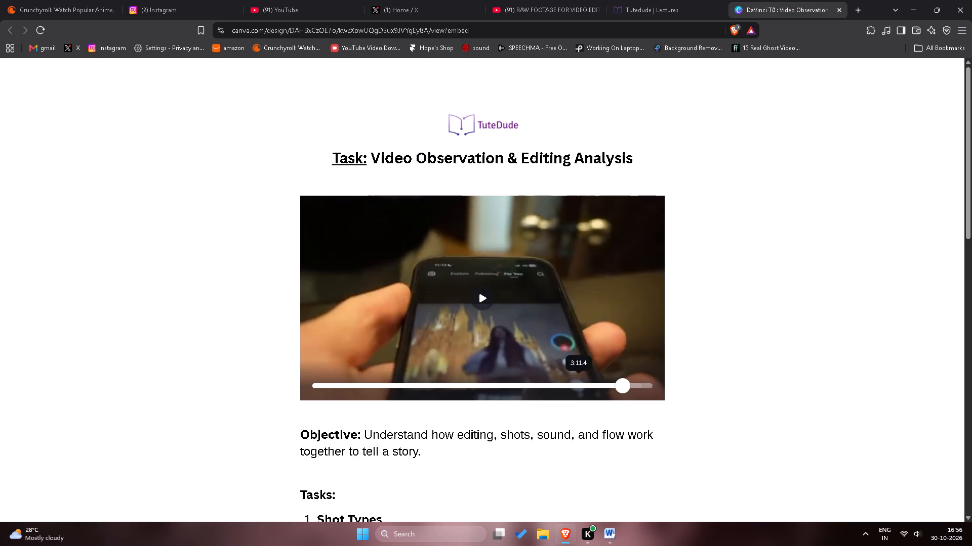
{"action": "key", "text": "alt+Tab"}
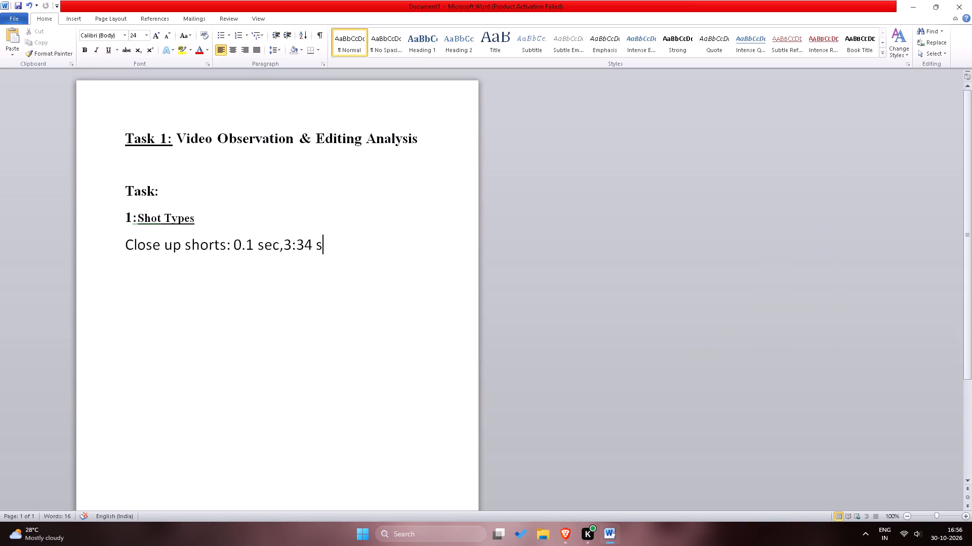
{"action": "key", "text": "e"}
{"action": "key", "text": "BackSpace"}
{"action": "key", "text": "BackSpace"}
{"action": "key", "text": "BackSpace"}
Append "extreme close up shorts" after the 3:34 timestamp and start a new line below it.
{"action": "key", "text": "alt+Tab"}
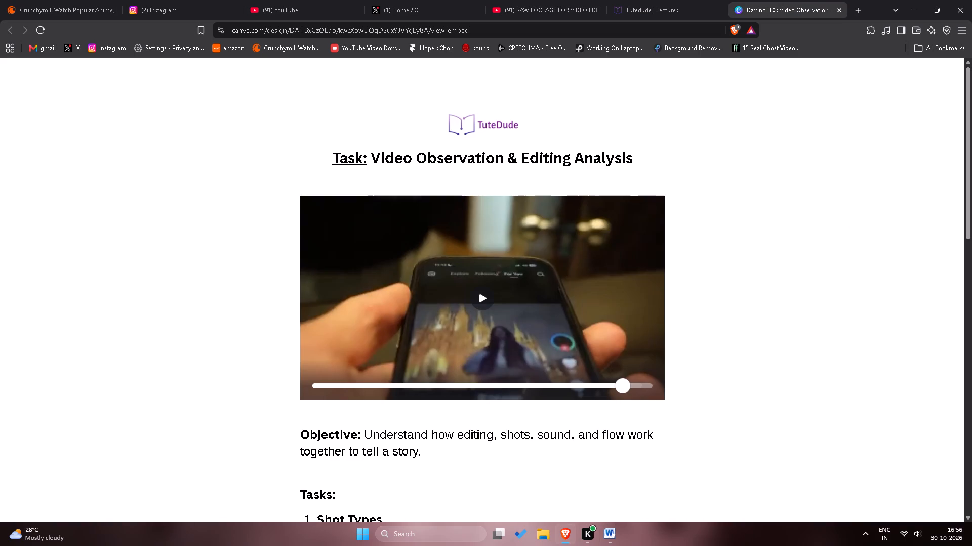
{"action": "key", "text": "alt+Tab"}
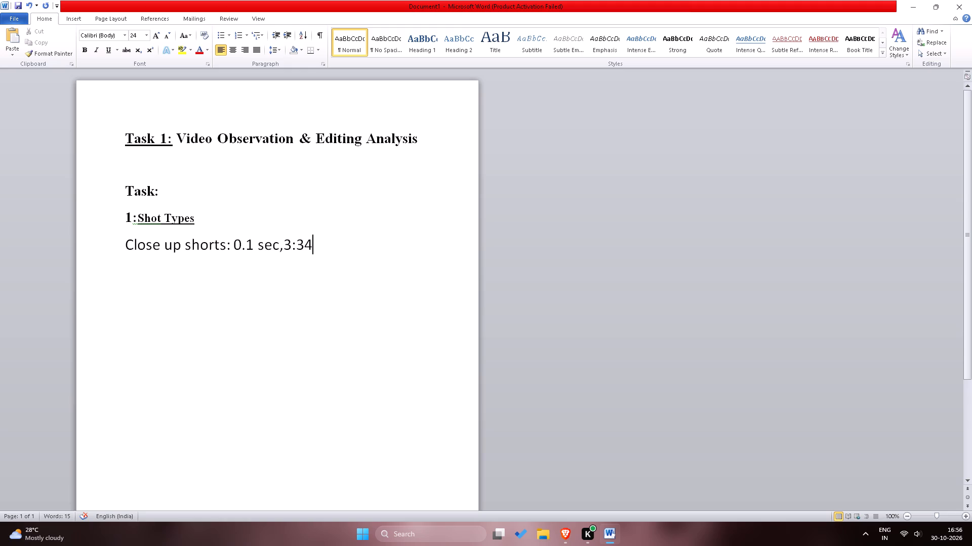
{"action": "left_click", "coordinate": [276, 246]}
{"action": "left_click", "coordinate": [318, 246]}
{"action": "key", "text": "space"}
{"action": "type", "text": "extrea"}
{"action": "key", "text": "BackSpace"}
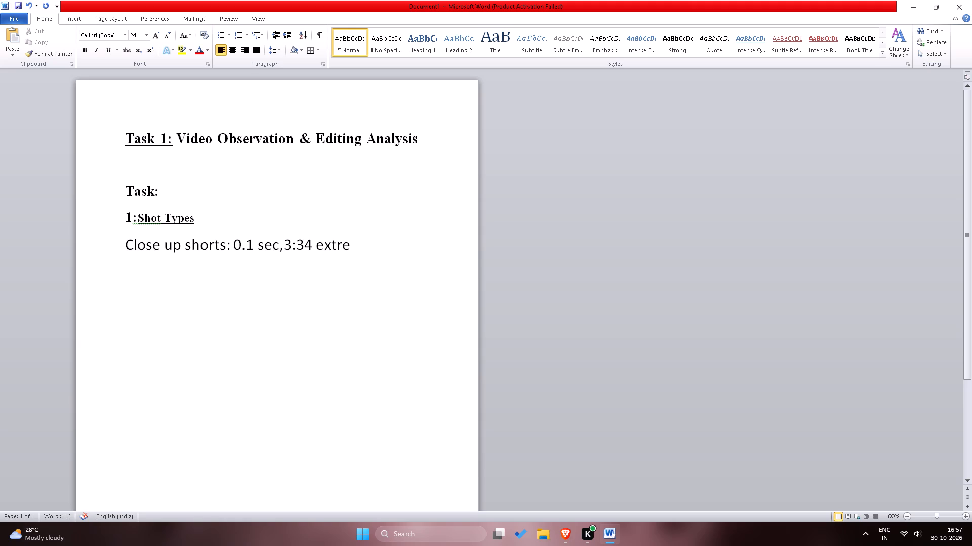
{"action": "type", "text": "me c"}
{"action": "type", "text": "lose i"}
{"action": "key", "text": "BackSpace"}
{"action": "type", "text": "up shor"}
{"action": "type", "text": "ts"}
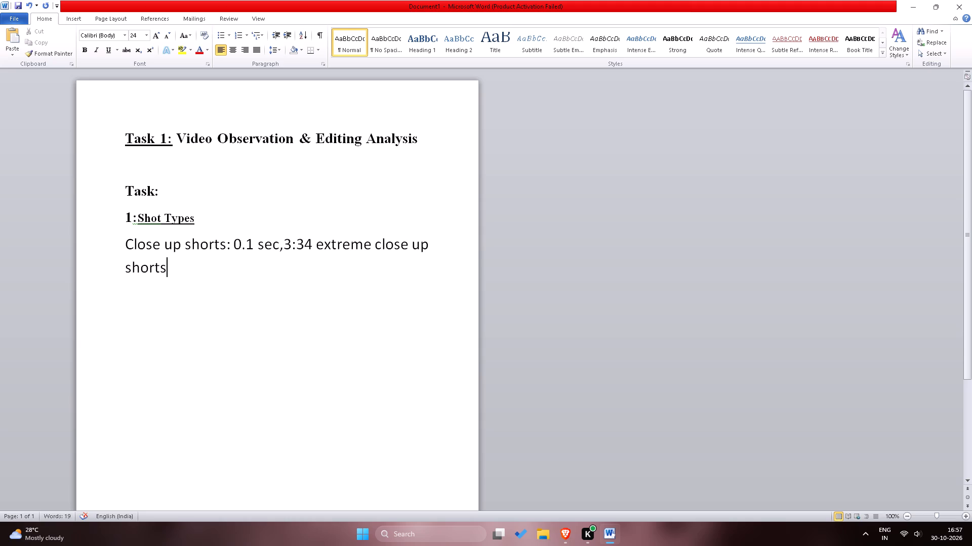
{"action": "key", "text": "Return"}
End the close-up shots entry with a full stop after "shorts".
{"action": "left_click", "coordinate": [180, 266]}
{"action": "key", "text": "space"}
{"action": "key", "text": "BackSpace"}
{"action": "type", "text": "."}
{"action": "key", "text": "space"}
Switch to the task video in the browser and scan it for another shot example to timestamp for the Shot Types answer.
{"action": "key", "text": "alt+Tab"}
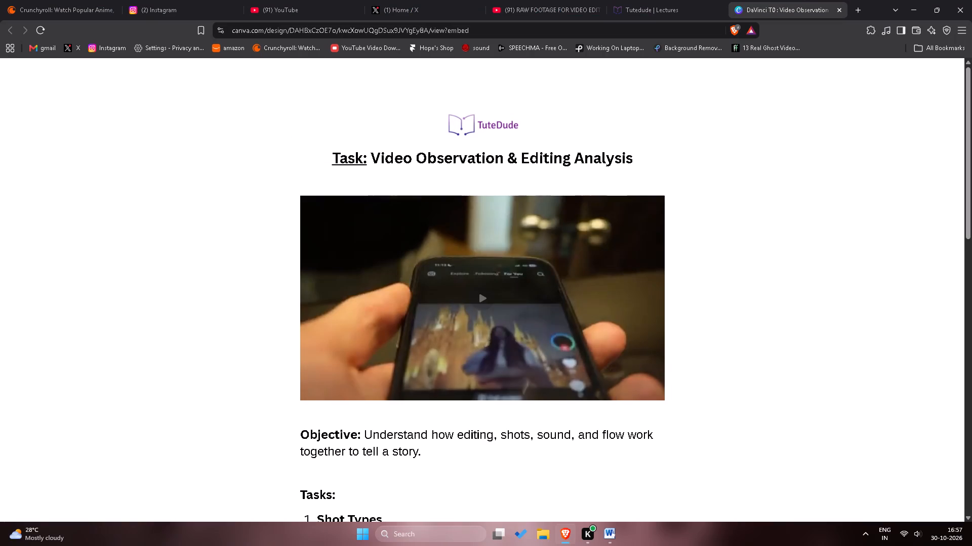
{"action": "scroll", "coordinate": [471, 337], "scroll_direction": "down", "scroll_amount": 2}
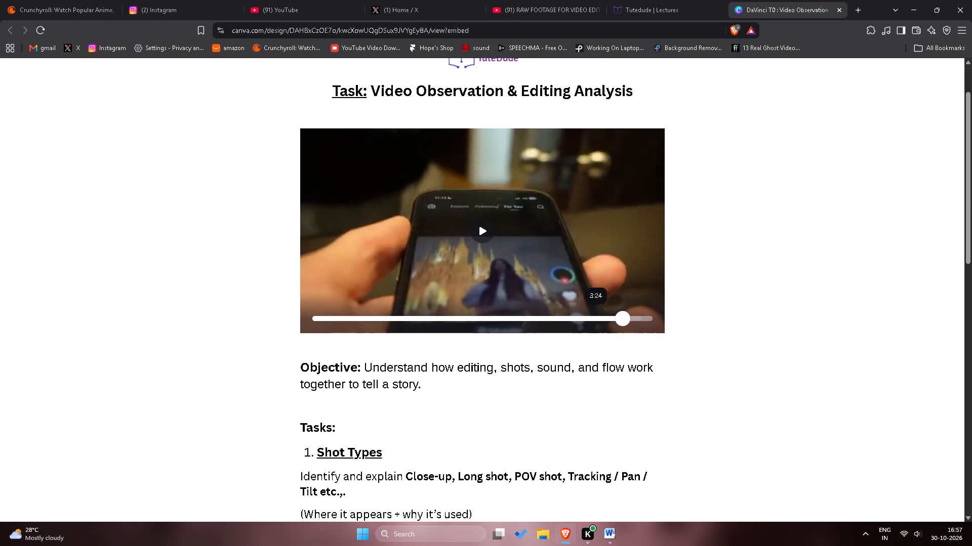
{"action": "left_click_drag", "start_coordinate": [627, 318], "coordinate": [385, 320]}
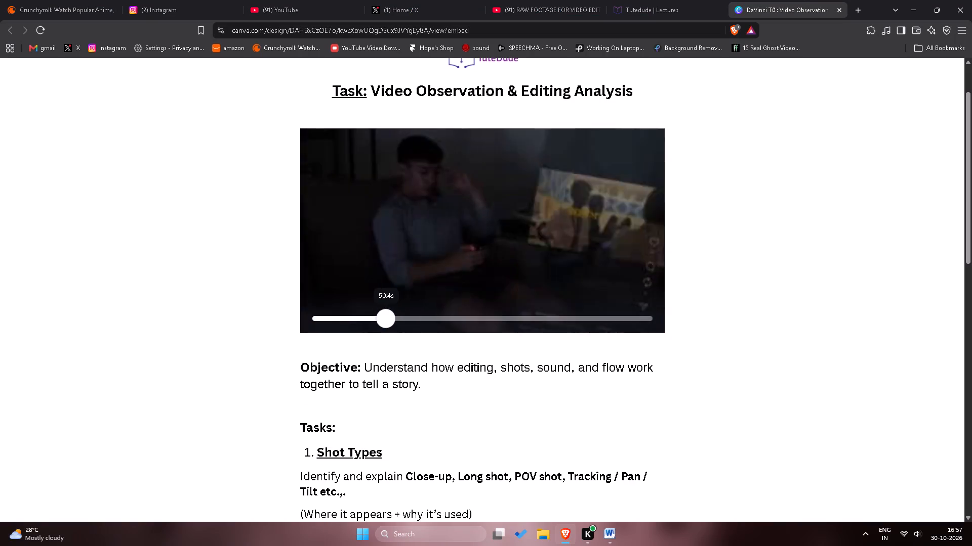
{"action": "left_click_drag", "start_coordinate": [385, 320], "coordinate": [359, 316]}
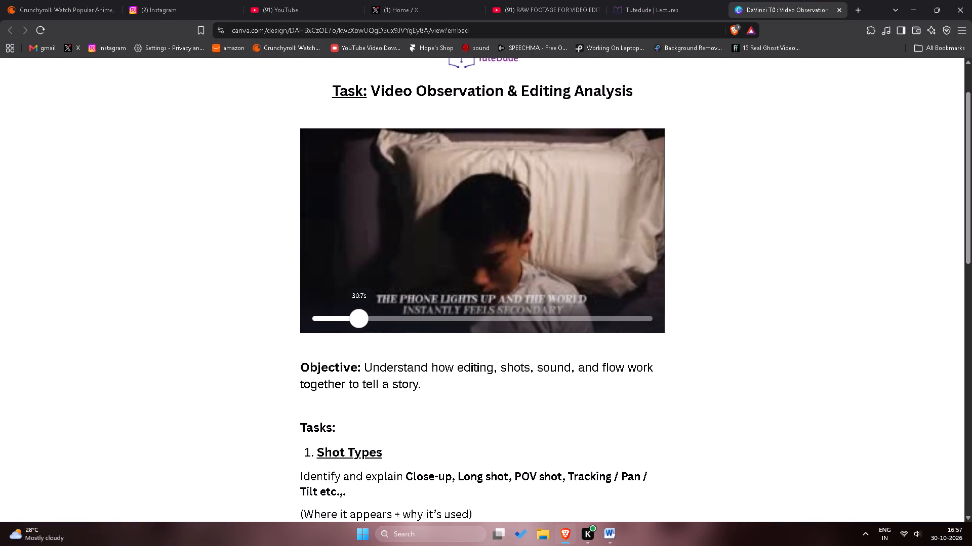
{"action": "left_click_drag", "start_coordinate": [359, 316], "coordinate": [361, 316]}
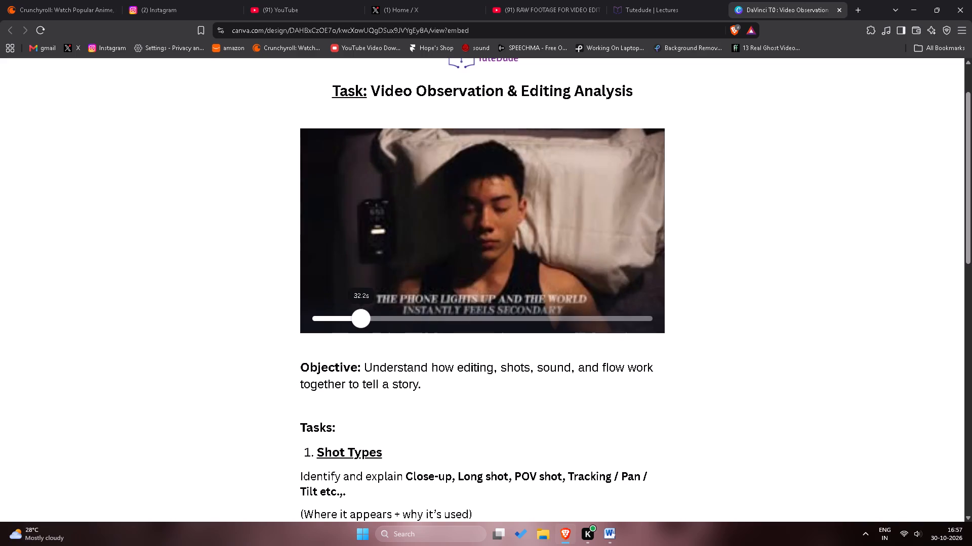
{"action": "left_click_drag", "start_coordinate": [361, 316], "coordinate": [379, 320]}
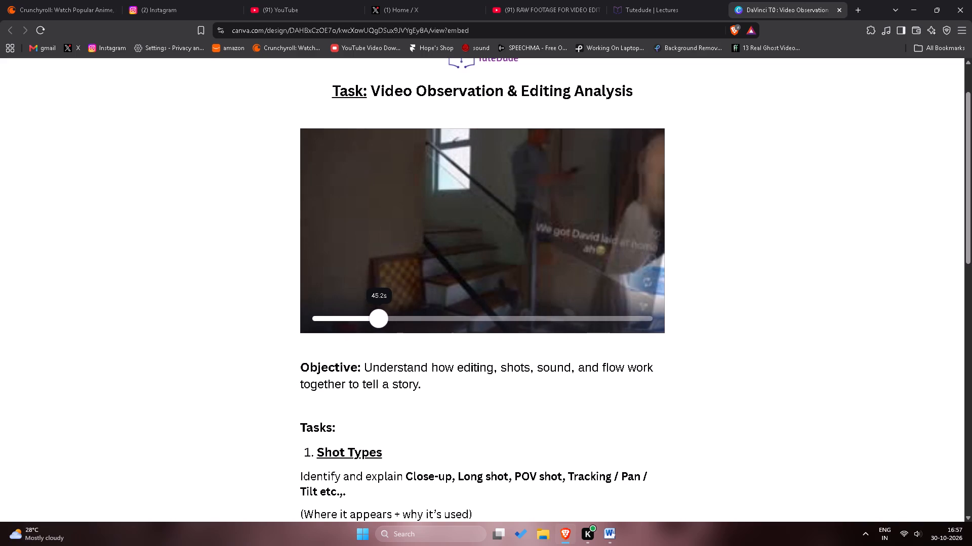
{"action": "left_click_drag", "start_coordinate": [379, 320], "coordinate": [381, 320]}
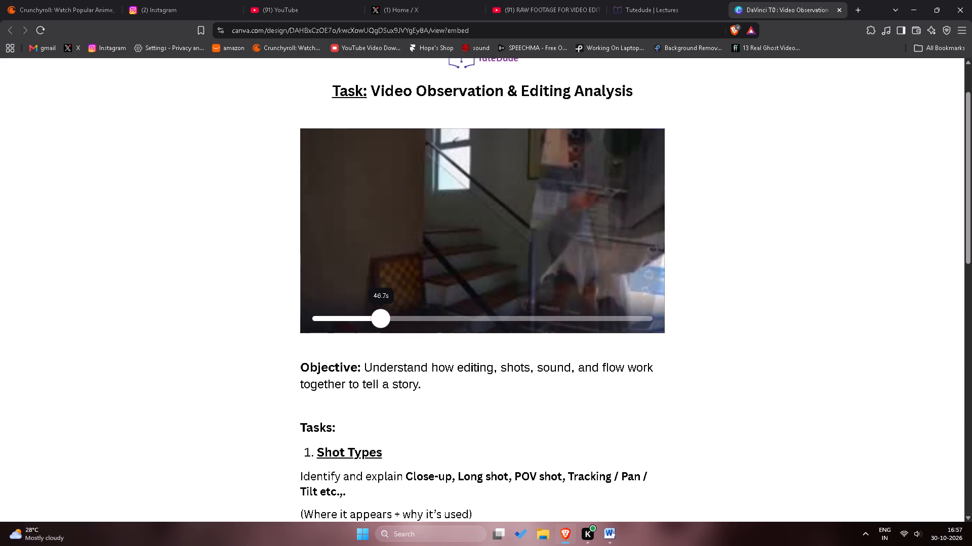
{"action": "left_click_drag", "start_coordinate": [381, 320], "coordinate": [394, 323]}
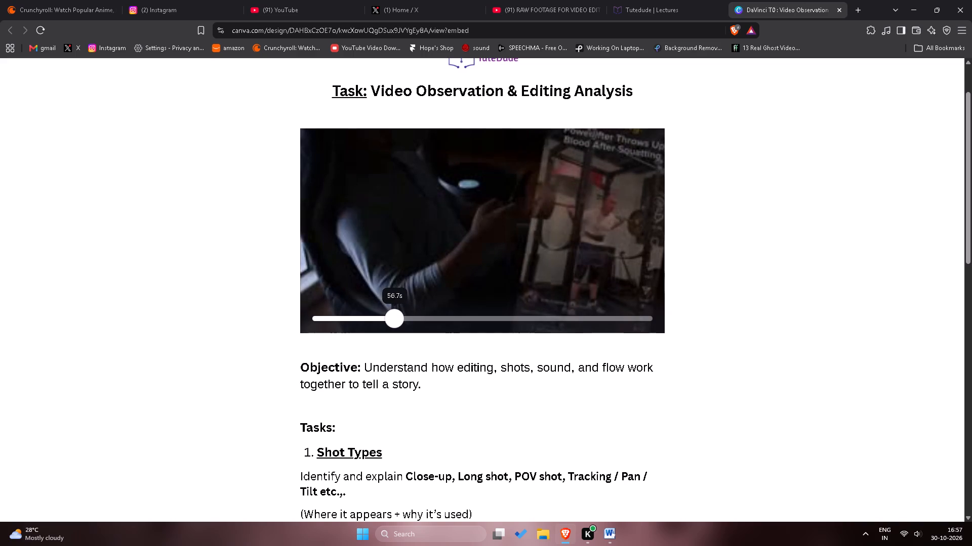
{"action": "left_click_drag", "start_coordinate": [394, 323], "coordinate": [414, 327]}
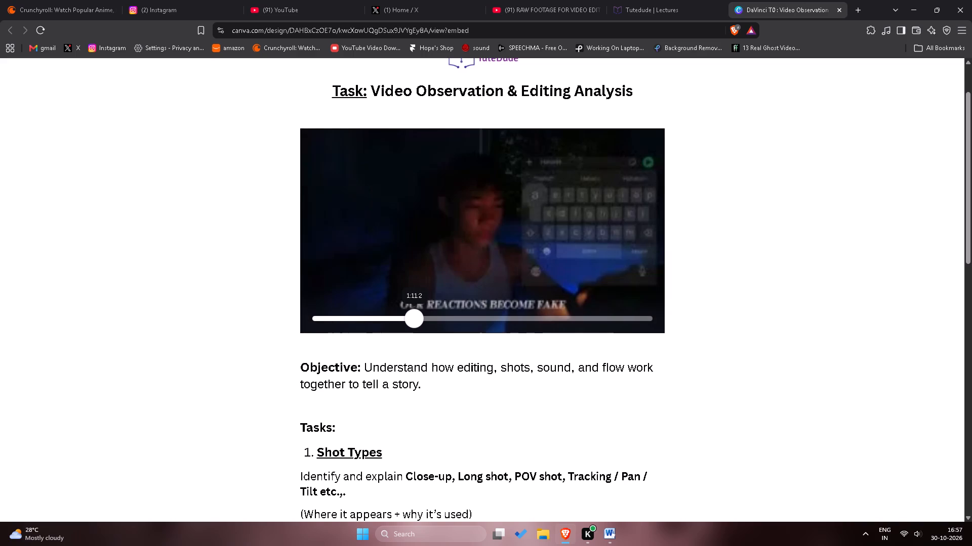
{"action": "left_click_drag", "start_coordinate": [414, 327], "coordinate": [418, 327]}
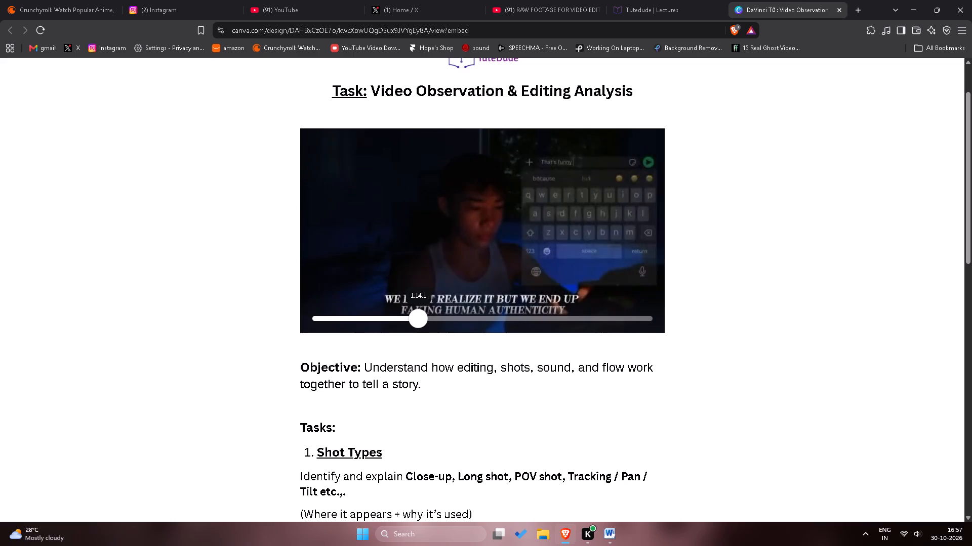
{"action": "left_click_drag", "start_coordinate": [418, 327], "coordinate": [444, 333]}
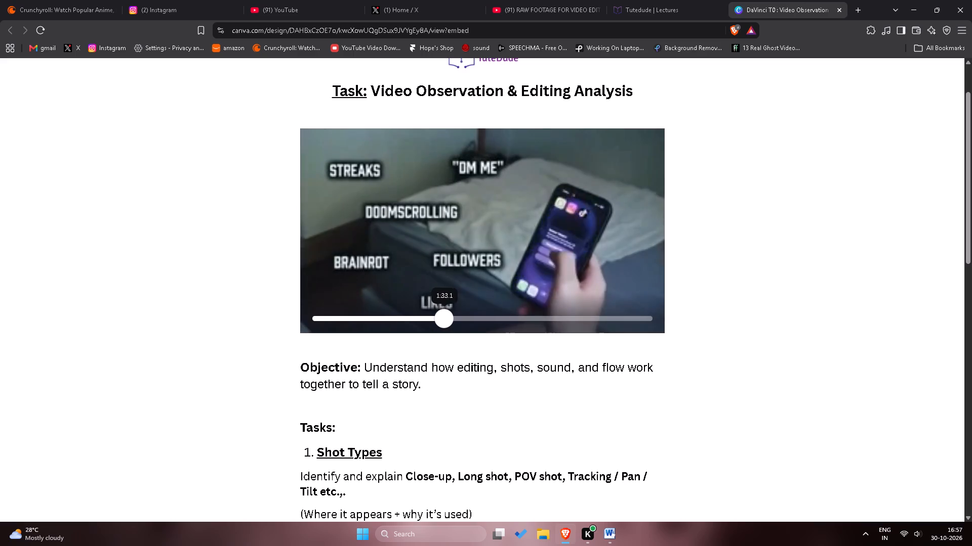
{"action": "left_click_drag", "start_coordinate": [444, 333], "coordinate": [518, 345]}
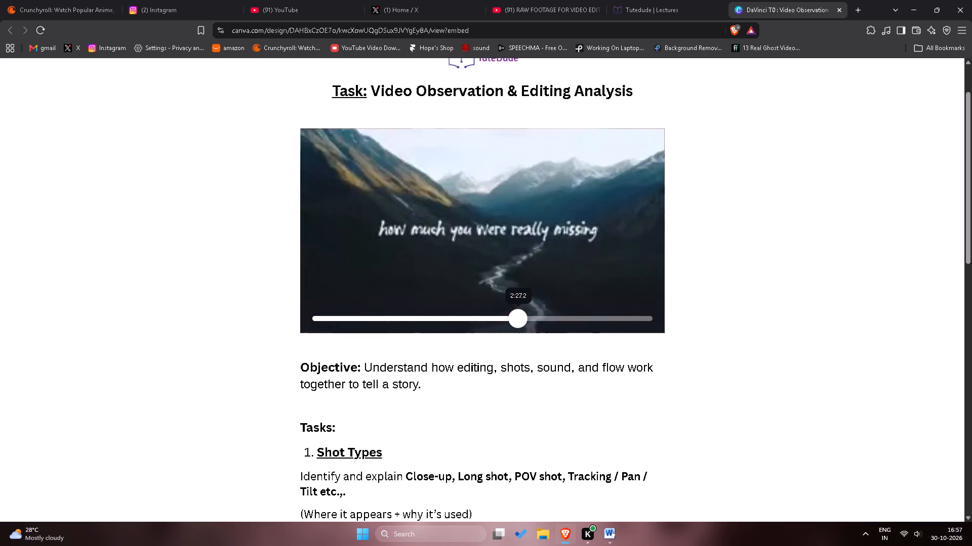
{"action": "left_click_drag", "start_coordinate": [518, 345], "coordinate": [498, 346]}
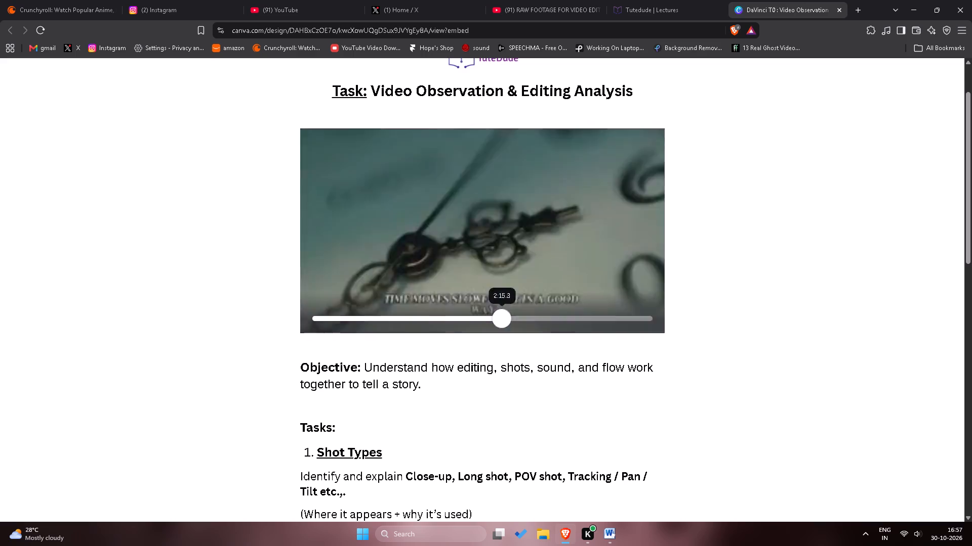
{"action": "left_click_drag", "start_coordinate": [498, 346], "coordinate": [363, 352]}
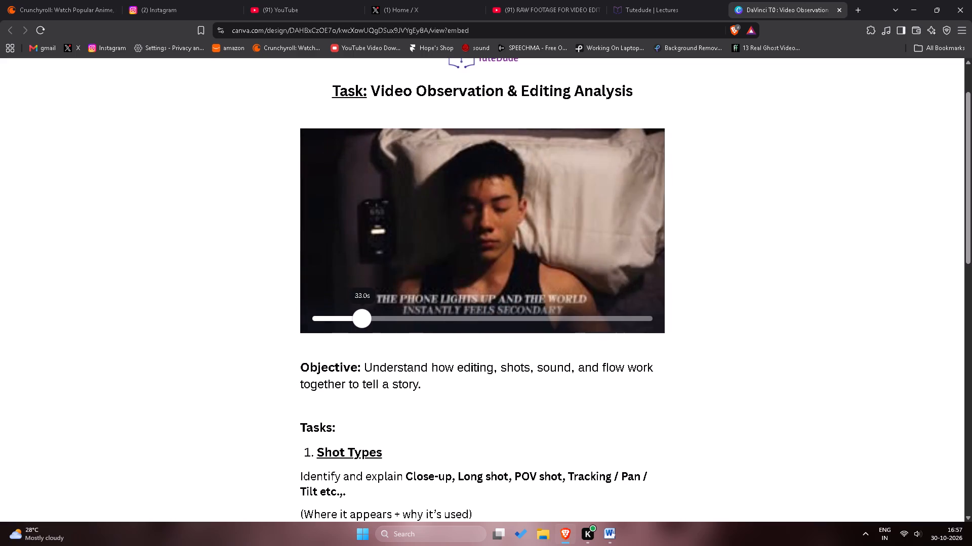
{"action": "left_click_drag", "start_coordinate": [363, 352], "coordinate": [356, 352]}
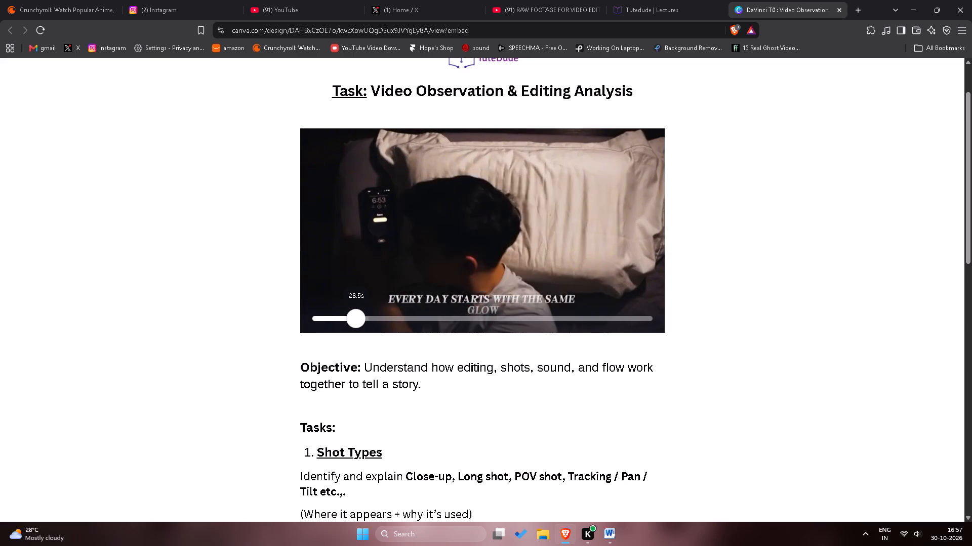
{"action": "left_click_drag", "start_coordinate": [356, 352], "coordinate": [353, 353]}
In the Word document, append the timestamp "25 sec" after "shorts." at the end of the close-up entry.
{"action": "key", "text": "alt+Tab"}
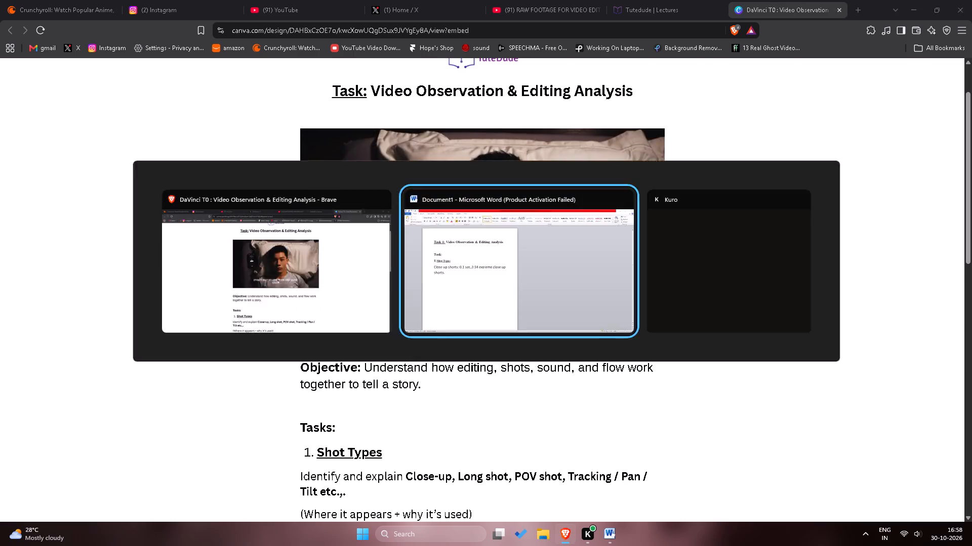
{"action": "type", "text": "25"}
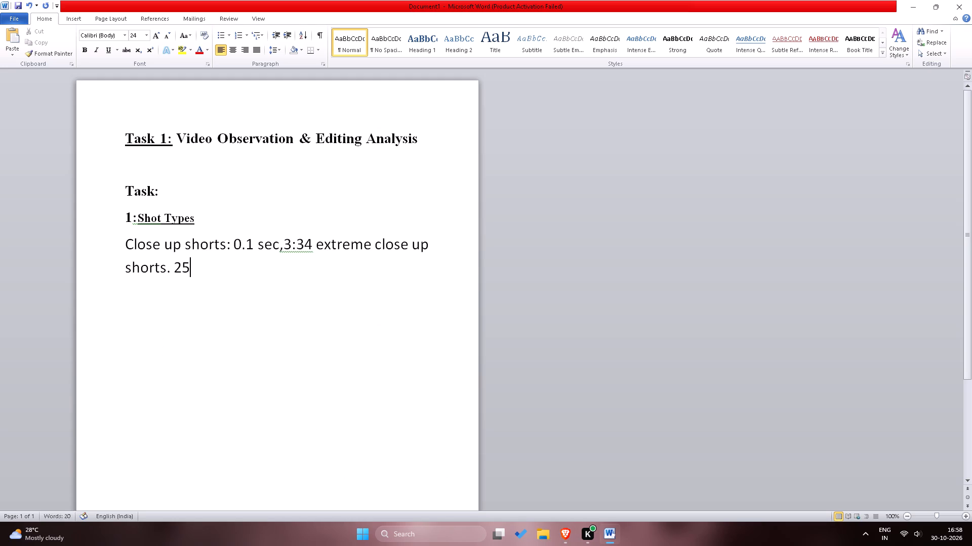
{"action": "key", "text": "space"}
{"action": "key", "text": "alt+Tab"}
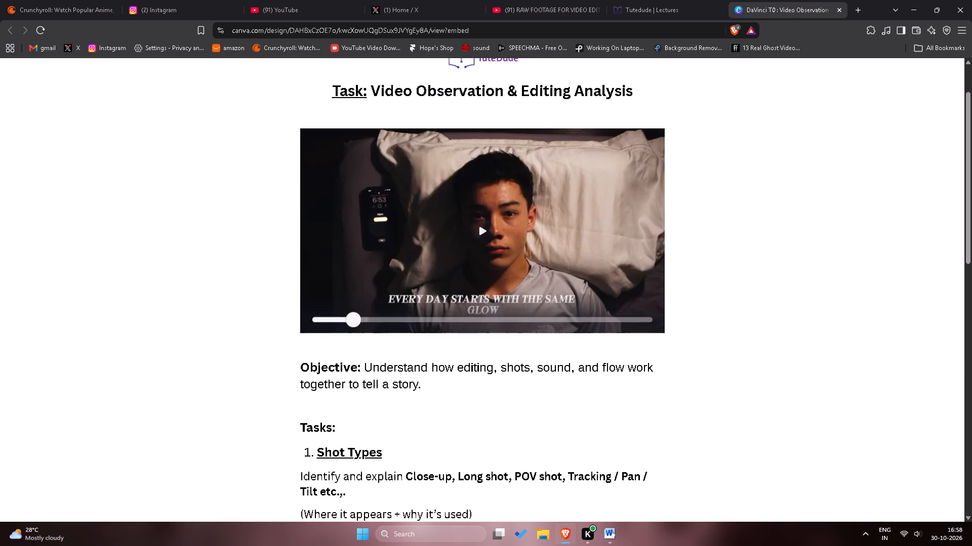
{"action": "key", "text": "alt+Tab"}
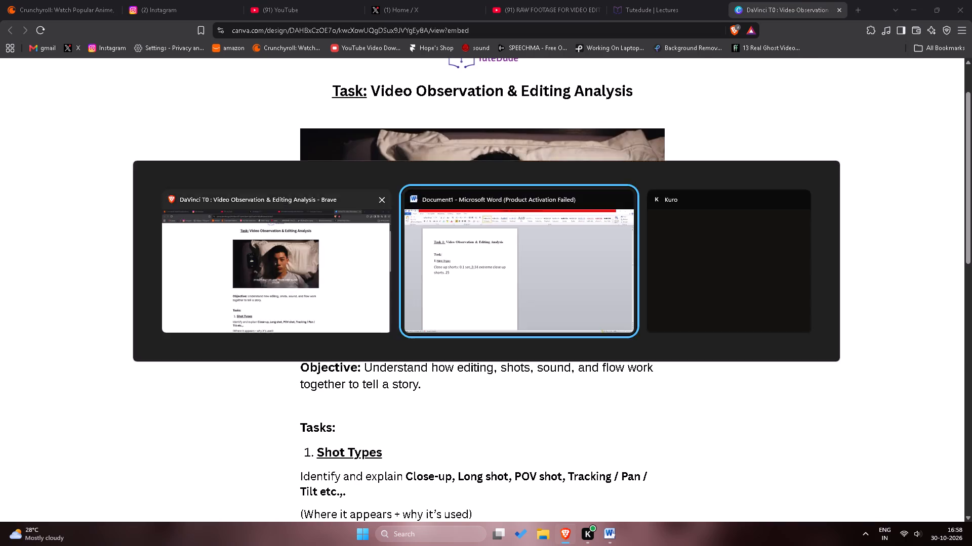
{"action": "type", "text": "sec"}
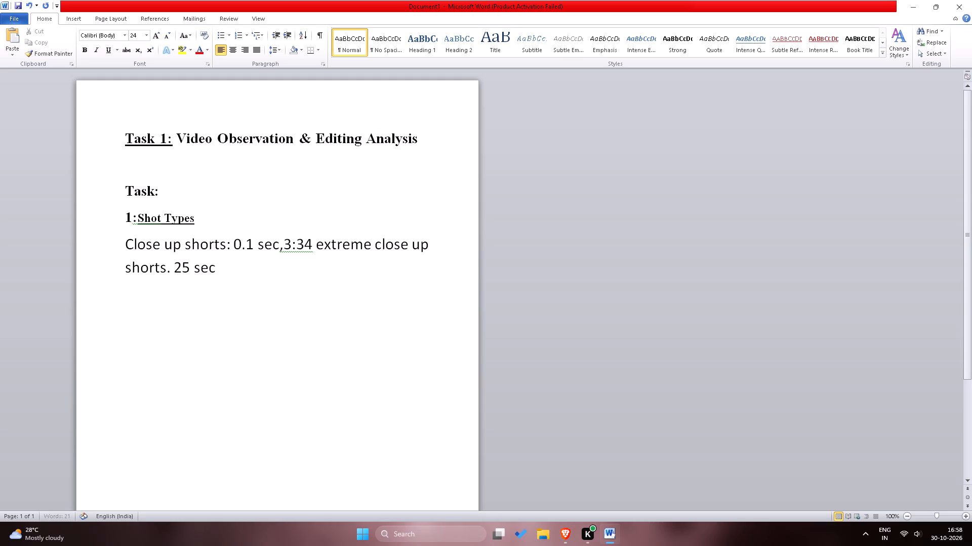
{"action": "key", "text": "space"}
Return to the task video in the browser and examine the shots between about 33 and 60 seconds for their shot types.
{"action": "key", "text": "alt+Tab"}
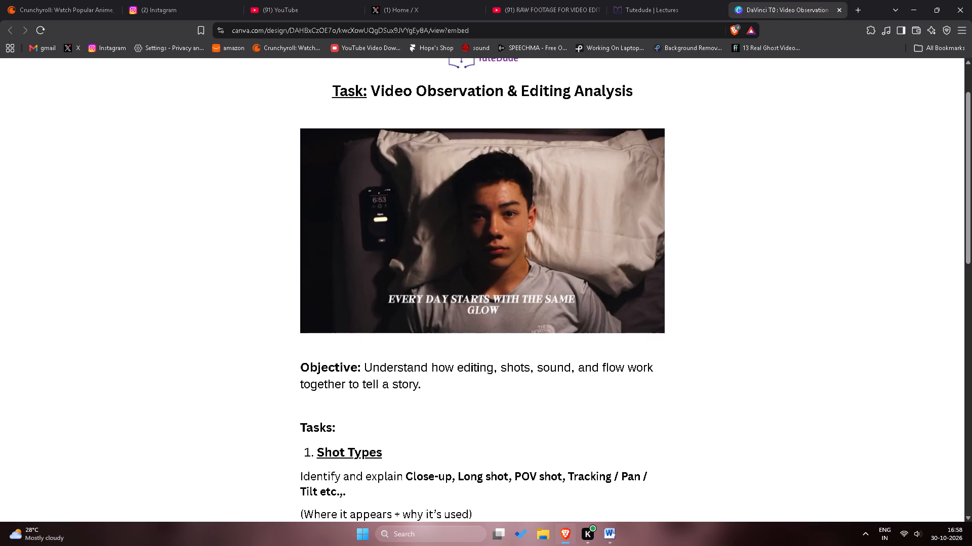
{"action": "left_click", "coordinate": [491, 236]}
{"action": "left_click_drag", "start_coordinate": [358, 312], "coordinate": [363, 312]}
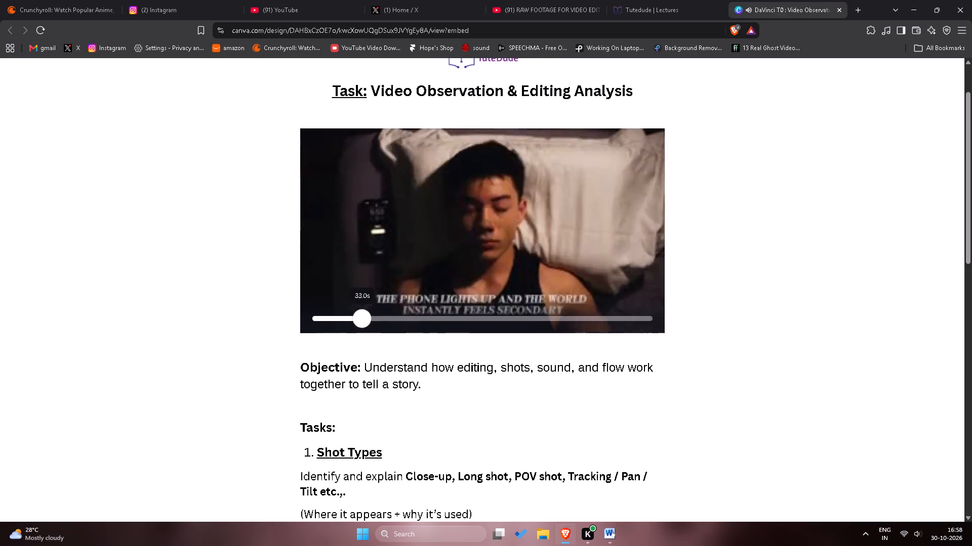
{"action": "left_click_drag", "start_coordinate": [363, 312], "coordinate": [377, 315]}
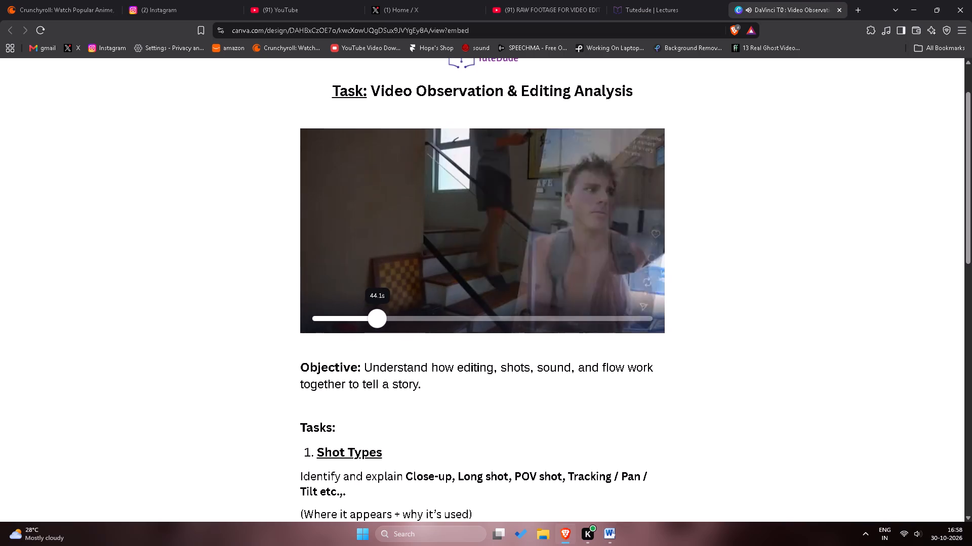
{"action": "left_click_drag", "start_coordinate": [377, 315], "coordinate": [398, 319]}
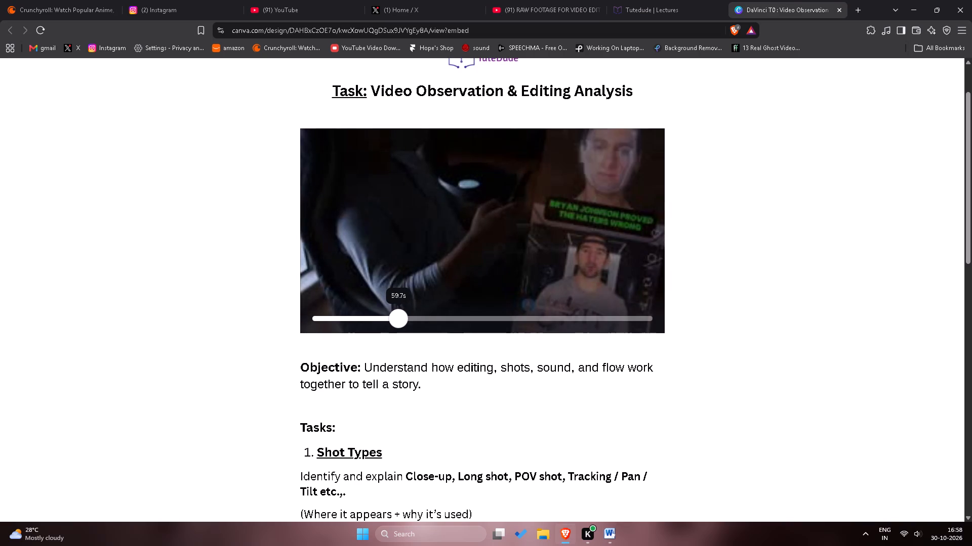
{"action": "left_click_drag", "start_coordinate": [398, 319], "coordinate": [391, 319]}
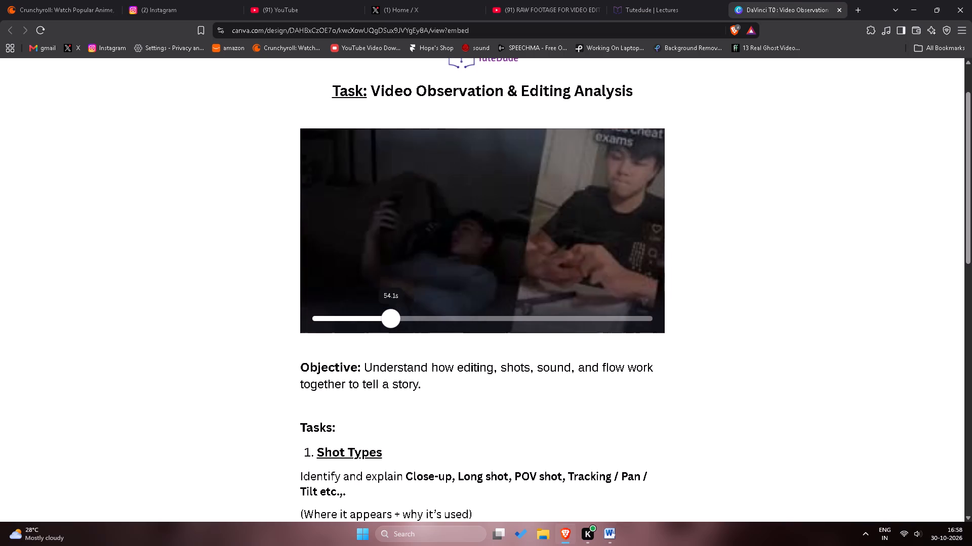
{"action": "left_click_drag", "start_coordinate": [391, 319], "coordinate": [390, 319]}
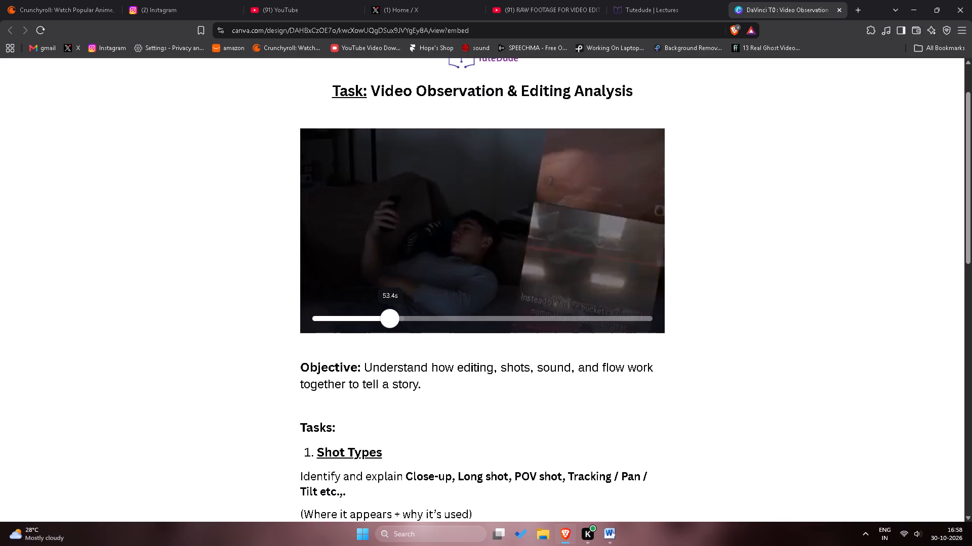
{"action": "left_click_drag", "start_coordinate": [390, 319], "coordinate": [386, 319]}
Switch to the Tutedude lecture "Shot types and camera angles" and review its shot size, angle and framing examples between about 2:20 and 4:40.
{"action": "left_click", "coordinate": [665, 0]}
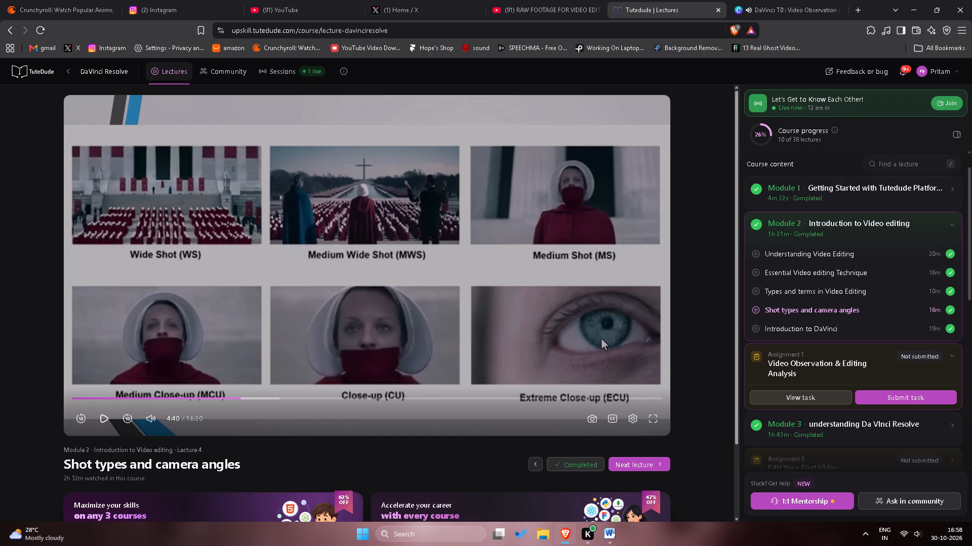
{"action": "key", "text": "alt+Tab"}
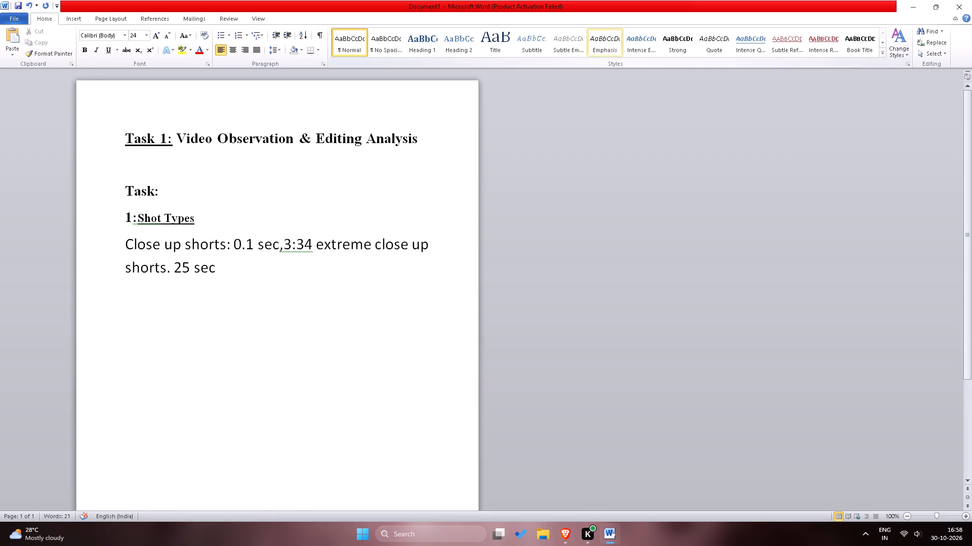
{"action": "key", "text": "alt+Tab"}
{"action": "left_click", "coordinate": [558, 0]}
{"action": "left_click", "coordinate": [777, 0]}
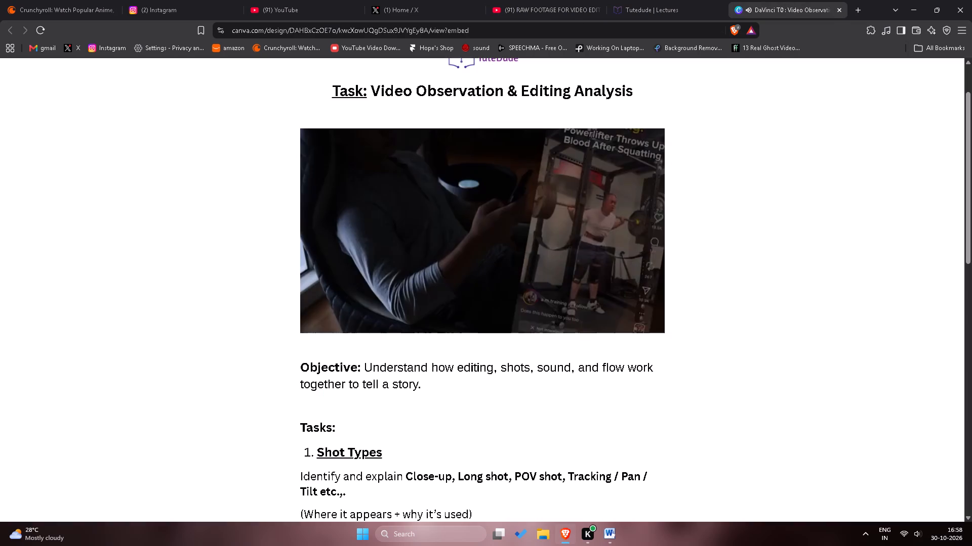
{"action": "left_click", "coordinate": [469, 235]}
{"action": "left_click", "coordinate": [648, 0]}
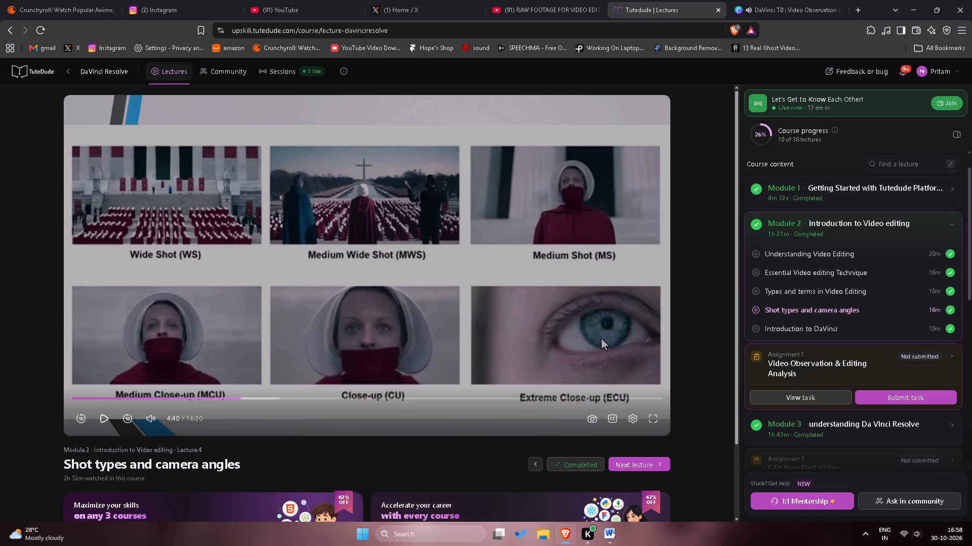
{"action": "left_click_drag", "start_coordinate": [227, 398], "coordinate": [209, 397]}
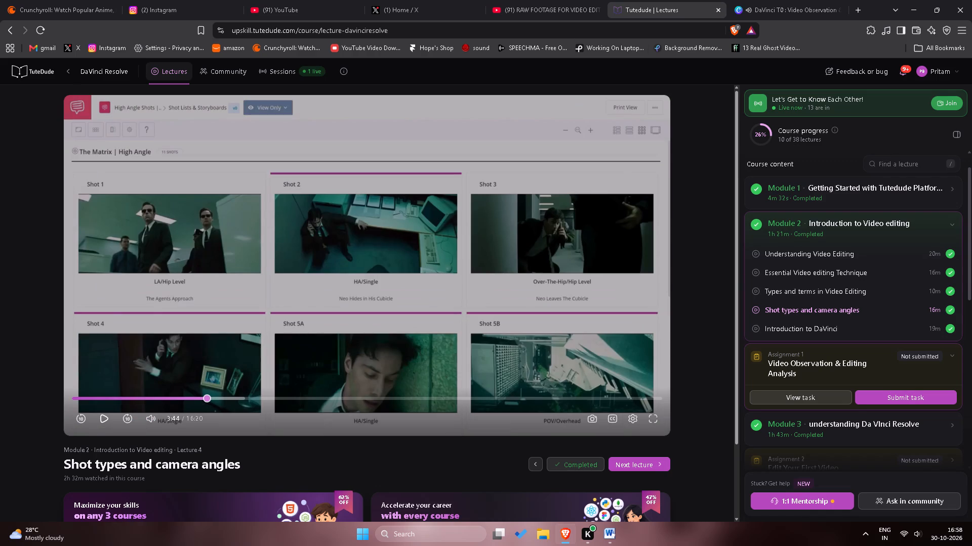
{"action": "left_click_drag", "start_coordinate": [209, 397], "coordinate": [192, 396]}
{"action": "left_click_drag", "start_coordinate": [192, 396], "coordinate": [179, 397]}
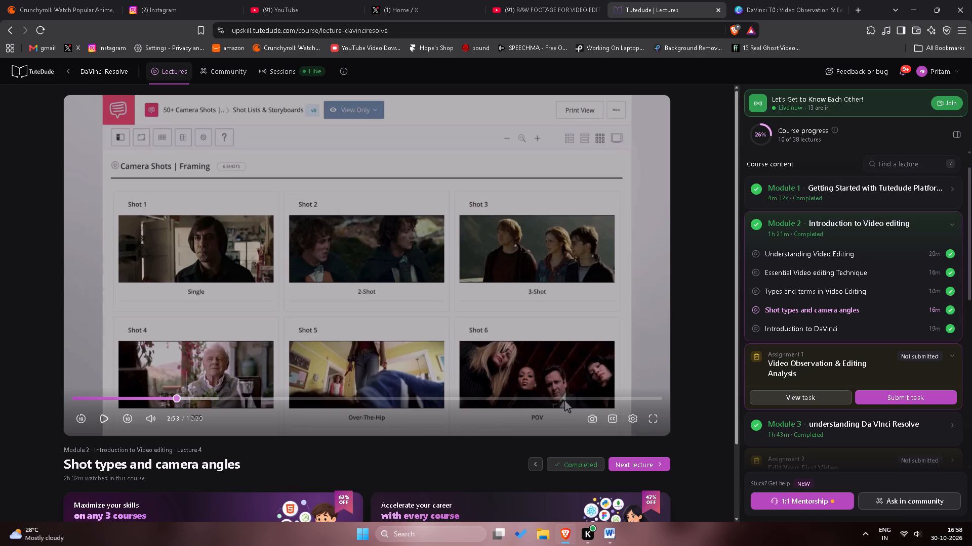
{"action": "left_click_drag", "start_coordinate": [179, 397], "coordinate": [179, 397]}
{"action": "left_click_drag", "start_coordinate": [179, 397], "coordinate": [160, 399]}
{"action": "left_click_drag", "start_coordinate": [160, 399], "coordinate": [151, 401]}
{"action": "key", "text": "alt+Tab"}
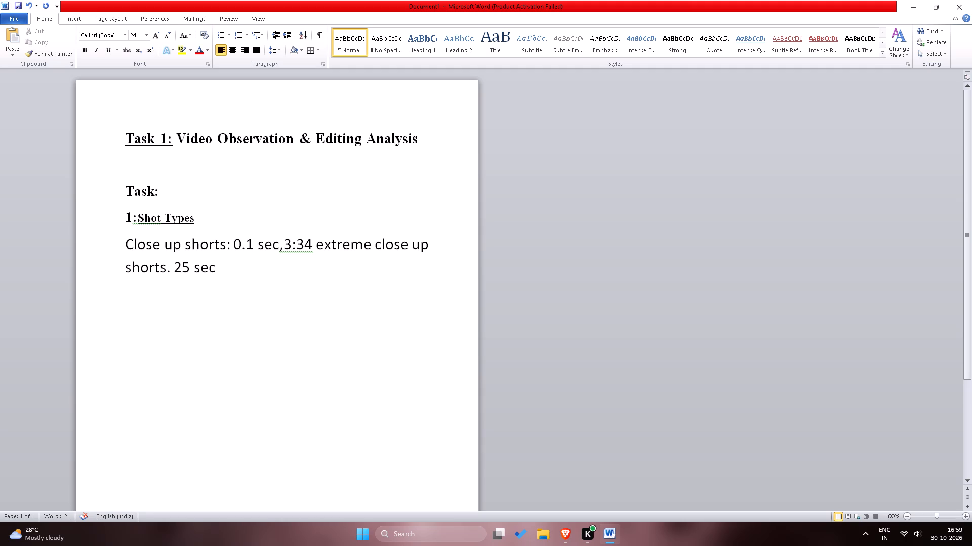
{"action": "key", "text": "alt+Tab"}
Return to the task video and scan from about 38 seconds to 1:13 for another shot example, pausing near 50 seconds.
{"action": "left_click", "coordinate": [787, 0]}
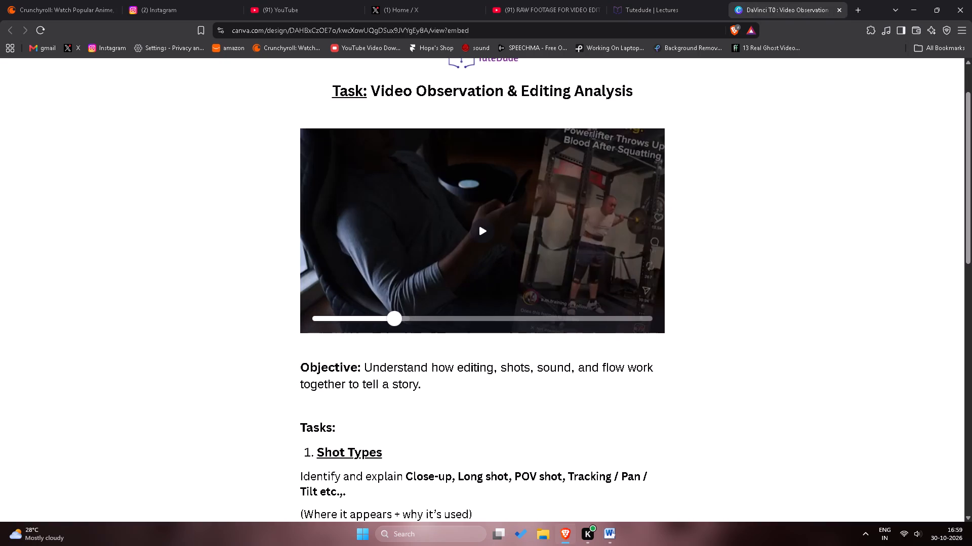
{"action": "left_click", "coordinate": [490, 232]}
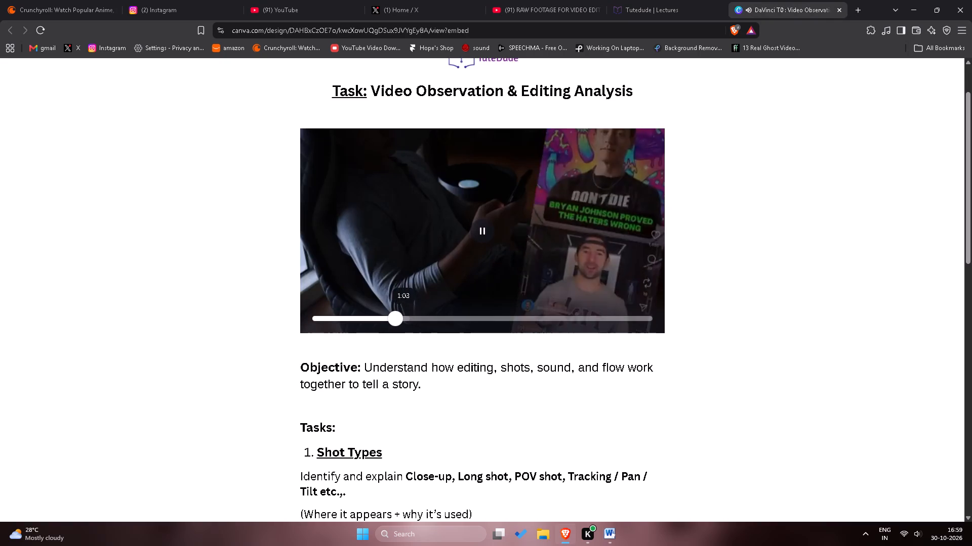
{"action": "left_click_drag", "start_coordinate": [400, 317], "coordinate": [370, 322]}
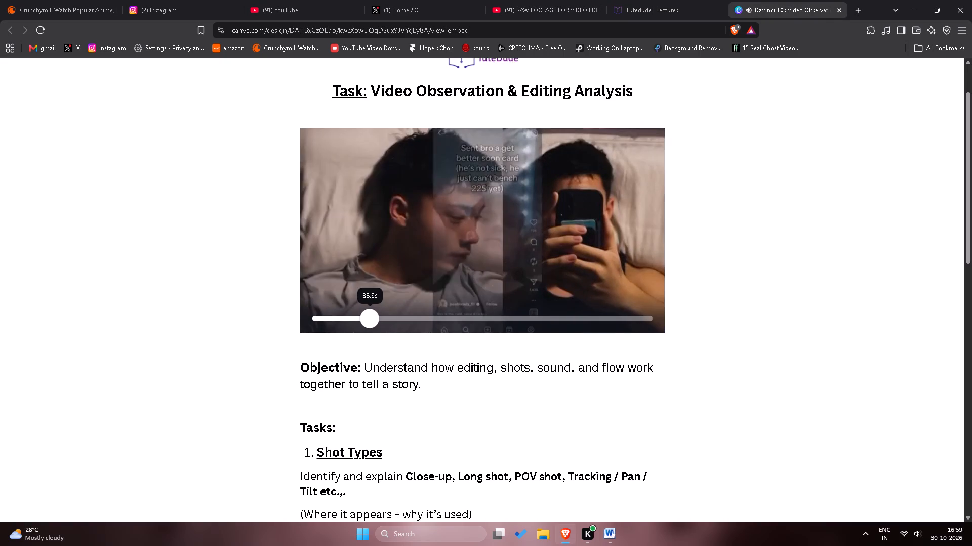
{"action": "left_click_drag", "start_coordinate": [370, 322], "coordinate": [388, 323]}
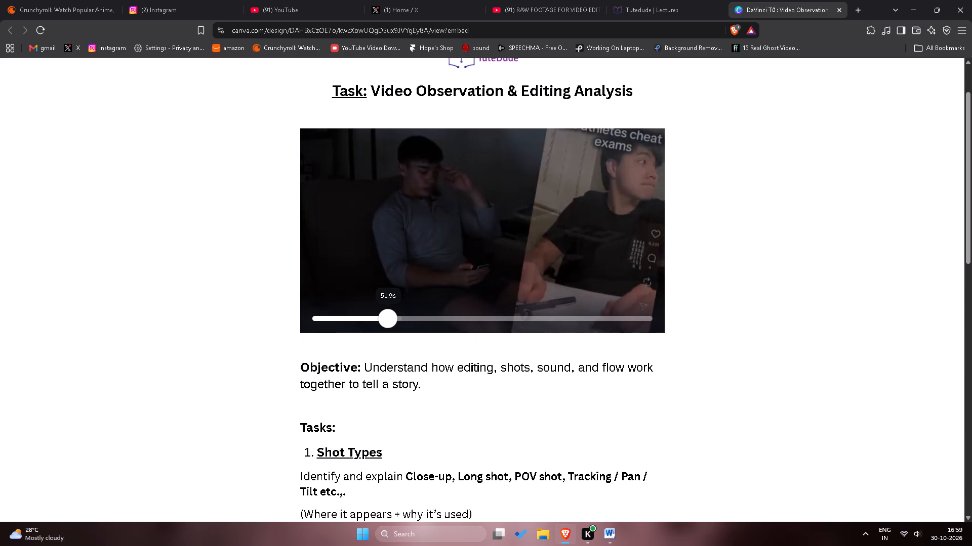
{"action": "left_click_drag", "start_coordinate": [388, 323], "coordinate": [416, 328]}
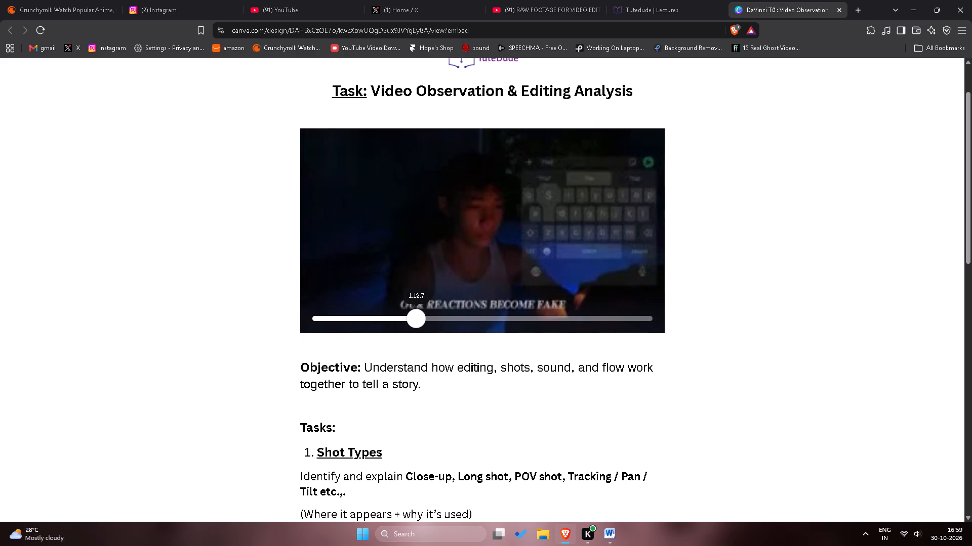
{"action": "left_click_drag", "start_coordinate": [416, 328], "coordinate": [404, 327]}
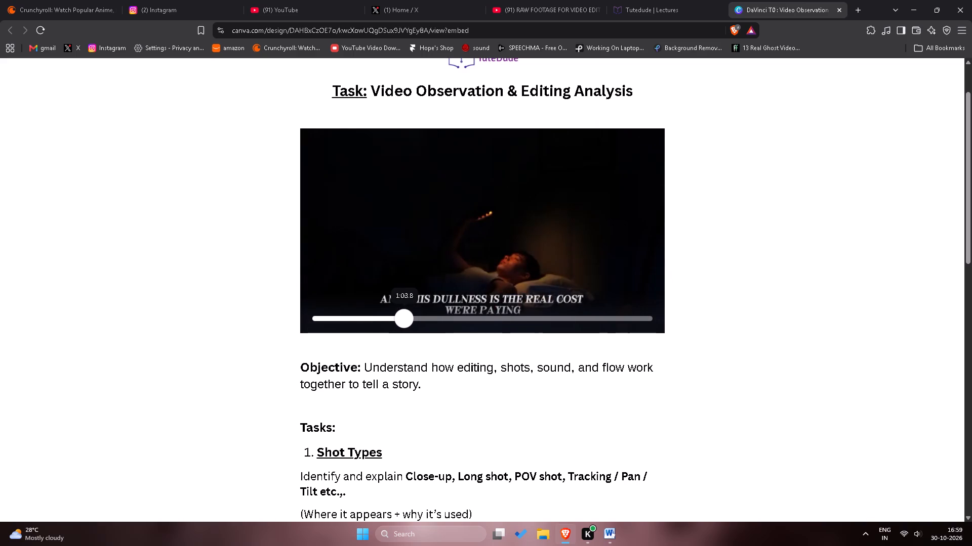
{"action": "left_click_drag", "start_coordinate": [404, 327], "coordinate": [390, 326]}
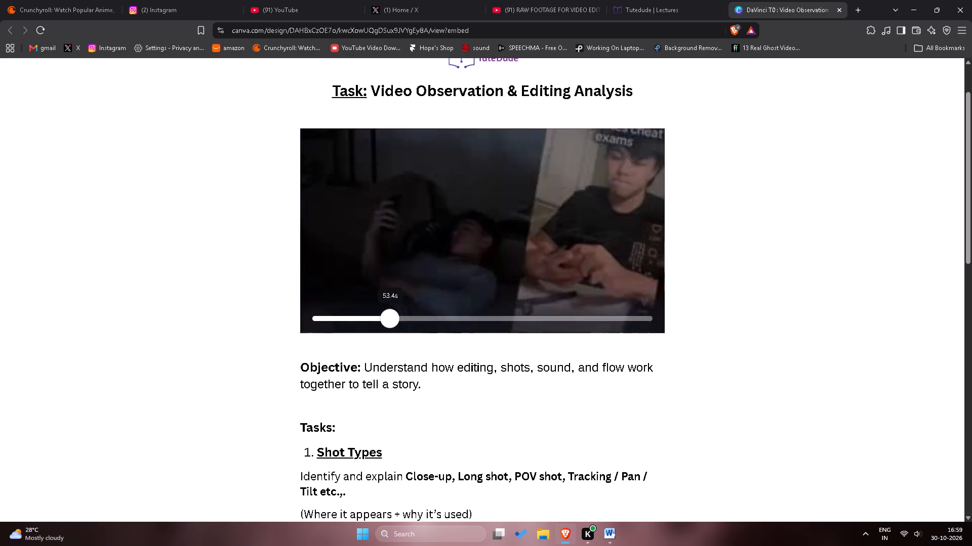
{"action": "left_click_drag", "start_coordinate": [390, 326], "coordinate": [382, 335]}
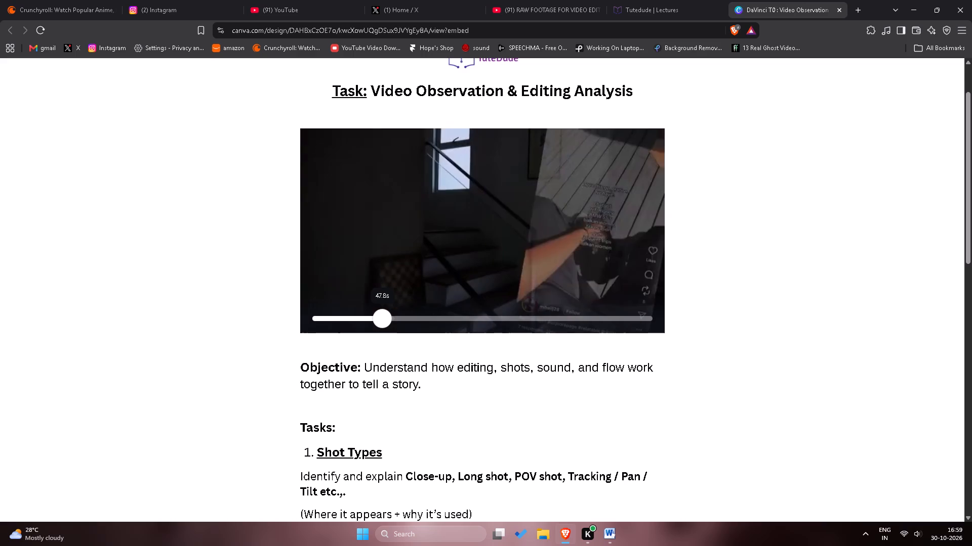
{"action": "left_click_drag", "start_coordinate": [382, 335], "coordinate": [386, 335]}
{"action": "left_click", "coordinate": [439, 224]}
In the Word document, add a comma and the timestamp "50 sec" after "25 sec" in the close-up entry.
{"action": "key", "text": "alt+Tab"}
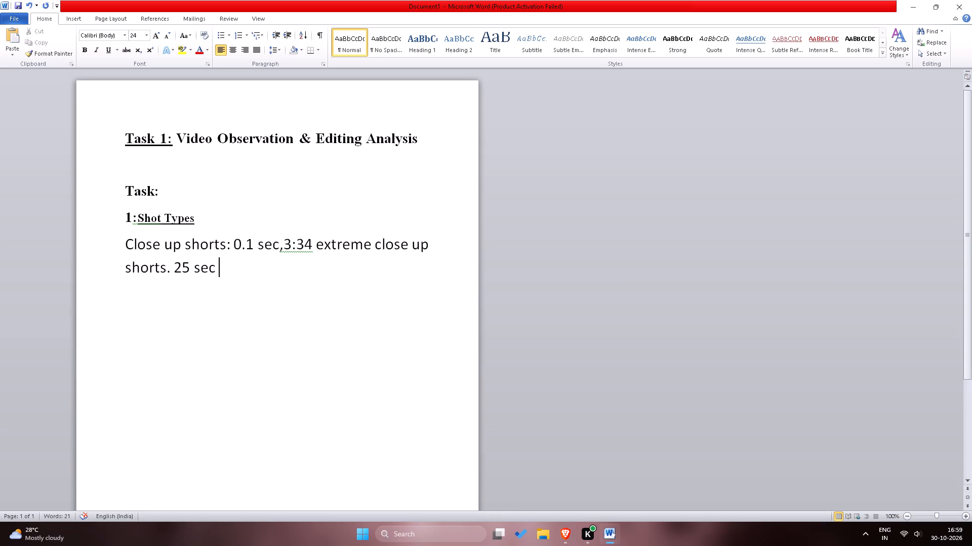
{"action": "key", "text": "BackSpace"}
{"action": "key", "text": "slash"}
{"action": "key", "text": "BackSpace"}
{"action": "key", "text": "period"}
{"action": "key", "text": "BackSpace"}
{"action": "key", "text": "apostrophe"}
{"action": "key", "text": "BackSpace"}
{"action": "type", "text": ","}
{"action": "key", "text": "space"}
{"action": "type", "text": "50se"}
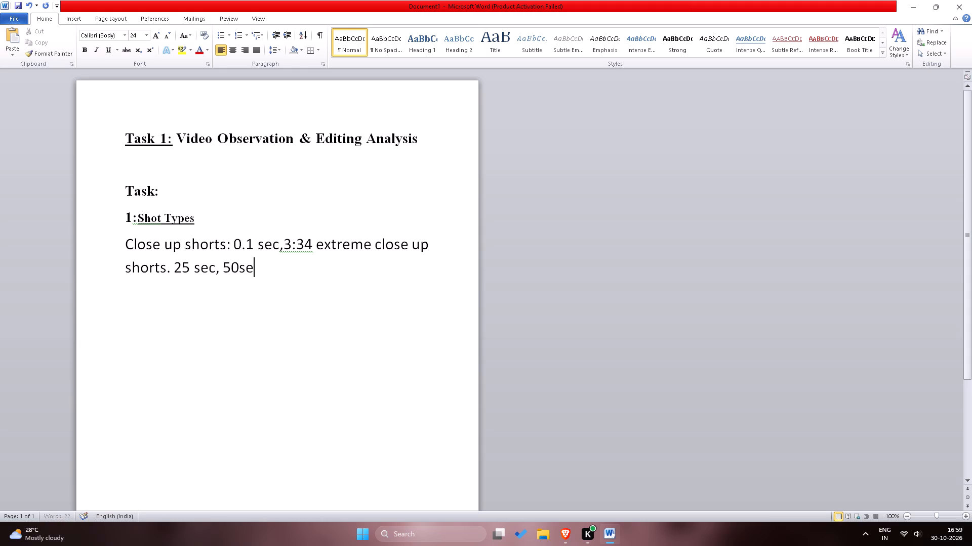
{"action": "key", "text": "BackSpace"}
{"action": "key", "text": "BackSpace"}
{"action": "key", "text": "space"}
{"action": "type", "text": "sec"}
Examine the task video's shots between about 1:10 and 1:29 in the browser for their shot types, and return to the Word document.
{"action": "key", "text": "alt+Tab"}
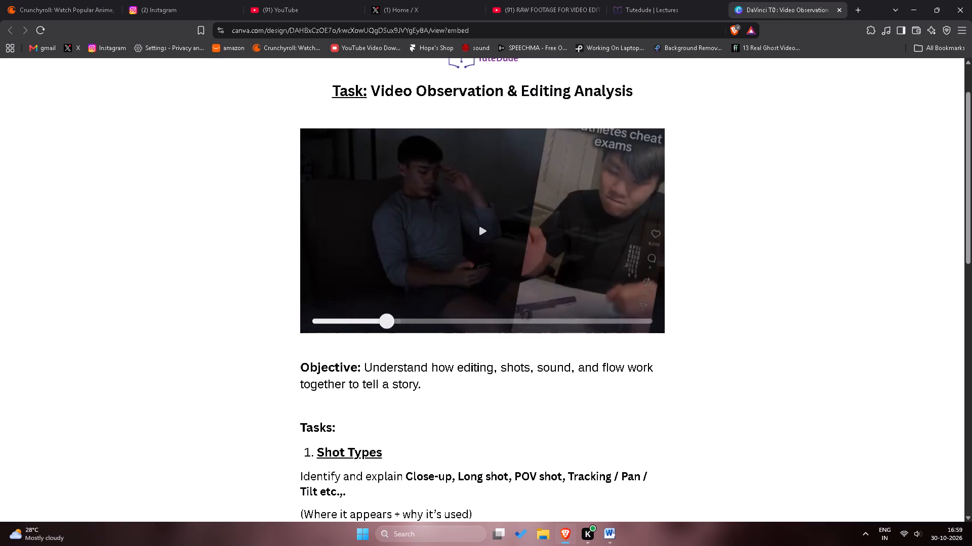
{"action": "left_click", "coordinate": [493, 238]}
{"action": "left_click", "coordinate": [485, 233]}
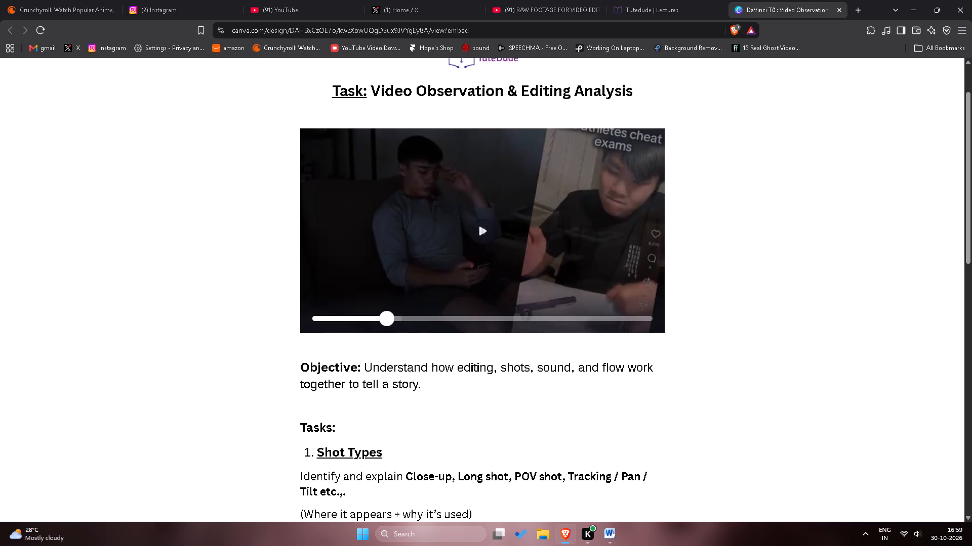
{"action": "left_click_drag", "start_coordinate": [388, 313], "coordinate": [413, 318]}
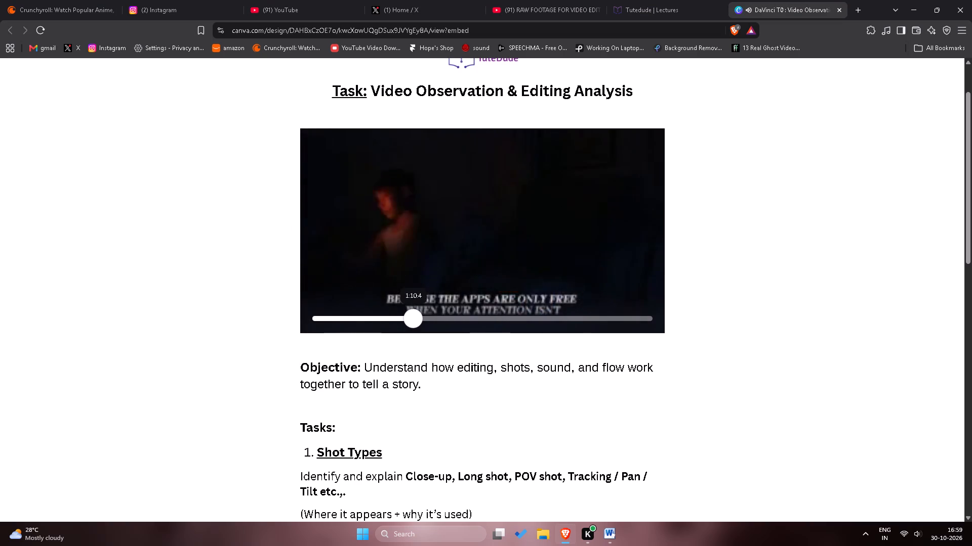
{"action": "left_click_drag", "start_coordinate": [413, 318], "coordinate": [416, 319]}
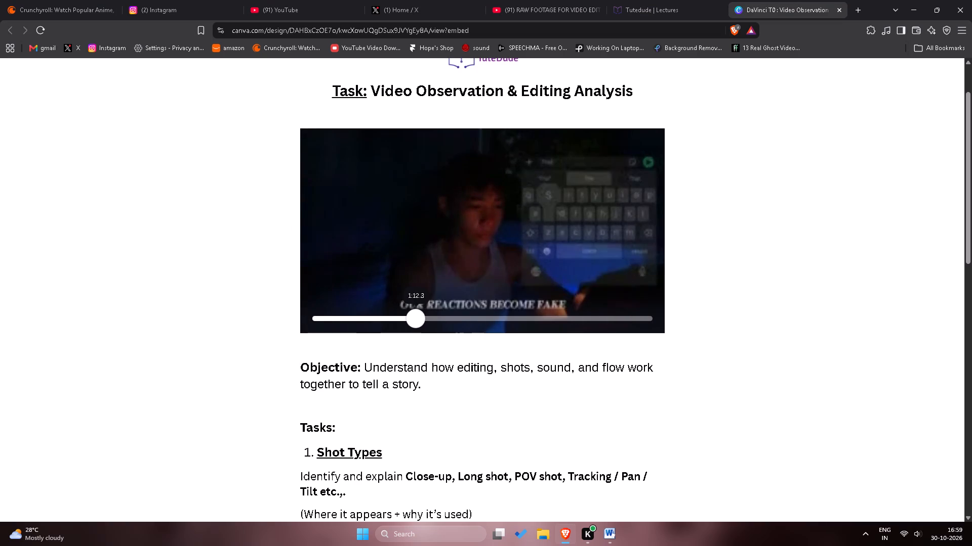
{"action": "left_click_drag", "start_coordinate": [416, 319], "coordinate": [414, 319]}
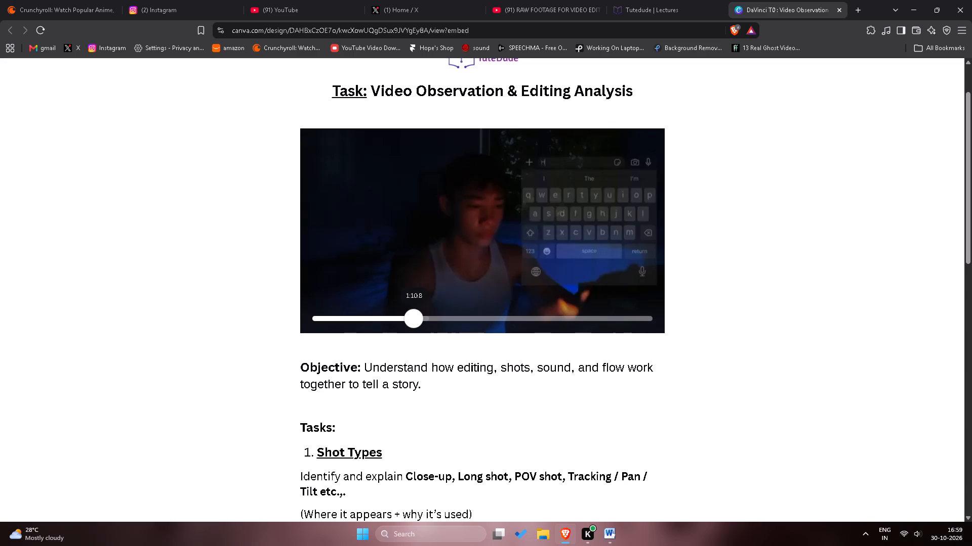
{"action": "left_click_drag", "start_coordinate": [414, 319], "coordinate": [418, 319]}
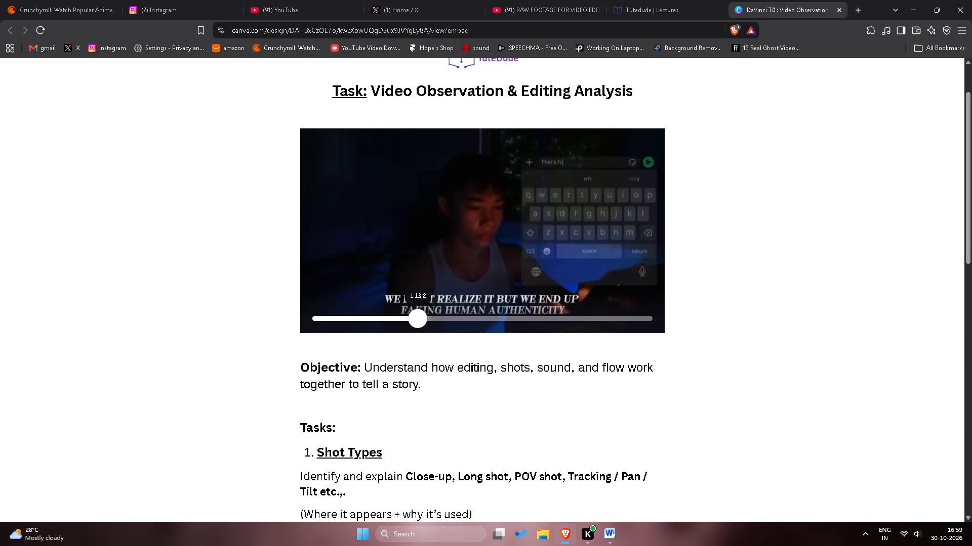
{"action": "left_click_drag", "start_coordinate": [418, 319], "coordinate": [420, 319]}
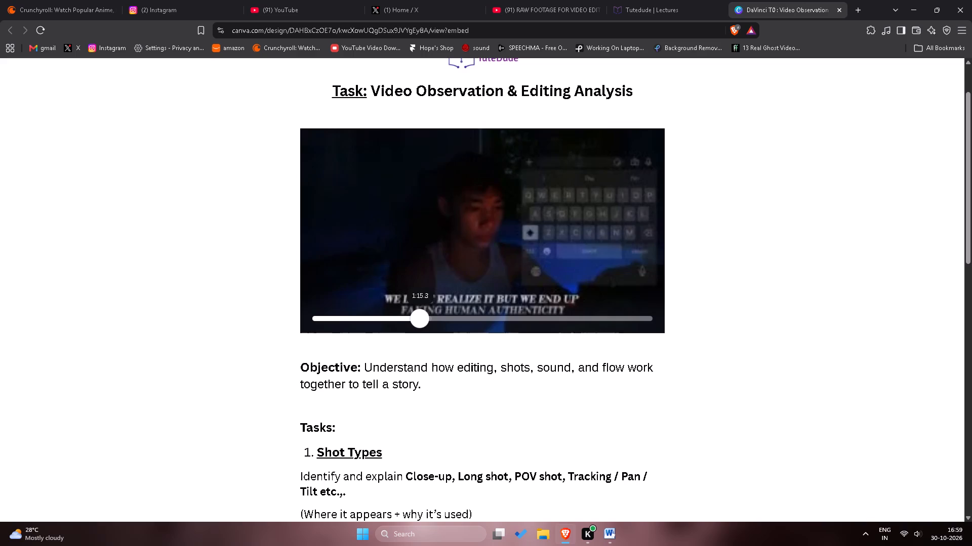
{"action": "left_click_drag", "start_coordinate": [420, 319], "coordinate": [428, 322]}
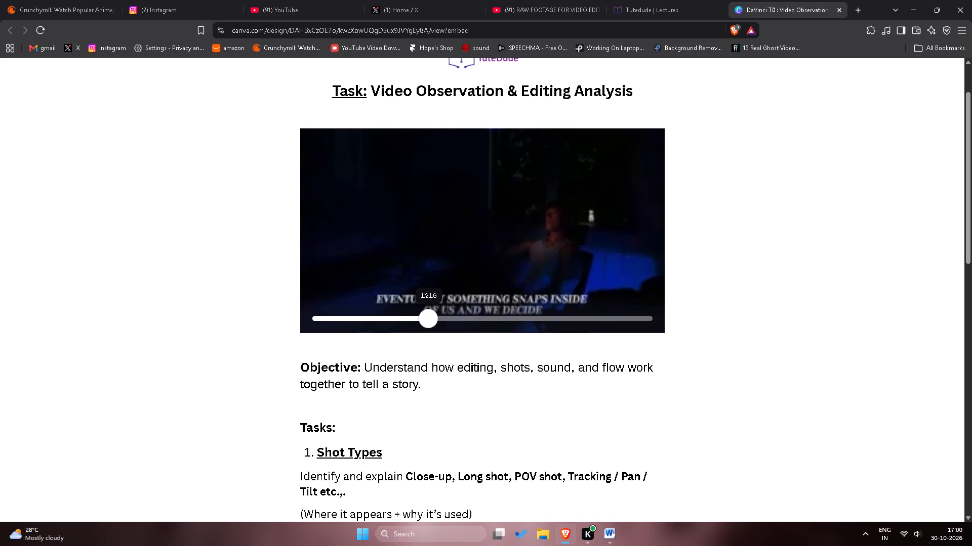
{"action": "left_click_drag", "start_coordinate": [428, 322], "coordinate": [438, 322]}
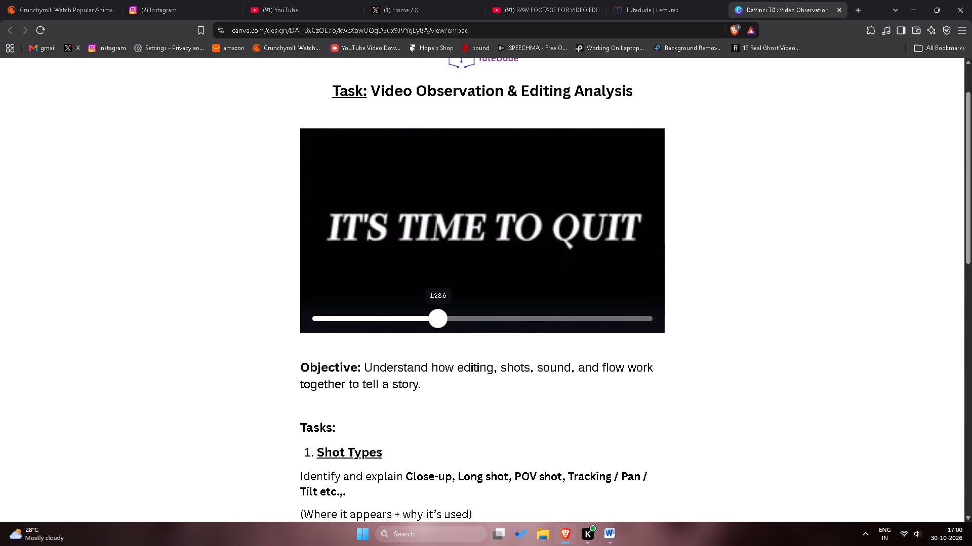
{"action": "left_click_drag", "start_coordinate": [438, 322], "coordinate": [411, 321]}
{"action": "key", "text": "alt+Tab"}
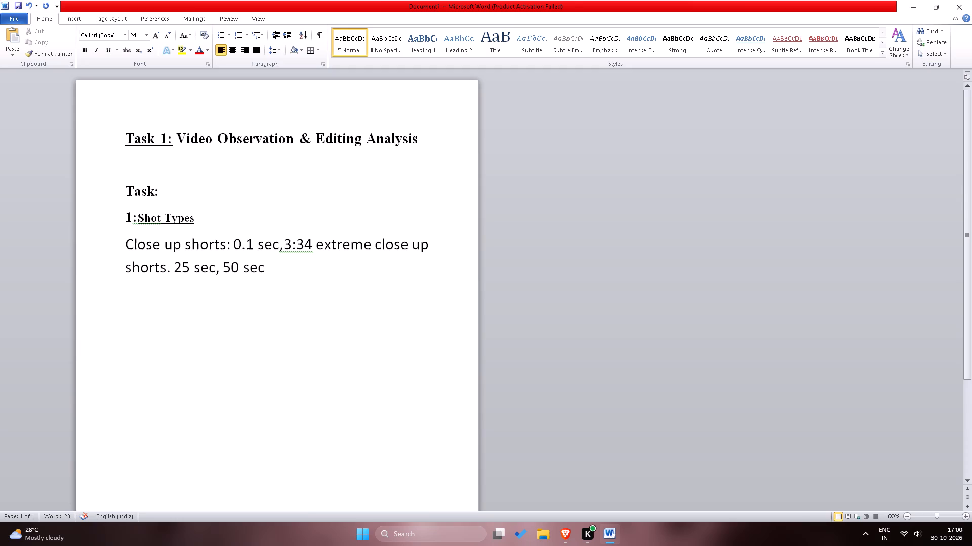
In the Word document, add a comma and the timestamp "1:10" after "50 sec" in the extreme close-up entry.
{"action": "key", "text": "alt+Tab"}
{"action": "left_click", "coordinate": [451, 248]}
{"action": "key", "text": "alt+Tab"}
{"action": "type", "text": ","}
{"action": "key", "text": "space"}
{"action": "key", "text": "BackSpace"}
{"action": "key", "text": "1"}
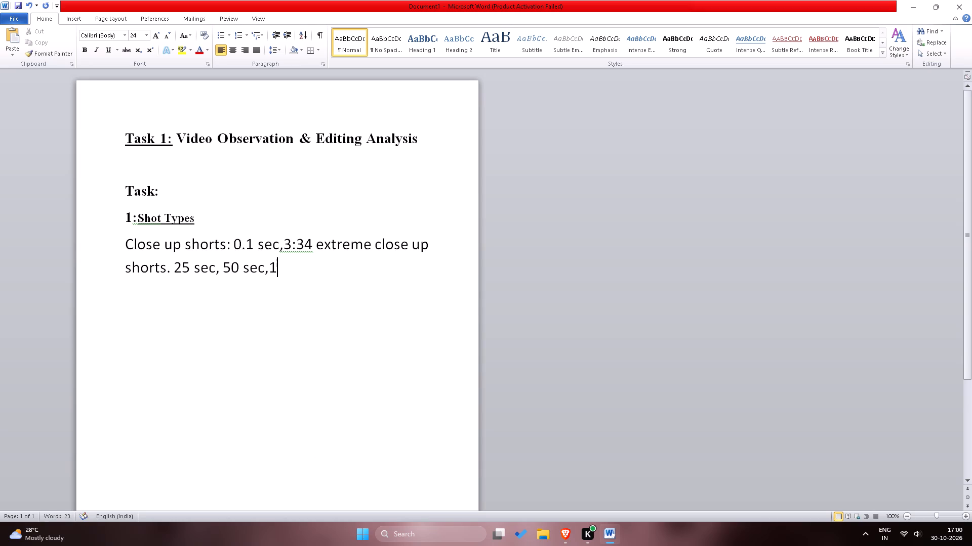
{"action": "key", "text": "period"}
{"action": "key", "text": "BackSpace"}
{"action": "key", "text": "shift+colon"}
{"action": "type", "text": "10"}
{"action": "key", "text": "space"}
Scan the task video in the browser up to about 2:05 for another close-up example, and return to the Word document.
{"action": "key", "text": "alt+Tab"}
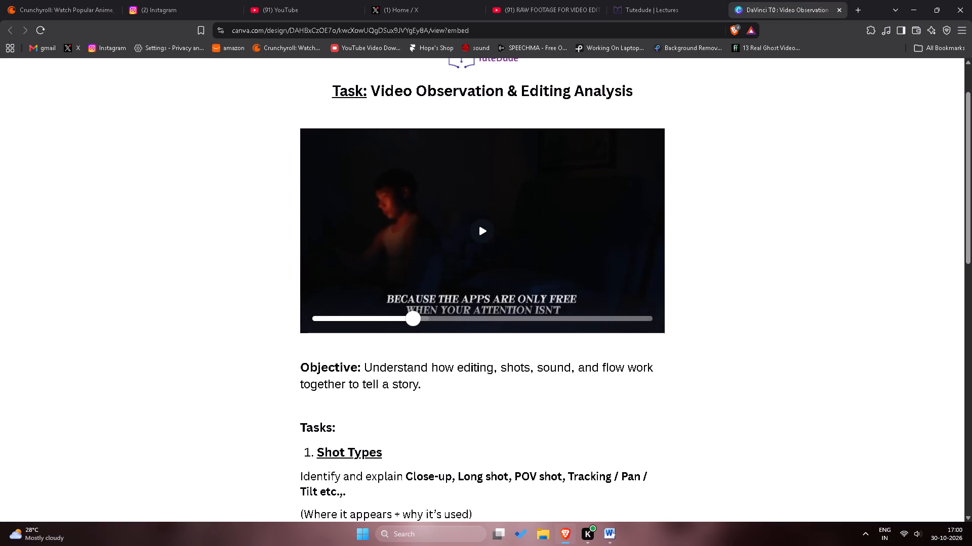
{"action": "key", "text": "alt+Tab"}
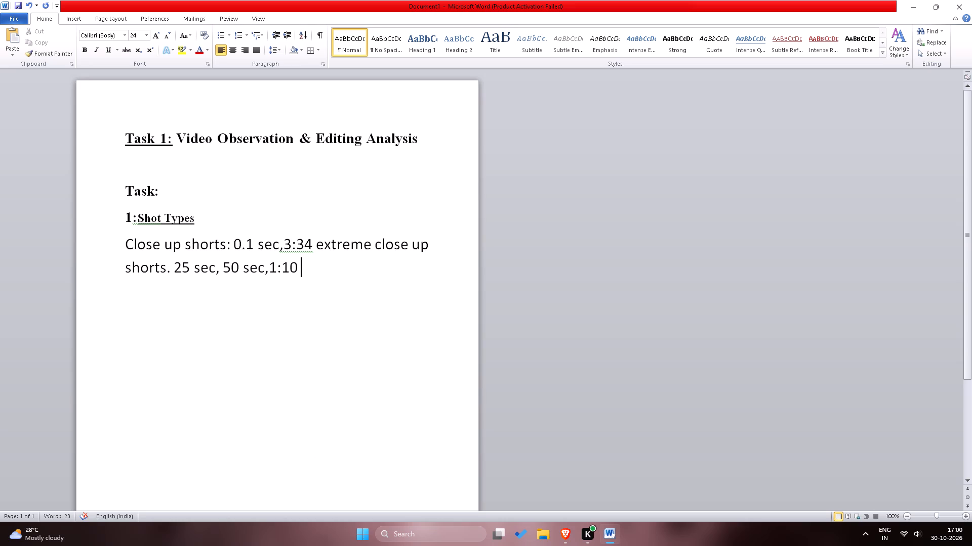
{"action": "key", "text": "alt+Tab"}
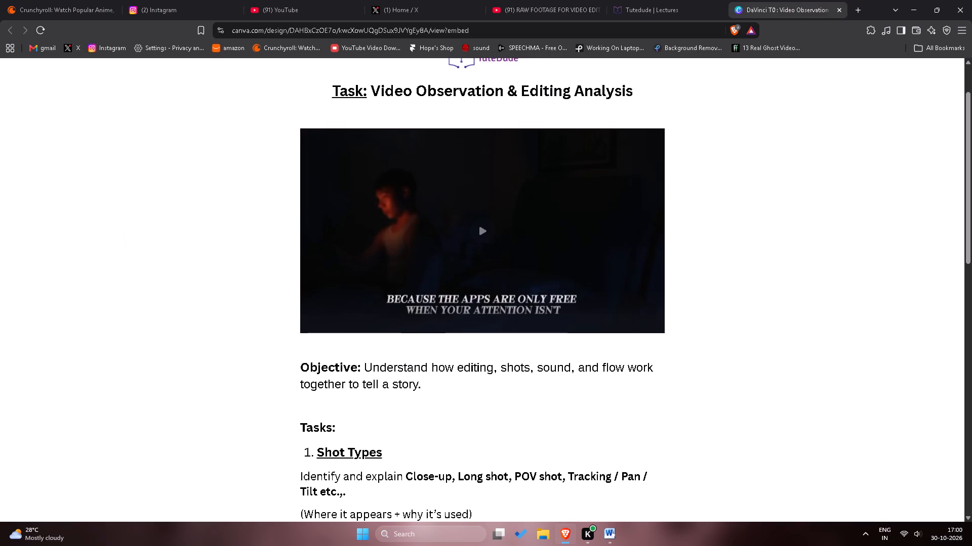
{"action": "left_click", "coordinate": [484, 229]}
{"action": "left_click_drag", "start_coordinate": [420, 312], "coordinate": [457, 317]}
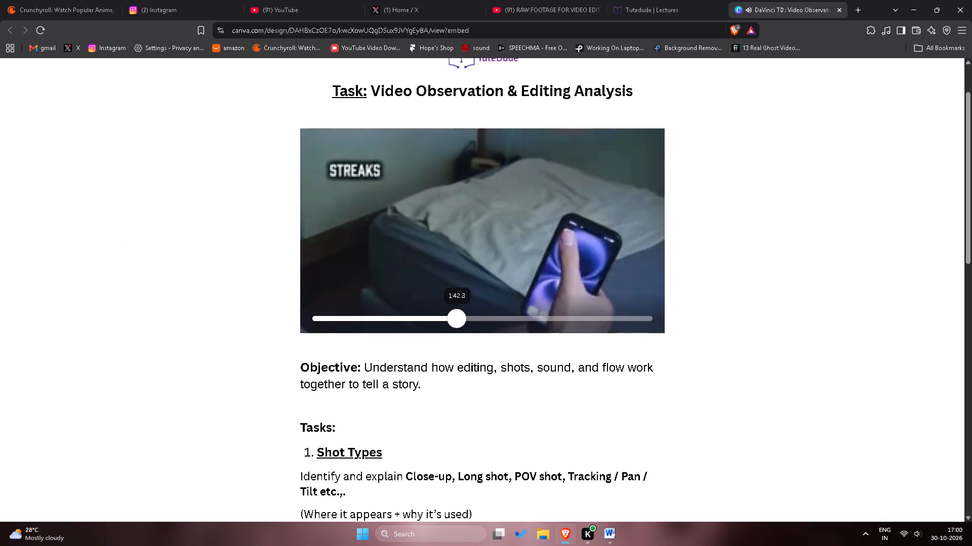
{"action": "left_click_drag", "start_coordinate": [457, 317], "coordinate": [485, 323]}
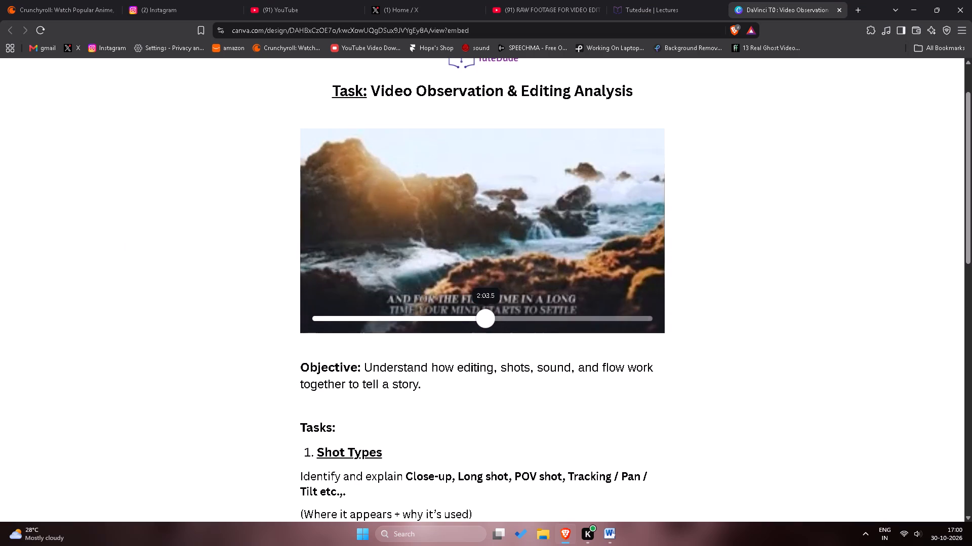
{"action": "left_click_drag", "start_coordinate": [485, 323], "coordinate": [487, 323]}
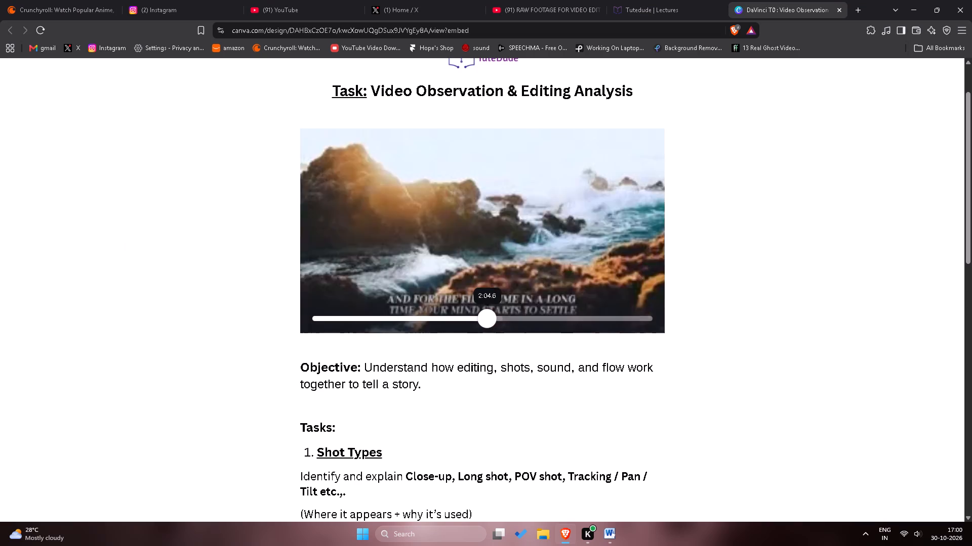
{"action": "left_click_drag", "start_coordinate": [487, 323], "coordinate": [488, 323]}
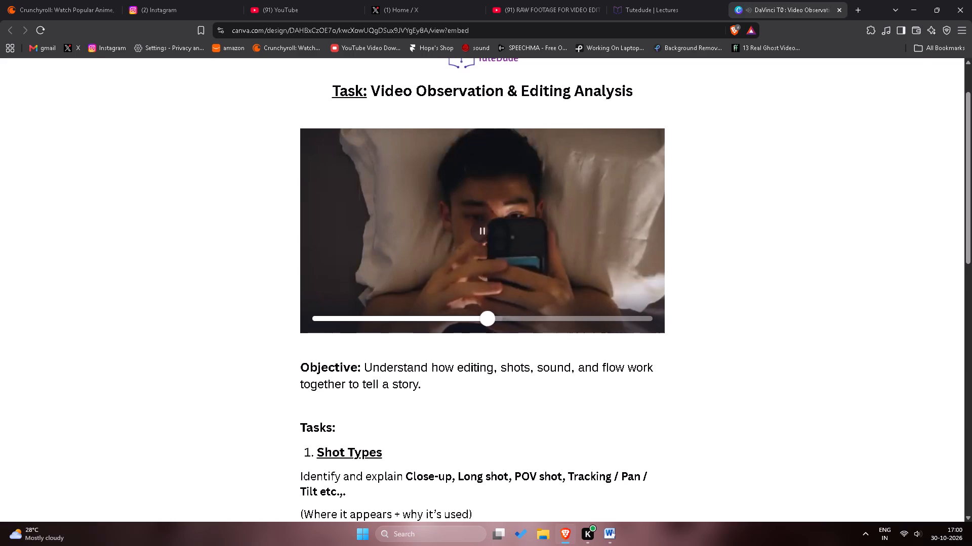
{"action": "key", "text": "alt+Tab"}
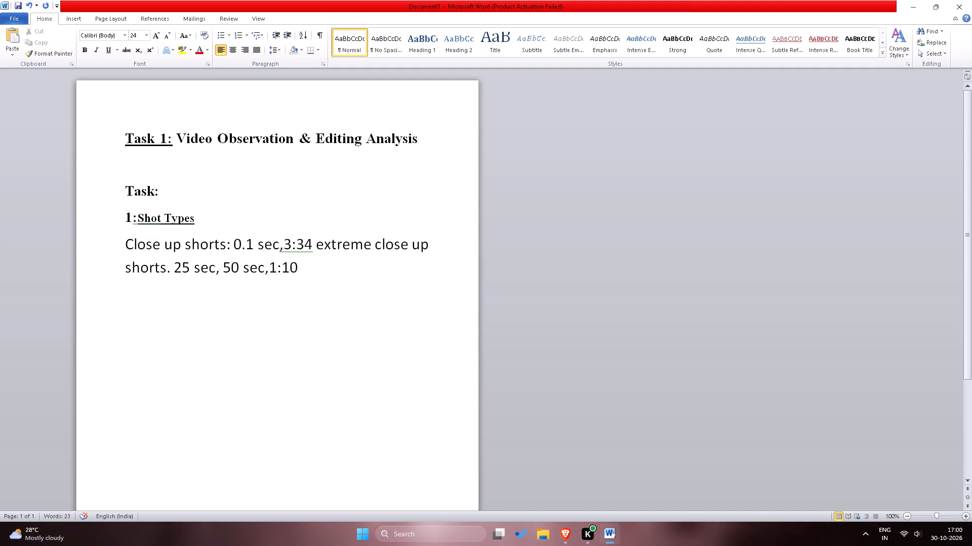
Add a comma and the timestamp "2:50" after "1:10" in the extreme close-up entry.
{"action": "key", "text": "comma"}
{"action": "type", "text": "2:"}
{"action": "type", "text": "81"}
{"action": "key", "text": "equal"}
{"action": "key", "text": "BackSpace"}
{"action": "key", "text": "BackSpace"}
{"action": "key", "text": "BackSpace"}
{"action": "key", "text": "8"}
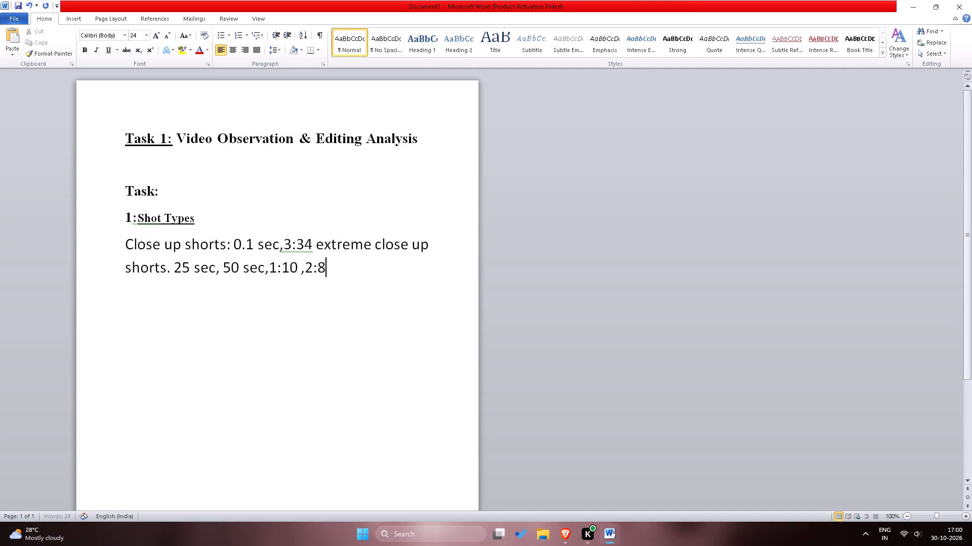
{"action": "key", "text": "BackSpace"}
{"action": "type", "text": "50"}
Recheck the time of the shot of the man in bed holding his phone, and correct the last timestamp to "2:05" in Word.
{"action": "key", "text": "alt+Tab"}
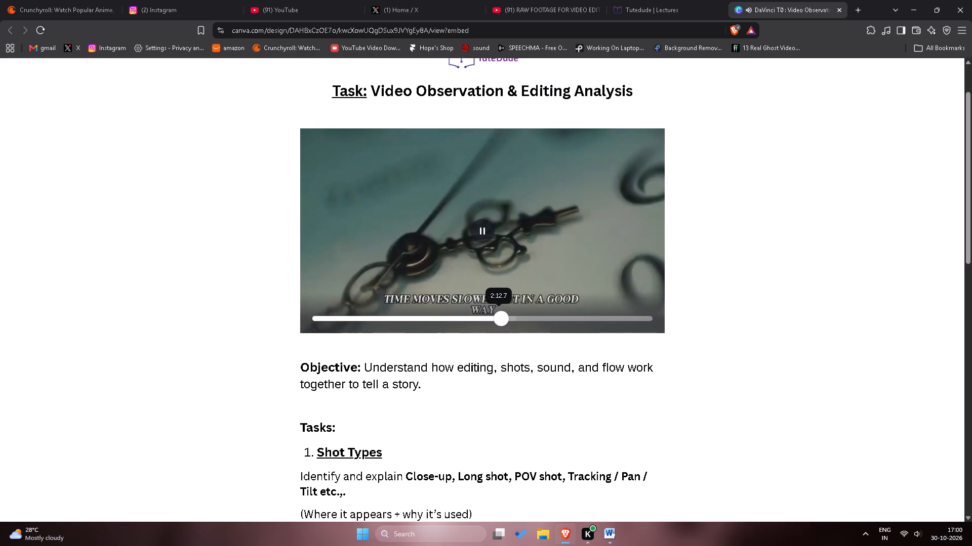
{"action": "left_click_drag", "start_coordinate": [498, 314], "coordinate": [487, 313]}
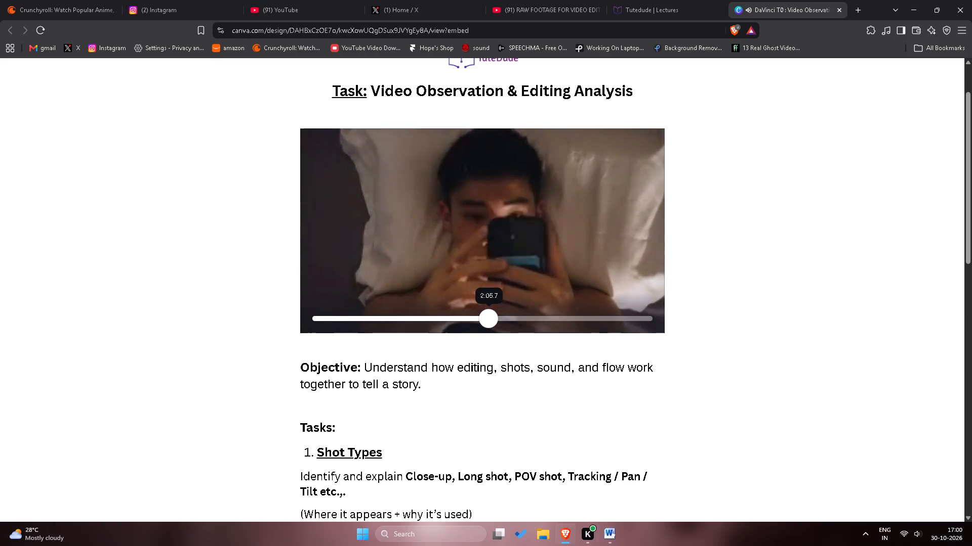
{"action": "left_click_drag", "start_coordinate": [487, 313], "coordinate": [488, 313]}
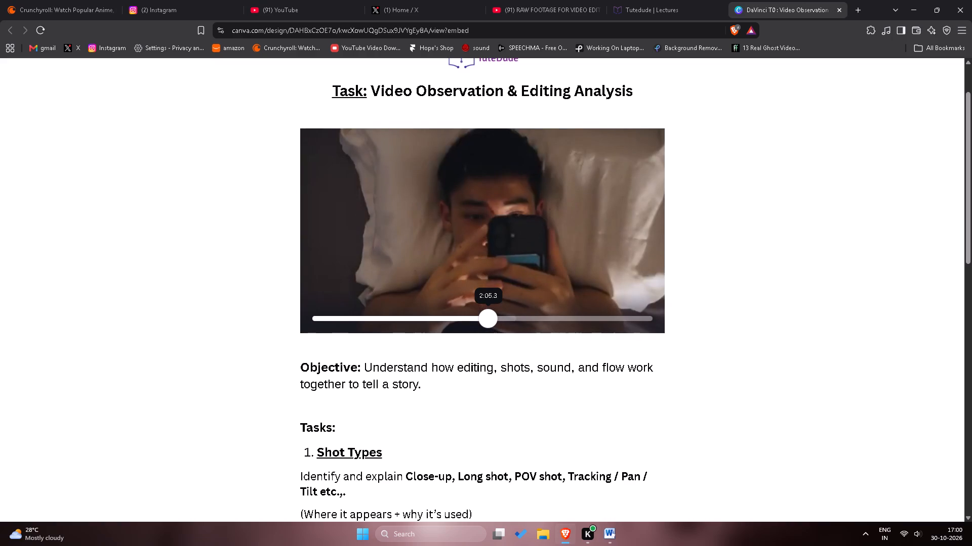
{"action": "left_click_drag", "start_coordinate": [488, 313], "coordinate": [488, 313]}
{"action": "key", "text": "alt+Tab"}
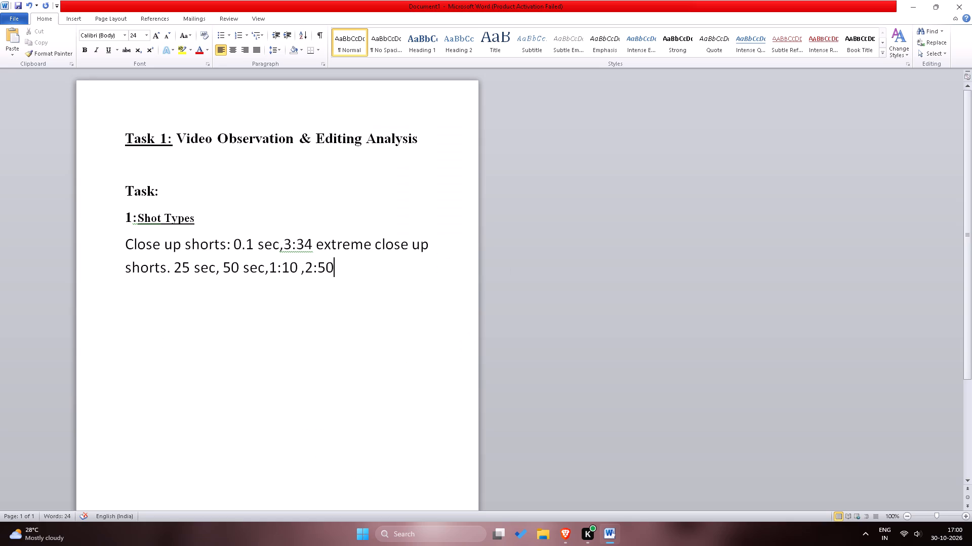
{"action": "key", "text": "BackSpace"}
{"action": "key", "text": "BackSpace"}
{"action": "type", "text": "05"}
Scan the task video between about 2:14 and 2:39 for another shot example, settle near 2:28, and return to the Word document.
{"action": "key", "text": "alt+Tab"}
{"action": "left_click_drag", "start_coordinate": [493, 317], "coordinate": [501, 318]}
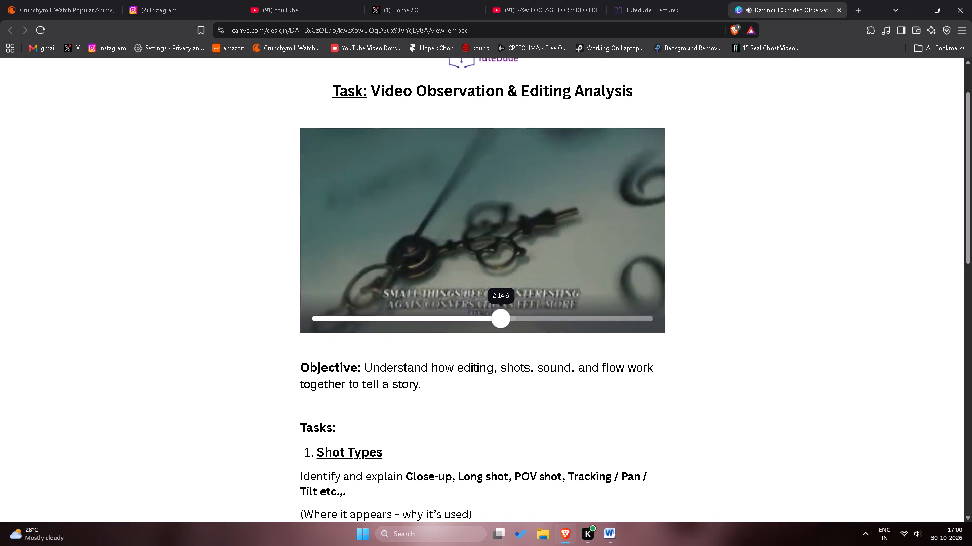
{"action": "left_click_drag", "start_coordinate": [501, 318], "coordinate": [520, 321]}
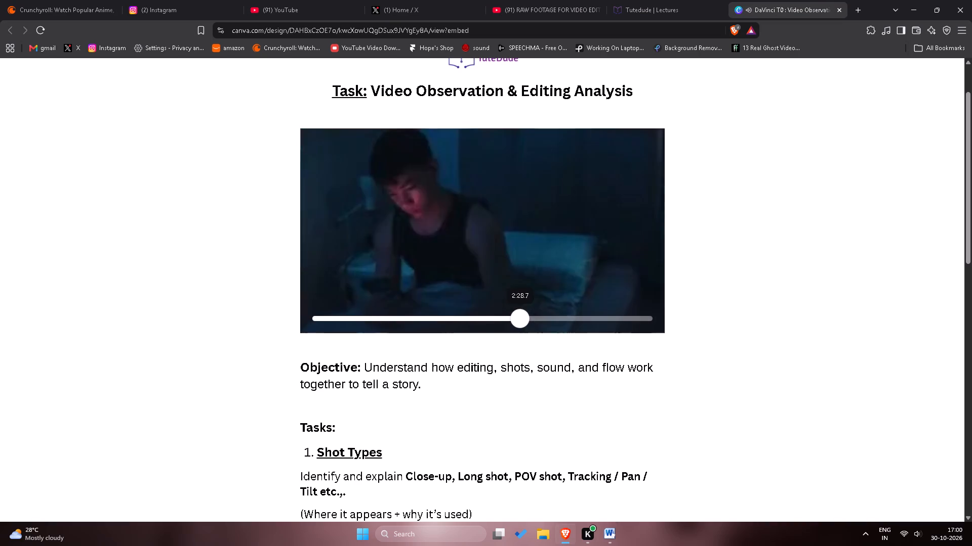
{"action": "left_click_drag", "start_coordinate": [520, 321], "coordinate": [535, 324]}
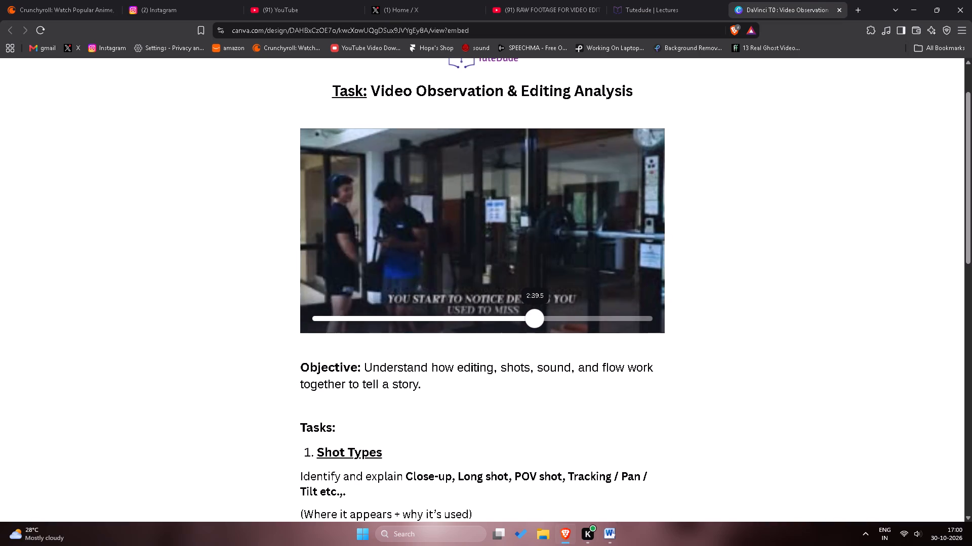
{"action": "left_click_drag", "start_coordinate": [535, 324], "coordinate": [525, 323]}
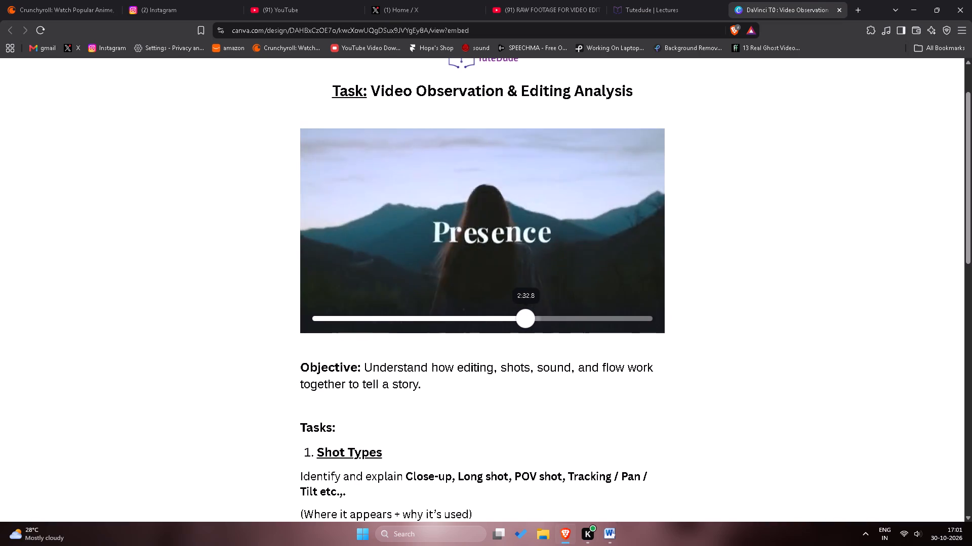
{"action": "left_click_drag", "start_coordinate": [525, 323], "coordinate": [519, 322]}
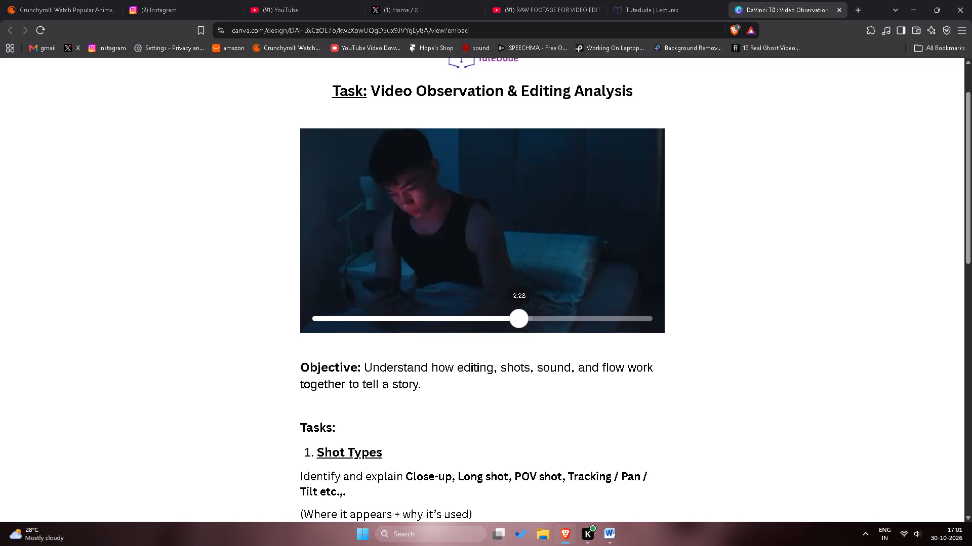
{"action": "left_click_drag", "start_coordinate": [519, 322], "coordinate": [519, 321]}
{"action": "key", "text": "alt+Tab"}
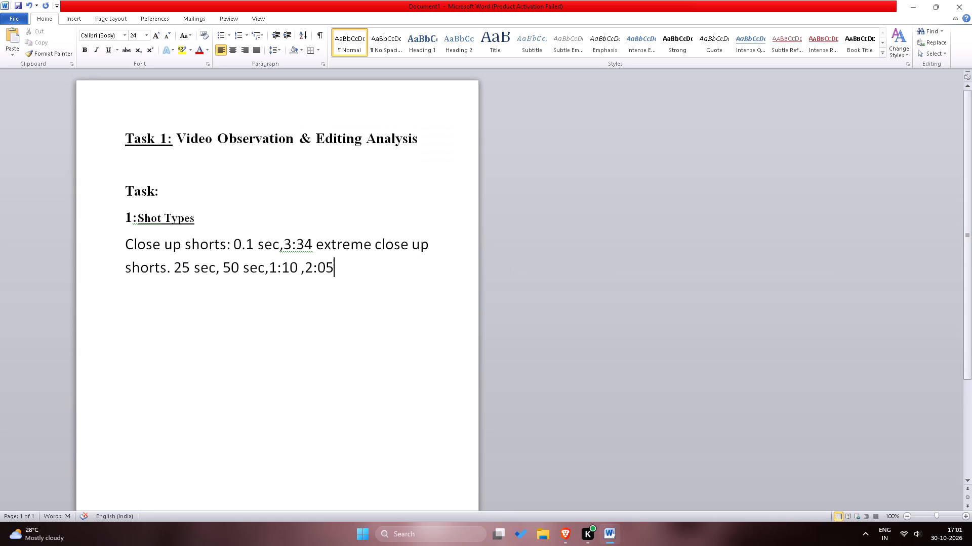
Add a comma and the timestamp "2:28" after "2:05" in the extreme close-up entry.
{"action": "key", "text": "comma"}
{"action": "key", "text": "3"}
{"action": "key", "text": "BackSpace"}
{"action": "key", "text": "2"}
{"action": "key", "text": "shift+colon"}
{"action": "type", "text": "28"}
Scan the task video in the browser between about 2:45 and 3:47 for another shot example, and pause it near 2:45.
{"action": "key", "text": "alt+Tab"}
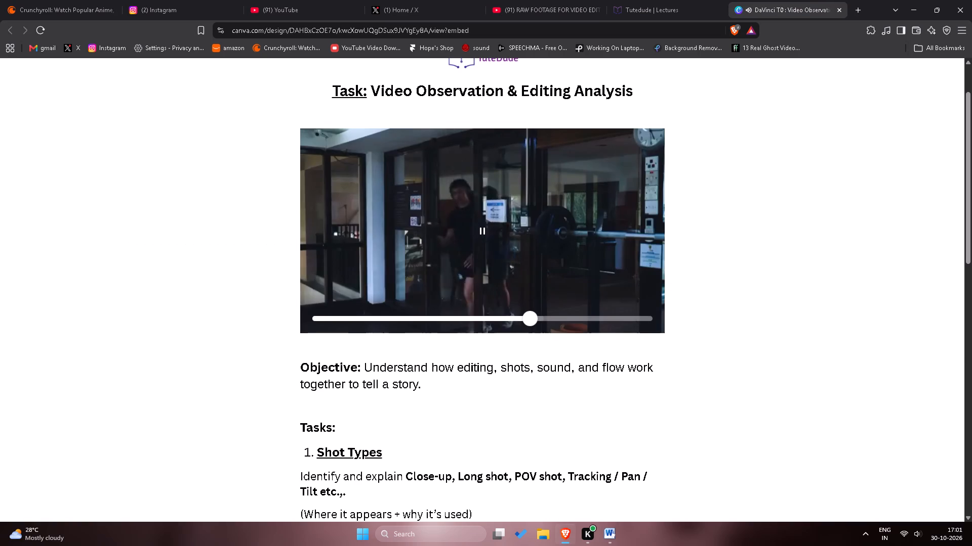
{"action": "left_click_drag", "start_coordinate": [530, 309], "coordinate": [545, 312]}
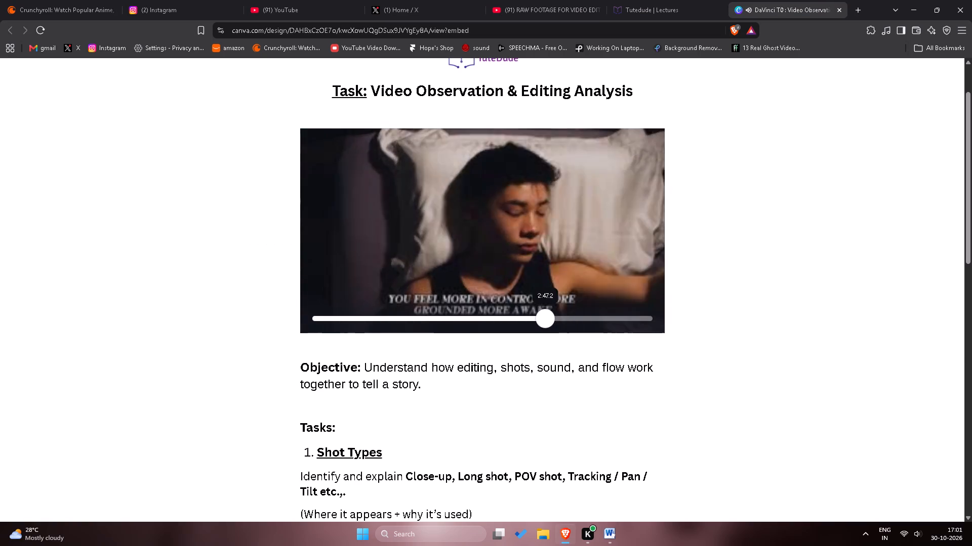
{"action": "left_click_drag", "start_coordinate": [545, 312], "coordinate": [542, 312]}
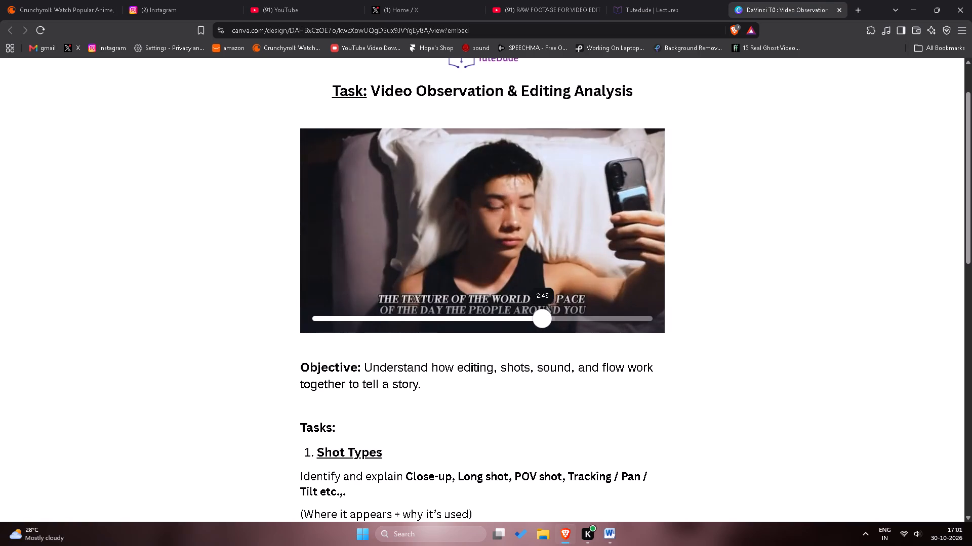
{"action": "left_click_drag", "start_coordinate": [542, 312], "coordinate": [553, 313]}
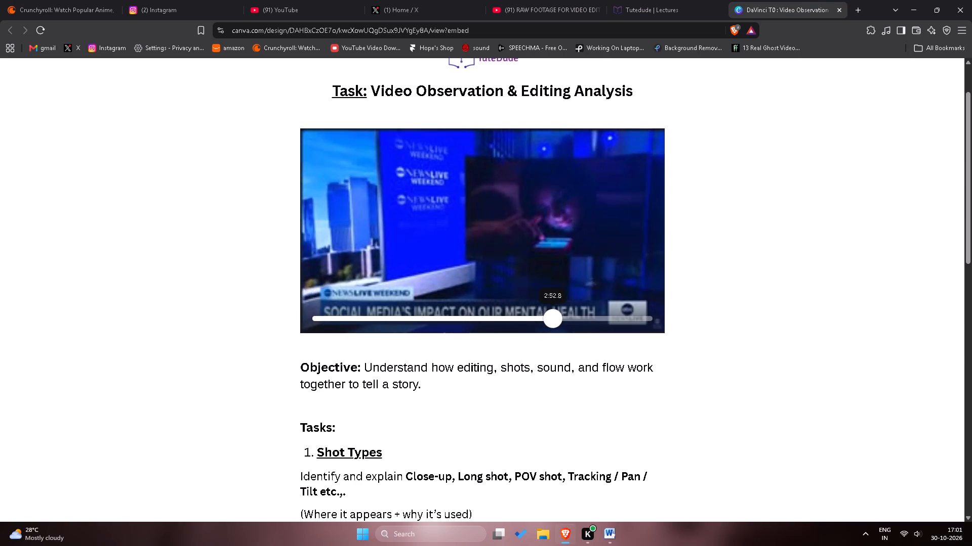
{"action": "left_click_drag", "start_coordinate": [553, 313], "coordinate": [556, 316]}
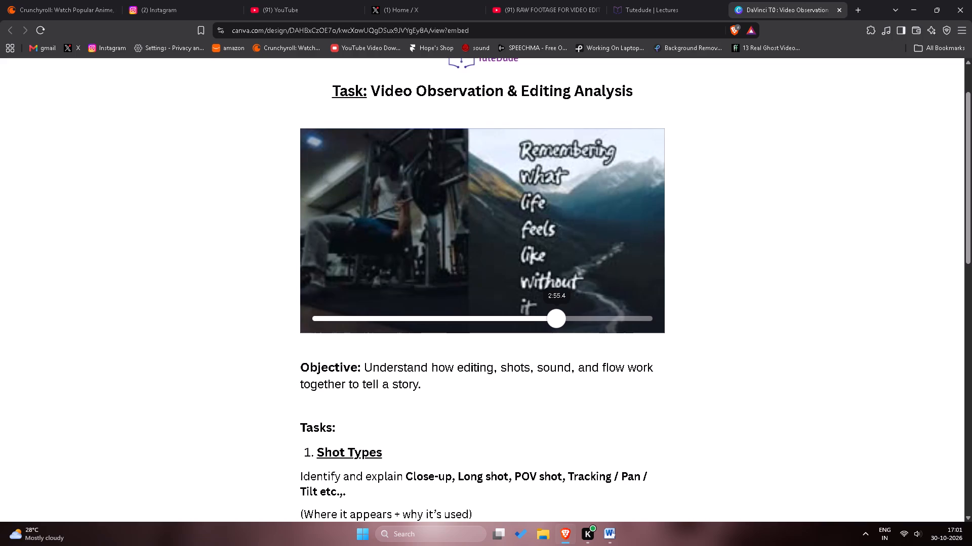
{"action": "left_click_drag", "start_coordinate": [556, 316], "coordinate": [592, 322]}
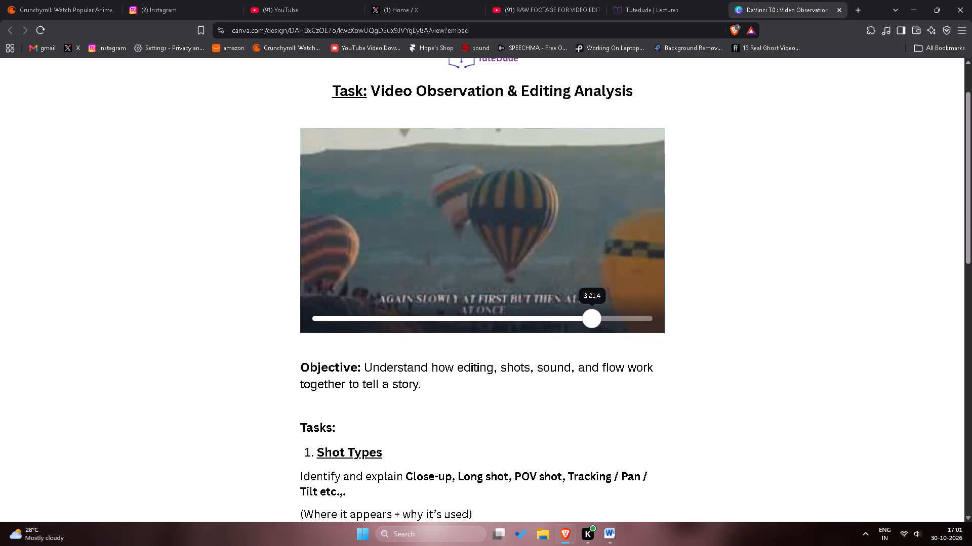
{"action": "left_click_drag", "start_coordinate": [592, 322], "coordinate": [623, 328]}
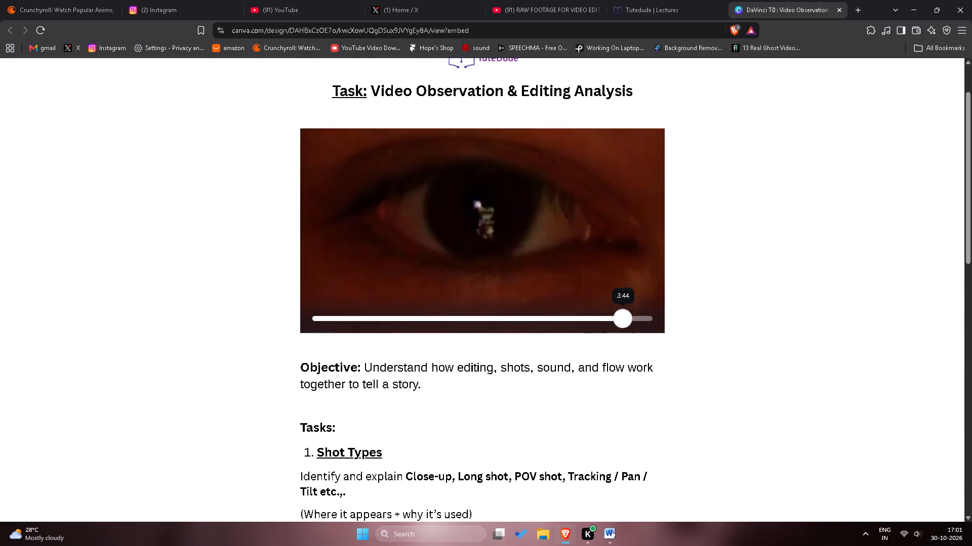
{"action": "left_click_drag", "start_coordinate": [623, 328], "coordinate": [618, 328]}
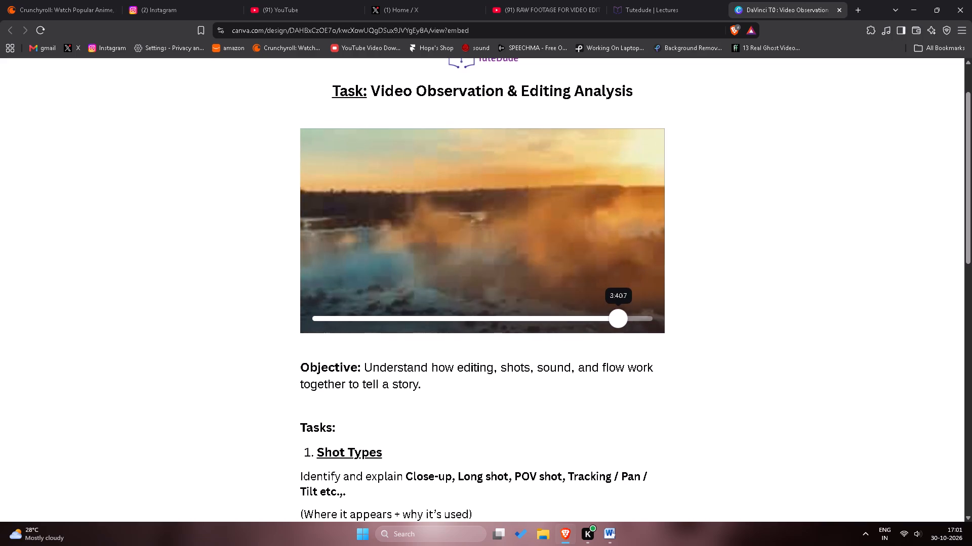
{"action": "left_click_drag", "start_coordinate": [618, 328], "coordinate": [627, 329]}
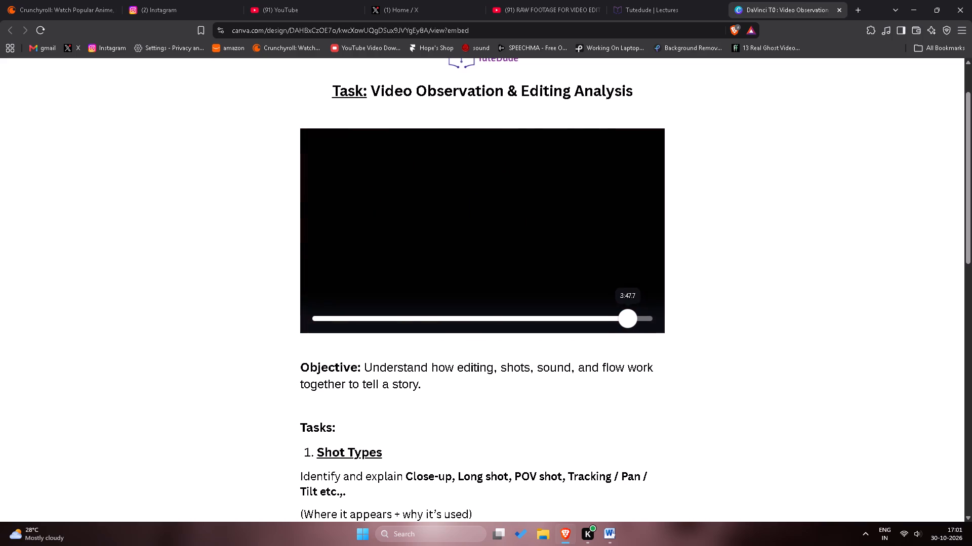
{"action": "left_click_drag", "start_coordinate": [627, 329], "coordinate": [553, 335]}
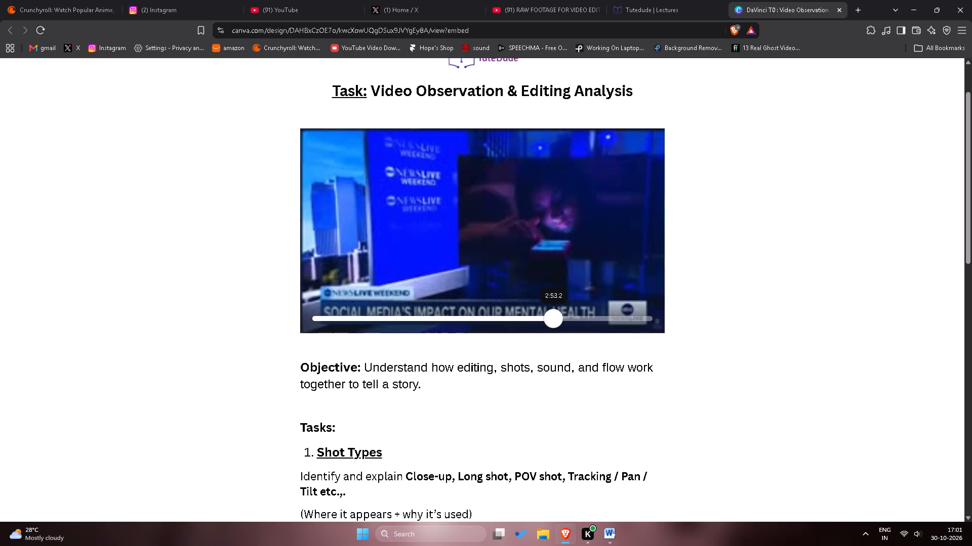
{"action": "left_click_drag", "start_coordinate": [553, 335], "coordinate": [543, 336]}
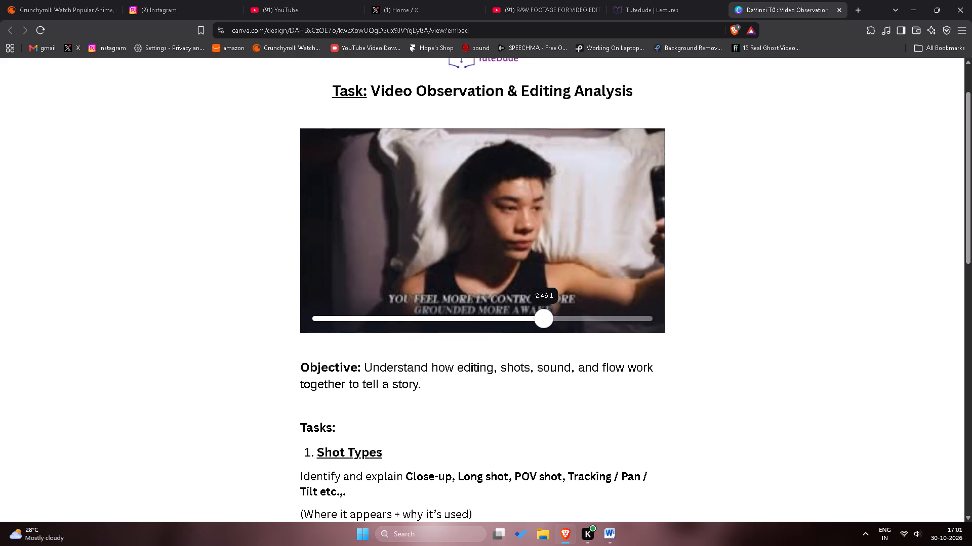
{"action": "left_click_drag", "start_coordinate": [543, 336], "coordinate": [542, 336]}
{"action": "left_click", "coordinate": [536, 241]}
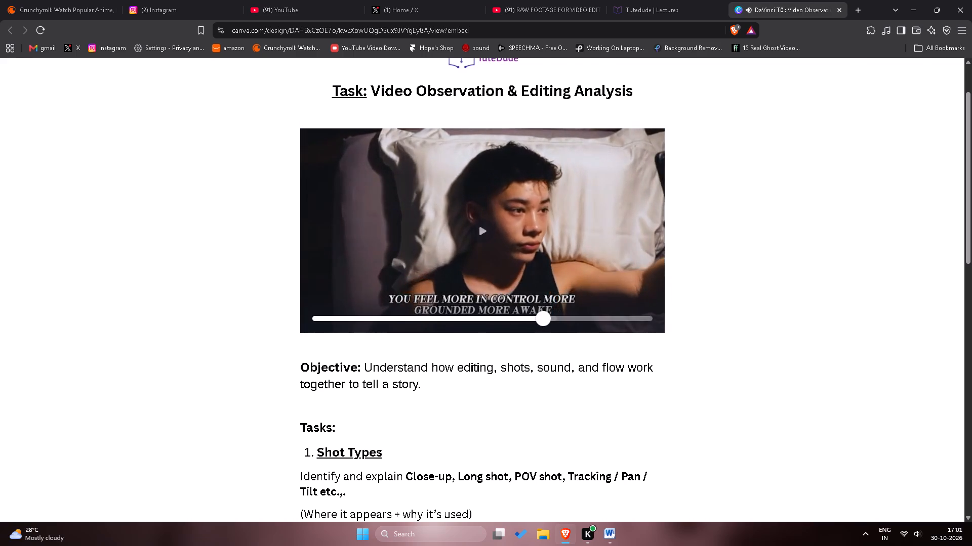
Return to the Word document and add a comma and the timestamp "2:45" after "2:28" in the extreme close-up entry.
{"action": "key", "text": "alt+Tab"}
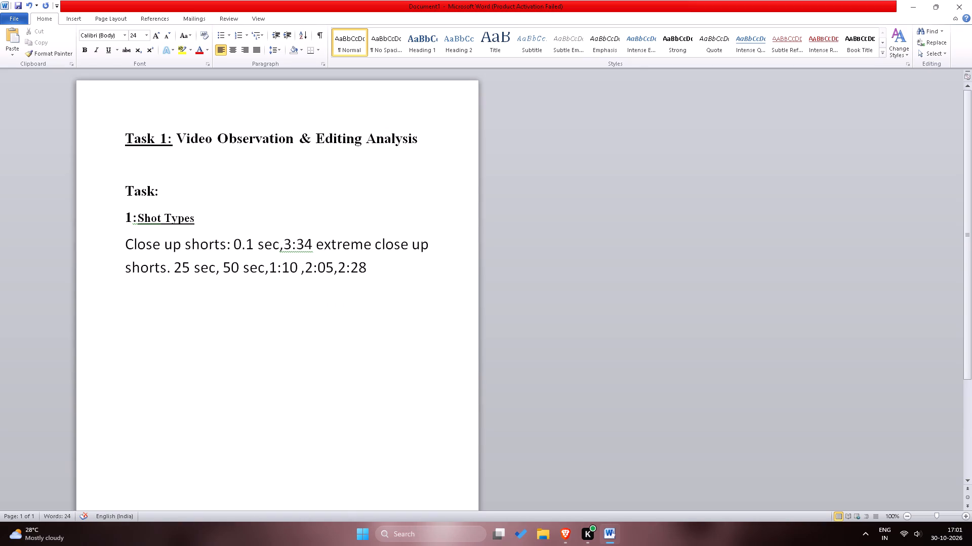
{"action": "key", "text": "comma"}
{"action": "key", "text": "2"}
{"action": "key", "text": "shift+colon"}
{"action": "type", "text": "45"}
Add the word "medium" after the 2:45 timestamp, correcting its spelling with the suggested replacement.
{"action": "key", "text": "space"}
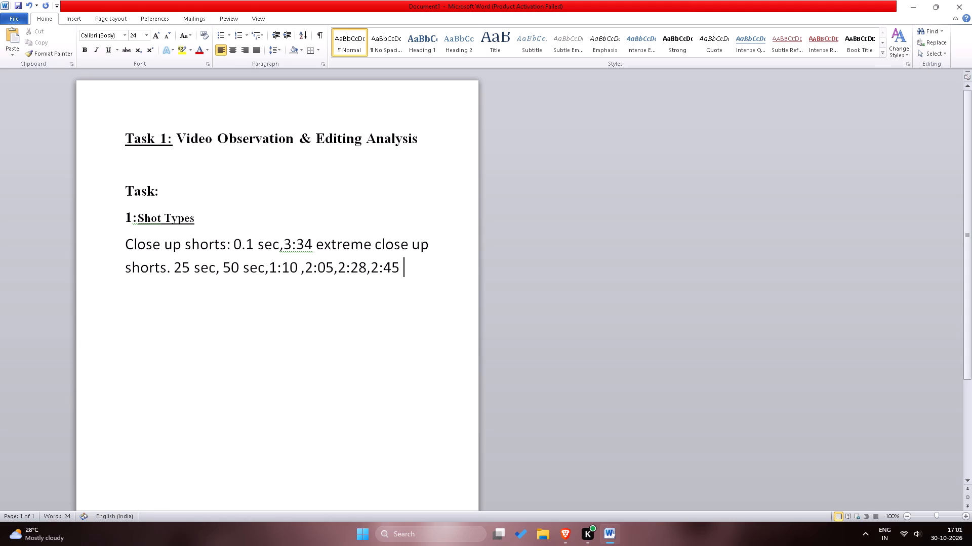
{"action": "type", "text": "me"}
{"action": "type", "text": "diam"}
{"action": "key", "text": "space"}
{"action": "key", "text": "BackSpace"}
{"action": "key", "text": "BackSpace"}
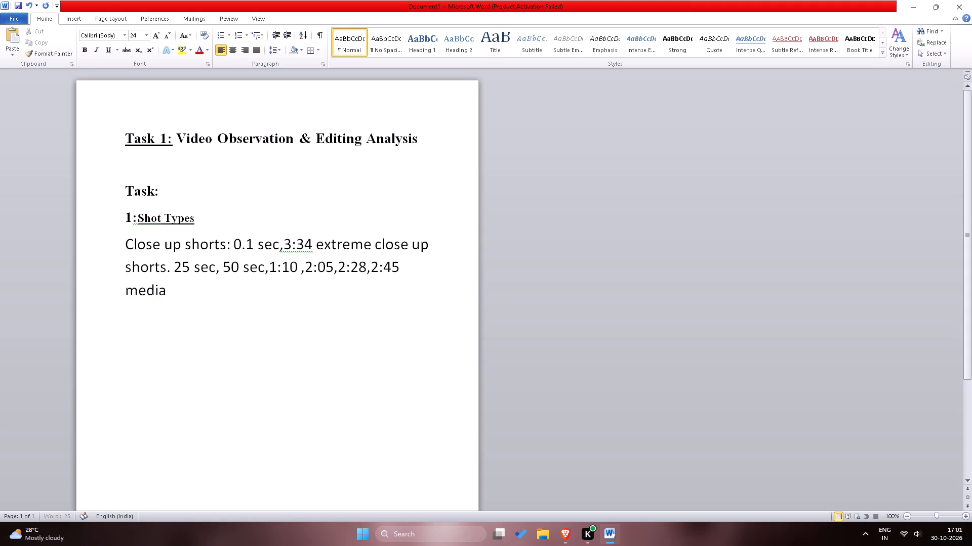
{"action": "key", "text": "BackSpace"}
{"action": "key", "text": "BackSpace"}
{"action": "key", "text": "BackSpace"}
{"action": "key", "text": "BackSpace"}
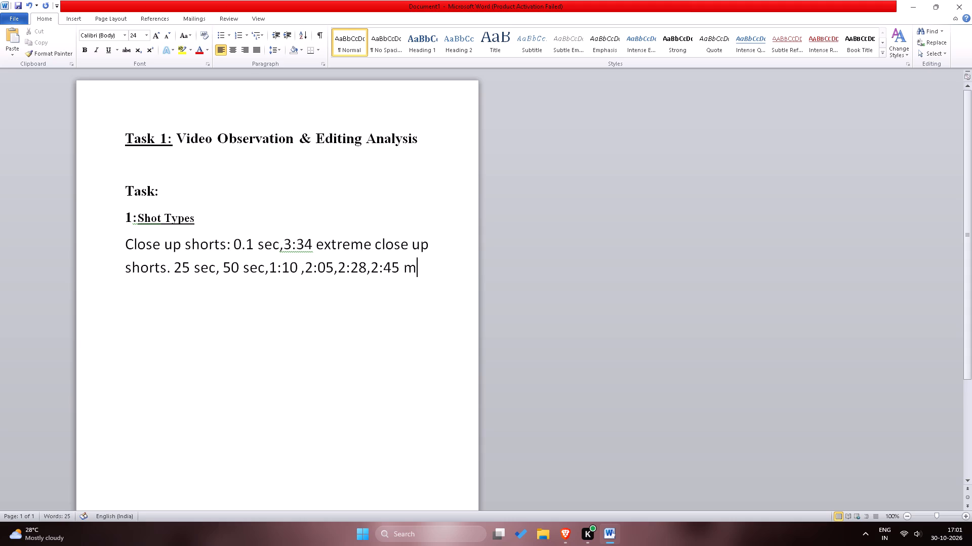
{"action": "type", "text": "idum"}
{"action": "key", "text": "space"}
{"action": "key", "text": "BackSpace"}
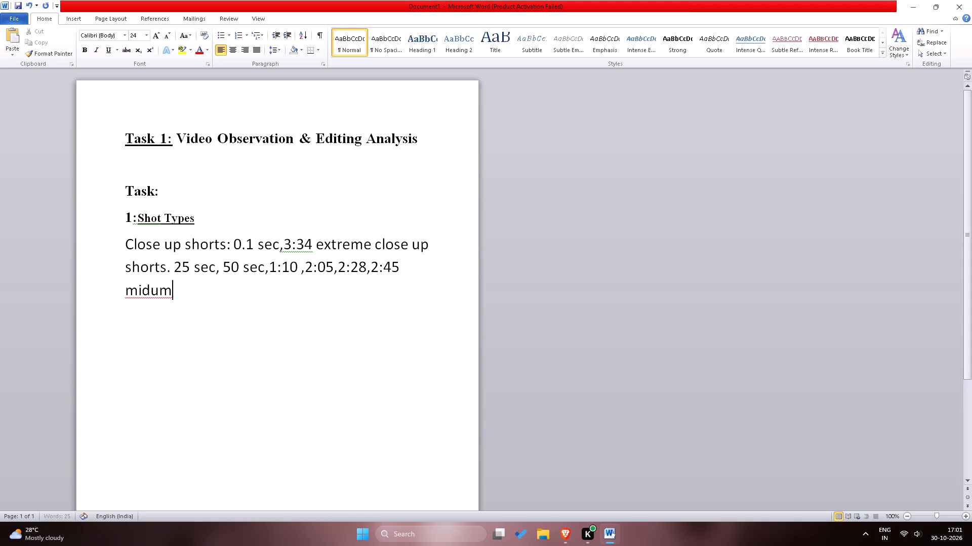
{"action": "key", "text": "BackSpace"}
{"action": "key", "text": "r"}
{"action": "key", "text": "equal"}
{"action": "key", "text": "BackSpace"}
{"action": "key", "text": "BackSpace"}
{"action": "type", "text": "em"}
{"action": "key", "text": "BackSpace"}
{"action": "key", "text": "BackSpace"}
{"action": "key", "text": "BackSpace"}
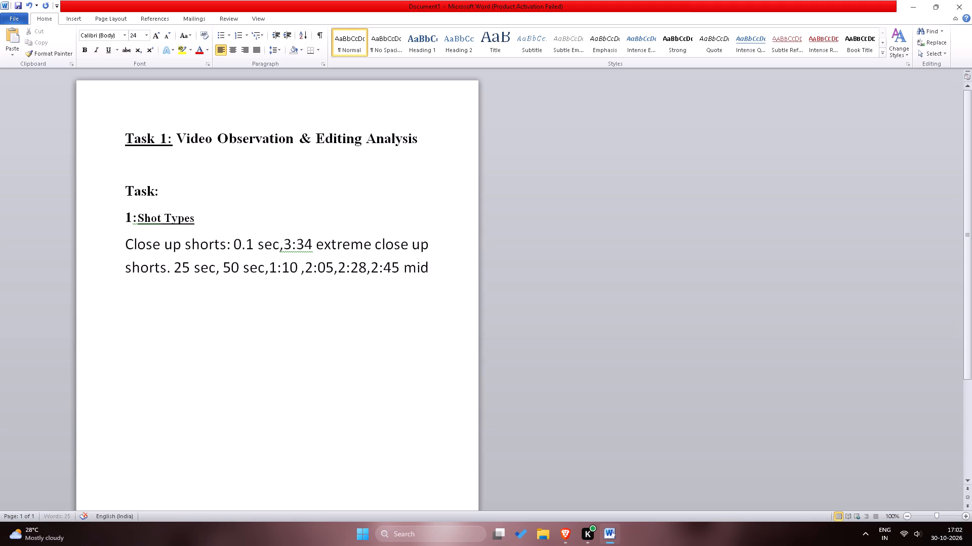
{"action": "key", "text": "e"}
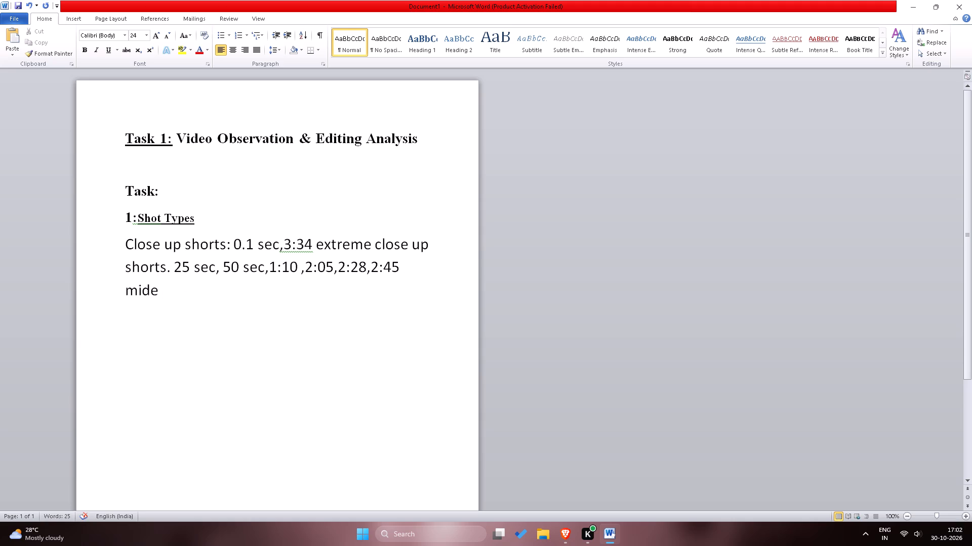
{"action": "type", "text": "um"}
{"action": "key", "text": "space"}
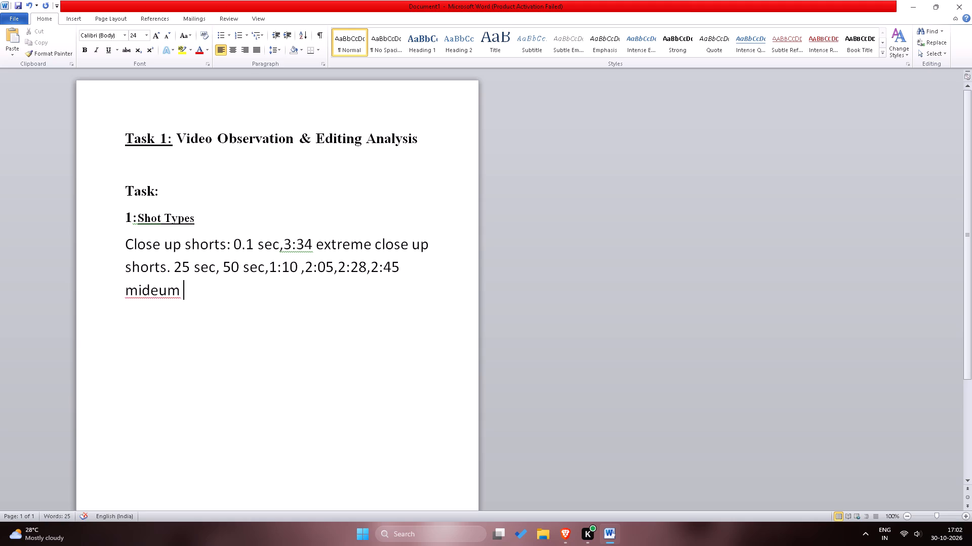
{"action": "left_click_drag", "start_coordinate": [174, 298], "coordinate": [126, 295]}
{"action": "right_click", "coordinate": [136, 296]}
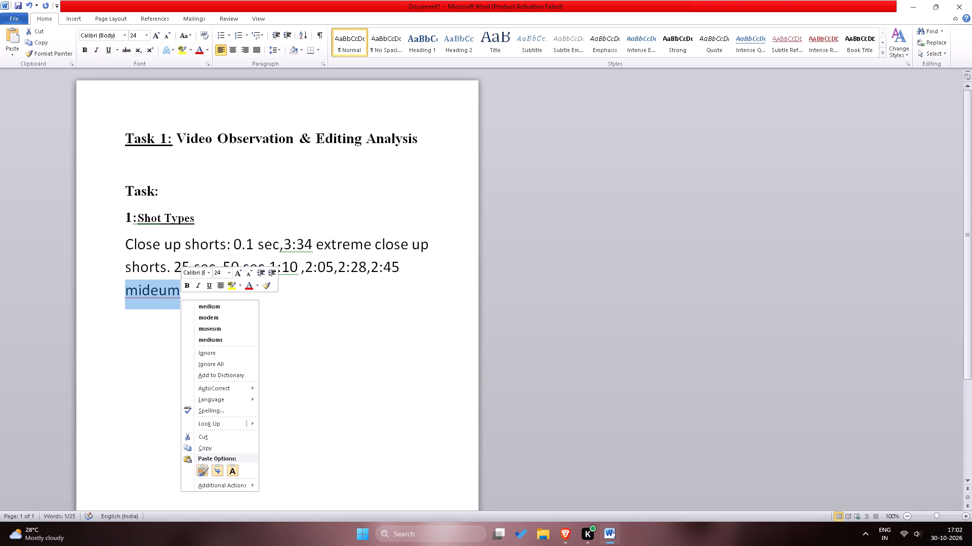
{"action": "left_click", "coordinate": [210, 309]}
{"action": "left_click", "coordinate": [219, 296]}
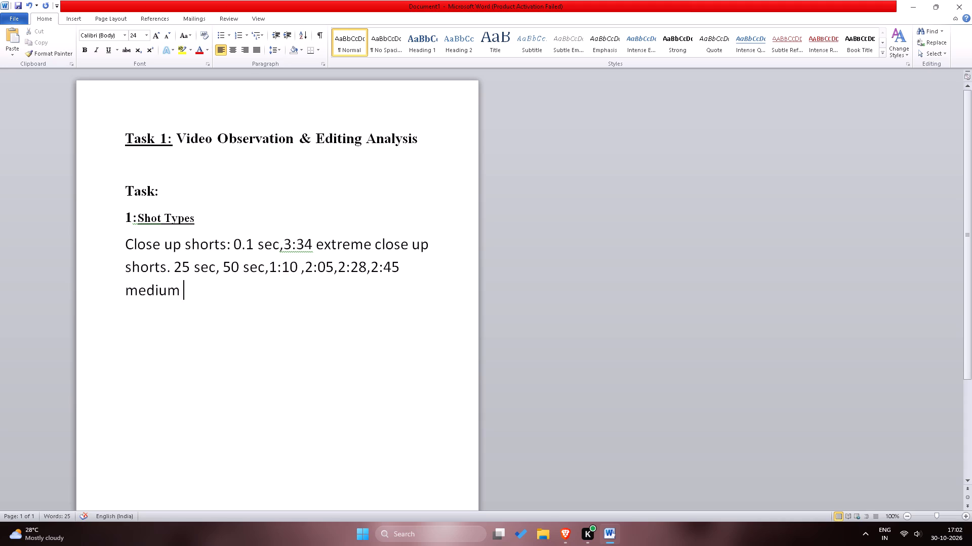
Complete the new shot-type label after "medium" with "close up shorts.".
{"action": "type", "text": "close io"}
{"action": "key", "text": "BackSpace"}
{"action": "key", "text": "BackSpace"}
{"action": "type", "text": "uo"}
{"action": "key", "text": "BackSpace"}
{"action": "type", "text": "p shorts"}
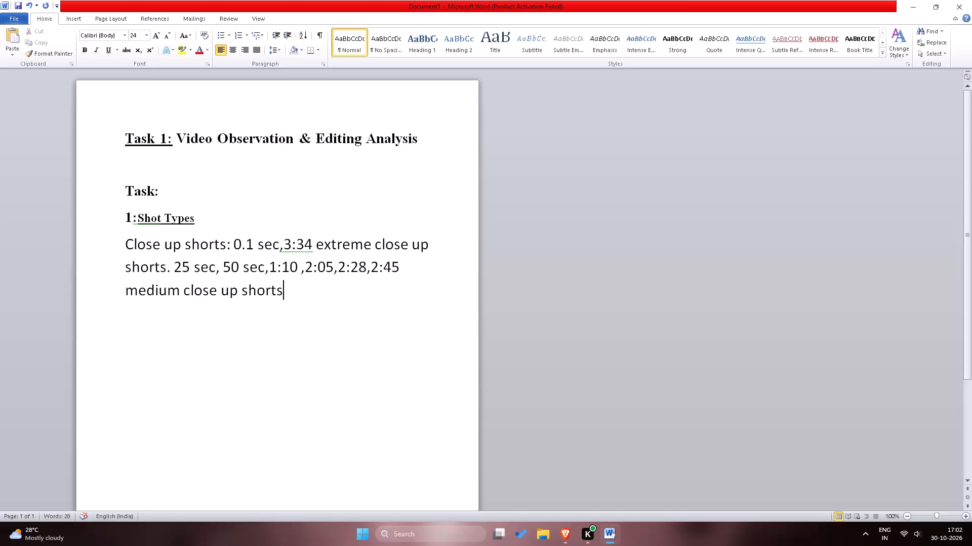
{"action": "key", "text": "period"}
Return to the task video in the browser and scan from about 2:45 to 3:57, then back to the start, for more shot examples.
{"action": "key", "text": "alt+Tab"}
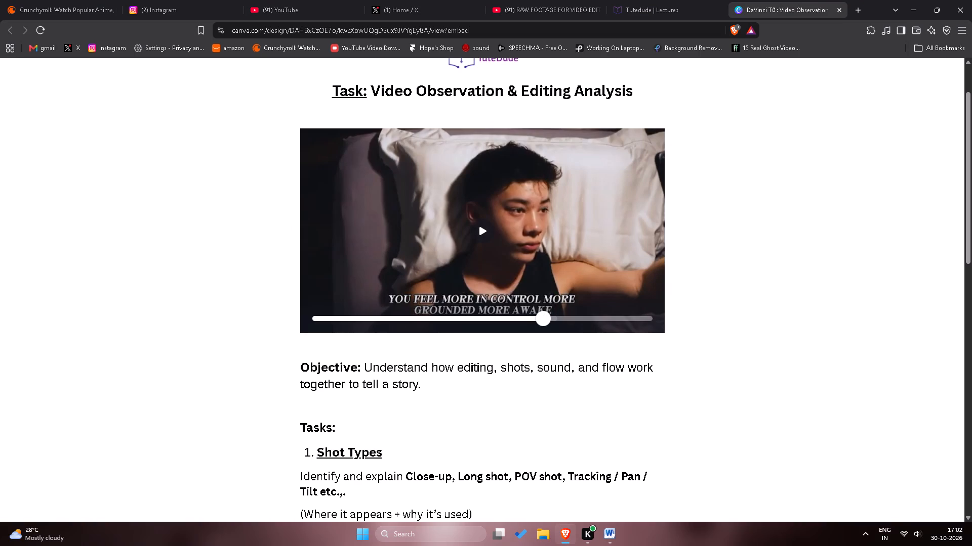
{"action": "left_click", "coordinate": [487, 233]}
{"action": "left_click_drag", "start_coordinate": [543, 320], "coordinate": [548, 320]}
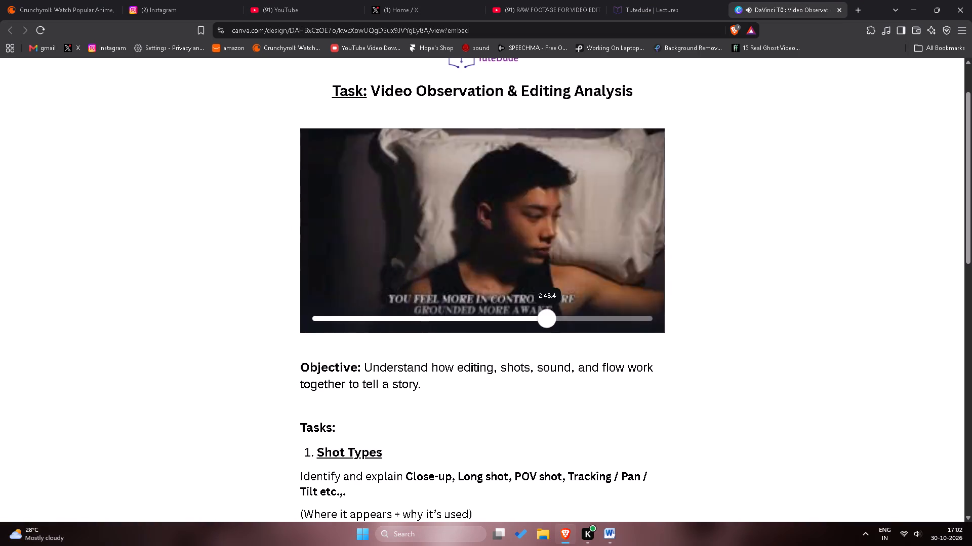
{"action": "left_click_drag", "start_coordinate": [548, 320], "coordinate": [568, 322]}
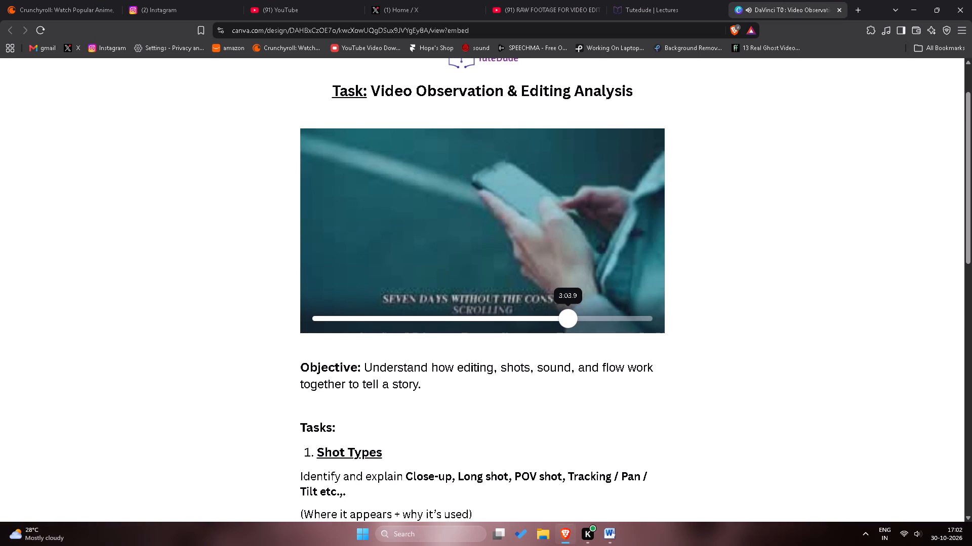
{"action": "left_click_drag", "start_coordinate": [568, 322], "coordinate": [641, 318]}
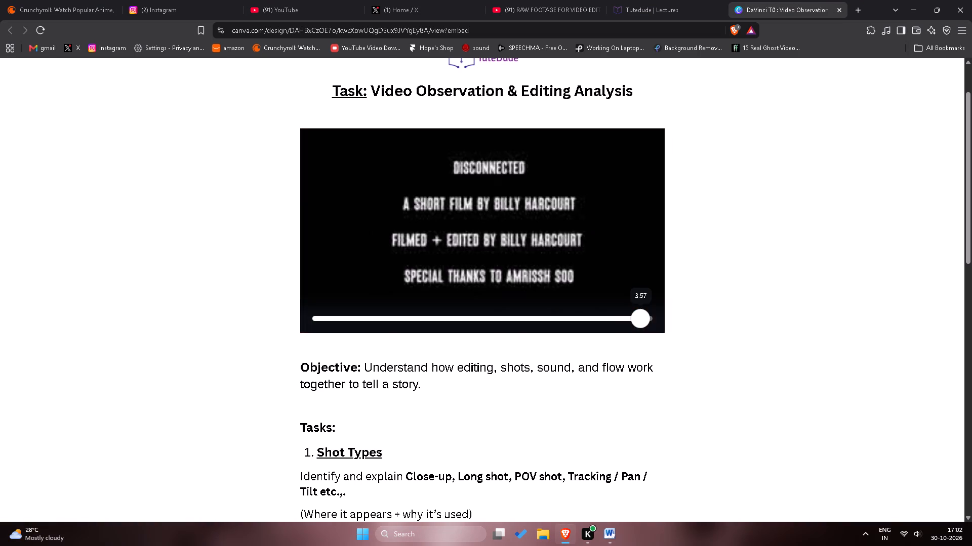
{"action": "left_click_drag", "start_coordinate": [641, 318], "coordinate": [437, 320]}
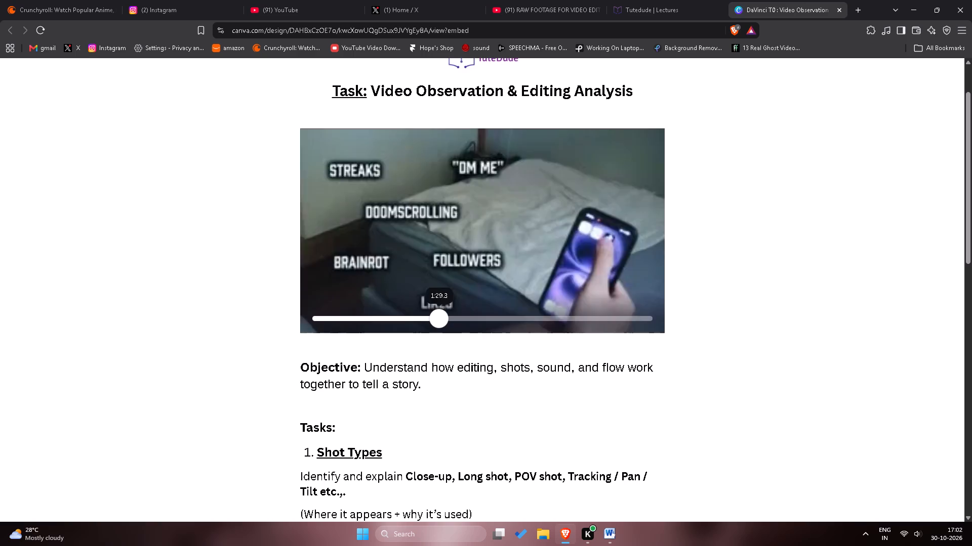
{"action": "left_click_drag", "start_coordinate": [437, 320], "coordinate": [411, 324]}
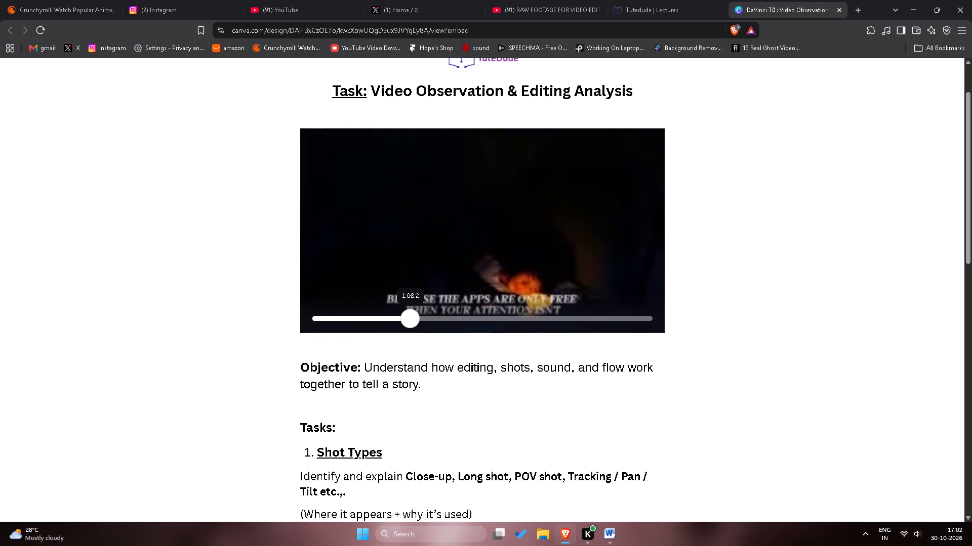
{"action": "left_click_drag", "start_coordinate": [411, 324], "coordinate": [406, 325]}
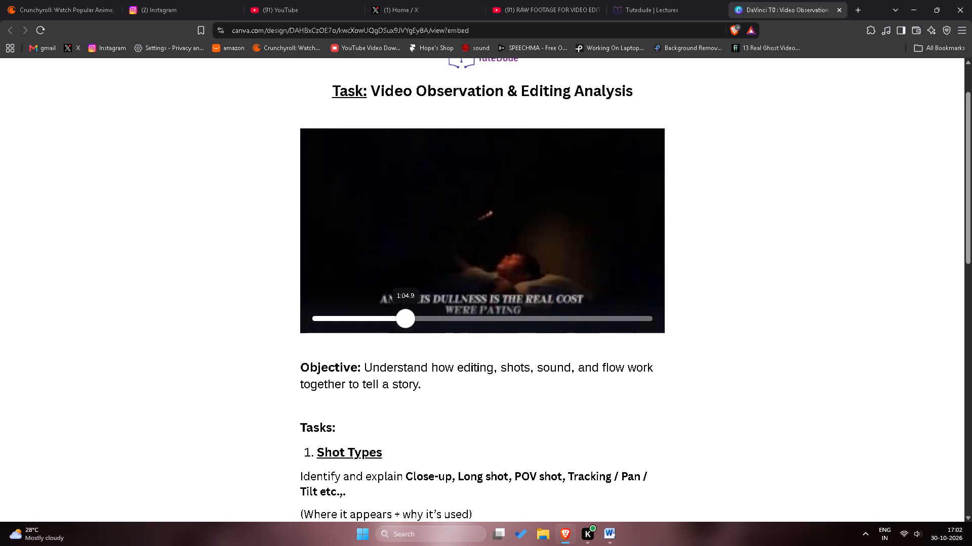
{"action": "left_click_drag", "start_coordinate": [406, 325], "coordinate": [288, 337]}
{"action": "scroll", "coordinate": [436, 348], "scroll_direction": "down", "scroll_amount": 1}
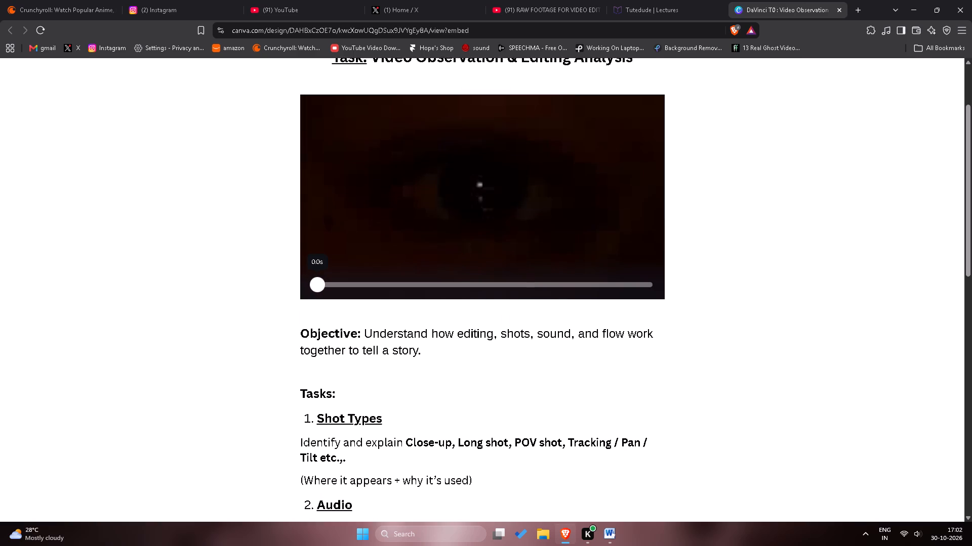
{"action": "key", "text": "alt+Tab"}
{"action": "key", "text": "alt+Tab"}
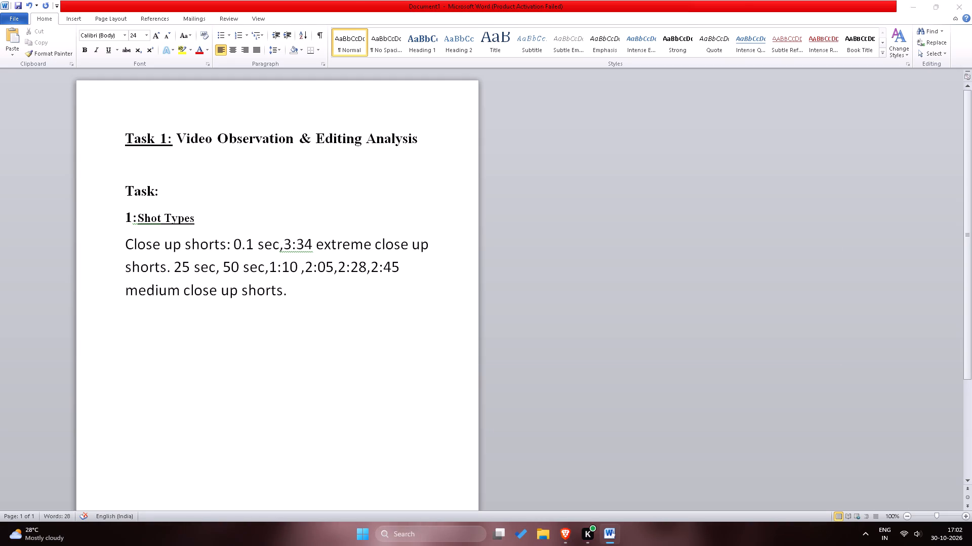
Copy "Long shot" from the brief's Shot Types task and paste it after "2:" on a new line in the Word document.
{"action": "left_click", "coordinate": [477, 199]}
{"action": "scroll", "coordinate": [450, 332], "scroll_direction": "down", "scroll_amount": 4}
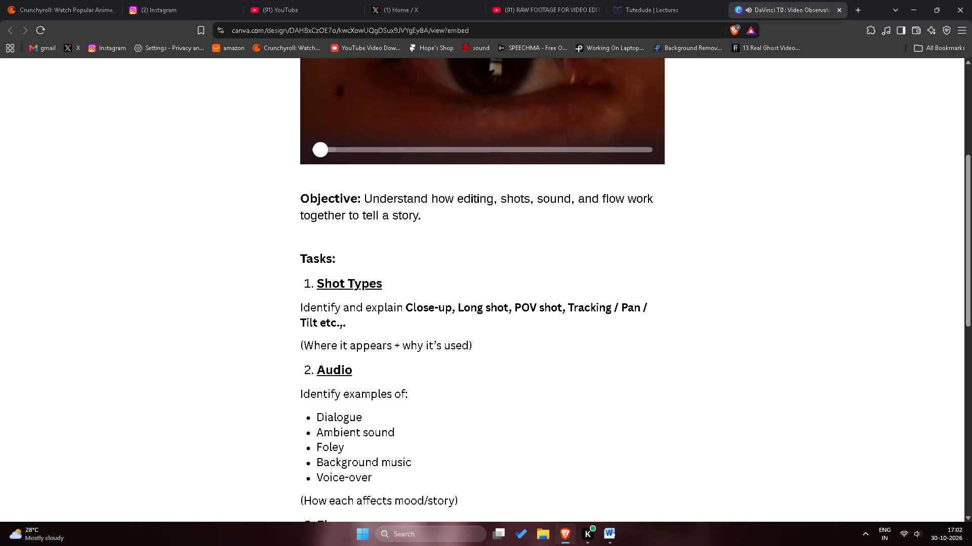
{"action": "left_click_drag", "start_coordinate": [455, 306], "coordinate": [507, 307]}
{"action": "right_click", "coordinate": [504, 308]}
{"action": "left_click", "coordinate": [521, 317]}
{"action": "key", "text": "alt+Tab"}
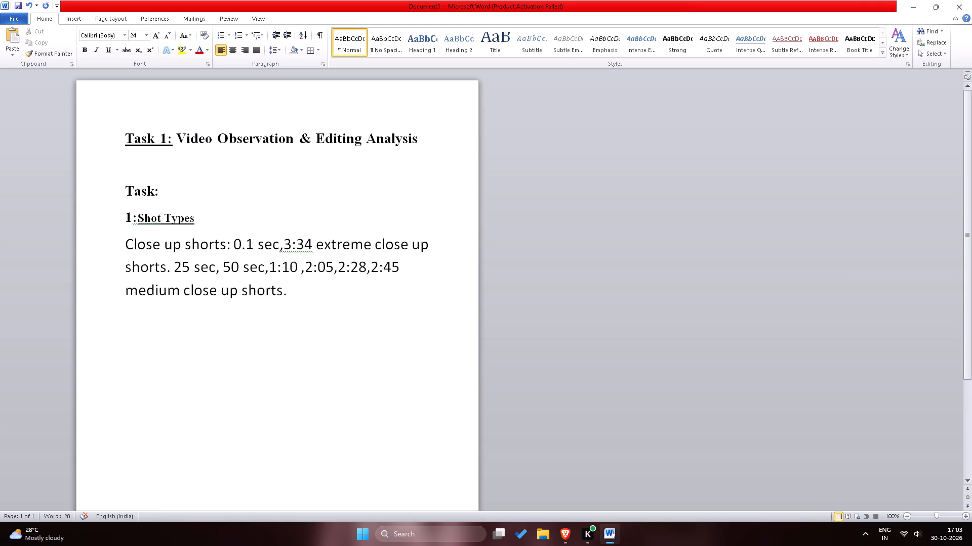
{"action": "key", "text": "Return"}
{"action": "key", "text": "2"}
{"action": "key", "text": "BackSpace"}
{"action": "left_click", "coordinate": [128, 219]}
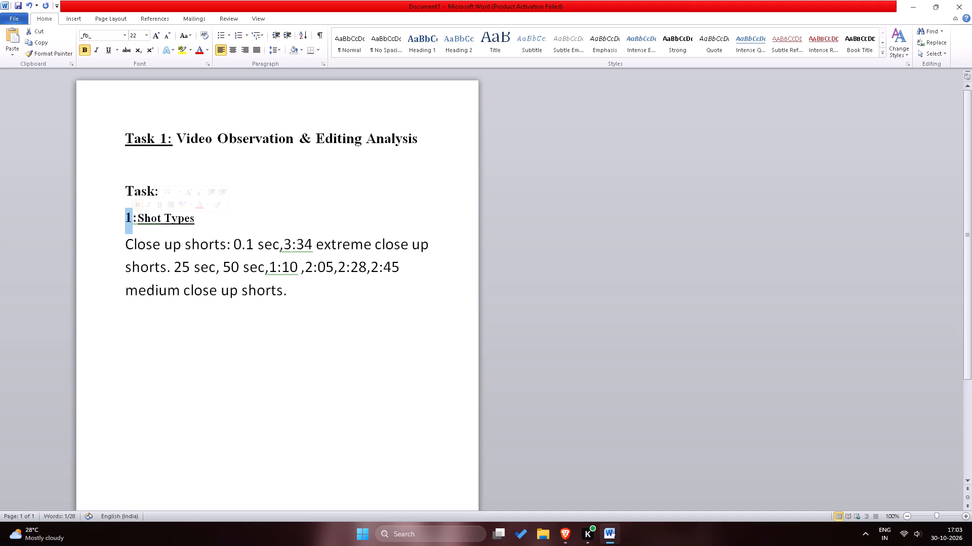
{"action": "left_click", "coordinate": [143, 329]}
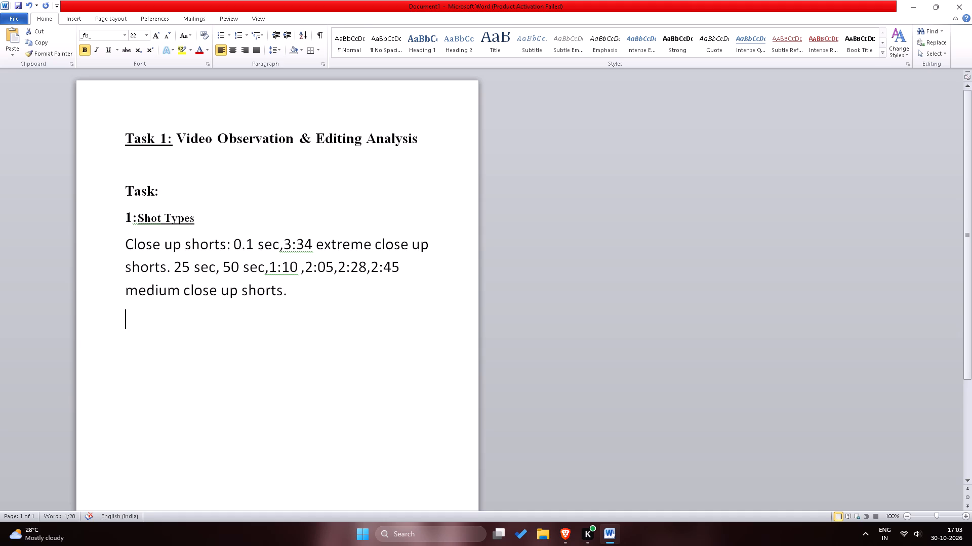
{"action": "key", "text": "2"}
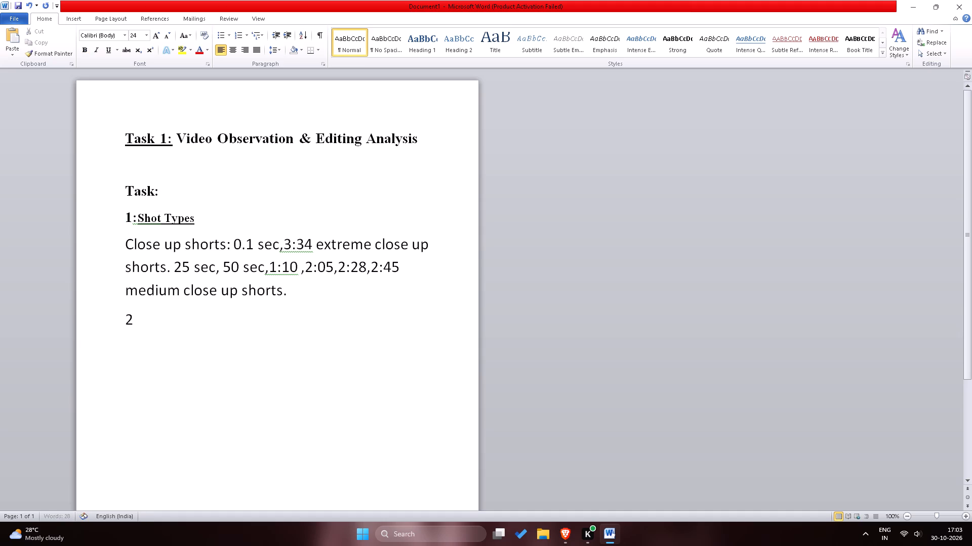
{"action": "key", "text": "shift+colon"}
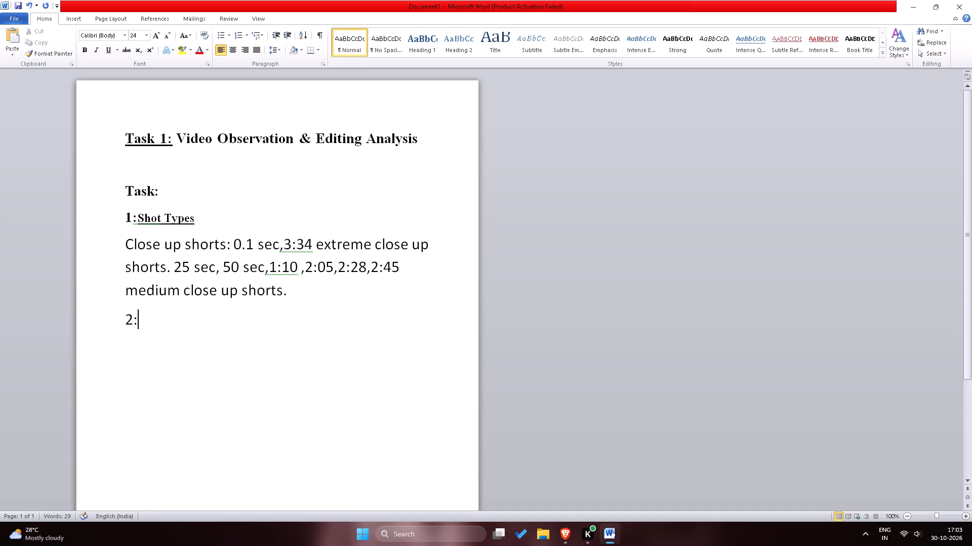
{"action": "right_click", "coordinate": [144, 324]}
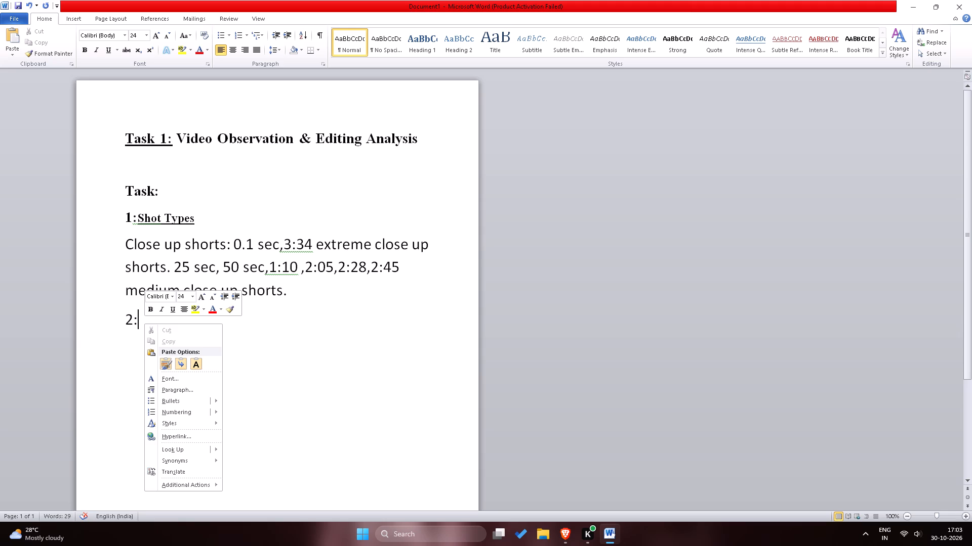
{"action": "left_click", "coordinate": [168, 366]}
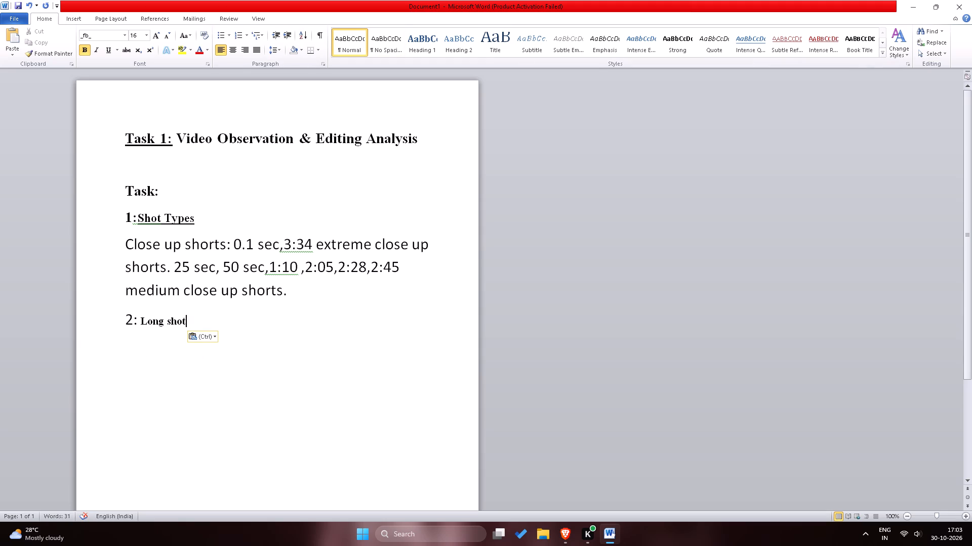
{"action": "key", "text": "Return"}
Replace the pasted "2: Long shot" line with the plain label "Long shorts:".
{"action": "left_click", "coordinate": [200, 323]}
{"action": "key", "text": "BackSpace"}
{"action": "key", "text": "BackSpace"}
{"action": "key", "text": "BackSpace"}
{"action": "key", "text": "BackSpace"}
{"action": "key", "text": "BackSpace"}
{"action": "key", "text": "BackSpace"}
{"action": "key", "text": "BackSpace"}
{"action": "key", "text": "BackSpace"}
{"action": "key", "text": "BackSpace"}
{"action": "key", "text": "BackSpace"}
{"action": "key", "text": "BackSpace"}
{"action": "key", "text": "BackSpace"}
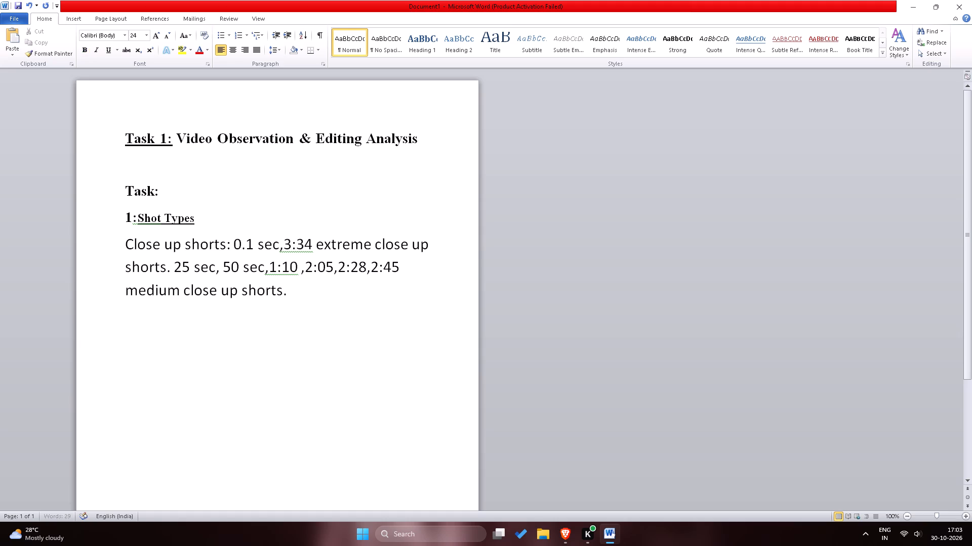
{"action": "type", "text": "long"}
{"action": "key", "text": "space"}
{"action": "type", "text": "sh"}
{"action": "type", "text": "orts"}
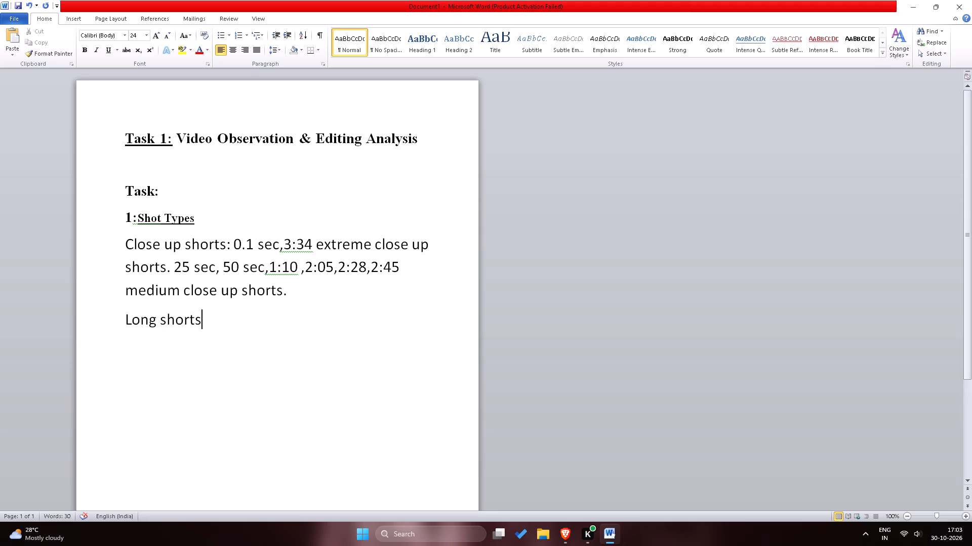
{"action": "key", "text": "shift+quotedbl"}
{"action": "key", "text": "shift+BackSpace"}
{"action": "key", "text": "shift+l"}
{"action": "key", "text": "shift+BackSpace"}
{"action": "key", "text": "shift+colon"}
Switch to the browser and scan the task video between about 50 and 40 seconds for a long-shot example.
{"action": "key", "text": "alt+Tab"}
{"action": "scroll", "coordinate": [455, 257], "scroll_direction": "up", "scroll_amount": 7}
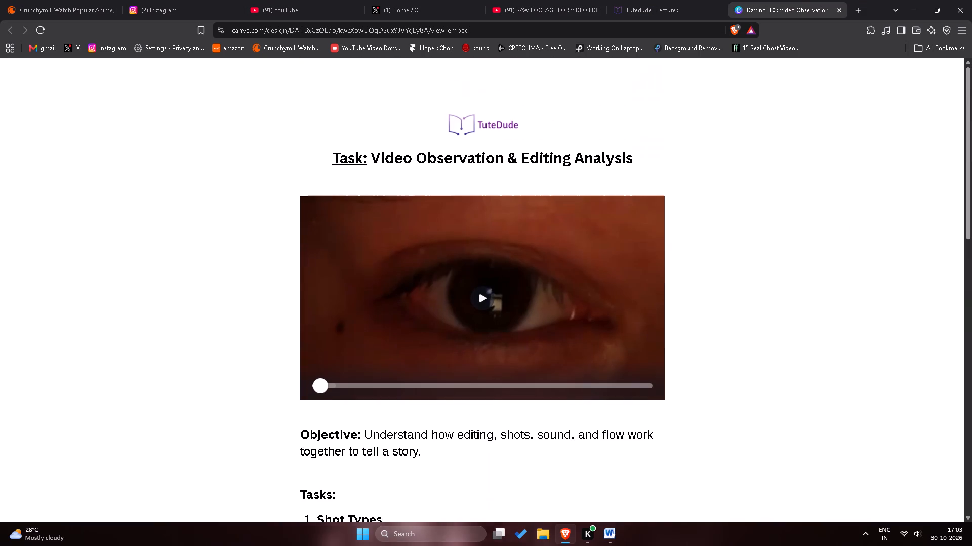
{"action": "left_click", "coordinate": [465, 311]}
{"action": "left_click_drag", "start_coordinate": [355, 380], "coordinate": [385, 384]}
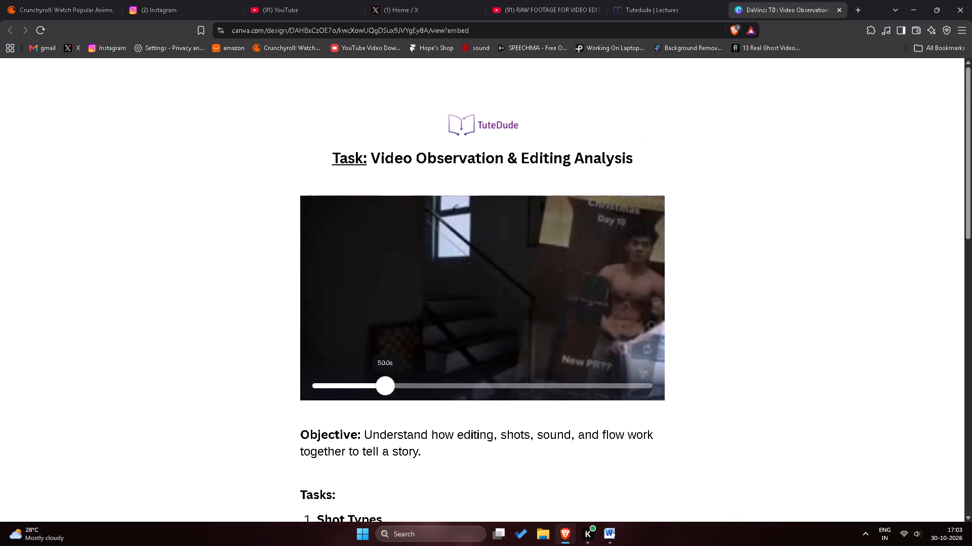
{"action": "left_click_drag", "start_coordinate": [385, 384], "coordinate": [386, 386]}
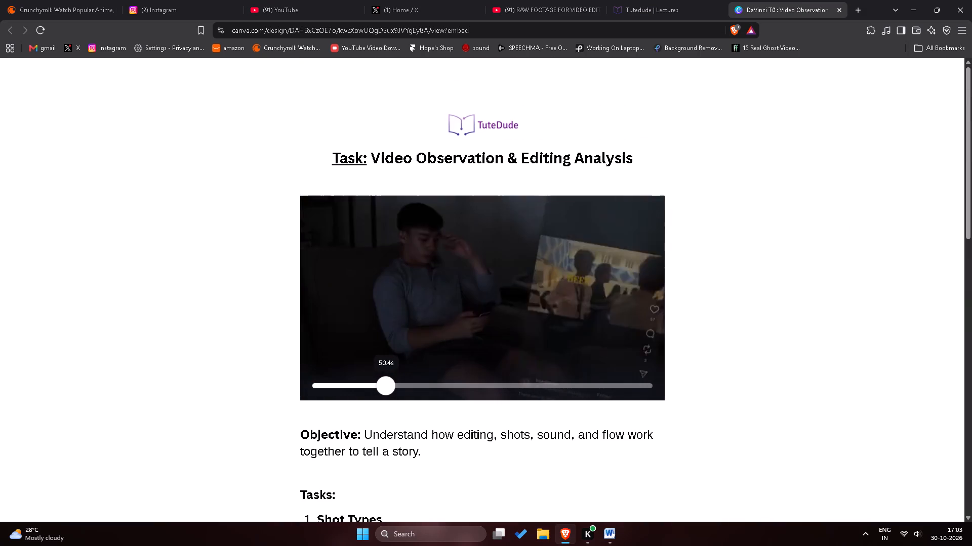
{"action": "left_click_drag", "start_coordinate": [386, 386], "coordinate": [382, 386]}
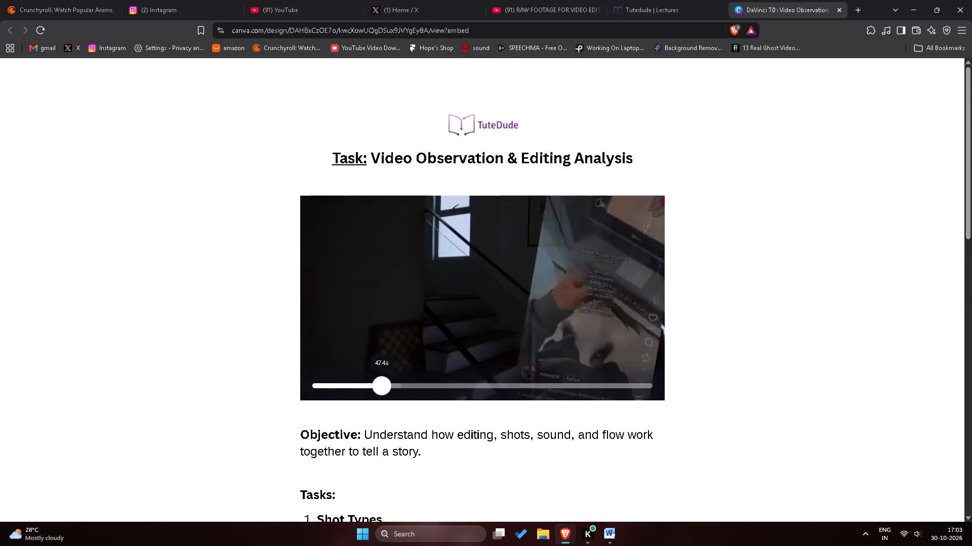
{"action": "left_click_drag", "start_coordinate": [382, 386], "coordinate": [379, 386]}
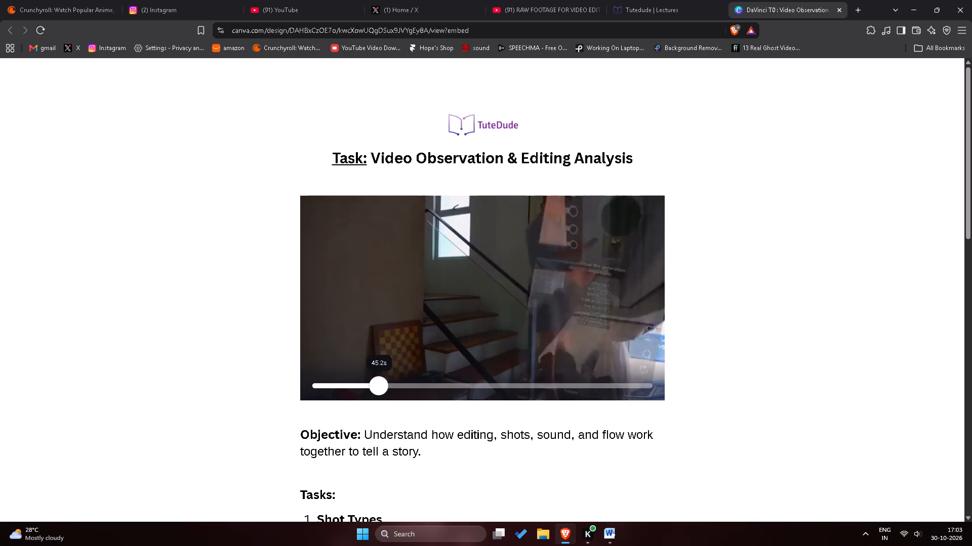
{"action": "left_click_drag", "start_coordinate": [379, 386], "coordinate": [375, 386]}
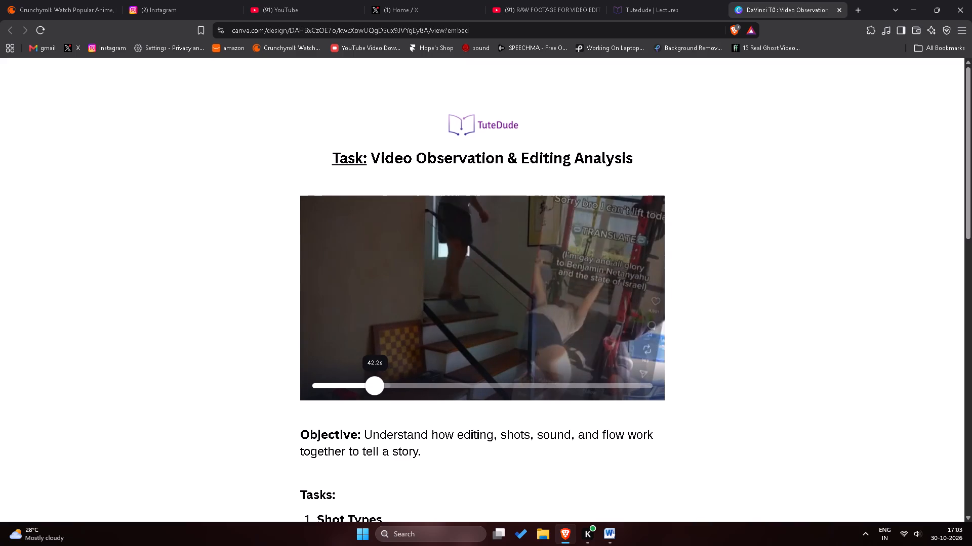
{"action": "left_click_drag", "start_coordinate": [375, 386], "coordinate": [372, 386]}
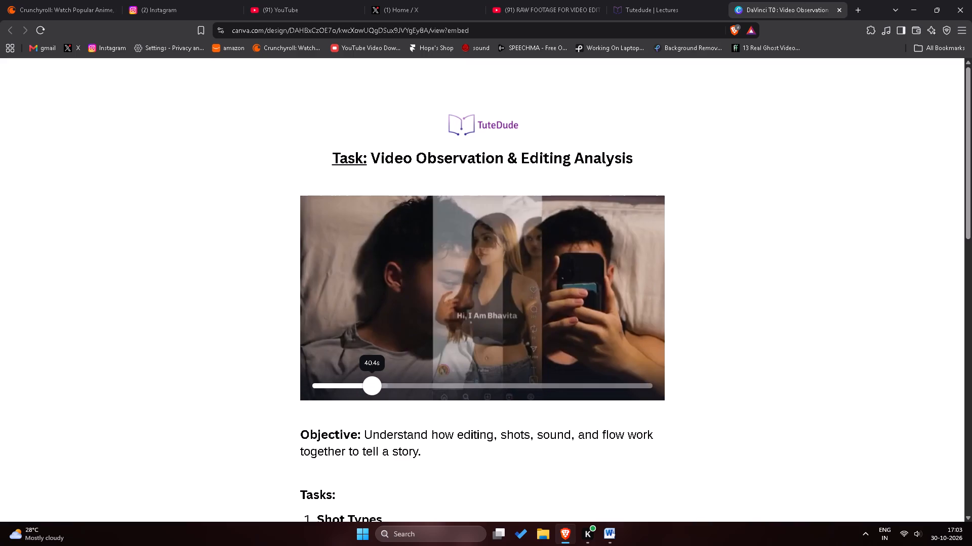
{"action": "left_click_drag", "start_coordinate": [372, 386], "coordinate": [373, 386]}
Return to the Word document and enter "41 sec." after the "Long shorts:" label.
{"action": "key", "text": "alt+Tab"}
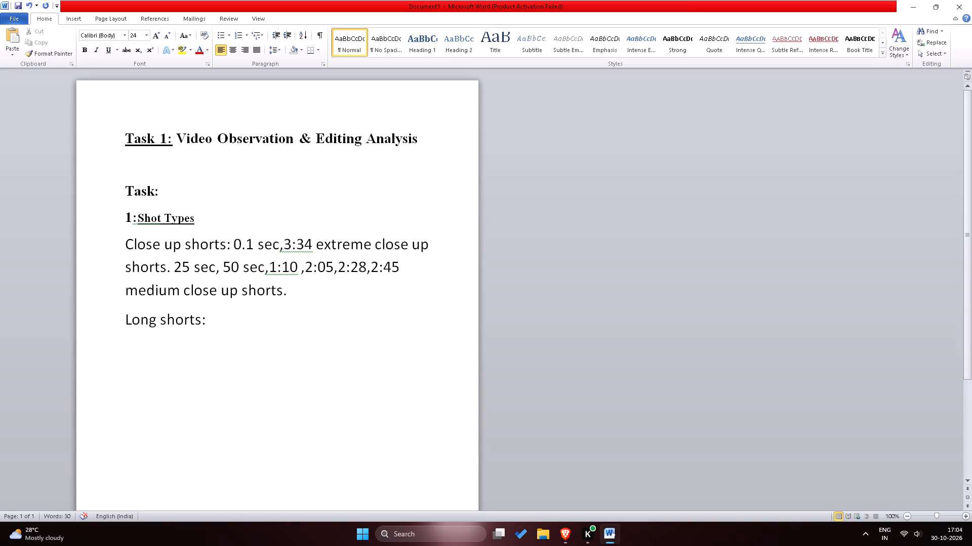
{"action": "type", "text": "41 sec"}
{"action": "key", "text": "period"}
Replace the full stop after "41 sec" on the "Long shorts:" line with a comma.
{"action": "key", "text": "BackSpace"}
{"action": "key", "text": "comma"}
Switch to the browser and scan the task video between about 44 seconds and 1:05 for another long shot.
{"action": "key", "text": "alt+Tab"}
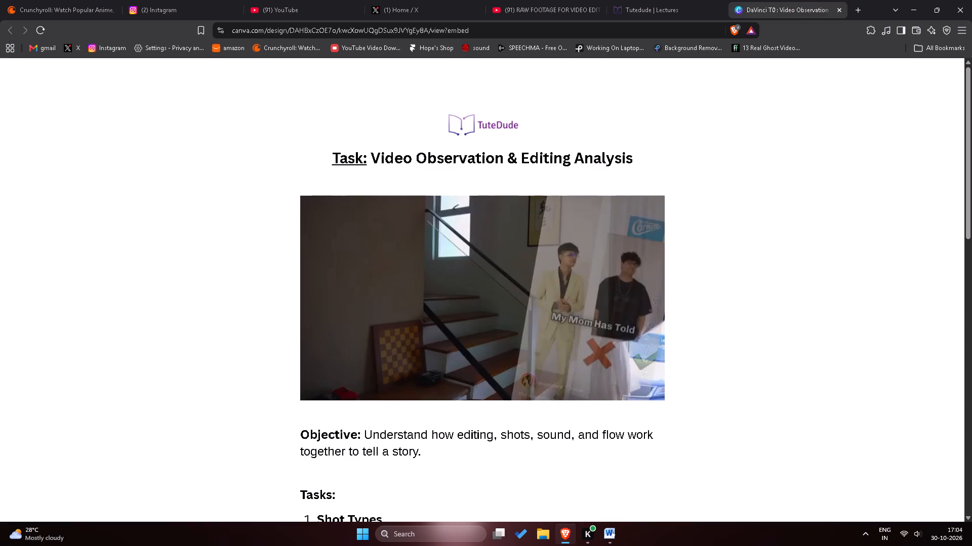
{"action": "left_click", "coordinate": [503, 301]}
{"action": "left_click", "coordinate": [478, 304]}
{"action": "left_click_drag", "start_coordinate": [377, 380], "coordinate": [378, 382]}
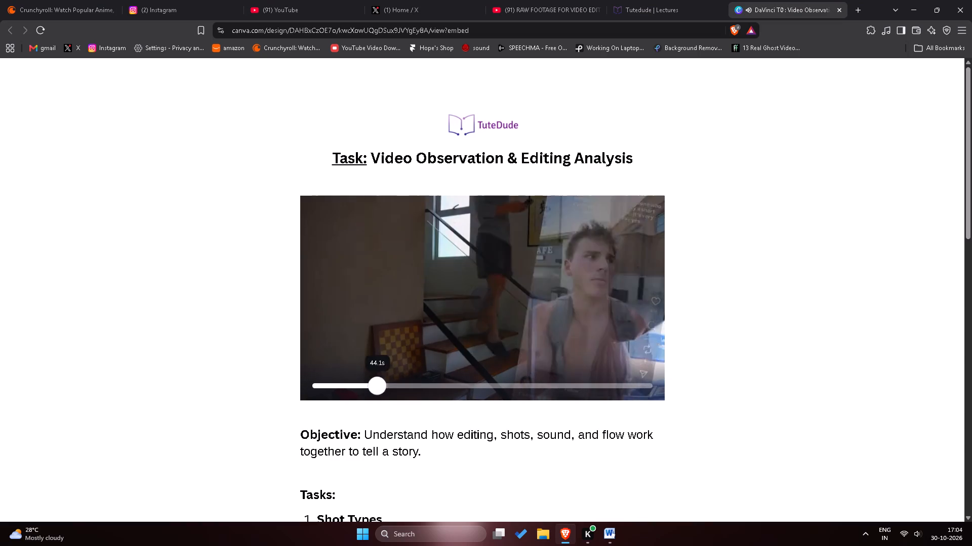
{"action": "left_click_drag", "start_coordinate": [378, 382], "coordinate": [387, 389]}
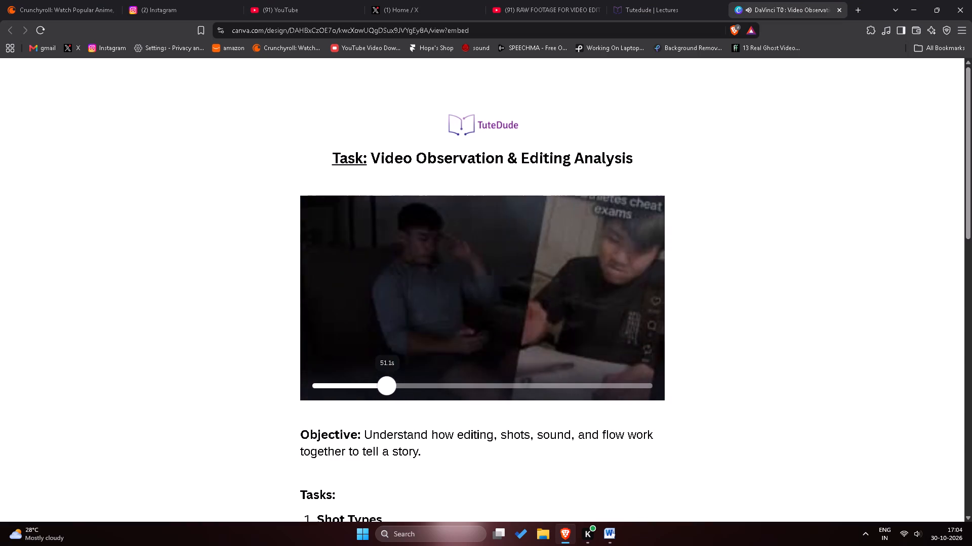
{"action": "left_click_drag", "start_coordinate": [387, 389], "coordinate": [402, 399]}
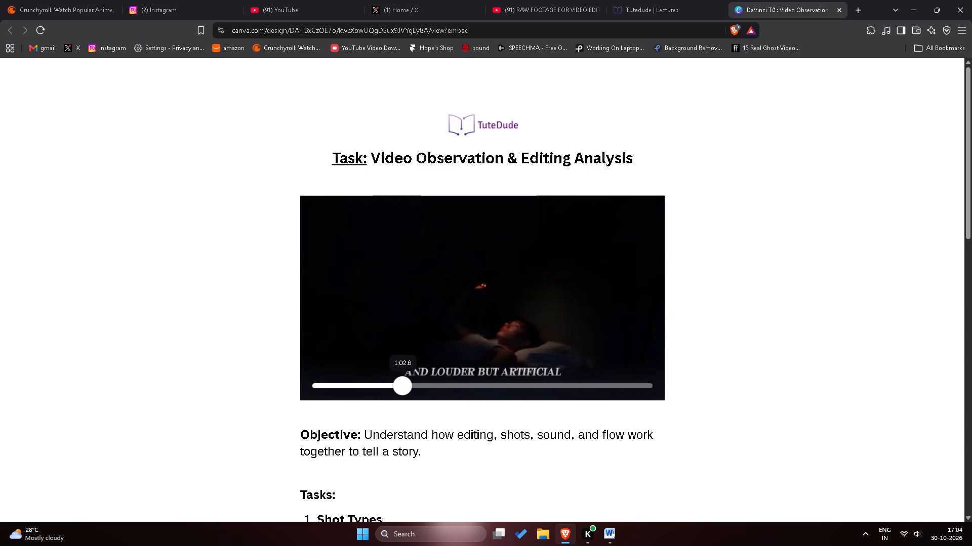
{"action": "left_click_drag", "start_coordinate": [402, 399], "coordinate": [396, 399]}
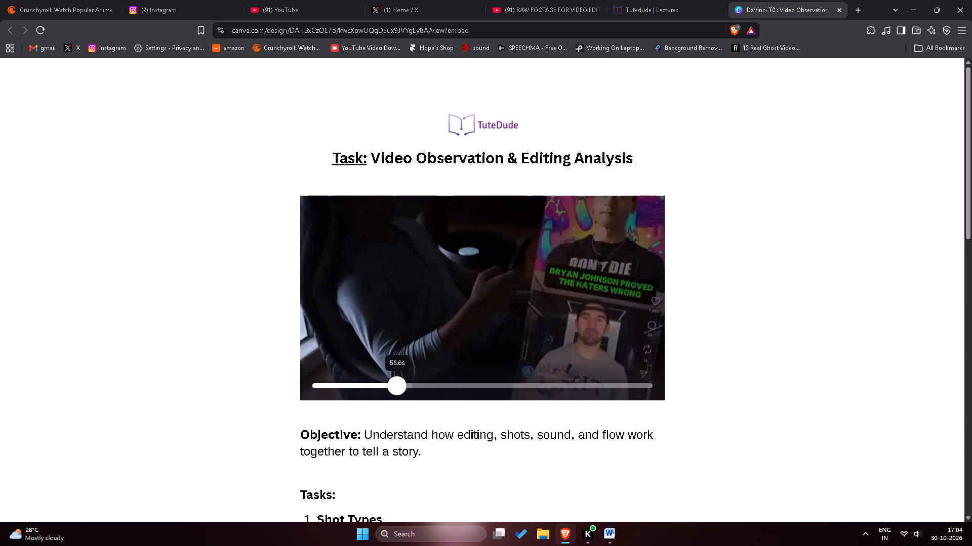
{"action": "left_click_drag", "start_coordinate": [396, 399], "coordinate": [404, 400]}
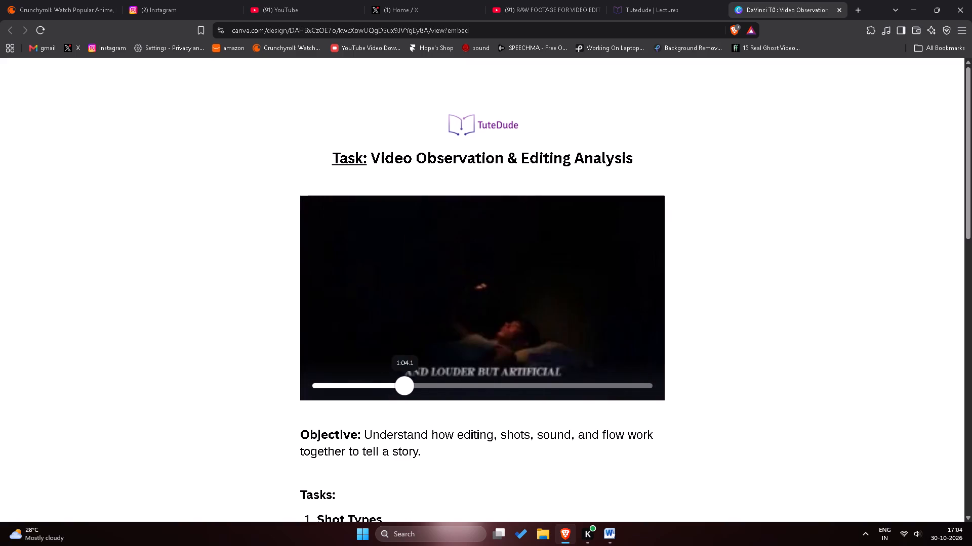
{"action": "left_click_drag", "start_coordinate": [404, 400], "coordinate": [405, 400]}
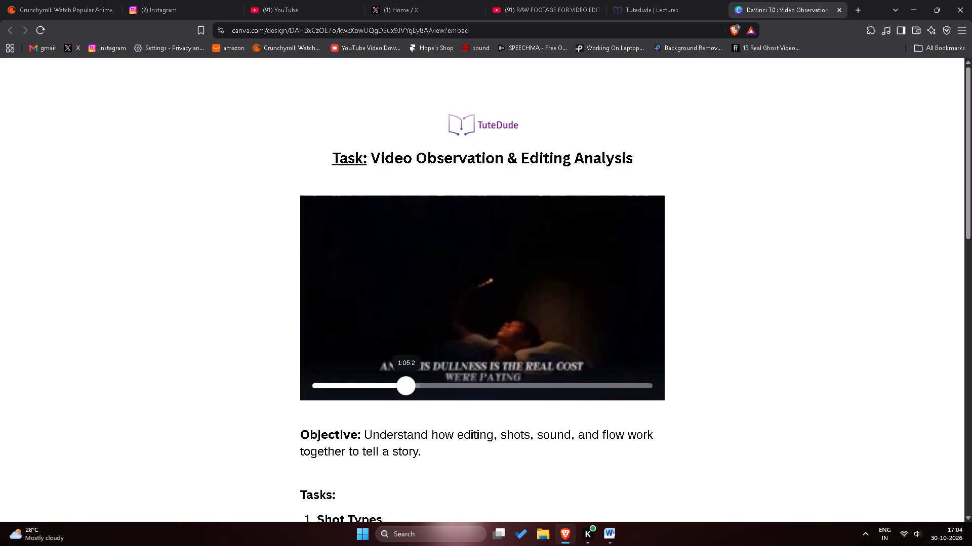
{"action": "left_click_drag", "start_coordinate": [405, 400], "coordinate": [399, 400]}
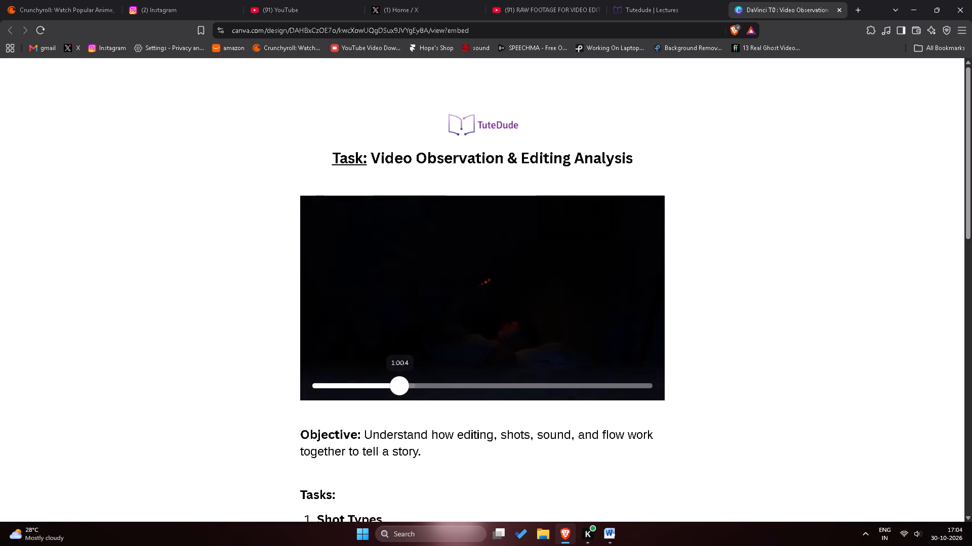
{"action": "left_click_drag", "start_coordinate": [399, 400], "coordinate": [400, 400]}
{"action": "left_click_drag", "start_coordinate": [400, 400], "coordinate": [401, 400]}
Return to the Word document, rechecking the video time, and add "1:01" after "41 sec," on the "Long shorts:" line.
{"action": "key", "text": "alt+Tab"}
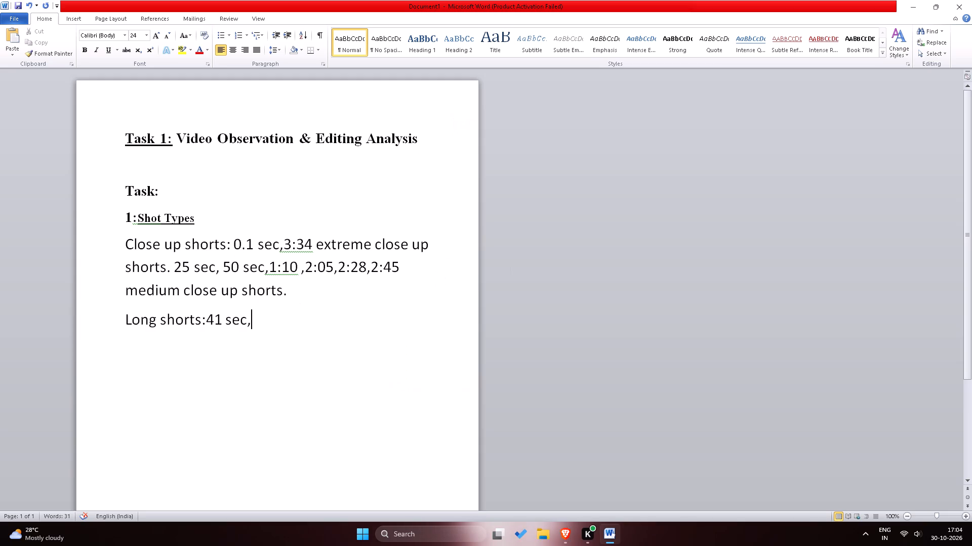
{"action": "key", "text": "alt+Tab"}
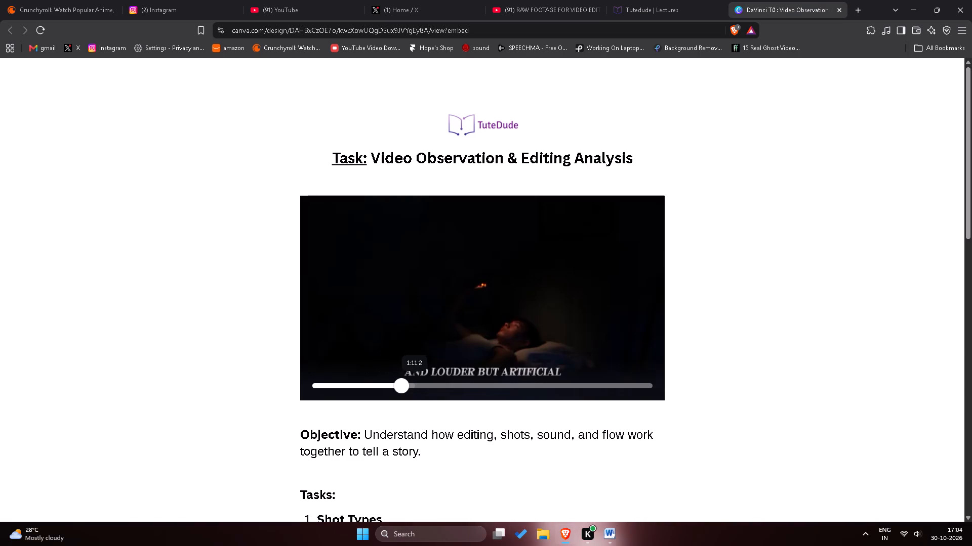
{"action": "key", "text": "alt+Tab"}
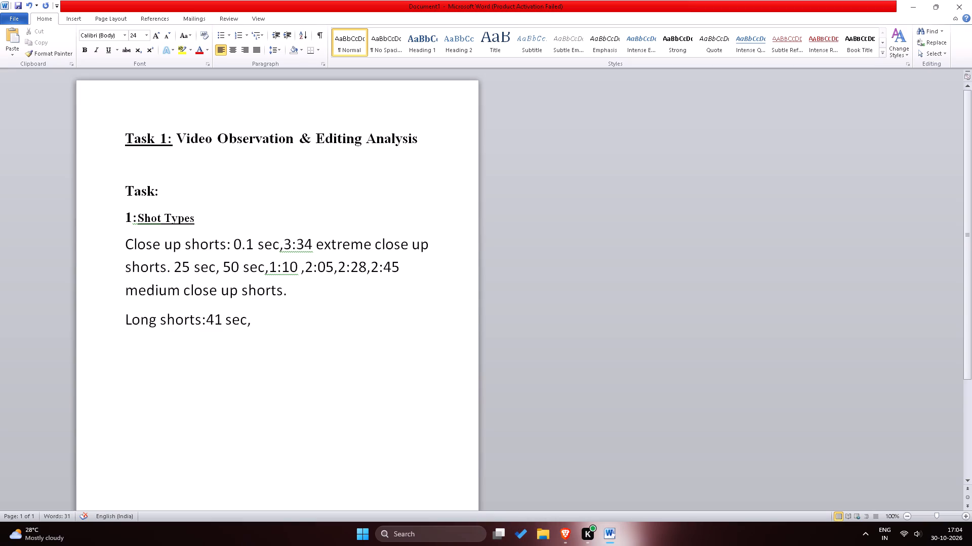
{"action": "key", "text": "space"}
{"action": "type", "text": "1"}
{"action": "key", "text": "shift+colon"}
{"action": "type", "text": "01"}
{"action": "key", "text": "space"}
Switch to the browser and scan the task video between about 1:15 and 2:22 for further long shots.
{"action": "key", "text": "alt+Tab"}
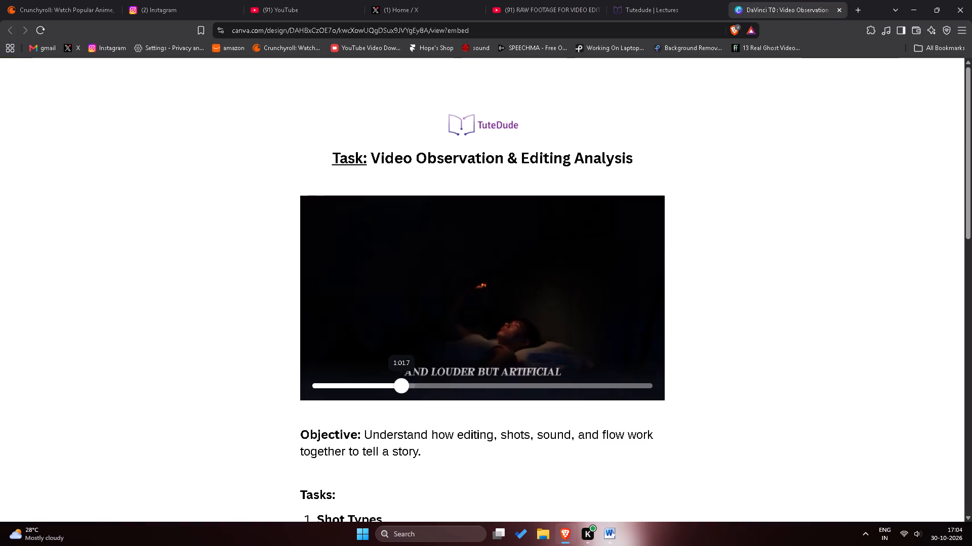
{"action": "left_click_drag", "start_coordinate": [409, 384], "coordinate": [420, 385]}
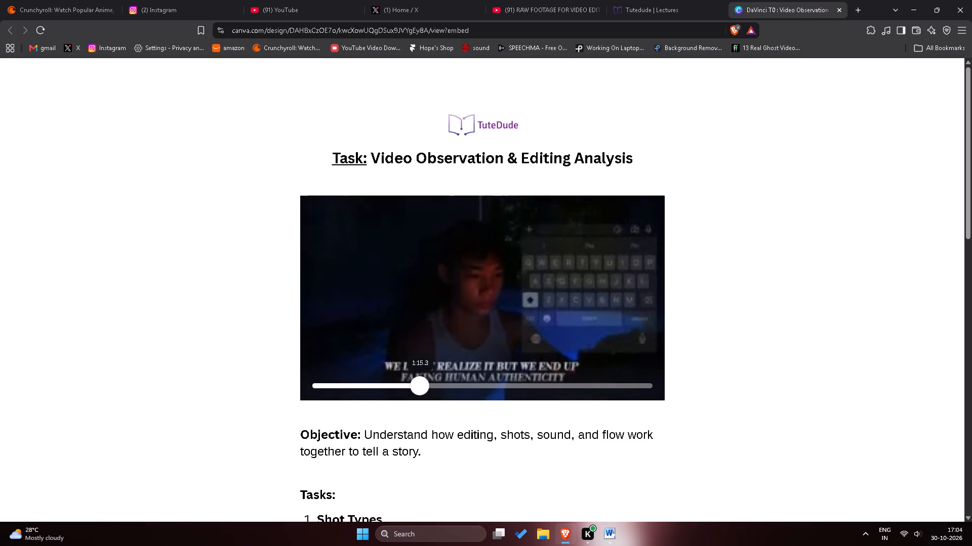
{"action": "left_click_drag", "start_coordinate": [420, 385], "coordinate": [467, 393]}
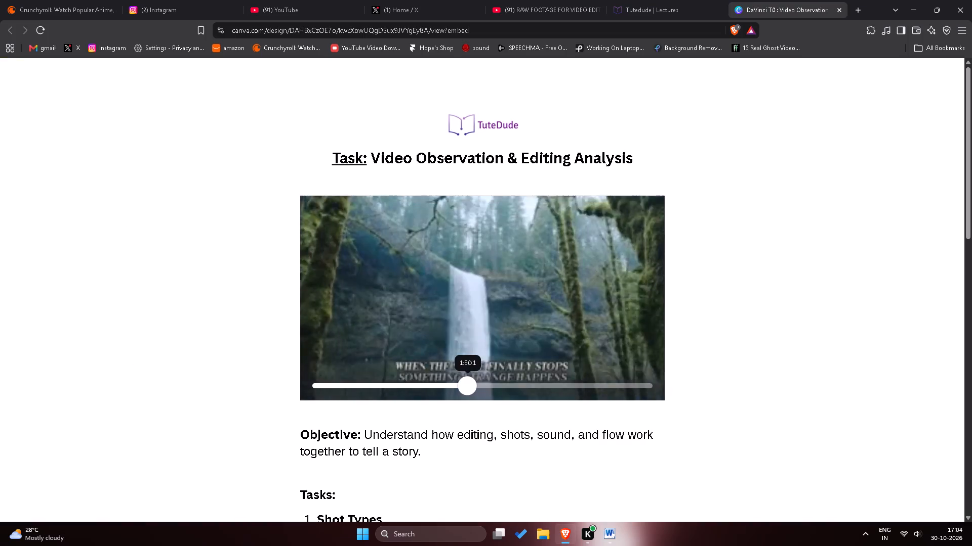
{"action": "left_click_drag", "start_coordinate": [467, 393], "coordinate": [504, 397]}
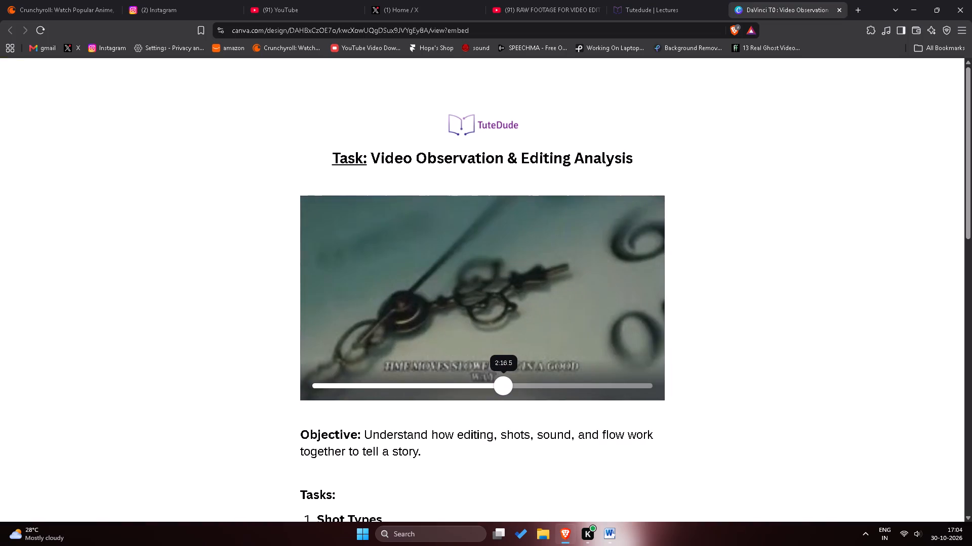
{"action": "left_click_drag", "start_coordinate": [504, 397], "coordinate": [497, 400]}
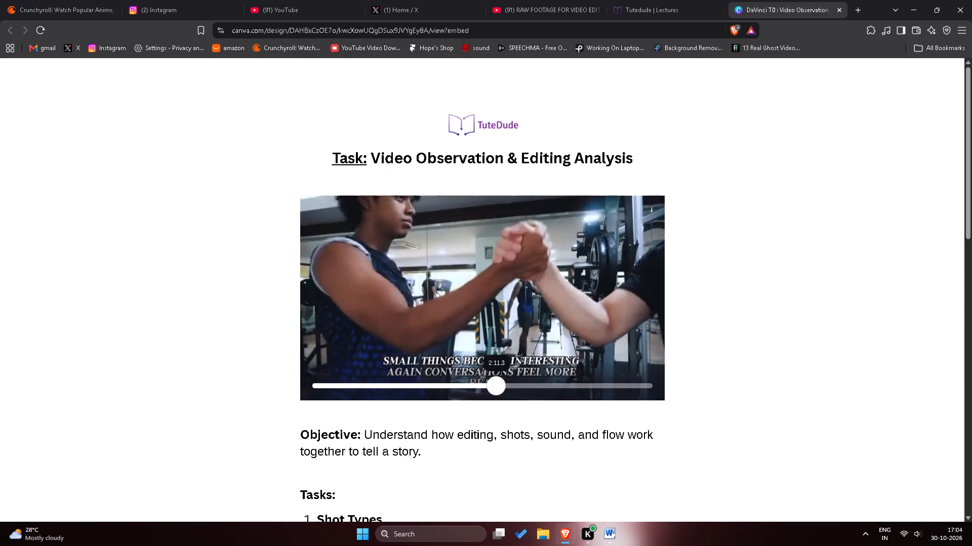
{"action": "left_click_drag", "start_coordinate": [497, 400], "coordinate": [497, 400]}
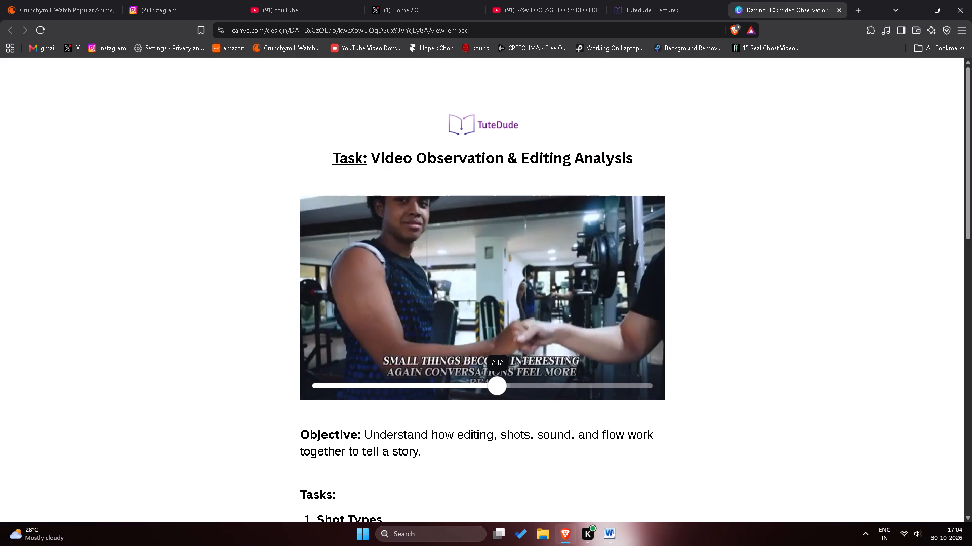
{"action": "left_click_drag", "start_coordinate": [497, 400], "coordinate": [498, 400]}
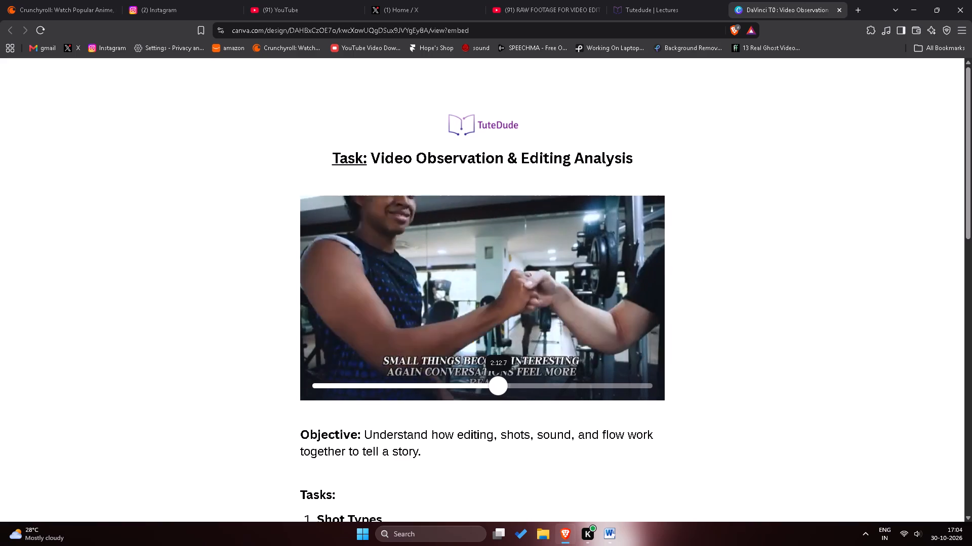
{"action": "left_click_drag", "start_coordinate": [498, 400], "coordinate": [510, 402]}
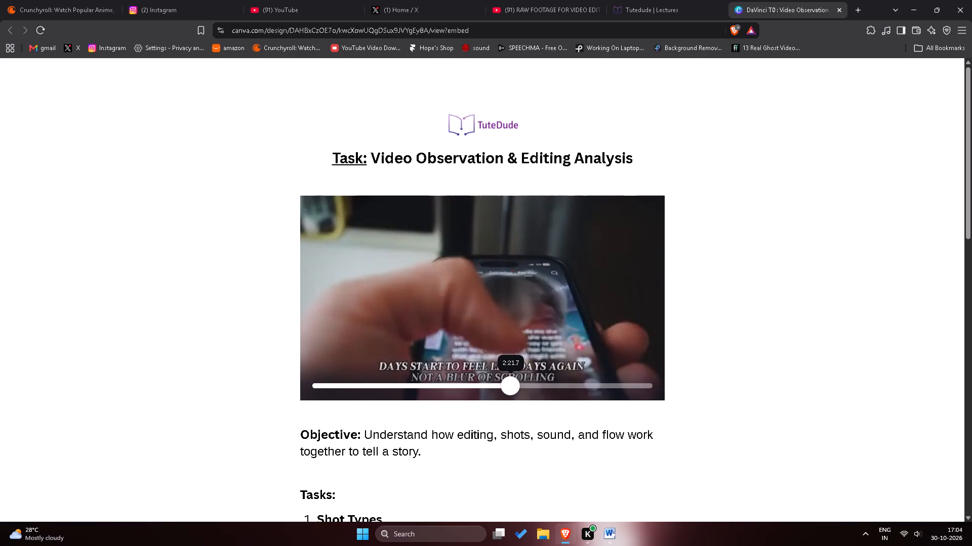
{"action": "left_click_drag", "start_coordinate": [510, 402], "coordinate": [504, 404]}
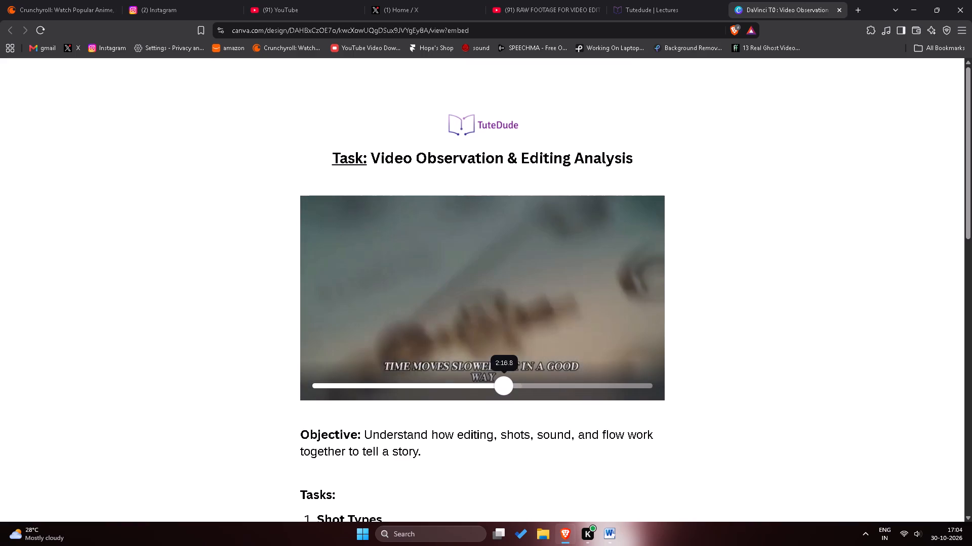
{"action": "left_click_drag", "start_coordinate": [504, 404], "coordinate": [505, 404]}
Return to the Word document and append ",2:17" directly after "1:01" on the "Long shorts:" line.
{"action": "key", "text": "alt+Tab"}
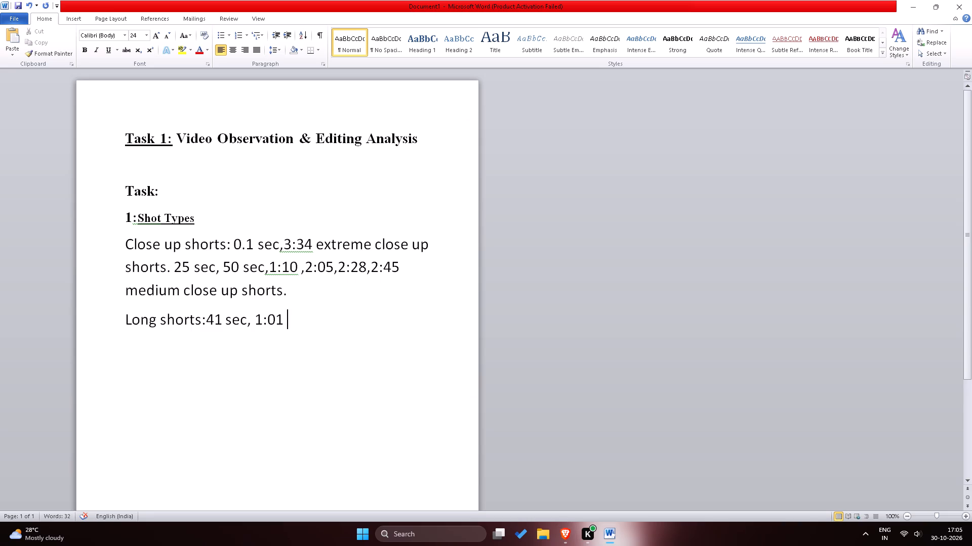
{"action": "key", "text": "BackSpace"}
{"action": "key", "text": "comma"}
{"action": "key", "text": "2"}
{"action": "key", "text": "shift+colon"}
{"action": "type", "text": "14"}
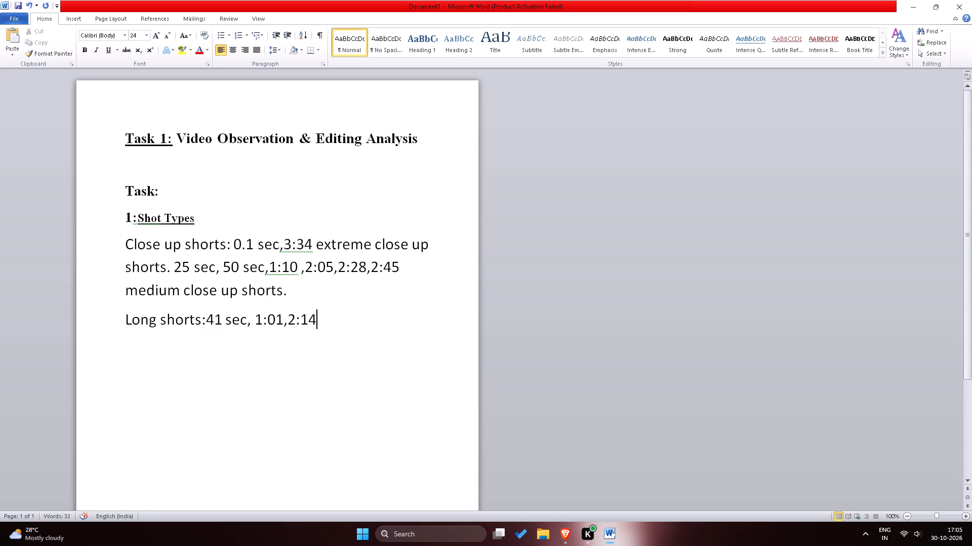
{"action": "key", "text": "BackSpace"}
{"action": "key", "text": "7"}
Switch to the browser and scan the task video between about 2:31 and 3:01 for further long shots.
{"action": "key", "text": "alt+Tab"}
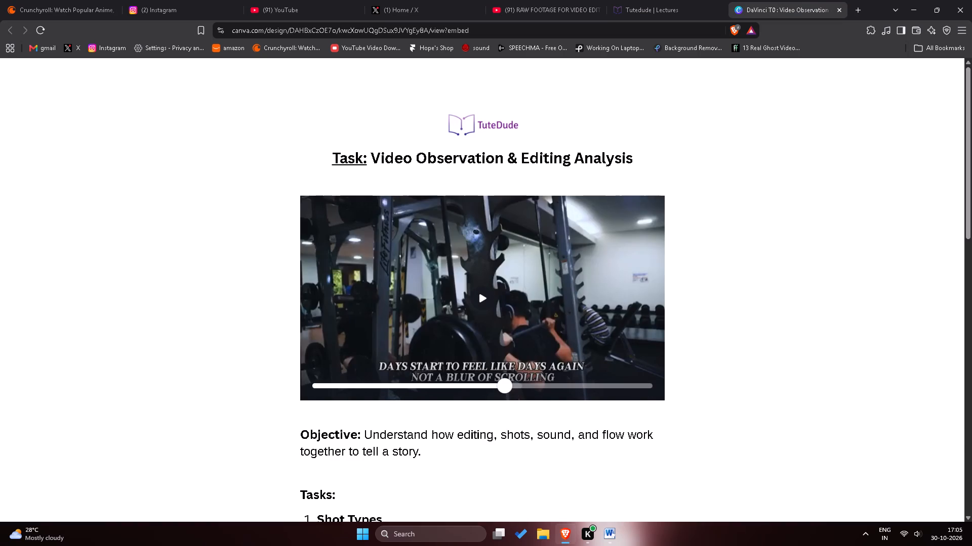
{"action": "left_click_drag", "start_coordinate": [502, 379], "coordinate": [524, 384]}
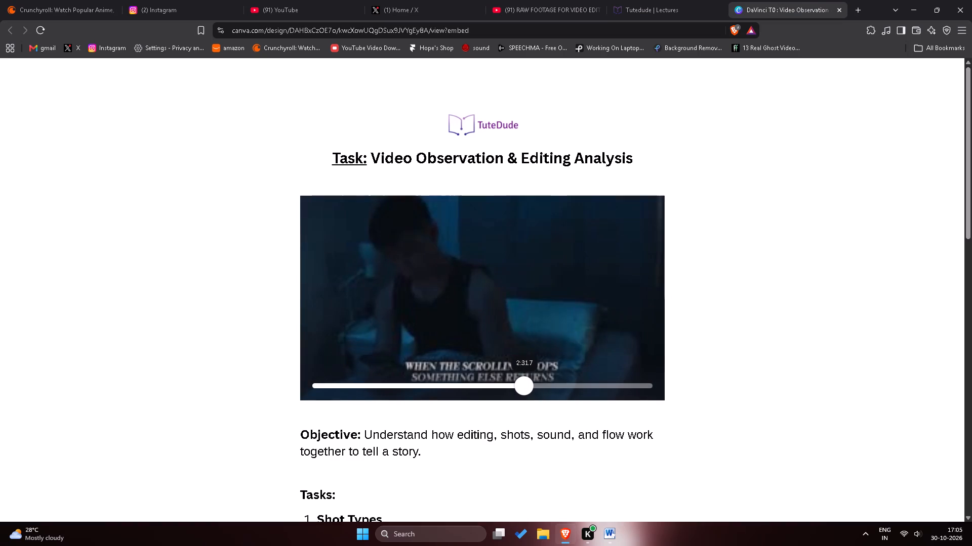
{"action": "left_click_drag", "start_coordinate": [524, 384], "coordinate": [536, 387]}
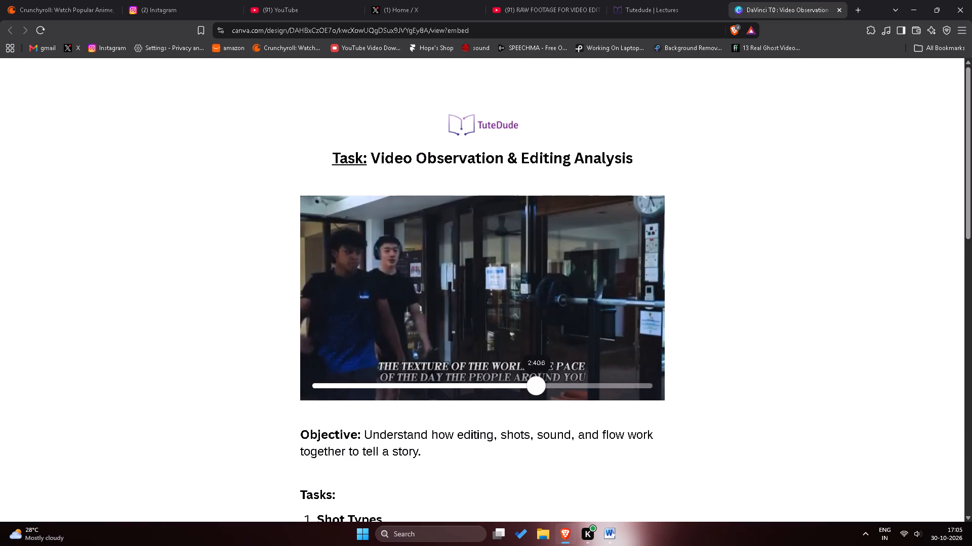
{"action": "left_click_drag", "start_coordinate": [536, 387], "coordinate": [537, 388]}
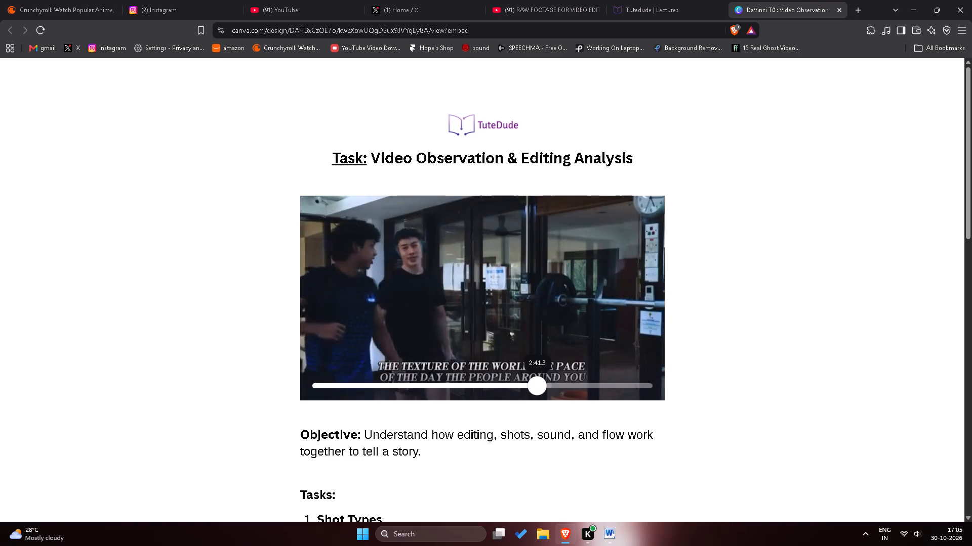
{"action": "left_click_drag", "start_coordinate": [537, 388], "coordinate": [543, 389]}
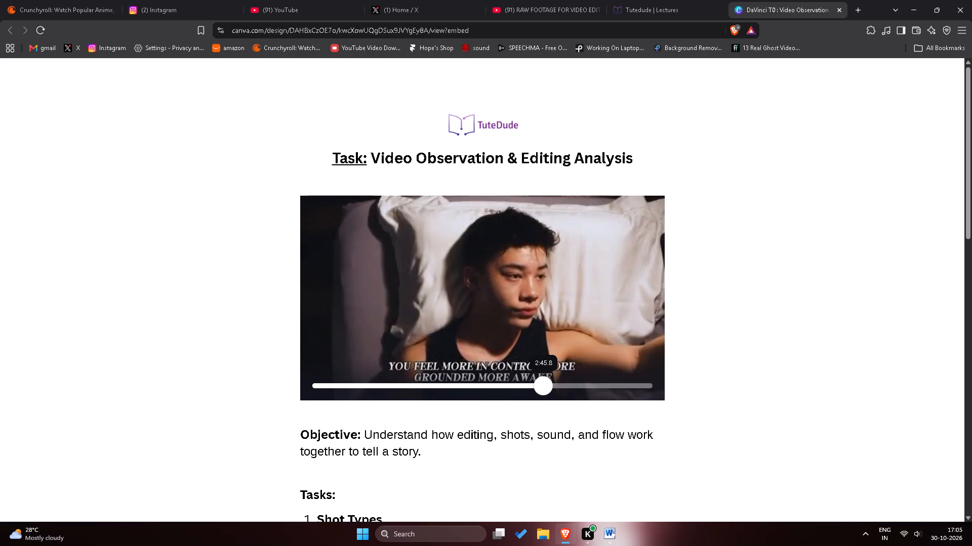
{"action": "left_click_drag", "start_coordinate": [543, 389], "coordinate": [565, 395]}
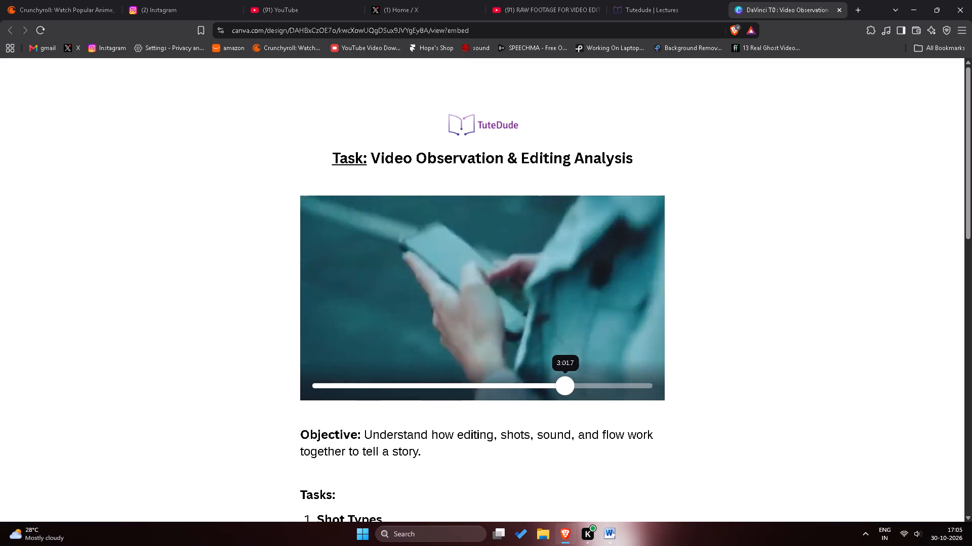
{"action": "left_click_drag", "start_coordinate": [565, 395], "coordinate": [524, 396]}
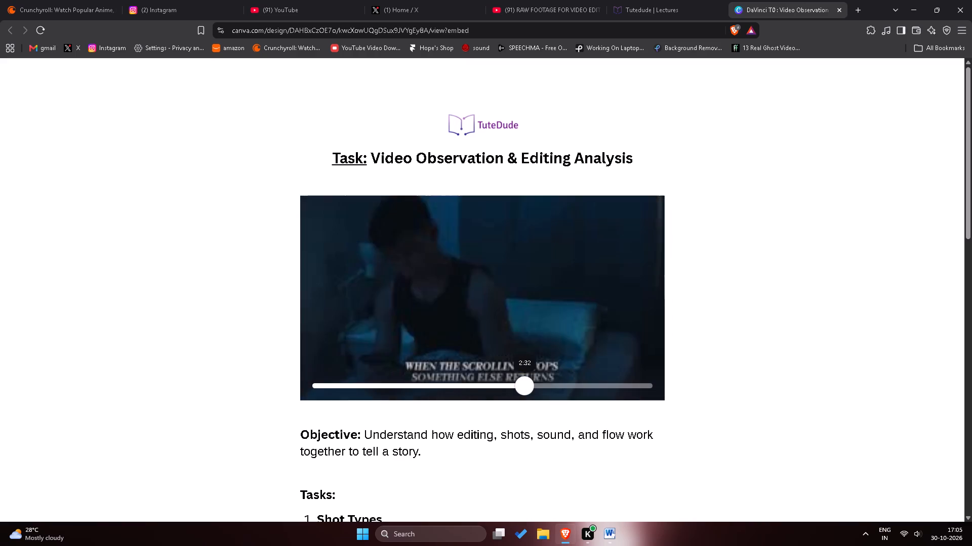
{"action": "left_click_drag", "start_coordinate": [524, 396], "coordinate": [531, 398]}
Open the "Shot types and camera angles" lecture and skim from about 2:07 to 5:29, examining the framing, angle and shot-size examples.
{"action": "left_click", "coordinate": [670, 0]}
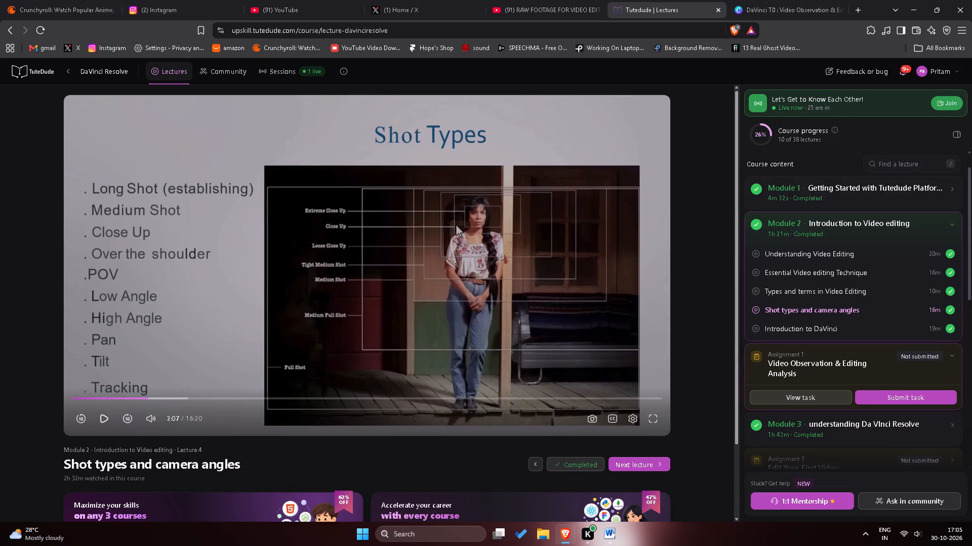
{"action": "left_click_drag", "start_coordinate": [146, 393], "coordinate": [163, 398]}
{"action": "left_click_drag", "start_coordinate": [162, 398], "coordinate": [164, 398]}
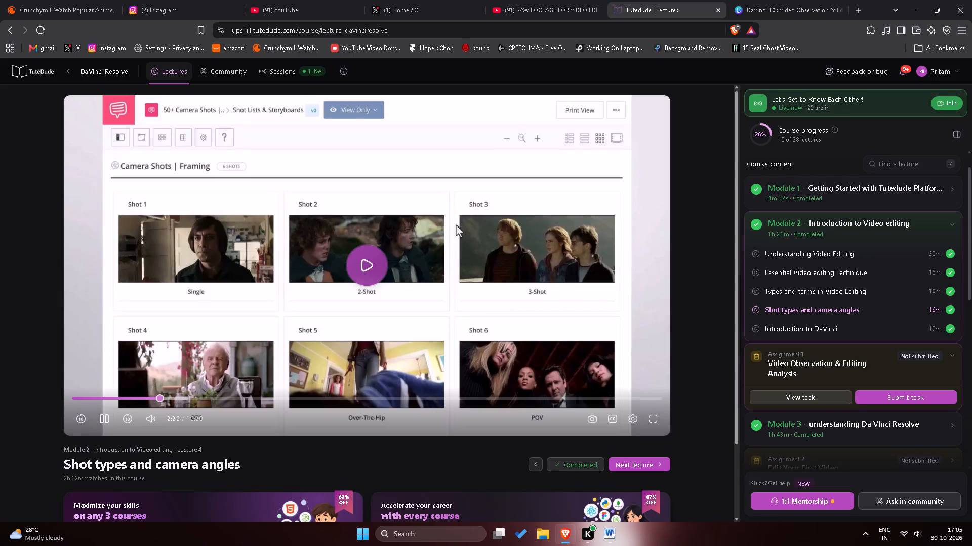
{"action": "left_click_drag", "start_coordinate": [164, 398], "coordinate": [178, 400]}
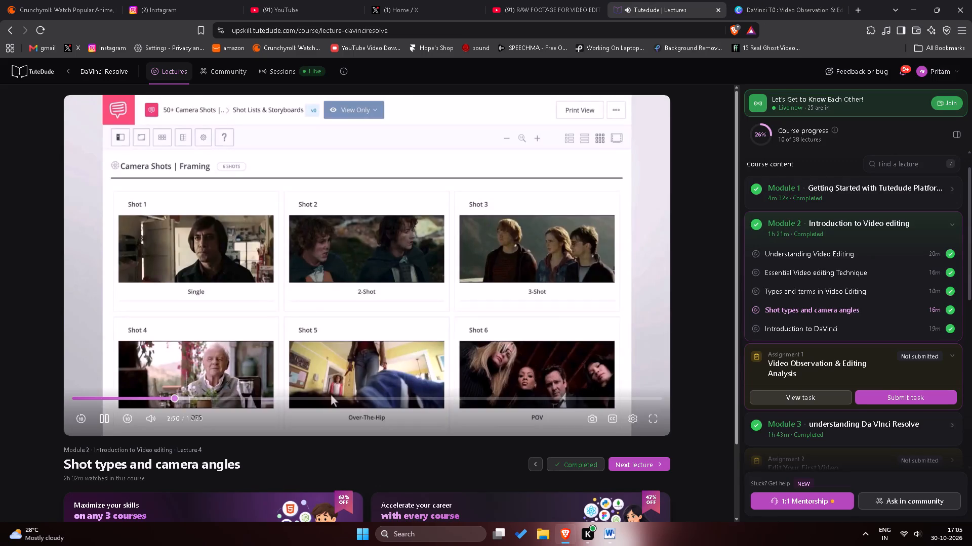
{"action": "left_click_drag", "start_coordinate": [178, 400], "coordinate": [198, 401]}
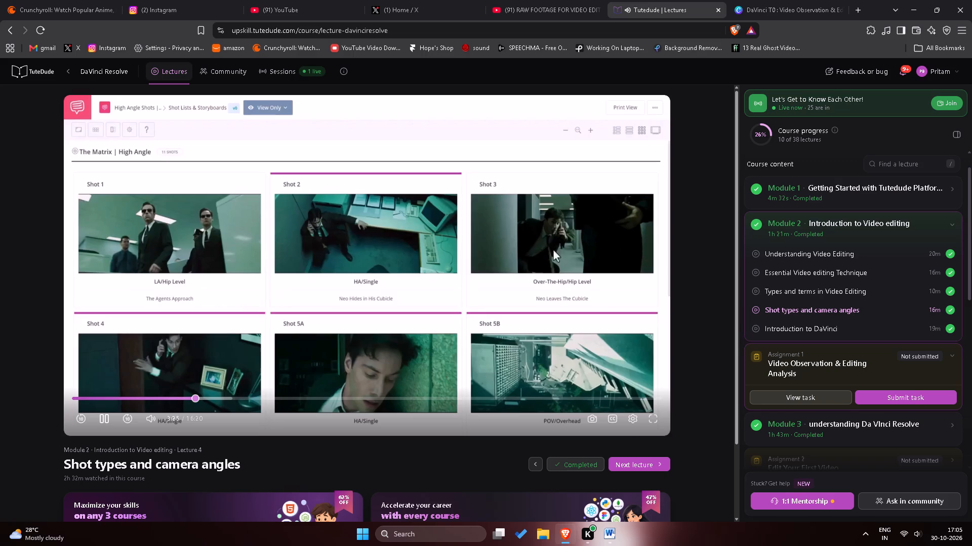
{"action": "left_click_drag", "start_coordinate": [198, 401], "coordinate": [206, 402]}
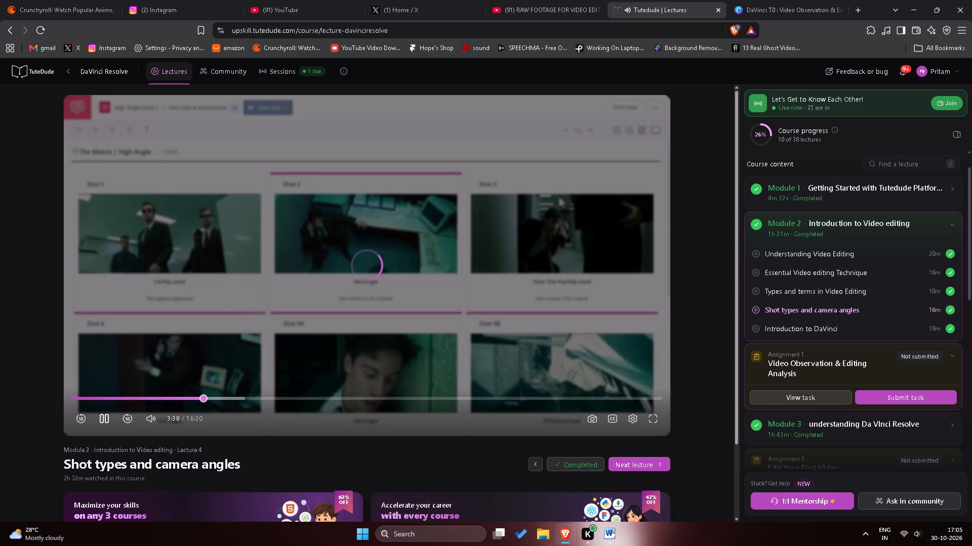
{"action": "left_click_drag", "start_coordinate": [206, 402], "coordinate": [214, 402]}
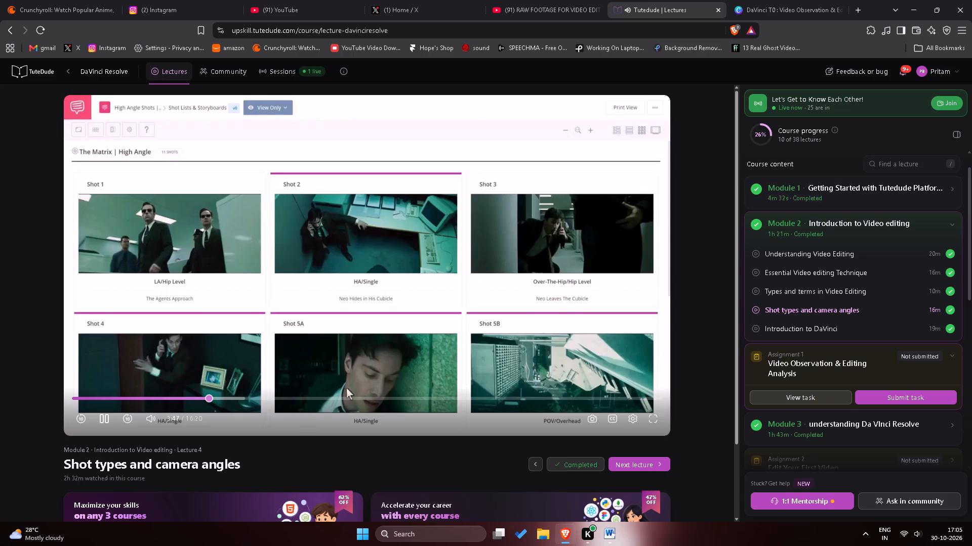
{"action": "left_click_drag", "start_coordinate": [214, 402], "coordinate": [217, 403]}
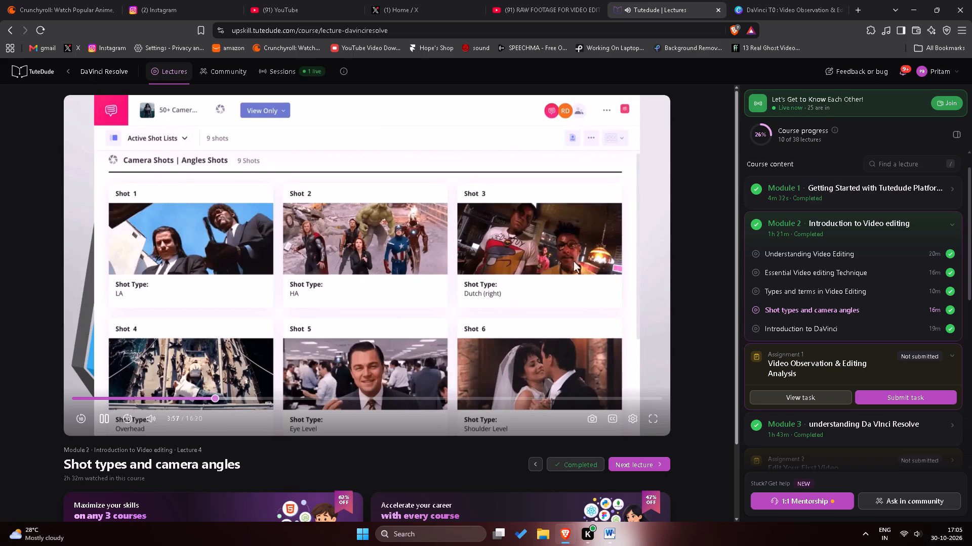
{"action": "left_click_drag", "start_coordinate": [217, 403], "coordinate": [216, 403]}
{"action": "left_click_drag", "start_coordinate": [216, 403], "coordinate": [225, 403]}
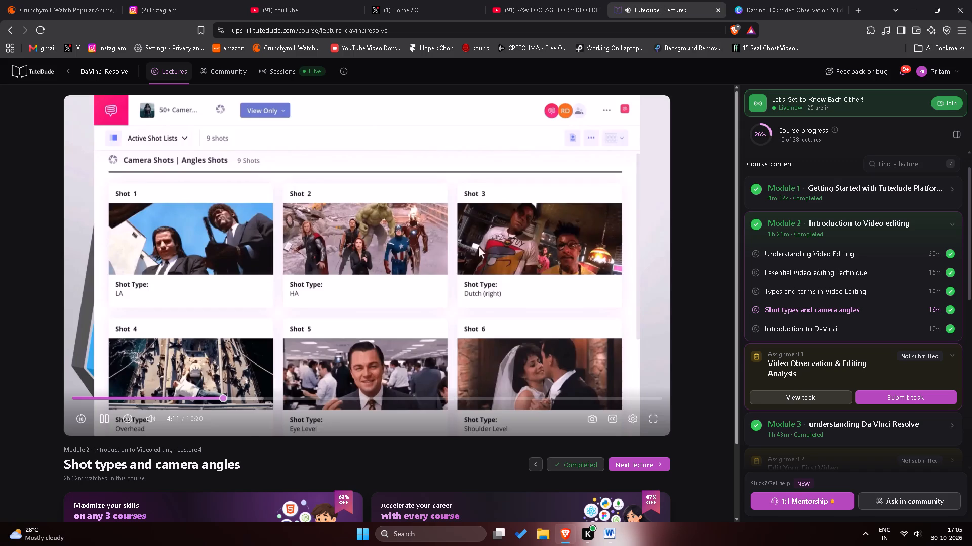
{"action": "left_click_drag", "start_coordinate": [225, 403], "coordinate": [226, 403]}
{"action": "left_click_drag", "start_coordinate": [226, 403], "coordinate": [244, 396]}
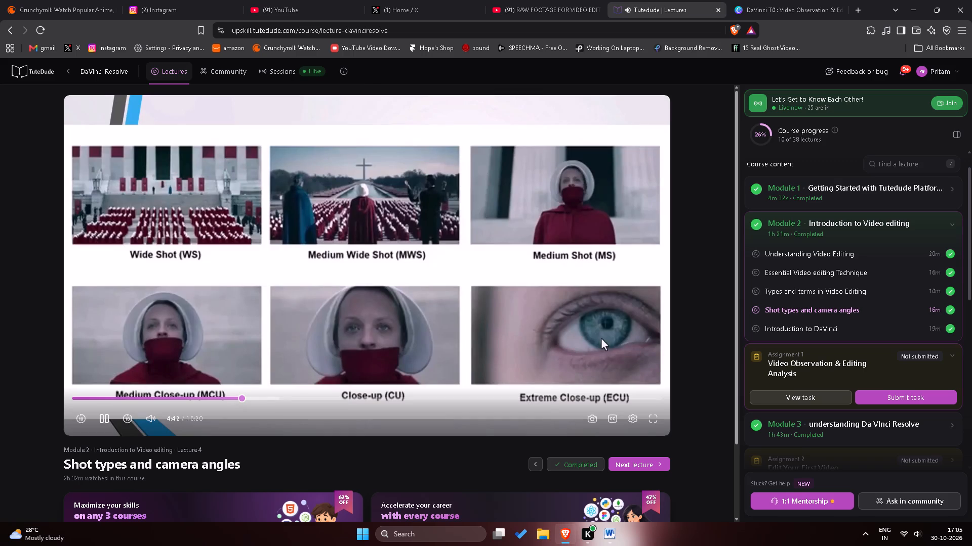
{"action": "left_click_drag", "start_coordinate": [244, 396], "coordinate": [243, 397]}
{"action": "left_click_drag", "start_coordinate": [243, 397], "coordinate": [256, 398]}
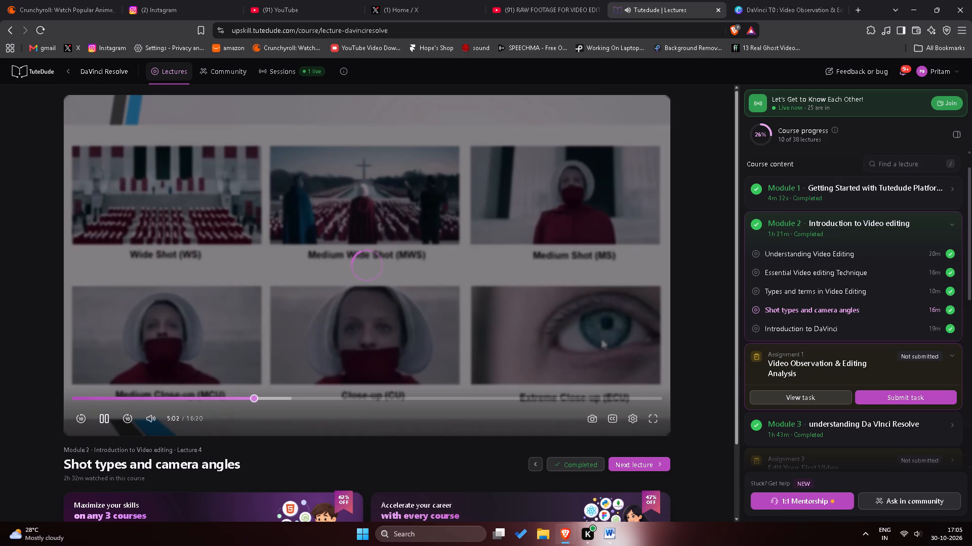
{"action": "left_click_drag", "start_coordinate": [256, 398], "coordinate": [271, 398]}
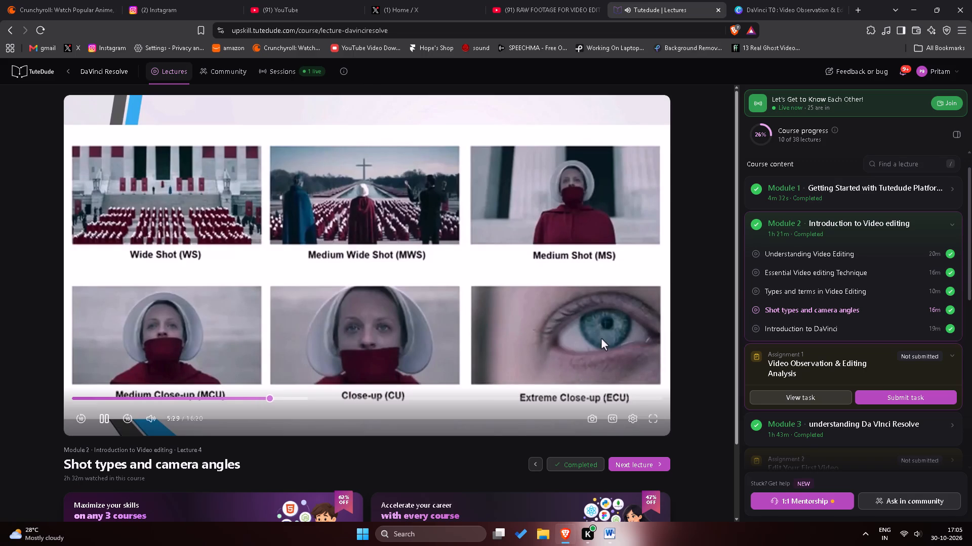
Recheck the lecture's Shot Types diagram and framing examples between about 1:21 and 2:53, pause it, and return to the task page.
{"action": "left_click_drag", "start_coordinate": [271, 398], "coordinate": [124, 408]}
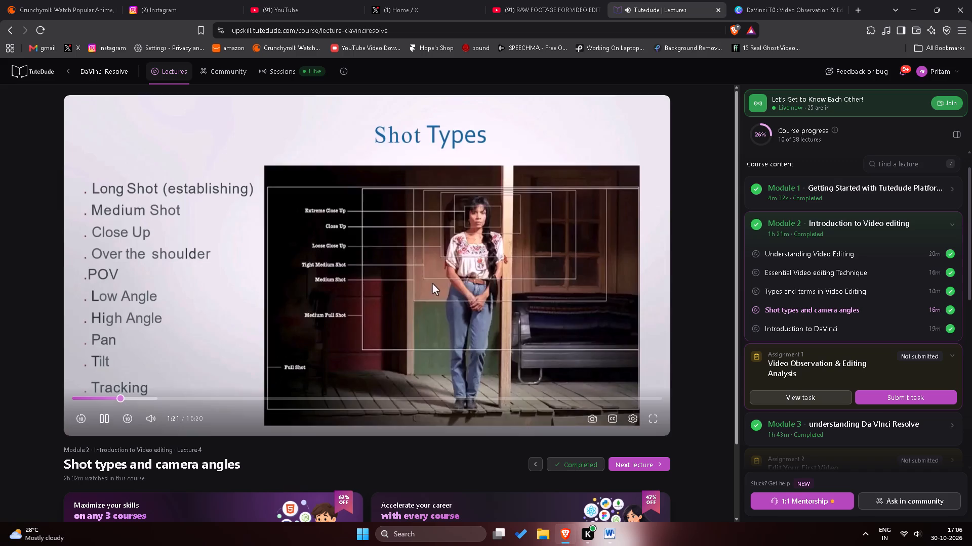
{"action": "left_click_drag", "start_coordinate": [124, 408], "coordinate": [143, 407]}
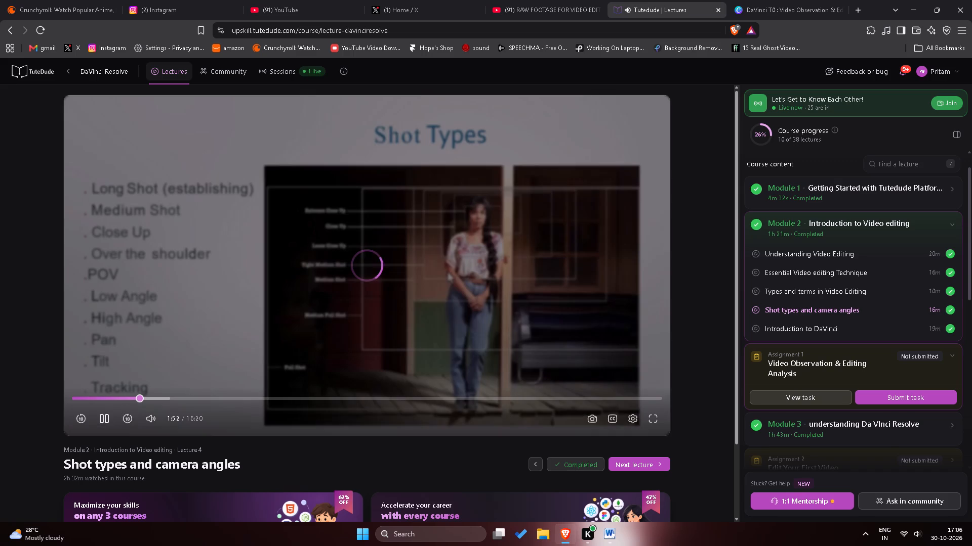
{"action": "left_click_drag", "start_coordinate": [143, 407], "coordinate": [180, 404]}
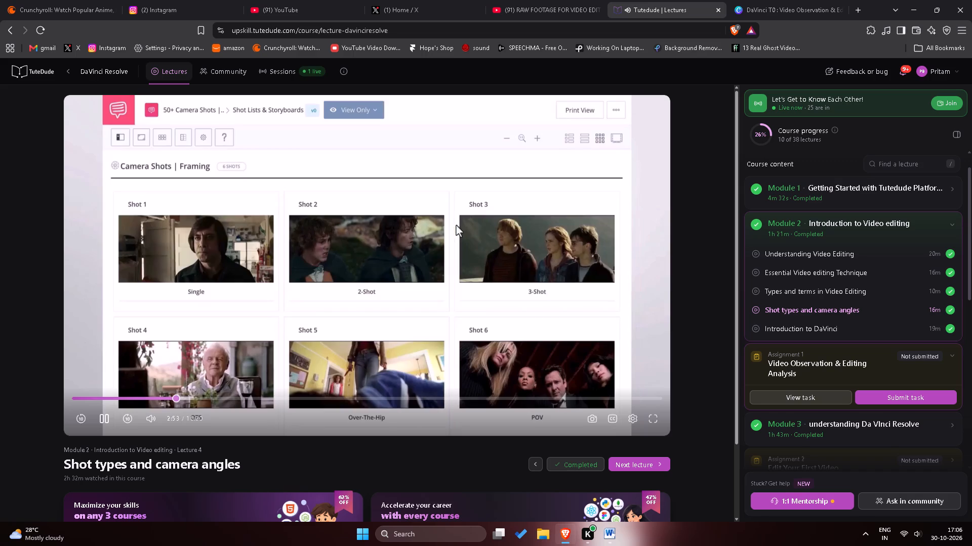
{"action": "left_click_drag", "start_coordinate": [180, 404], "coordinate": [163, 413]}
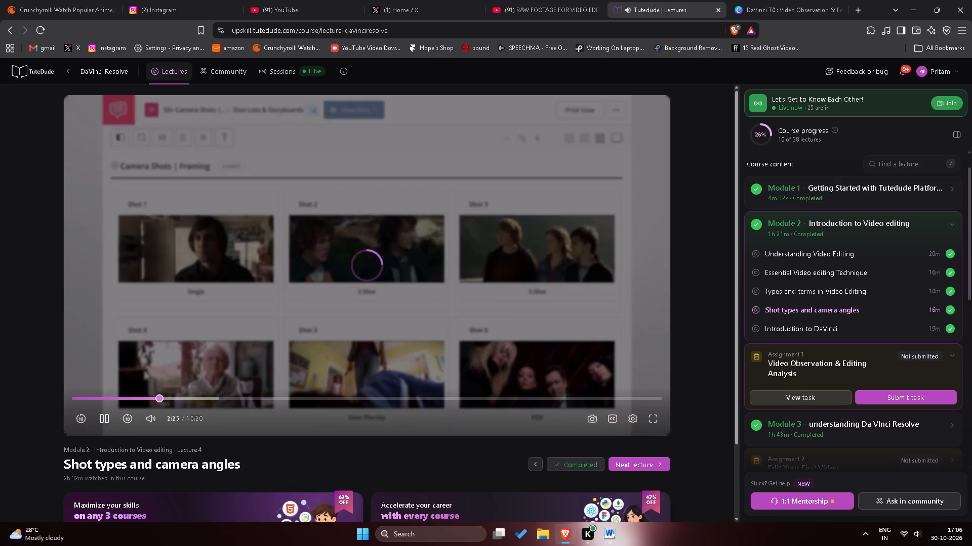
{"action": "left_click_drag", "start_coordinate": [163, 413], "coordinate": [158, 414]}
{"action": "left_click", "coordinate": [381, 263]}
{"action": "left_click", "coordinate": [772, 0]}
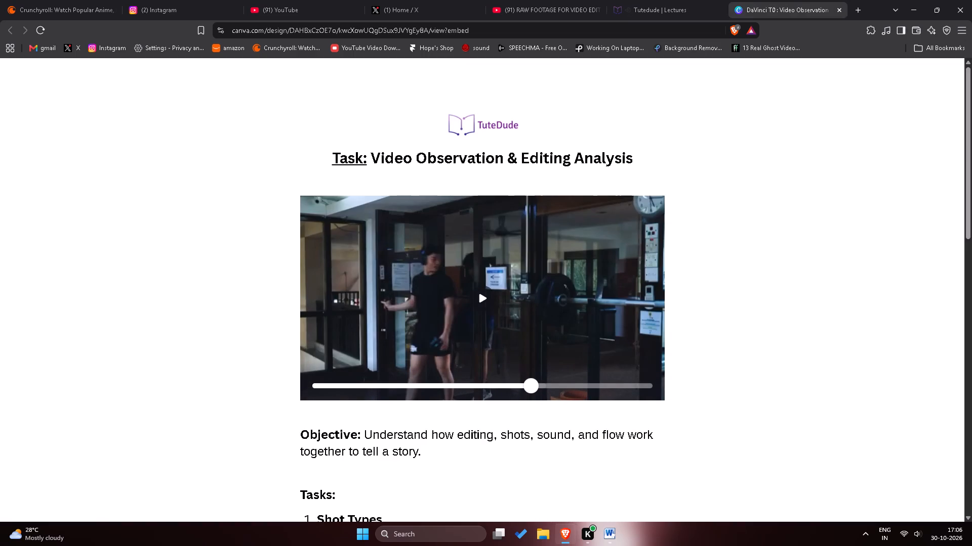
{"action": "scroll", "coordinate": [480, 312], "scroll_direction": "down", "scroll_amount": 3}
{"action": "scroll", "coordinate": [480, 316], "scroll_direction": "up", "scroll_amount": 4}
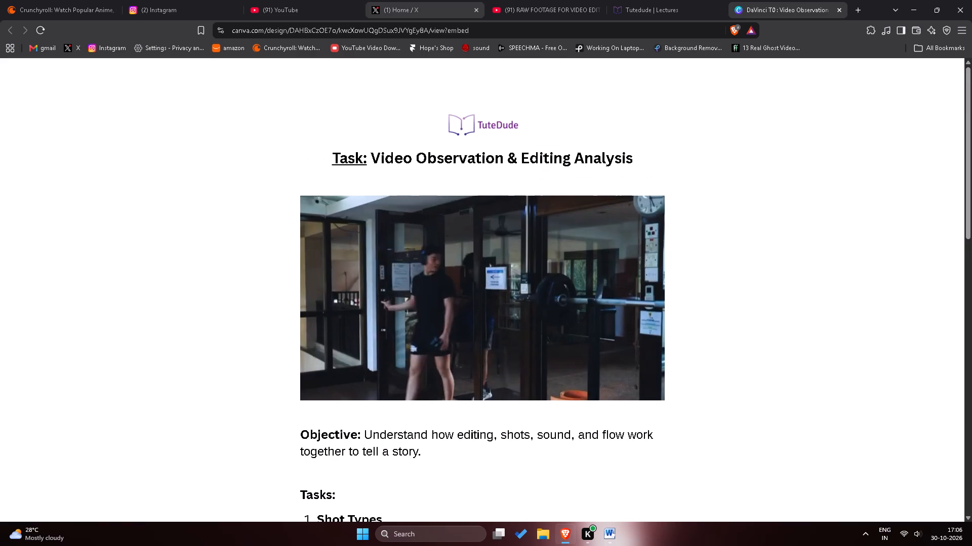
Switch to the YouTube home page and search for "long shot example".
{"action": "left_click", "coordinate": [303, 0]}
{"action": "left_click", "coordinate": [581, 74]}
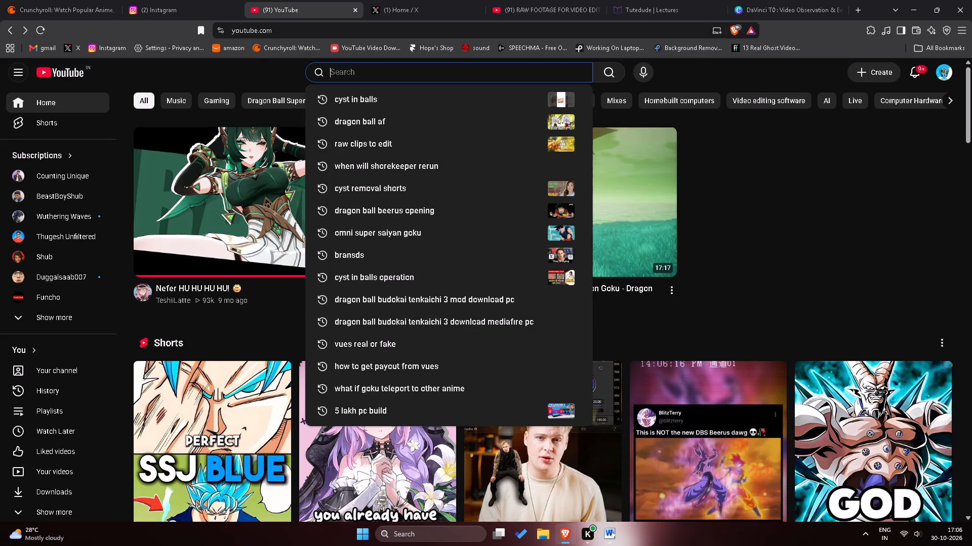
{"action": "type", "text": "long a"}
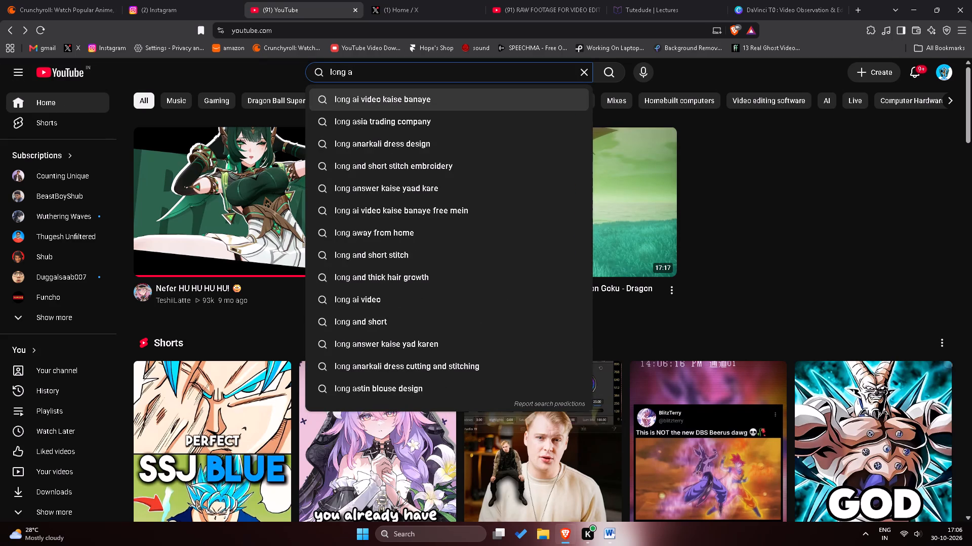
{"action": "key", "text": "BackSpace"}
{"action": "key", "text": "s"}
{"action": "left_click", "coordinate": [403, 102]}
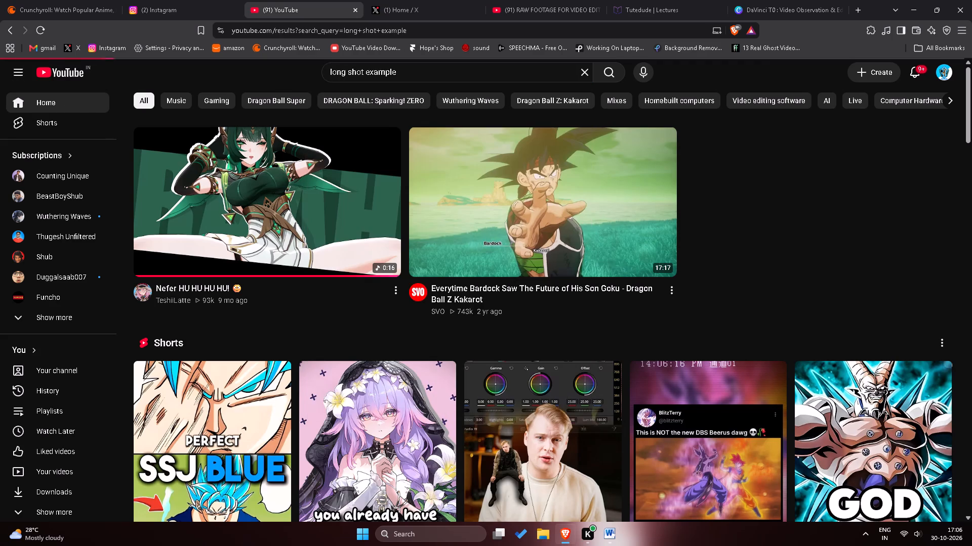
Open the "What Is A Long Shot?" short from the search results and watch its long shot examples, pausing on the desert scene.
{"action": "scroll", "coordinate": [380, 258], "scroll_direction": "down", "scroll_amount": 4}
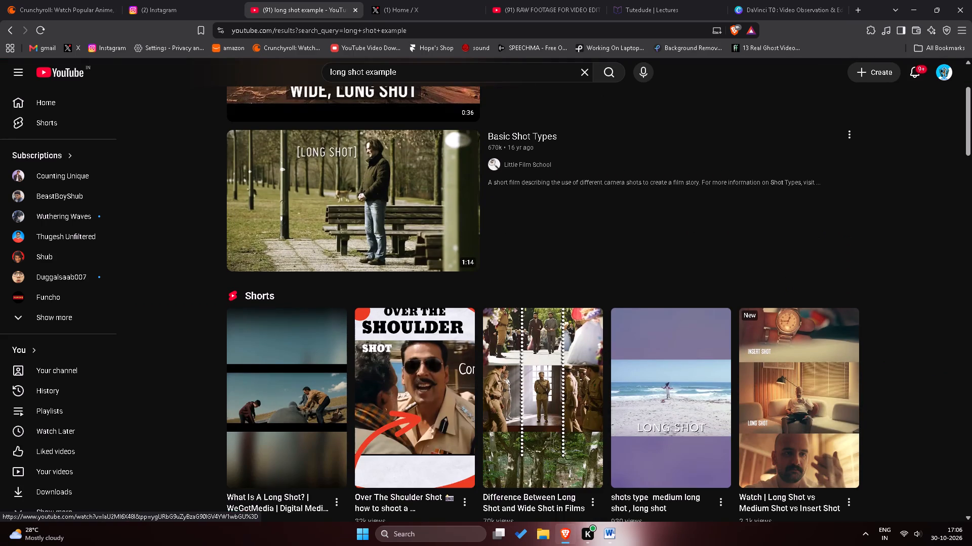
{"action": "left_click", "coordinate": [297, 382]}
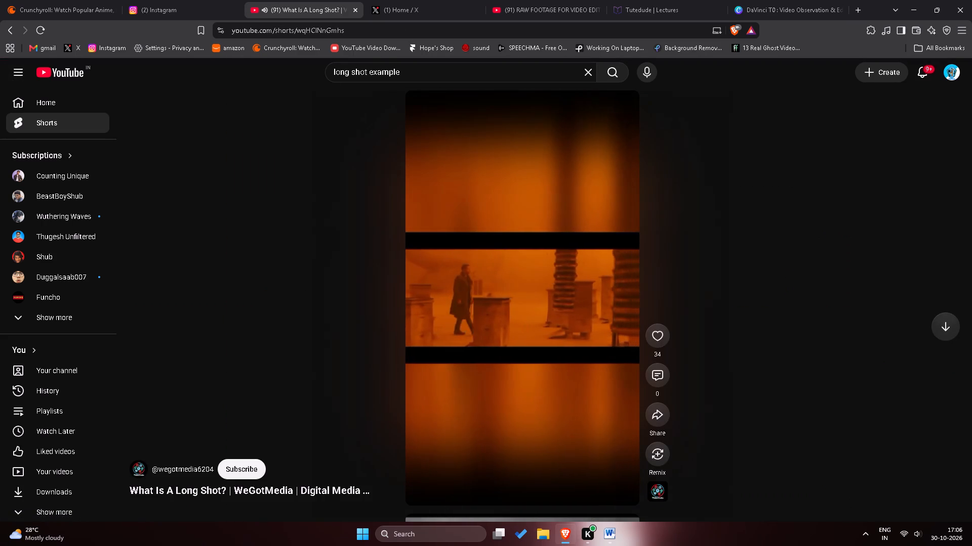
{"action": "left_click", "coordinate": [560, 305]}
{"action": "key", "text": "alt+Tab"}
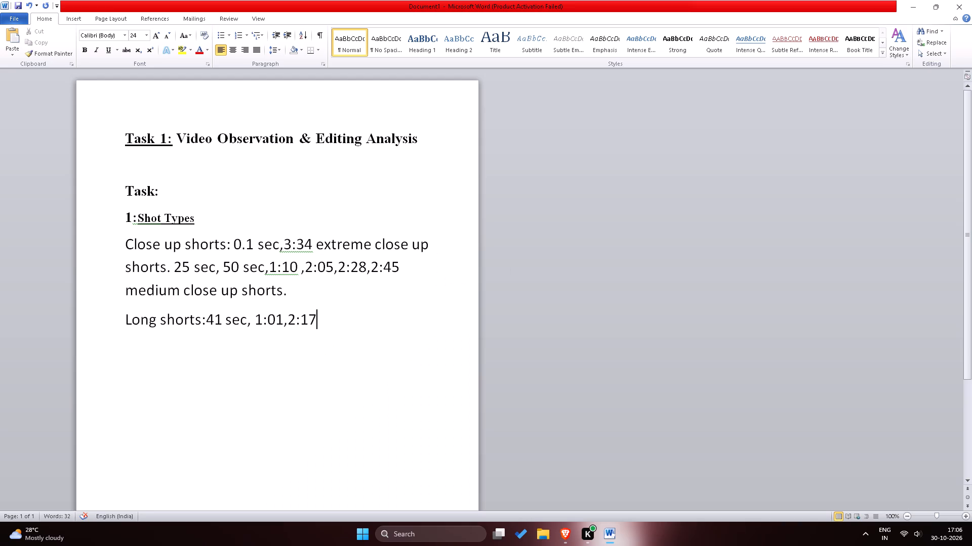
{"action": "key", "text": "alt+Tab"}
{"action": "left_click", "coordinate": [531, 257]}
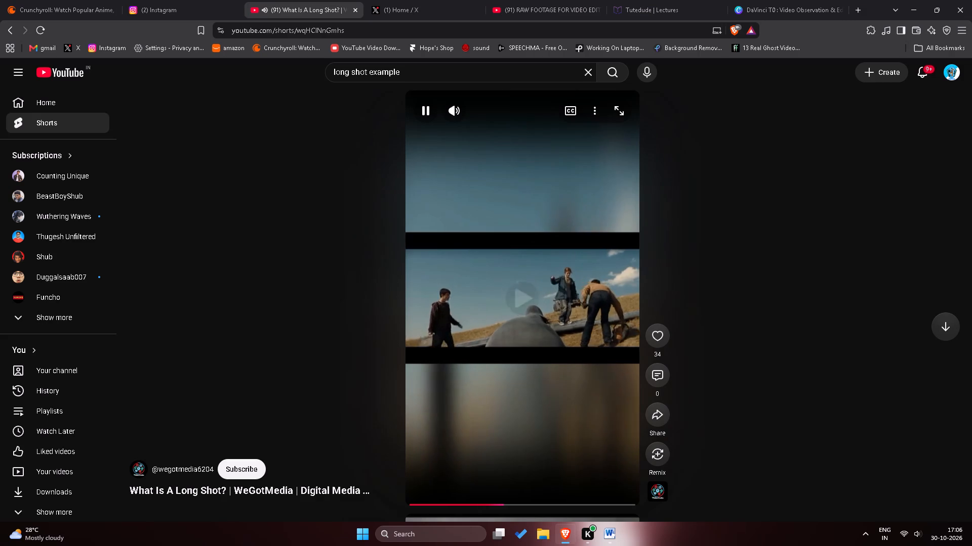
{"action": "left_click", "coordinate": [521, 271]}
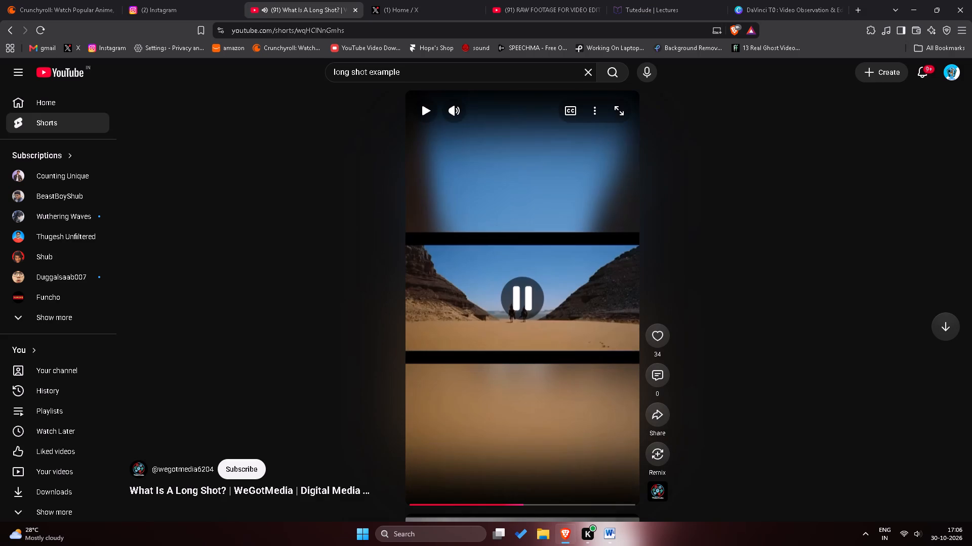
Return to the task page, find the gym doorway shot in its video, and append 2:35 to the Word document's "Long shorts" line.
{"action": "left_click", "coordinate": [805, 0]}
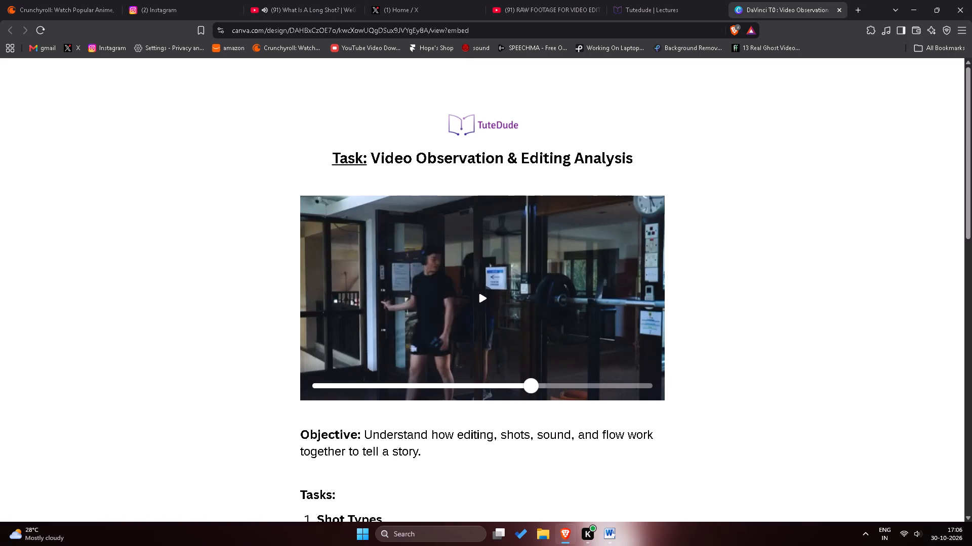
{"action": "left_click", "coordinate": [528, 387]}
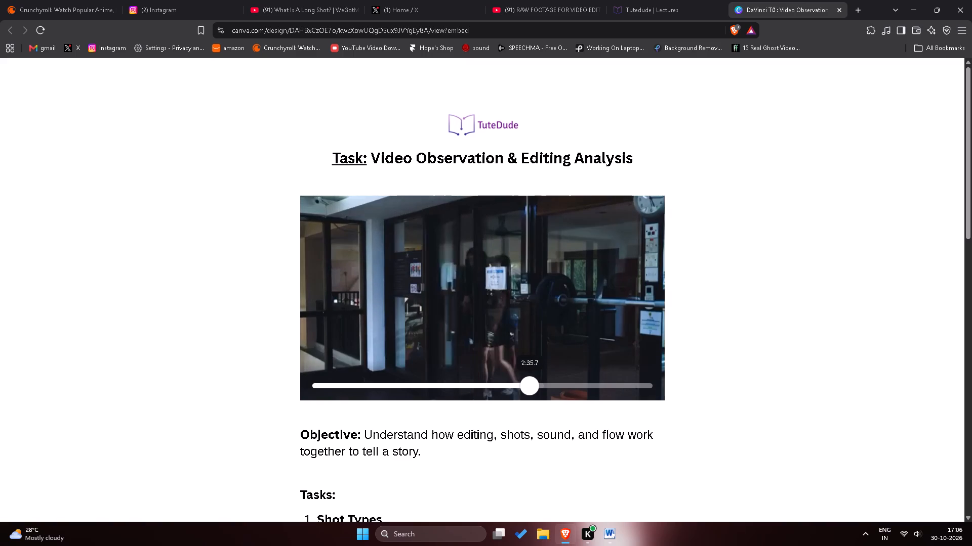
{"action": "key", "text": "alt+Tab"}
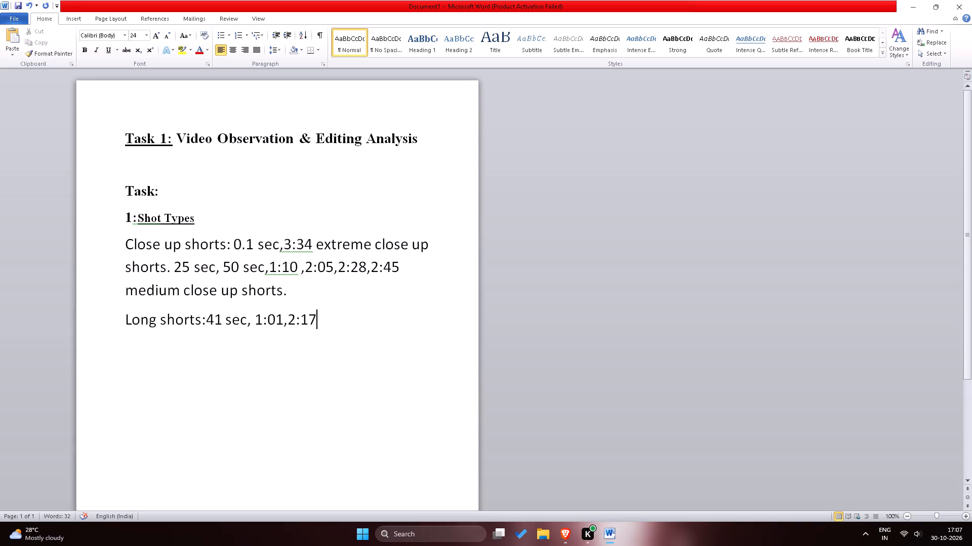
{"action": "key", "text": "comma"}
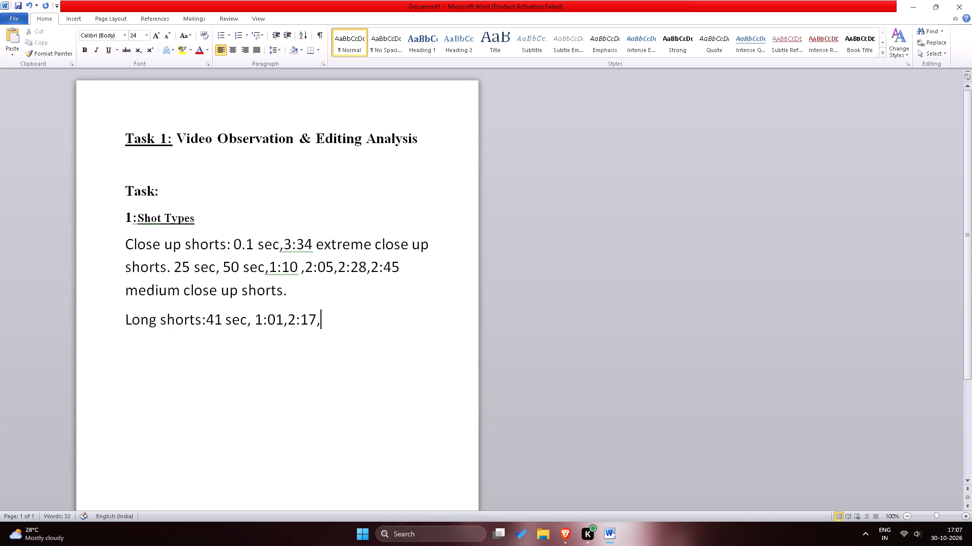
{"action": "key", "text": "2"}
{"action": "key", "text": "shift+colon"}
{"action": "type", "text": "35"}
{"action": "key", "text": "comma"}
Scan the task video from about 2:45 to 2:59 for another long shot, settling on the split-screen bench-press scene.
{"action": "key", "text": "alt+Tab"}
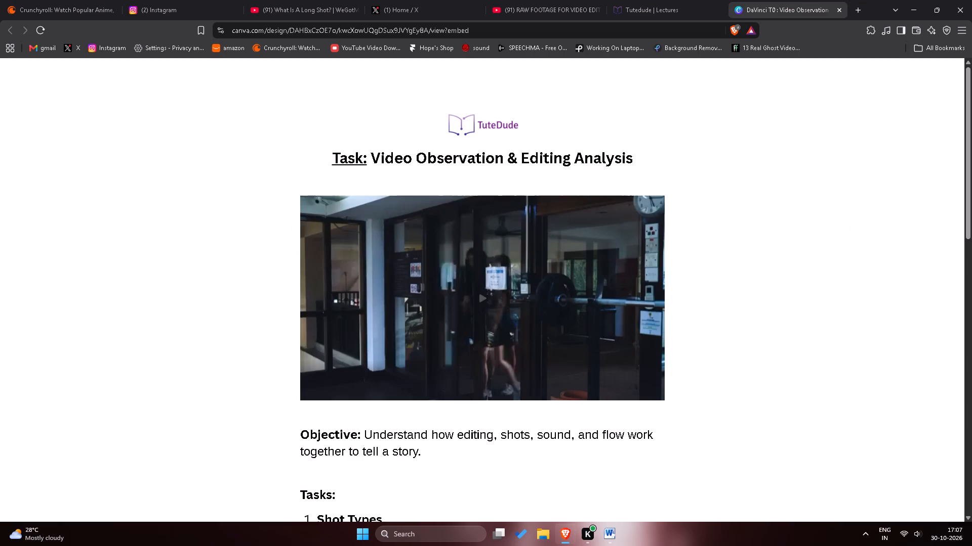
{"action": "left_click_drag", "start_coordinate": [533, 389], "coordinate": [544, 391]}
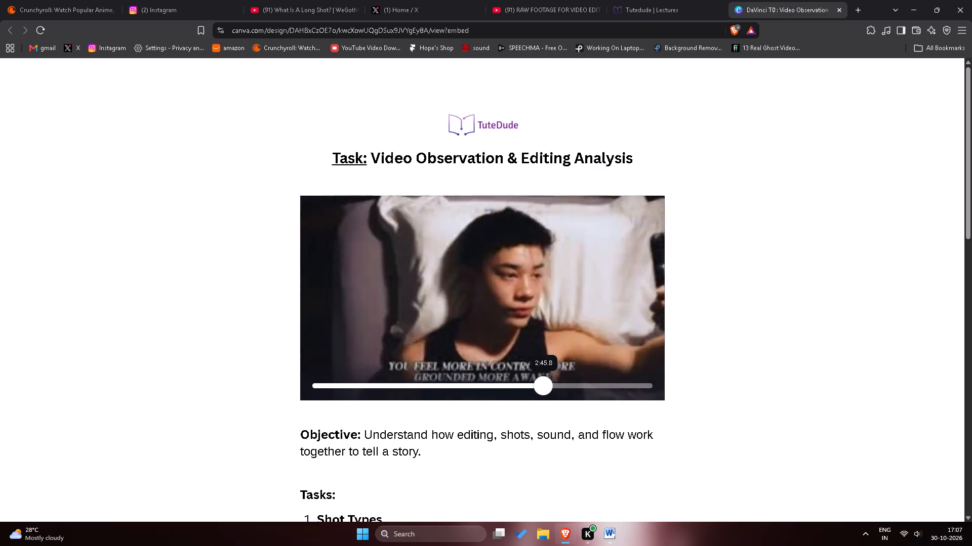
{"action": "left_click_drag", "start_coordinate": [544, 391], "coordinate": [562, 394]}
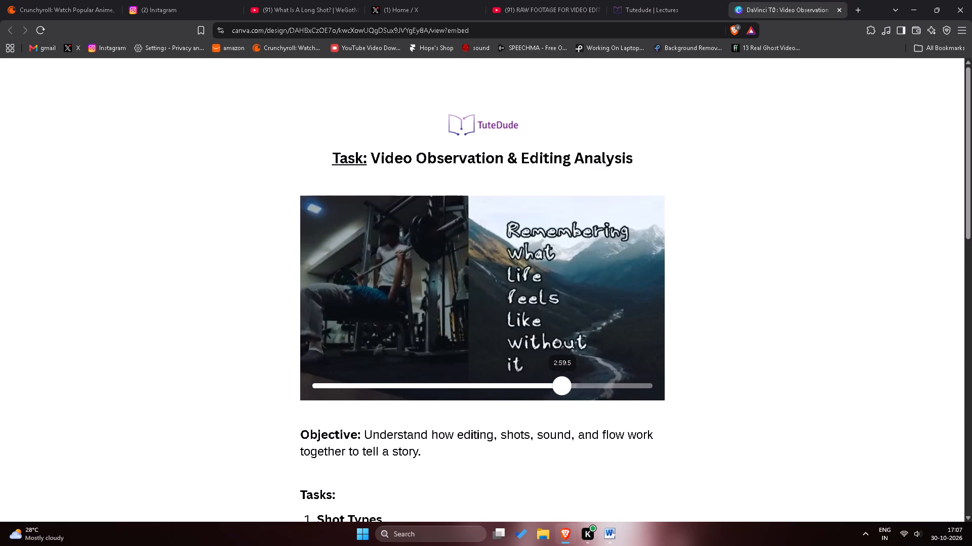
{"action": "left_click_drag", "start_coordinate": [562, 394], "coordinate": [555, 395]}
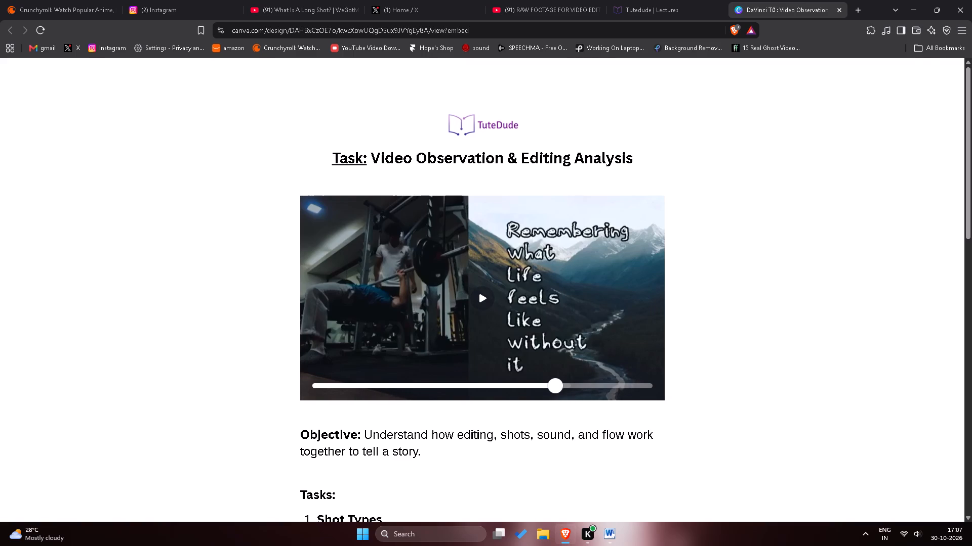
Add a new line labelled "Why its used:" beneath the close-up entry in Word, checking the Shot Types requirements on the task page.
{"action": "key", "text": "alt+Tab"}
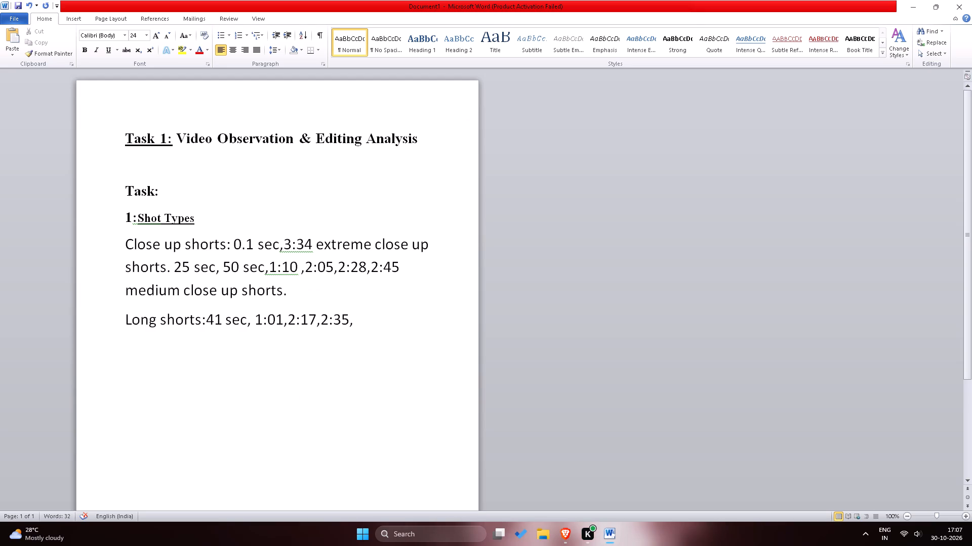
{"action": "left_click", "coordinate": [303, 294]}
{"action": "key", "text": "space"}
{"action": "key", "text": "Return"}
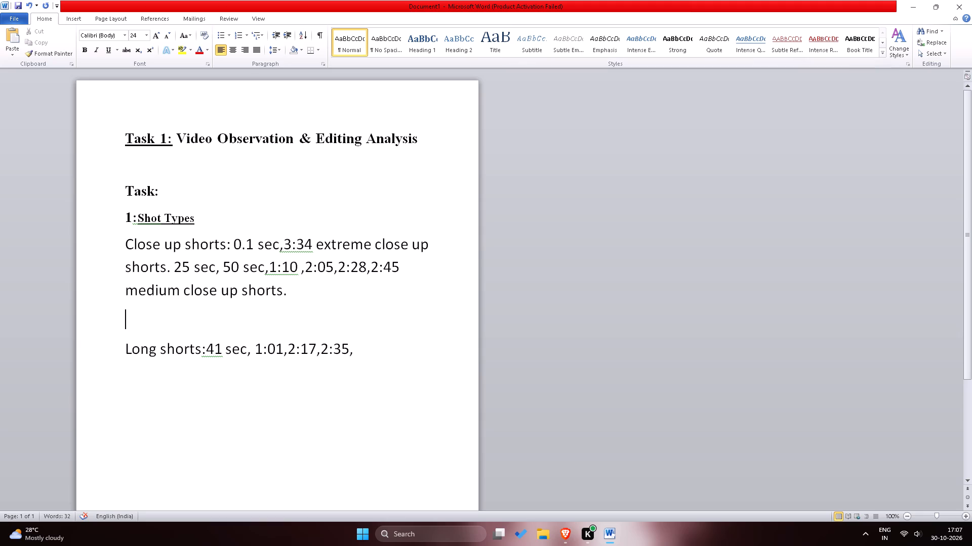
{"action": "key", "text": "alt+Tab"}
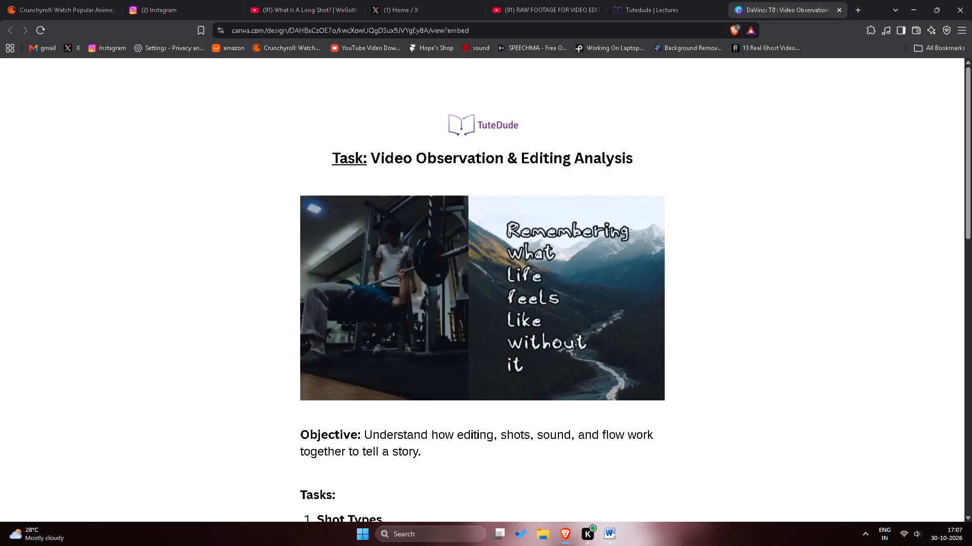
{"action": "scroll", "coordinate": [406, 267], "scroll_direction": "down", "scroll_amount": 7}
{"action": "scroll", "coordinate": [437, 373], "scroll_direction": "up", "scroll_amount": 5}
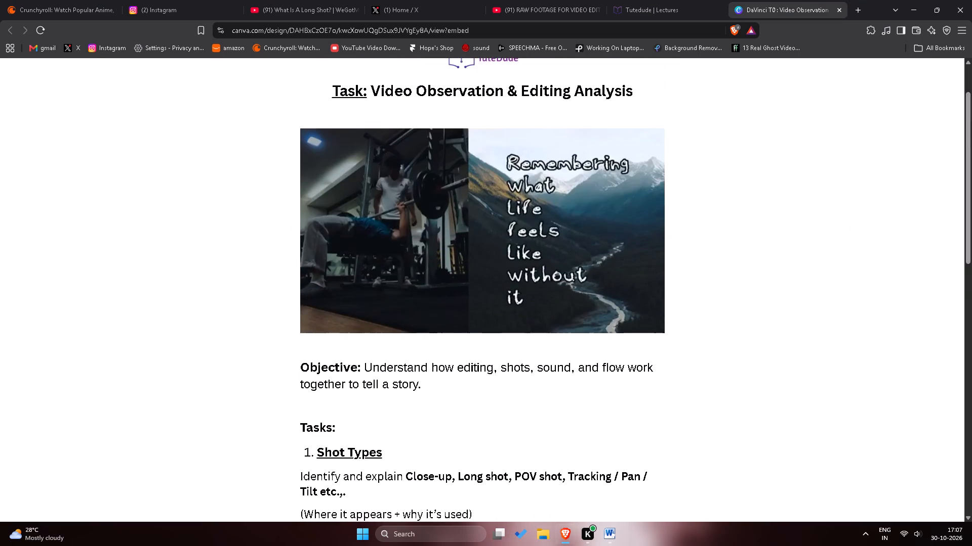
{"action": "key", "text": "alt+Tab"}
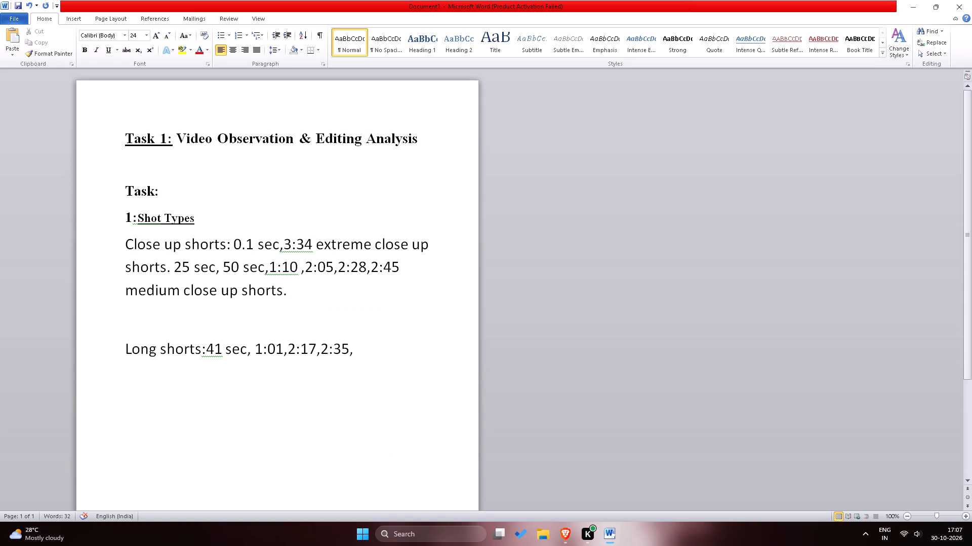
{"action": "type", "text": "wh"}
{"action": "type", "text": "y its"}
{"action": "key", "text": "space"}
{"action": "type", "text": "udef"}
{"action": "key", "text": "BackSpace"}
{"action": "key", "text": "BackSpace"}
{"action": "key", "text": "BackSpace"}
{"action": "type", "text": "sed"}
{"action": "key", "text": "space"}
{"action": "key", "text": "BackSpace"}
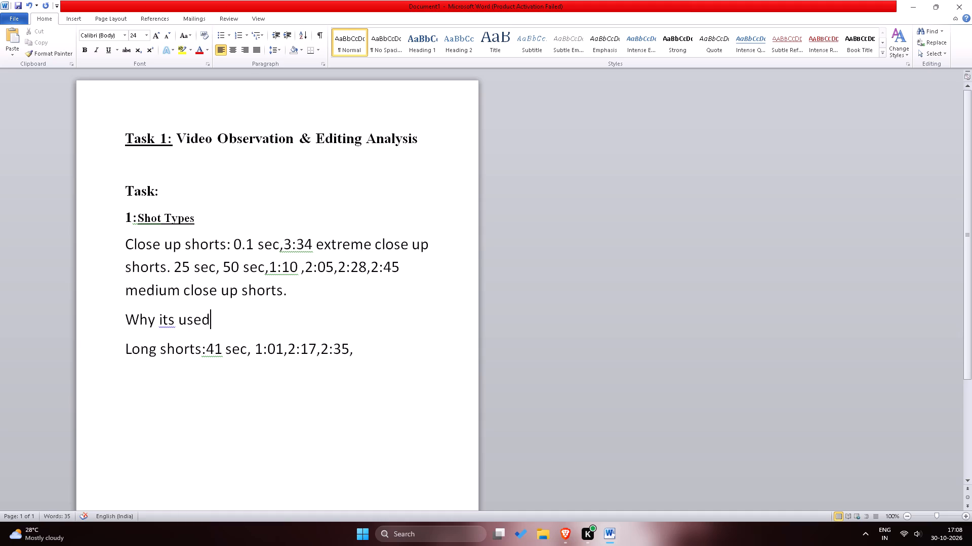
{"action": "type", "text": ":"}
{"action": "key", "text": "space"}
Complete the close-up explanation with the text "because of characters details and emotion".
{"action": "type", "text": "be"}
{"action": "type", "text": "cause of"}
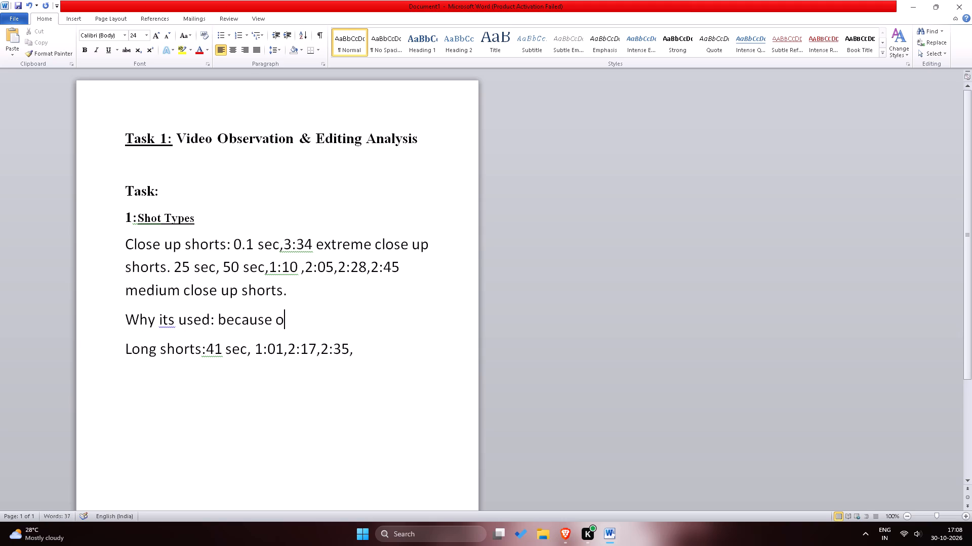
{"action": "key", "text": "space"}
{"action": "type", "text": "car"}
{"action": "key", "text": "BackSpace"}
{"action": "key", "text": "BackSpace"}
{"action": "type", "text": "harecter"}
{"action": "key", "text": "space"}
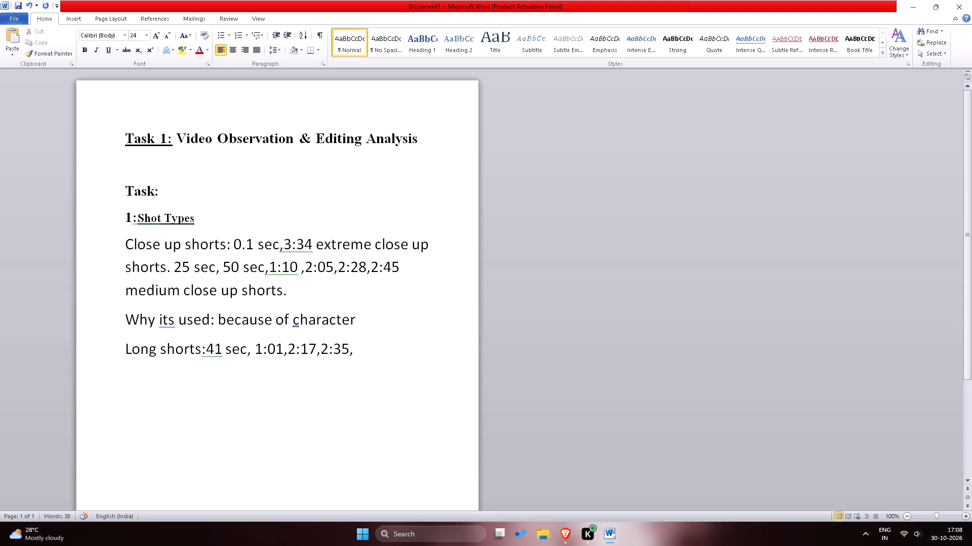
{"action": "key", "text": "BackSpace"}
{"action": "type", "text": "s"}
{"action": "key", "text": "space"}
{"action": "type", "text": "details anf"}
{"action": "key", "text": "space"}
{"action": "key", "text": "equal"}
{"action": "key", "text": "BackSpace"}
{"action": "key", "text": "BackSpace"}
{"action": "key", "text": "BackSpace"}
{"action": "type", "text": "d"}
{"action": "key", "text": "space"}
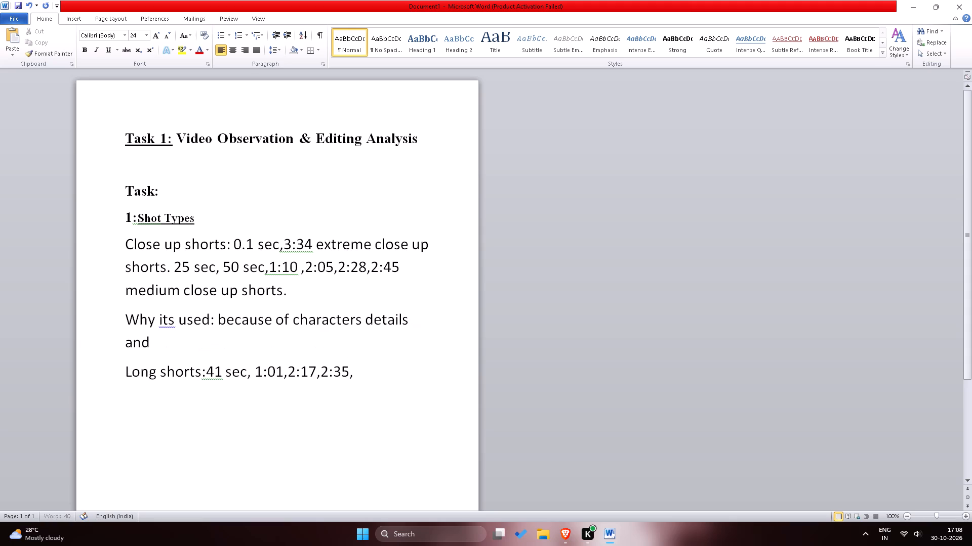
{"action": "type", "text": "emotu"}
{"action": "key", "text": "BackSpace"}
{"action": "type", "text": "ion"}
{"action": "key", "text": "space"}
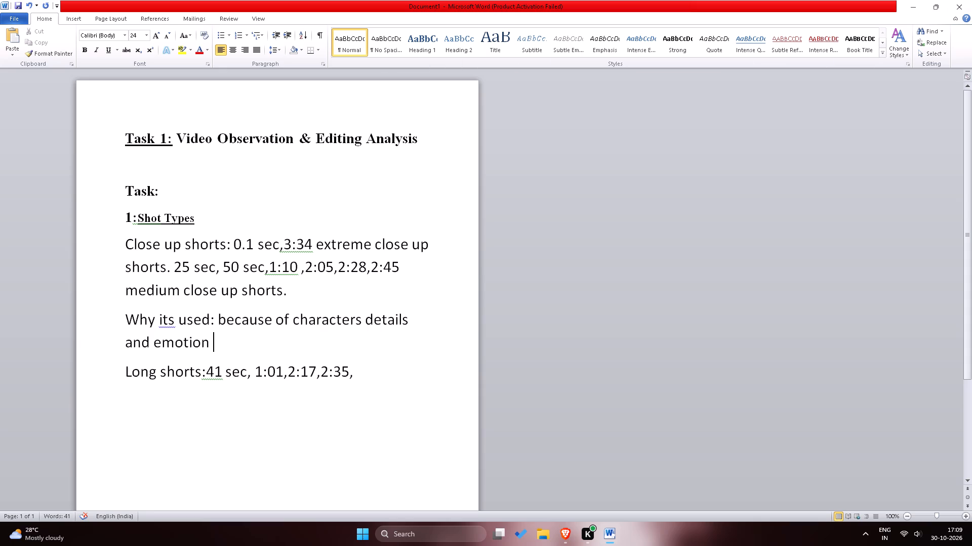
Recheck the split-screen bench-press scene's time in the task video and append 2:54 to the Word document's "Long shorts" line.
{"action": "left_click", "coordinate": [355, 367]}
{"action": "left_click", "coordinate": [361, 376]}
{"action": "key", "text": "alt+Tab"}
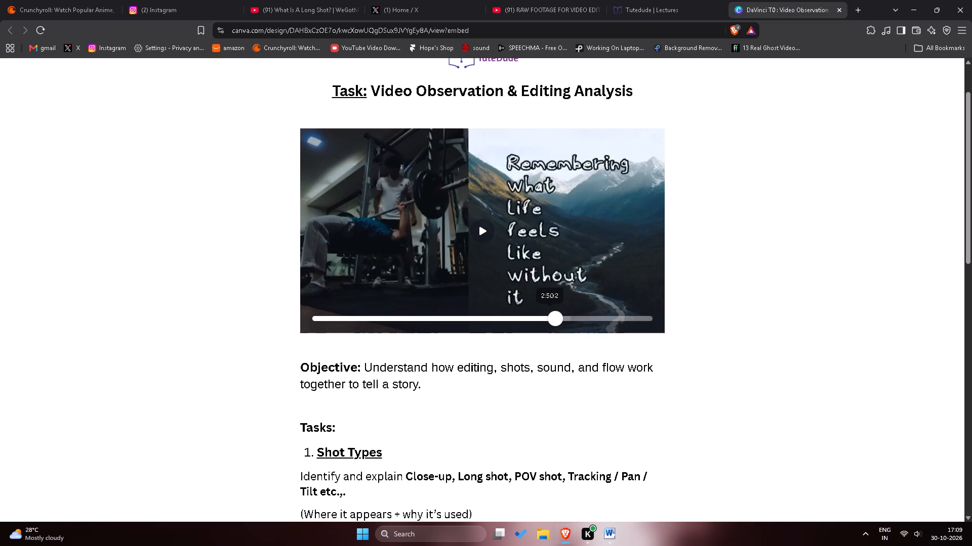
{"action": "key", "text": "alt+Tab"}
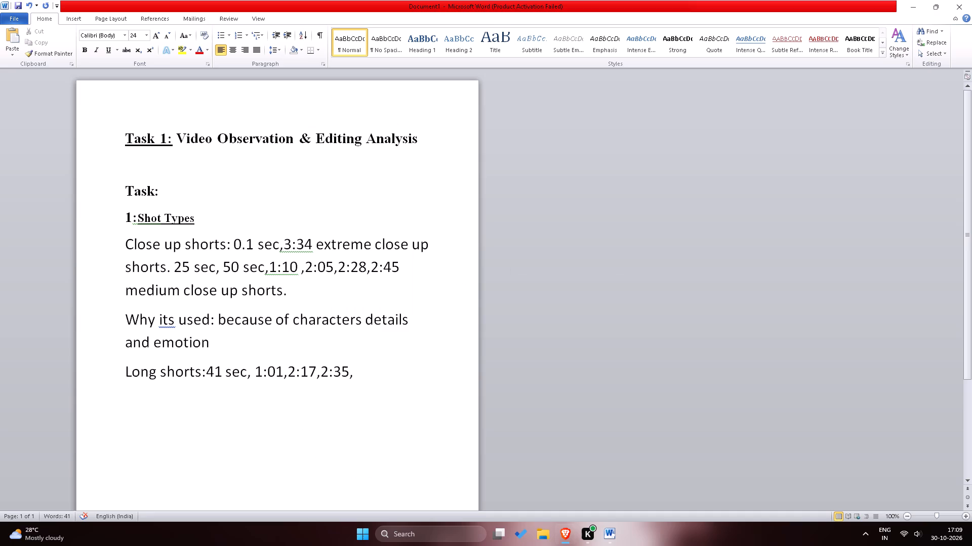
{"action": "key", "text": "alt+Tab"}
{"action": "left_click", "coordinate": [554, 317]}
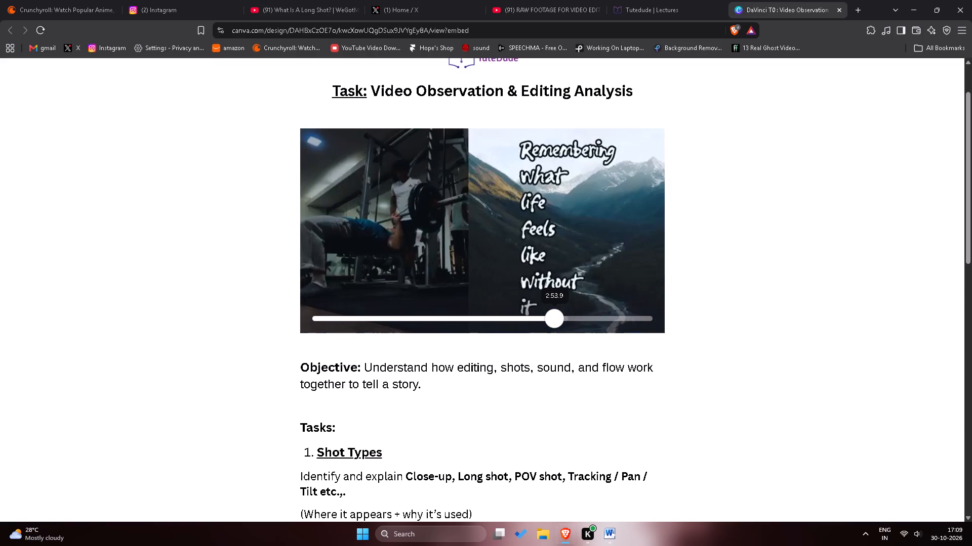
{"action": "key", "text": "alt+Tab"}
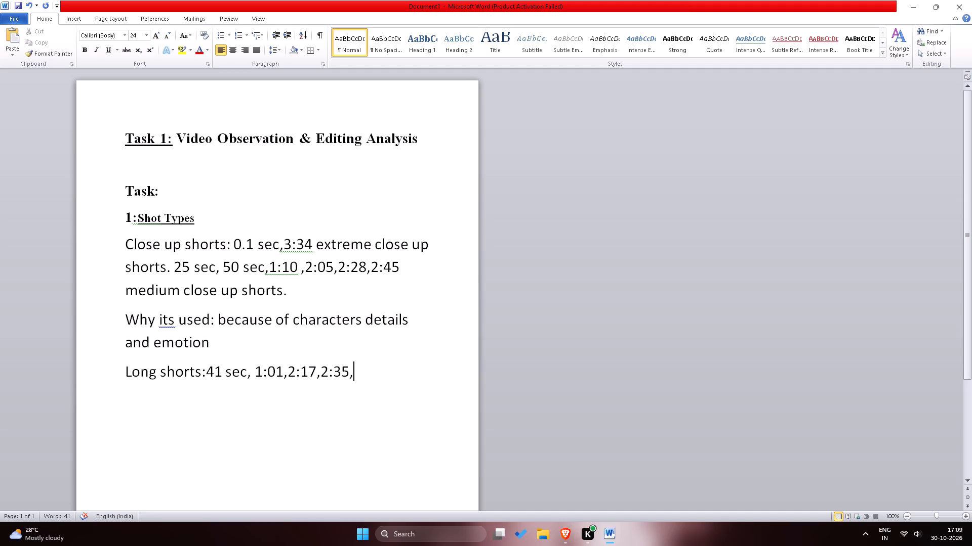
{"action": "key", "text": "2"}
{"action": "key", "text": "shift+colon"}
{"action": "type", "text": "847"}
{"action": "key", "text": "equal"}
{"action": "key", "text": "BackSpace"}
{"action": "key", "text": "BackSpace"}
{"action": "key", "text": "BackSpace"}
{"action": "key", "text": "BackSpace"}
{"action": "type", "text": "54"}
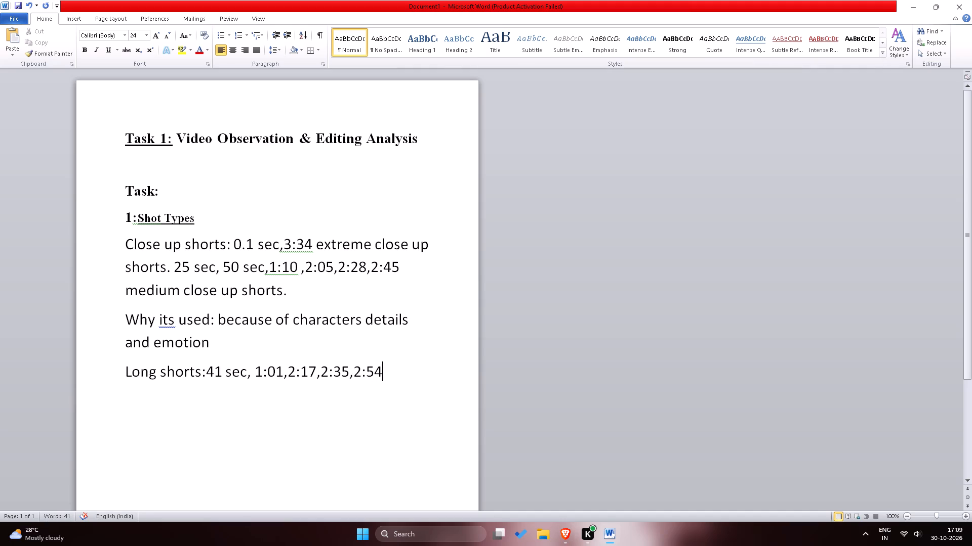
{"action": "key", "text": "comma"}
Scan the rest of the task video, from the bench-press scene through to the closing credits, for further long shots.
{"action": "key", "text": "alt+Tab"}
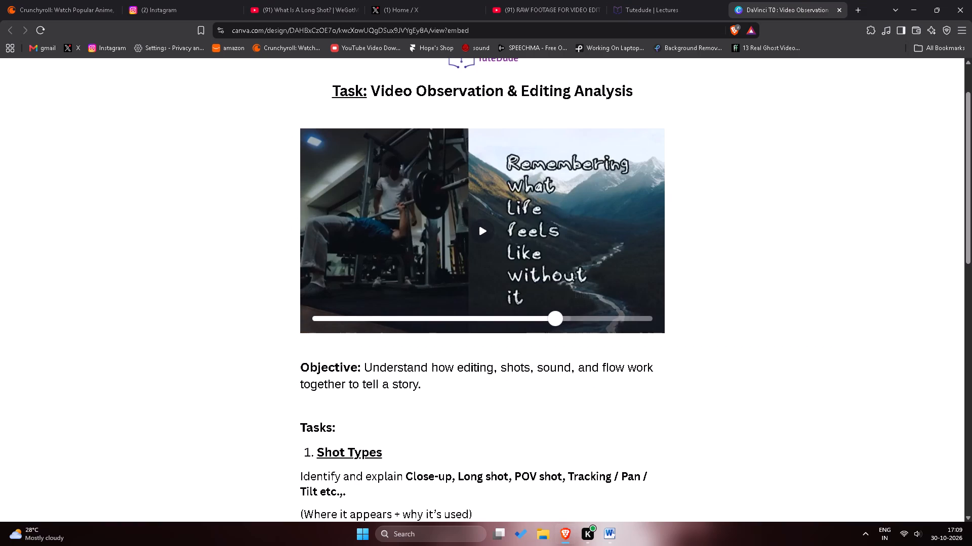
{"action": "left_click_drag", "start_coordinate": [558, 316], "coordinate": [569, 316]}
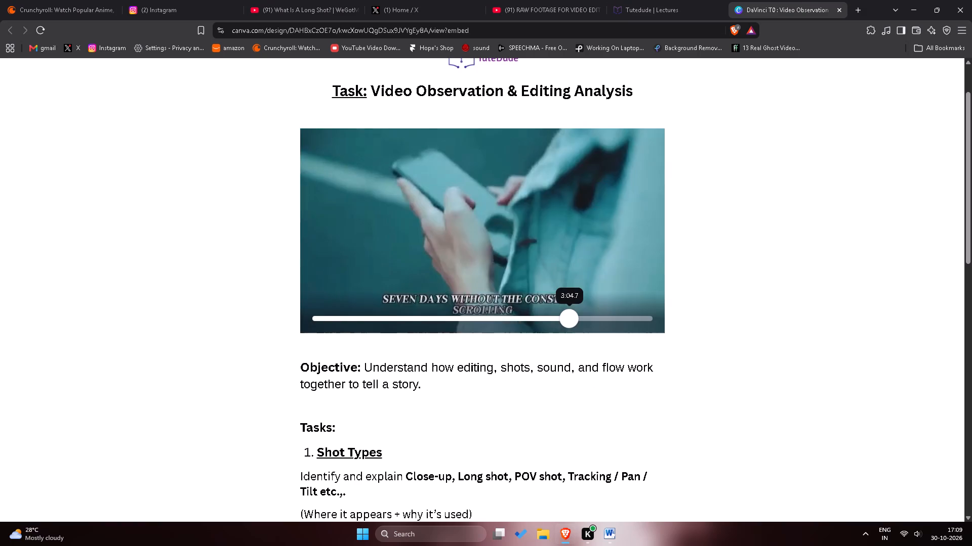
{"action": "left_click_drag", "start_coordinate": [569, 316], "coordinate": [588, 320]}
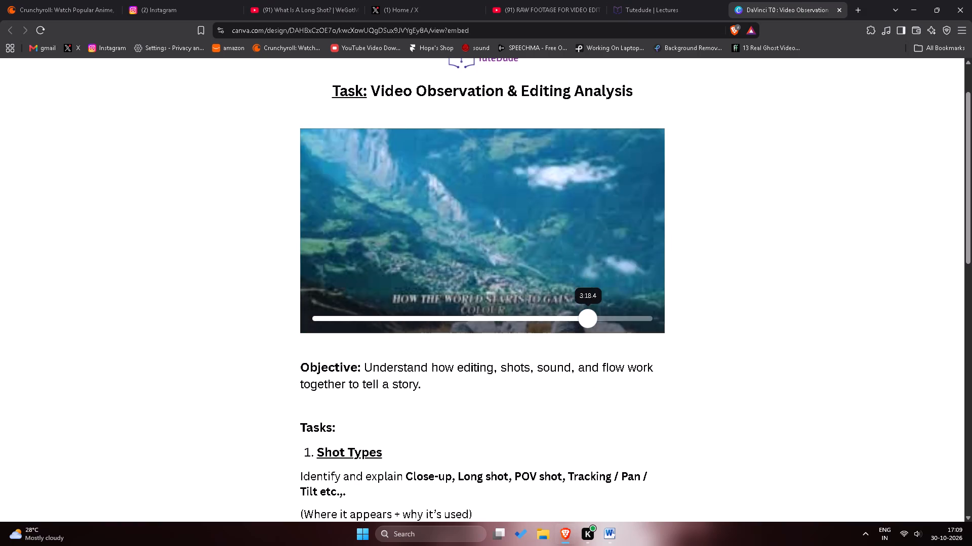
{"action": "left_click_drag", "start_coordinate": [588, 320], "coordinate": [610, 323]}
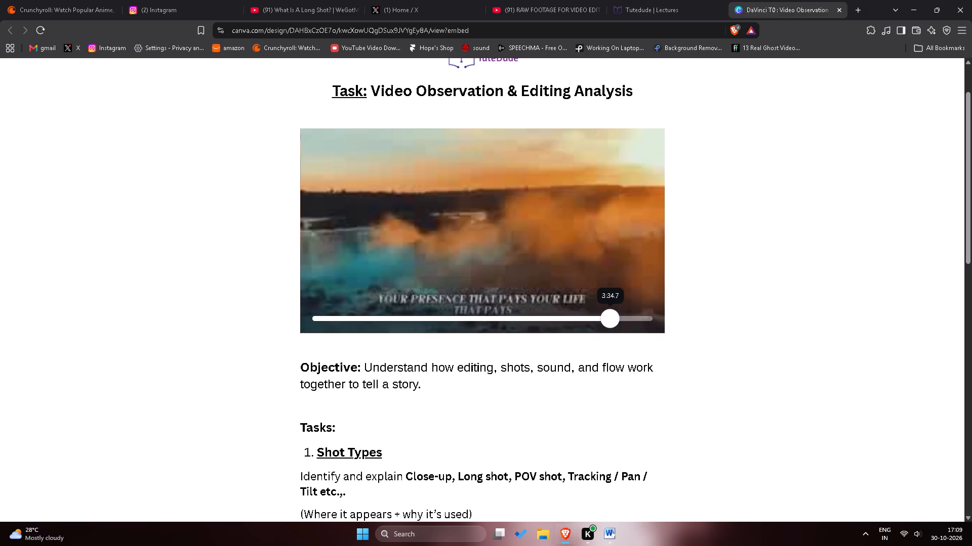
{"action": "left_click_drag", "start_coordinate": [610, 323], "coordinate": [631, 326]}
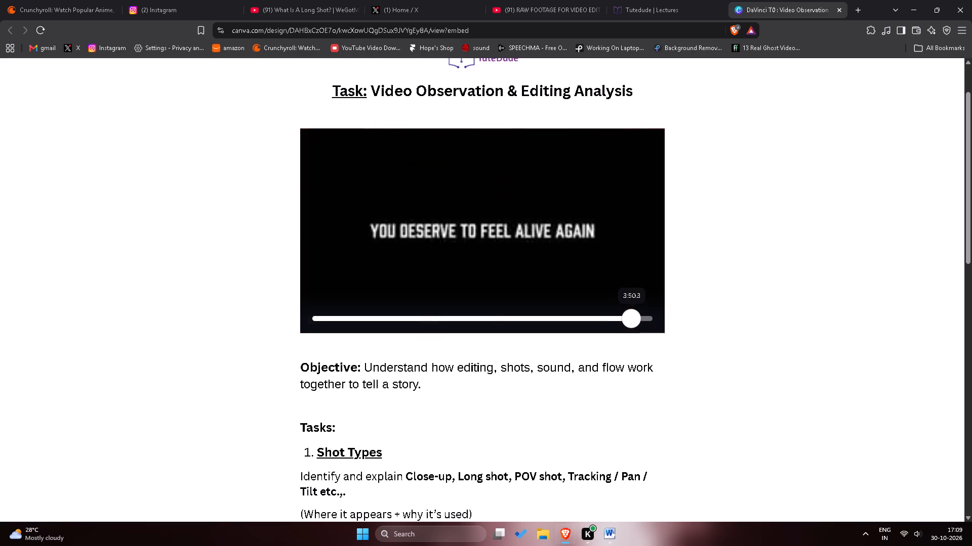
{"action": "left_click_drag", "start_coordinate": [631, 326], "coordinate": [635, 327]}
In Word, remove the trailing comma after 2:54 and add a "Why its used:" line beneath the long-shot entry, copying the close-up label.
{"action": "key", "text": "alt+Tab"}
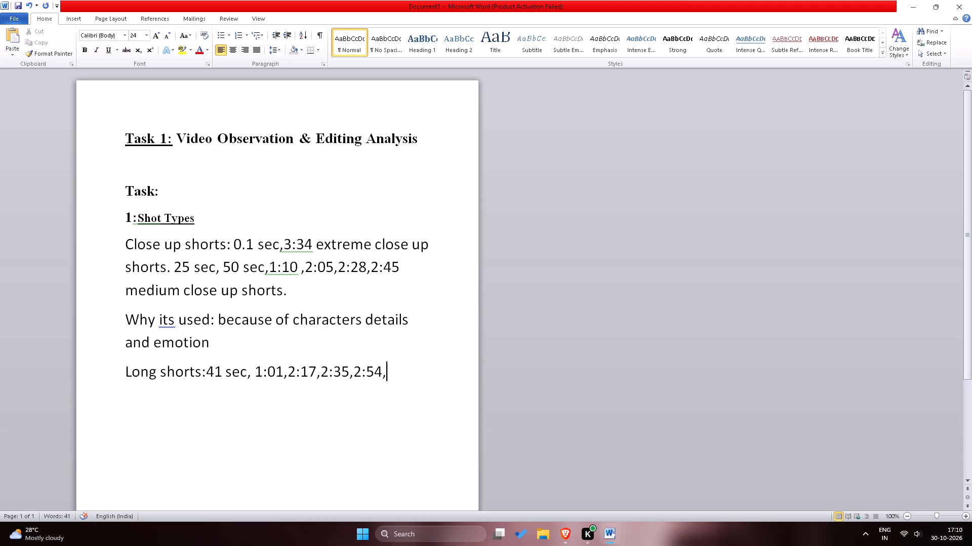
{"action": "key", "text": "BackSpace"}
{"action": "key", "text": "Return"}
{"action": "left_click_drag", "start_coordinate": [124, 317], "coordinate": [202, 309]}
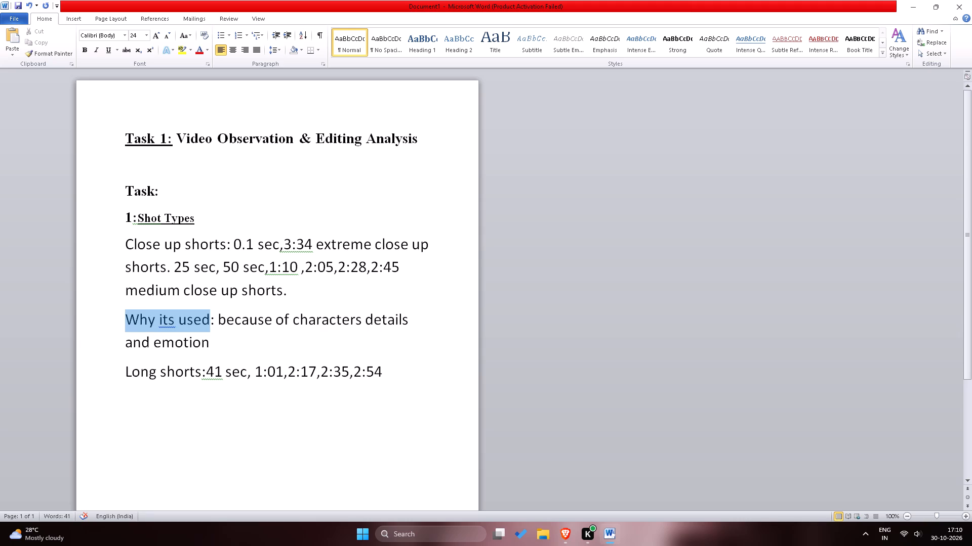
{"action": "key", "text": "ctrl+c"}
{"action": "left_click", "coordinate": [132, 395]}
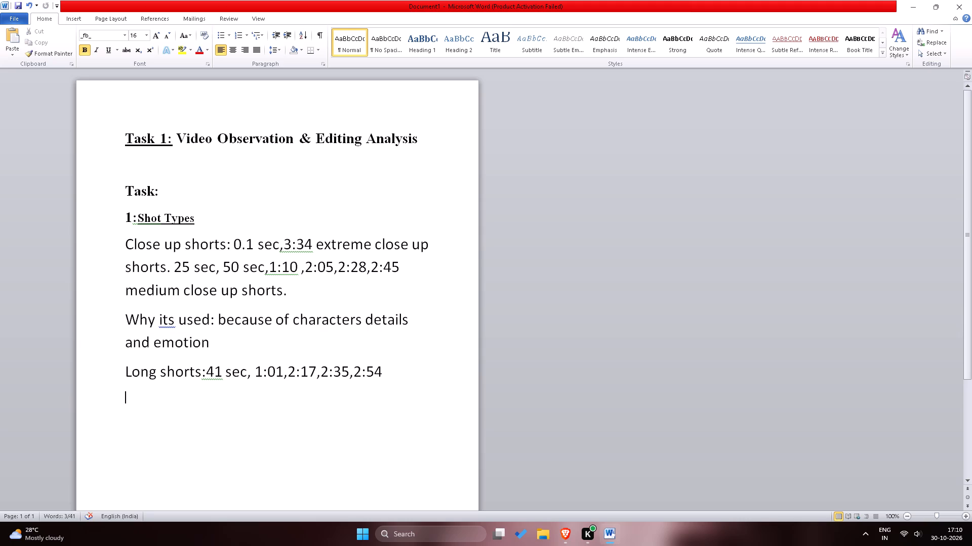
{"action": "key", "text": "ctrl+v"}
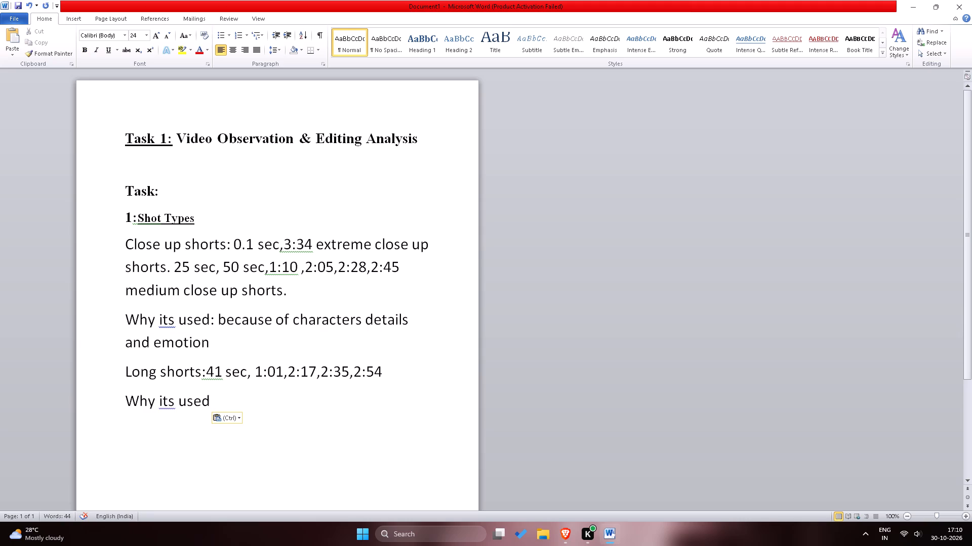
{"action": "key", "text": "shift+colon"}
{"action": "key", "text": "space"}
Review the Tutedude lecture "Shot types and camera angles" from about 3:00 to 4:08, examining the framing and camera angle examples.
{"action": "left_click", "coordinate": [397, 371]}
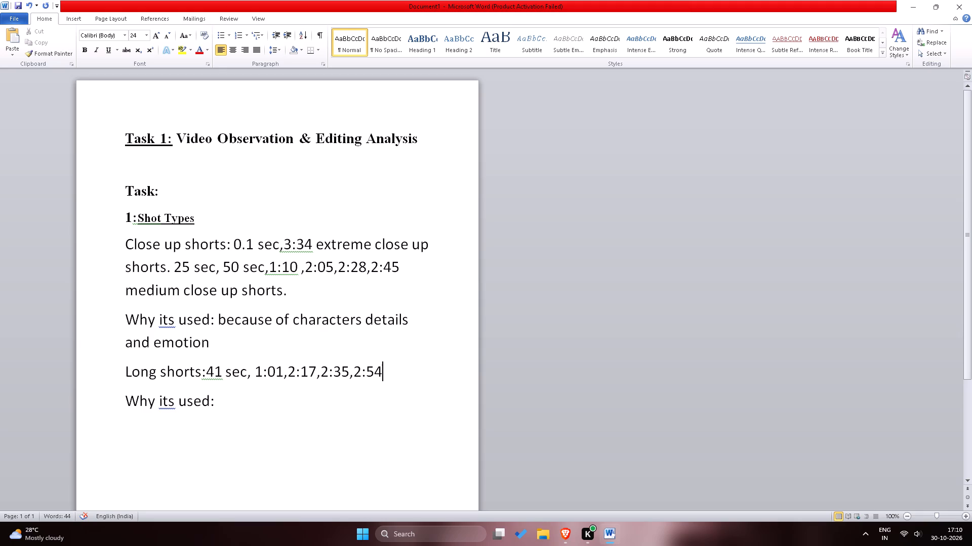
{"action": "key", "text": "alt+Tab"}
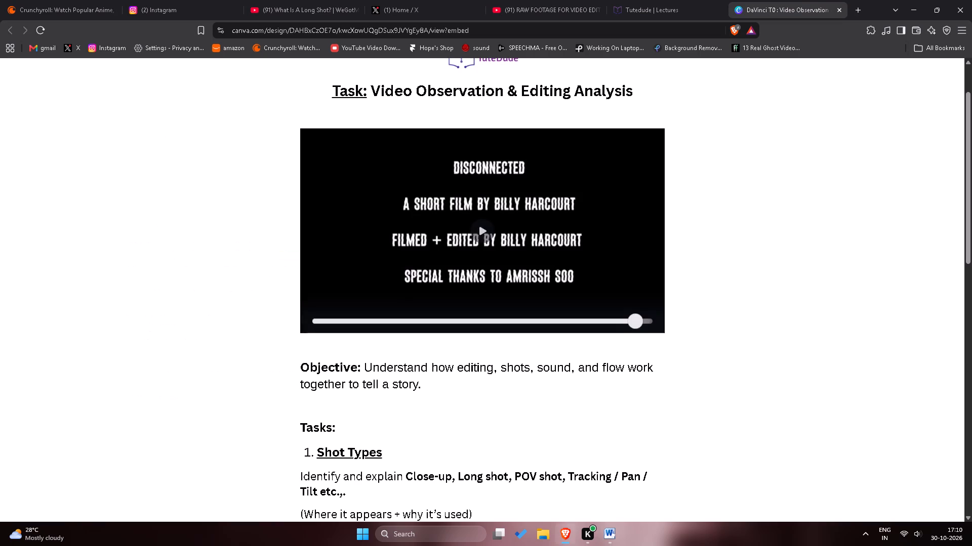
{"action": "left_click", "coordinate": [647, 1]}
{"action": "left_click_drag", "start_coordinate": [156, 395], "coordinate": [184, 398]}
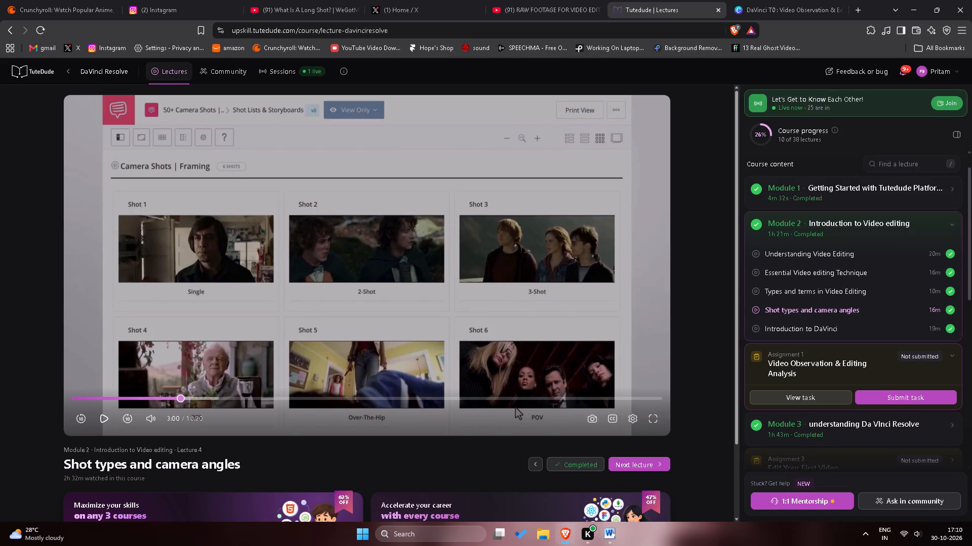
{"action": "left_click_drag", "start_coordinate": [184, 398], "coordinate": [191, 399]}
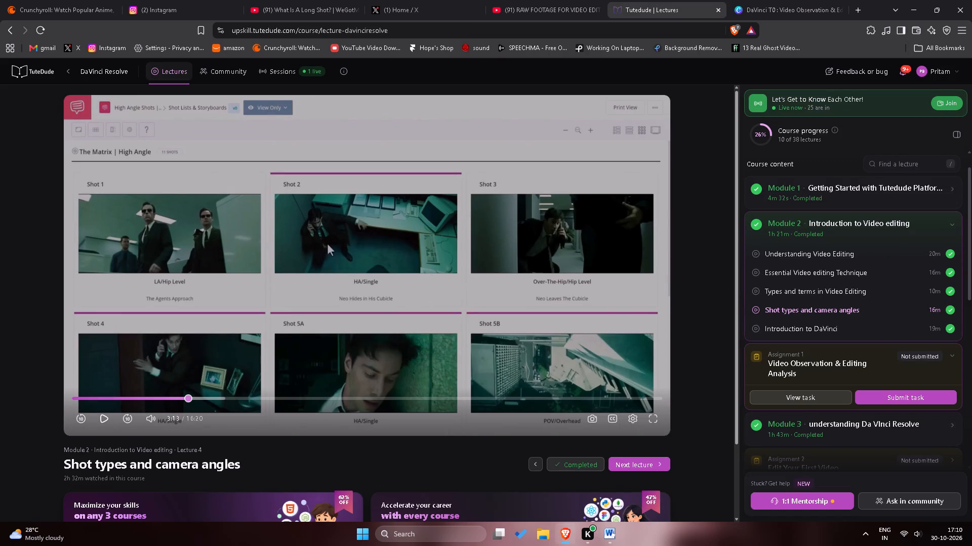
{"action": "left_click_drag", "start_coordinate": [191, 399], "coordinate": [200, 400]}
{"action": "left_click_drag", "start_coordinate": [200, 400], "coordinate": [202, 402]}
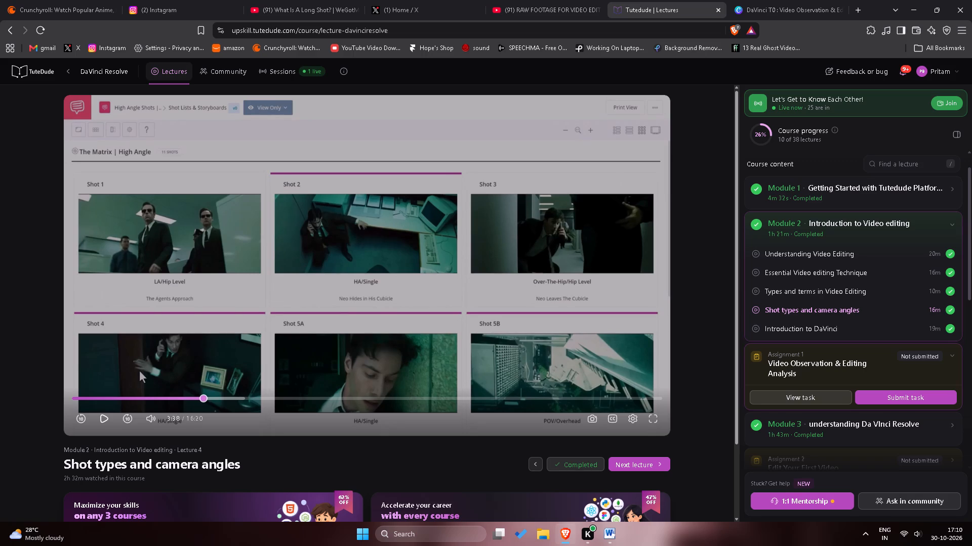
{"action": "left_click_drag", "start_coordinate": [202, 402], "coordinate": [223, 401]}
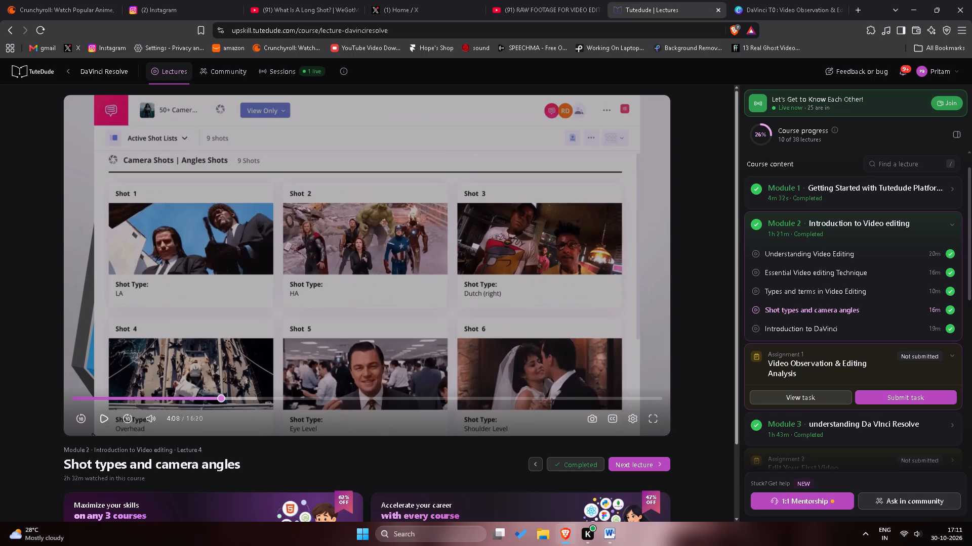
{"action": "left_click_drag", "start_coordinate": [223, 401], "coordinate": [222, 401]}
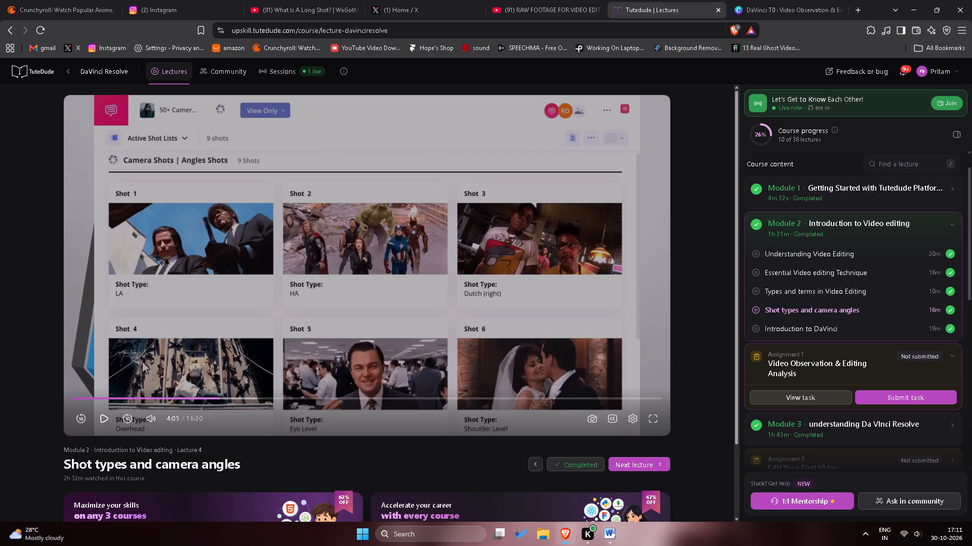
{"action": "left_click", "coordinate": [381, 270]}
{"action": "left_click", "coordinate": [215, 398]}
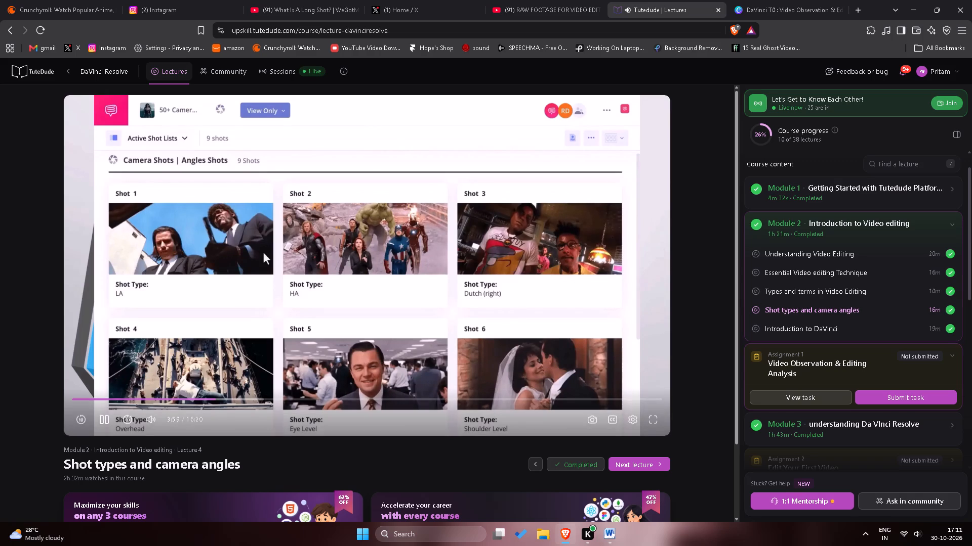
{"action": "left_click", "coordinate": [397, 242]}
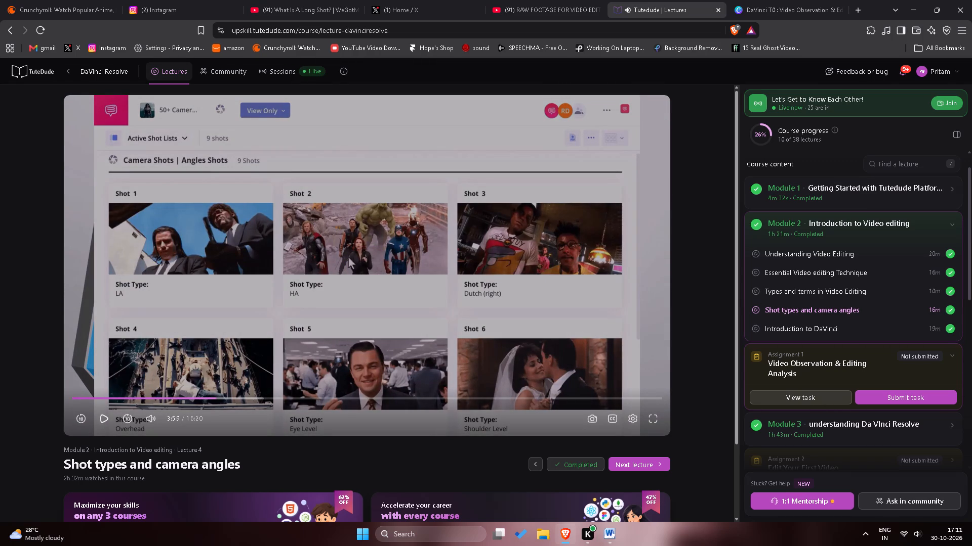
Return to the task video and re-examine the split-screen bench-press scene from about 2:54.
{"action": "left_click", "coordinate": [766, 0]}
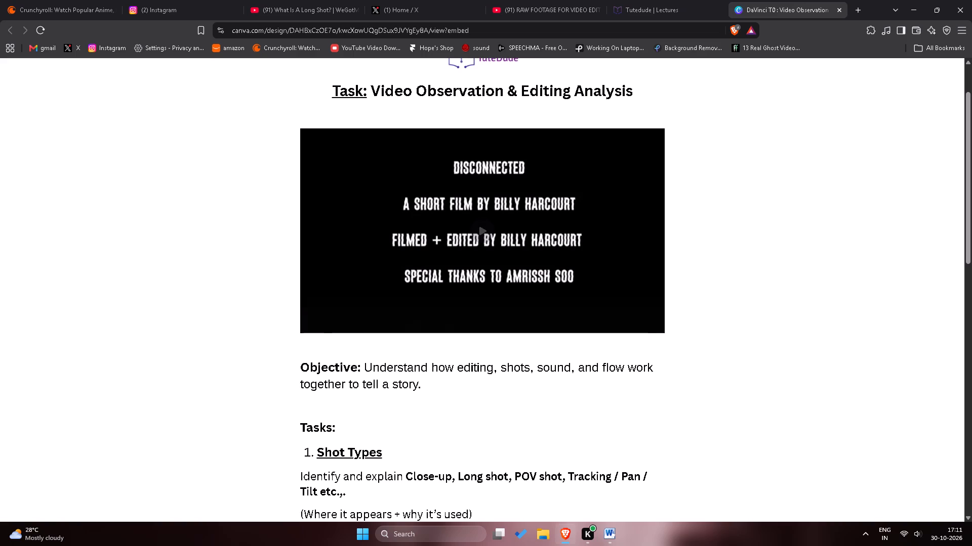
{"action": "left_click", "coordinate": [693, 5]}
{"action": "left_click", "coordinate": [559, 0]}
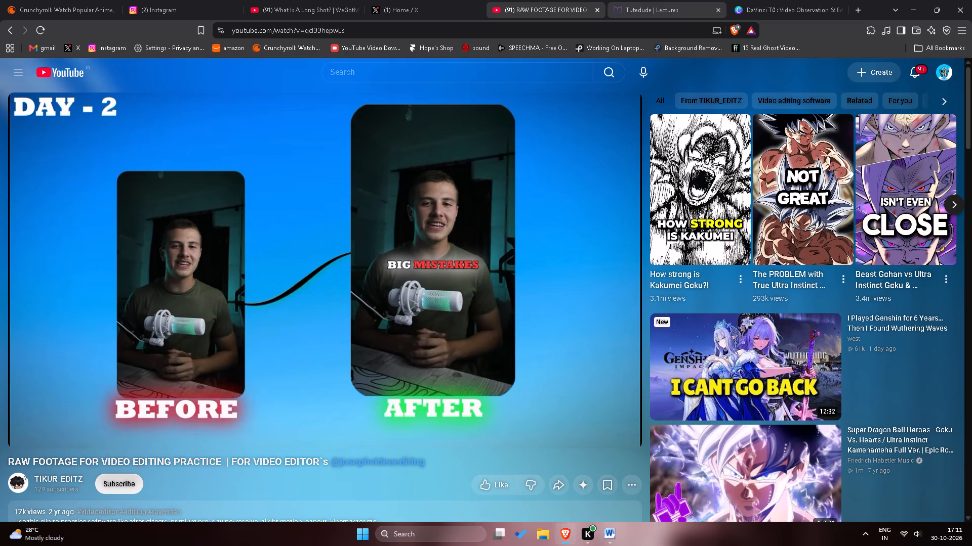
{"action": "left_click", "coordinate": [718, 0]}
{"action": "left_click", "coordinate": [802, 0]}
{"action": "left_click", "coordinate": [482, 232]}
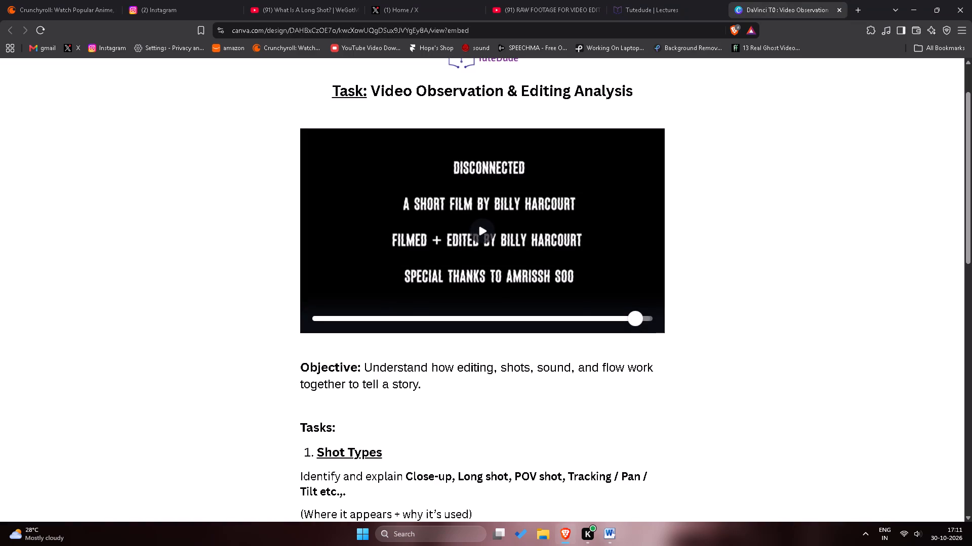
{"action": "left_click_drag", "start_coordinate": [634, 318], "coordinate": [555, 324]}
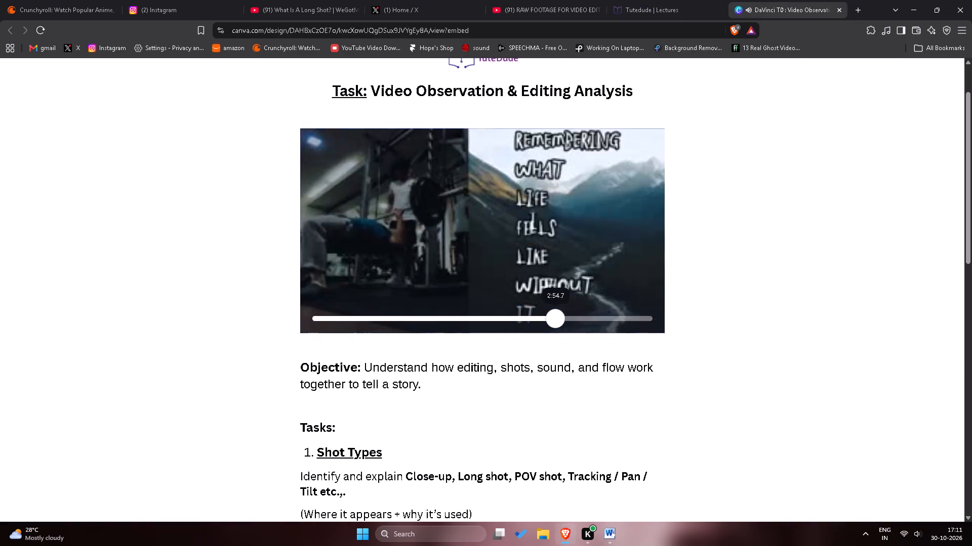
{"action": "left_click_drag", "start_coordinate": [555, 324], "coordinate": [561, 326]}
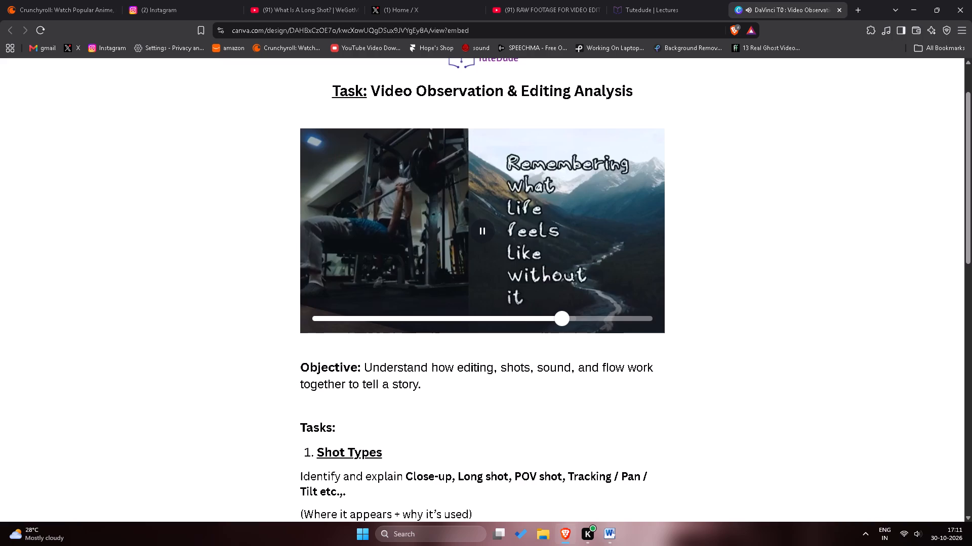
{"action": "left_click", "coordinate": [518, 224]}
Extend the "Long shorts" line in Word after the 2:54 timestamp, starting with a space.
{"action": "key", "text": "alt+Tab"}
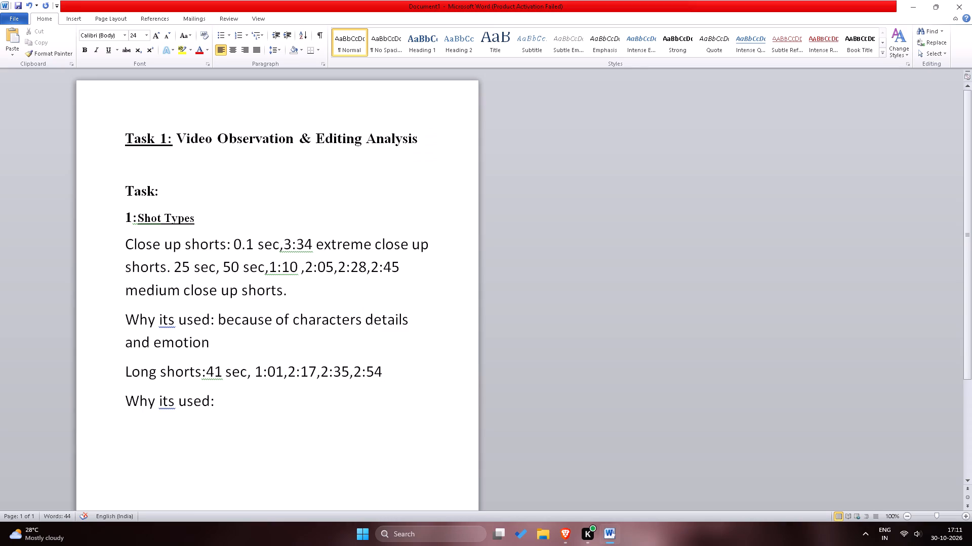
{"action": "left_click", "coordinate": [393, 375]}
{"action": "key", "text": "space"}
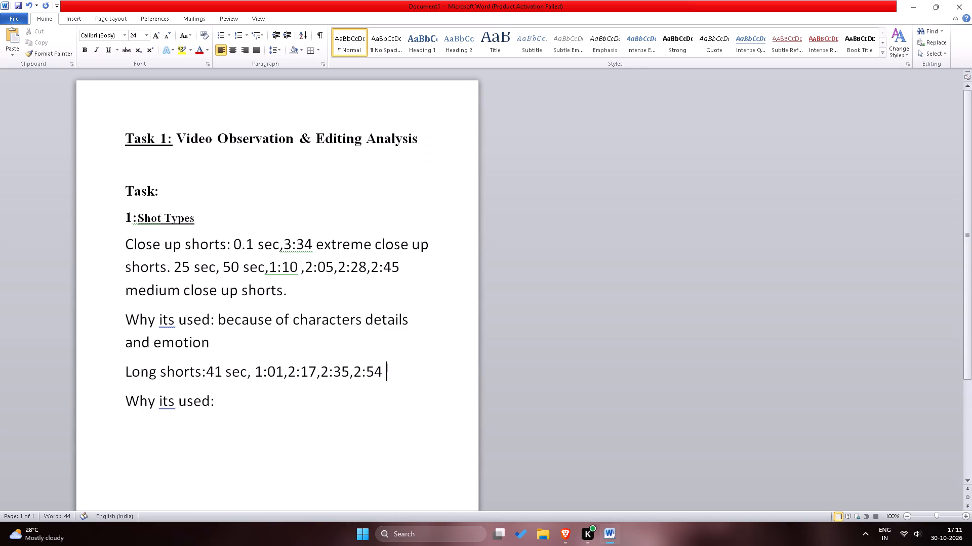
Continue the "Long shorts" line after the 2:54 timestamp with the text "it's a low angal".
{"action": "type", "text": "its a"}
{"action": "key", "text": "space"}
{"action": "type", "text": "low anf"}
{"action": "key", "text": "BackSpace"}
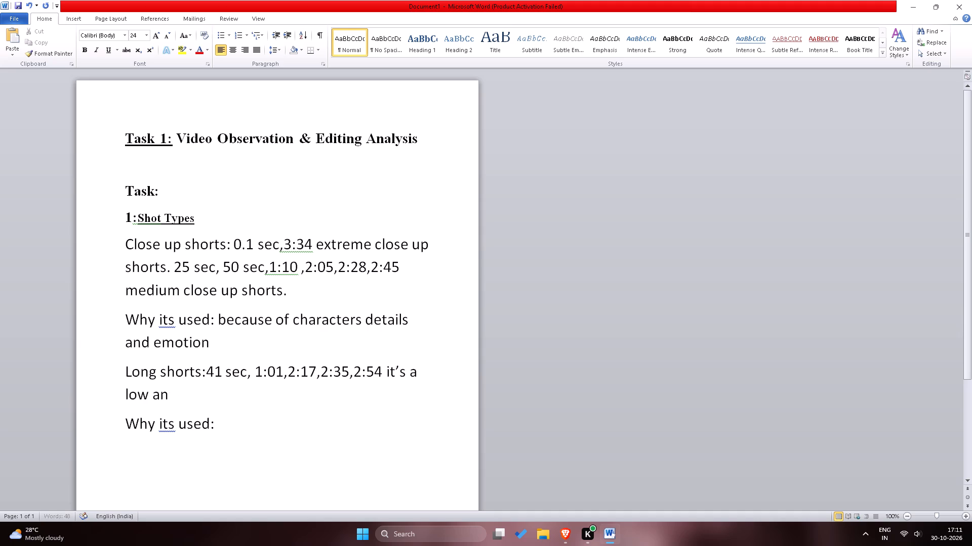
{"action": "key", "text": "g"}
{"action": "type", "text": "ea"}
{"action": "key", "text": "BackSpace"}
{"action": "key", "text": "BackSpace"}
{"action": "type", "text": "al a"}
{"action": "key", "text": "BackSpace"}
Replace the misspelled word "angal" in the long-shot entry with the suggested spelling "angel".
{"action": "left_click_drag", "start_coordinate": [184, 394], "coordinate": [152, 394]}
{"action": "left_click_drag", "start_coordinate": [185, 396], "coordinate": [186, 396]}
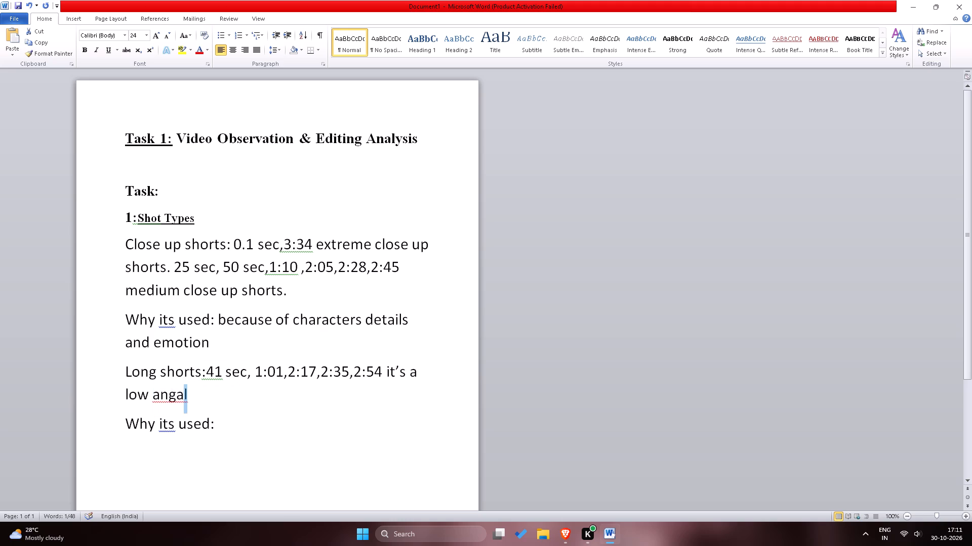
{"action": "left_click_drag", "start_coordinate": [186, 396], "coordinate": [157, 397]}
{"action": "left_click_drag", "start_coordinate": [185, 396], "coordinate": [164, 397]}
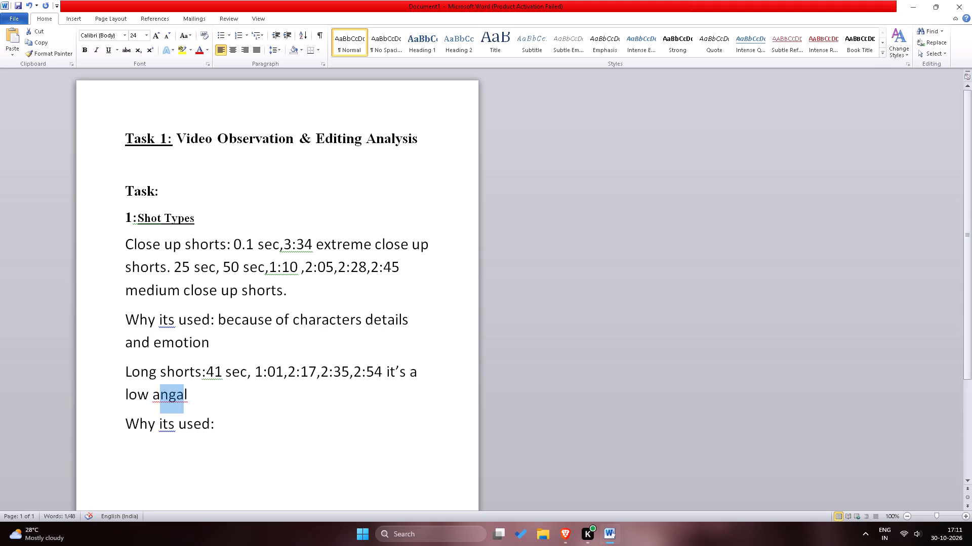
{"action": "left_click_drag", "start_coordinate": [202, 397], "coordinate": [154, 396]}
{"action": "right_click", "coordinate": [161, 398]}
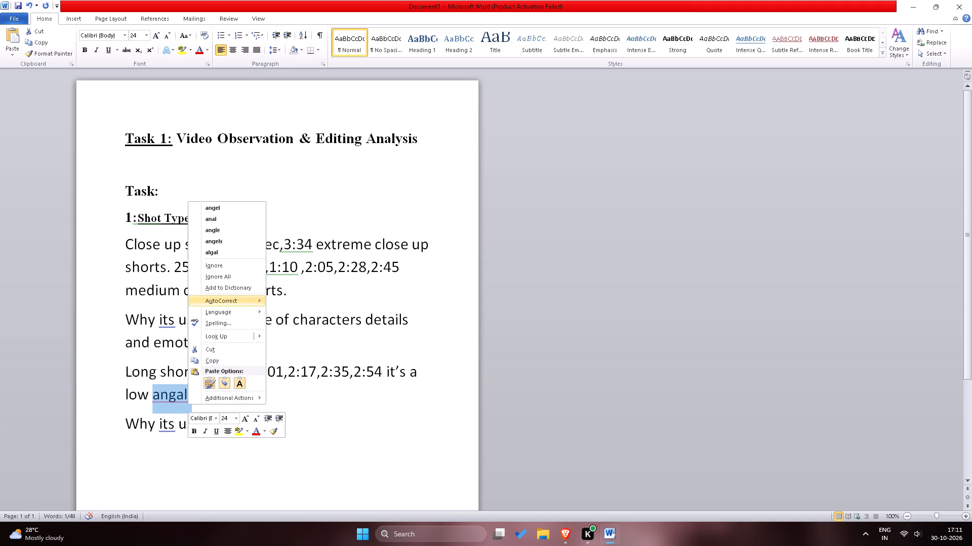
{"action": "left_click", "coordinate": [222, 204]}
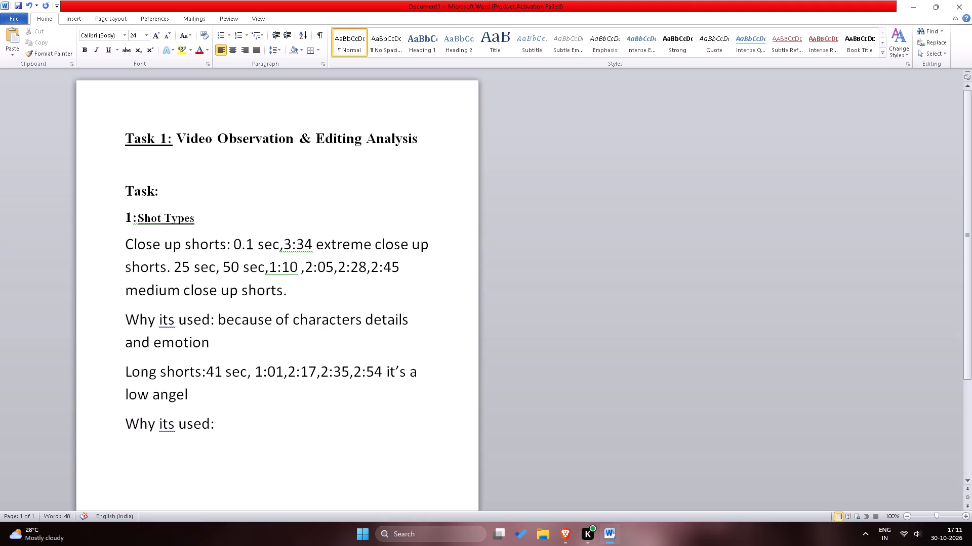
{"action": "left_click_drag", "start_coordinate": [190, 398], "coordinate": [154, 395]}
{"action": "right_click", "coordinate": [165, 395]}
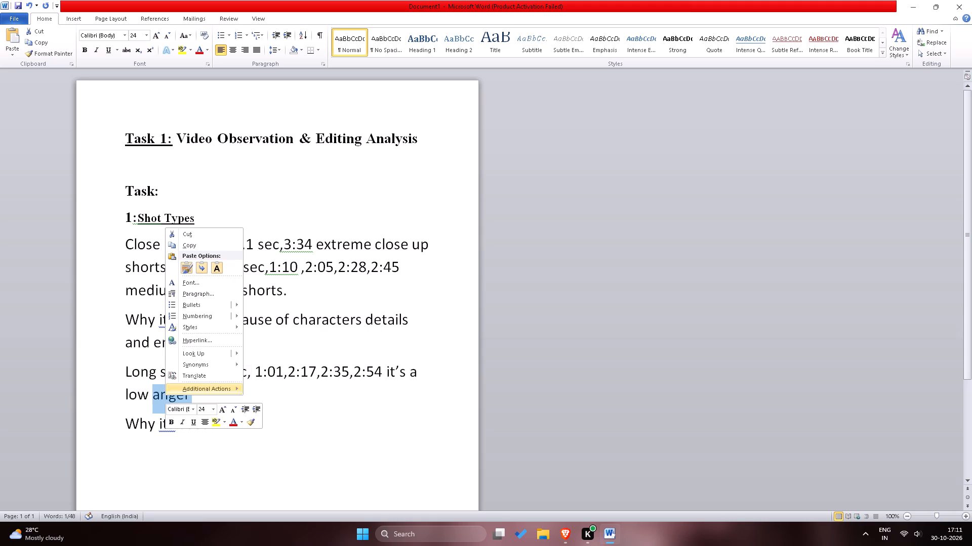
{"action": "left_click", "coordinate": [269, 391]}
Finish the long-shot remark by adding "short also" after "low angel".
{"action": "left_click", "coordinate": [200, 395]}
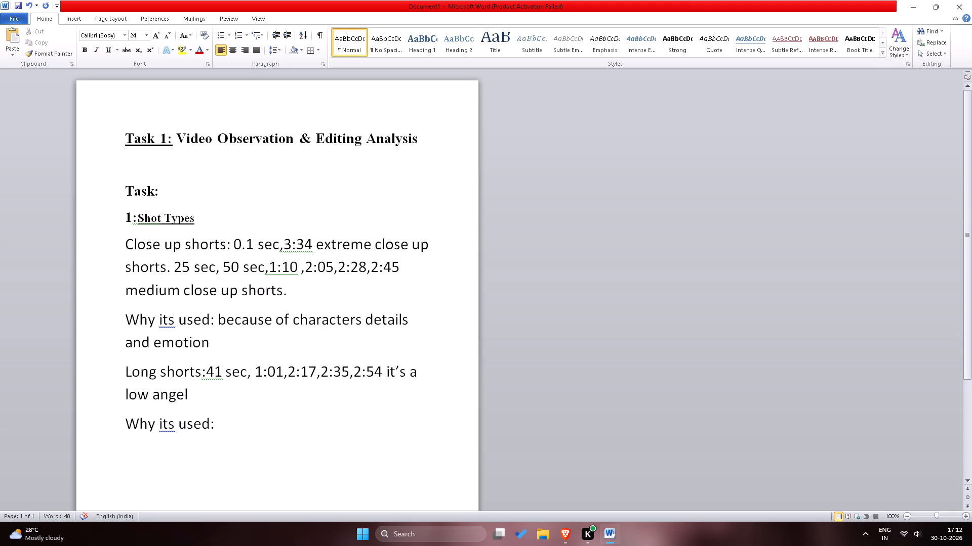
{"action": "key", "text": "space"}
{"action": "key", "text": "BackSpace"}
{"action": "key", "text": "s"}
{"action": "type", "text": "hoe"}
{"action": "key", "text": "BackSpace"}
{"action": "type", "text": "rts"}
{"action": "key", "text": "space"}
{"action": "key", "text": "BackSpace"}
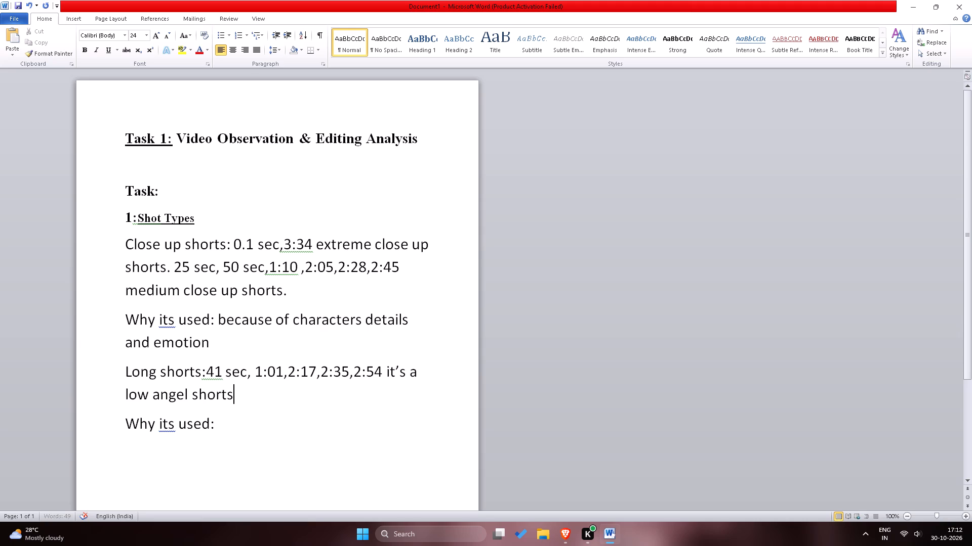
{"action": "key", "text": "BackSpace"}
{"action": "key", "text": "space"}
{"action": "type", "text": "also"}
Insert a space before 2:54 and enclose "2:54 it's a low angel short also" in curly braces.
{"action": "left_click", "coordinate": [355, 370]}
{"action": "key", "text": "space"}
{"action": "left_click", "coordinate": [449, 372]}
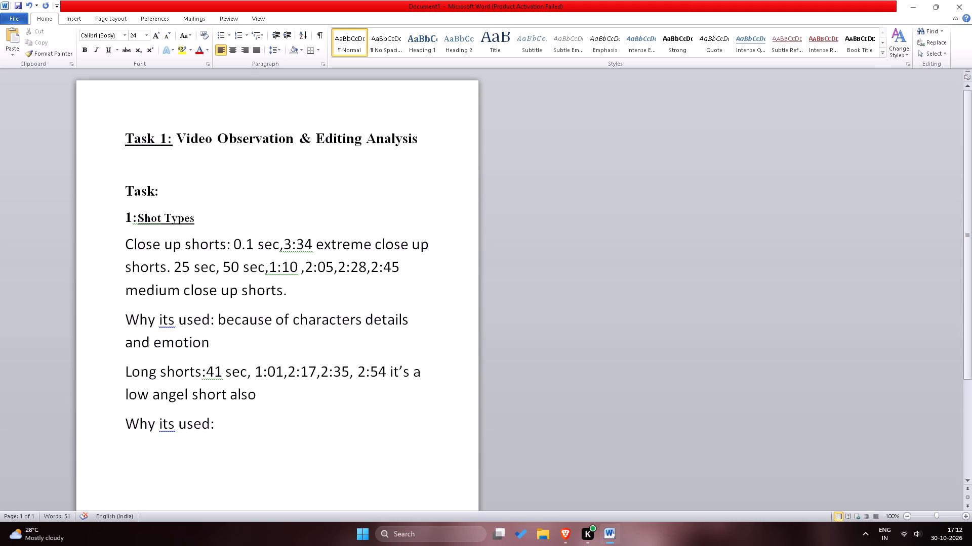
{"action": "left_click", "coordinate": [357, 370]}
{"action": "key", "text": "shift+braceleft"}
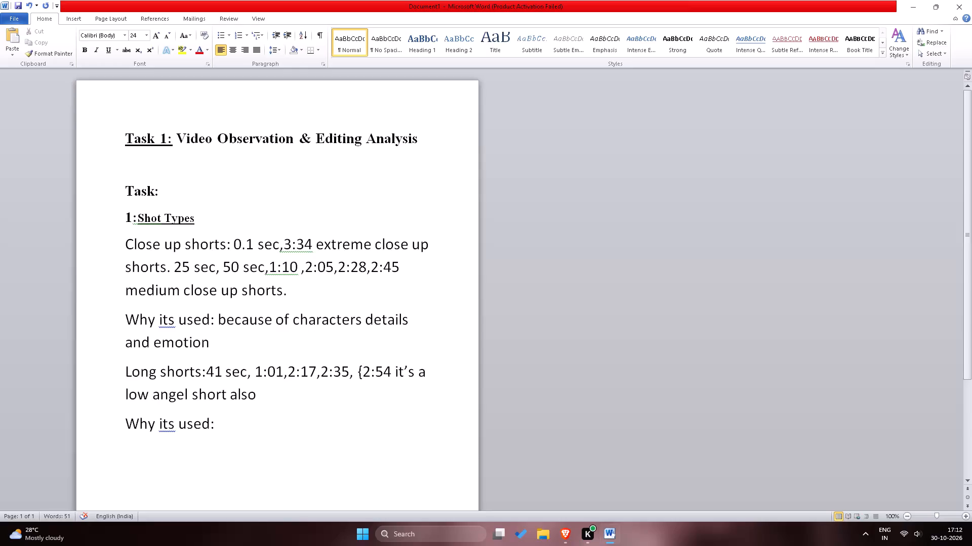
{"action": "left_click", "coordinate": [263, 394]}
{"action": "key", "text": "shift+braceright"}
{"action": "left_click", "coordinate": [269, 431]}
Switch to the task video in Brave and re-examine the scenes between about 0:58 and 1:12.
{"action": "key", "text": "alt+Tab"}
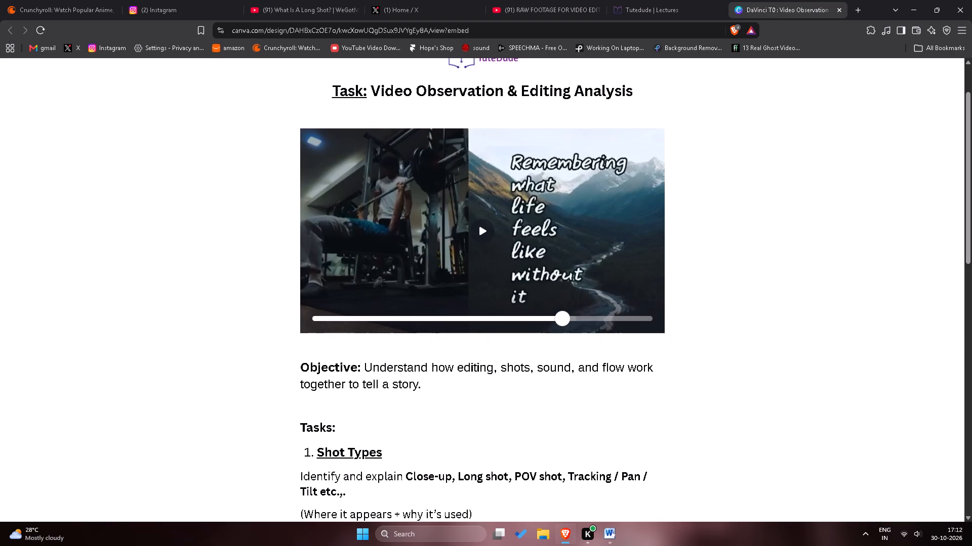
{"action": "left_click_drag", "start_coordinate": [563, 318], "coordinate": [449, 330]}
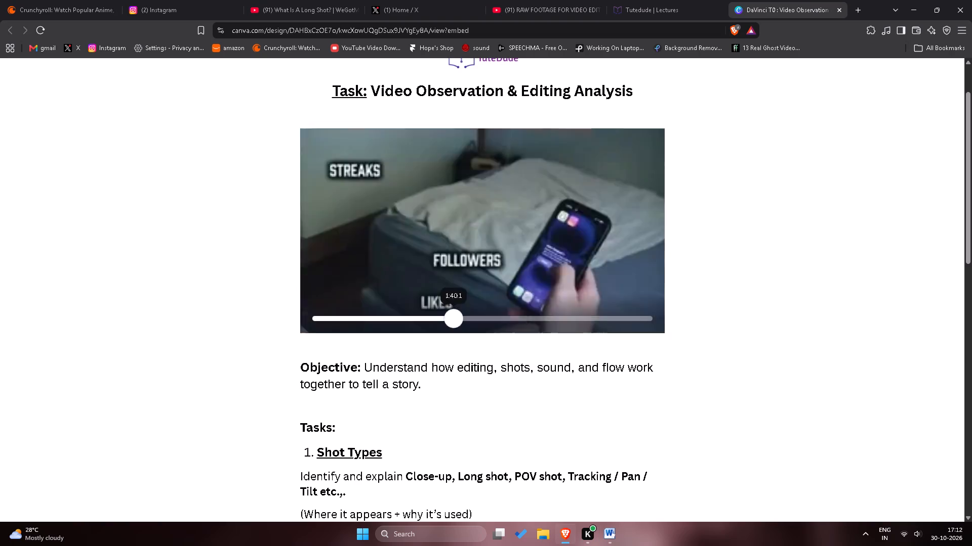
{"action": "left_click_drag", "start_coordinate": [449, 330], "coordinate": [397, 329]}
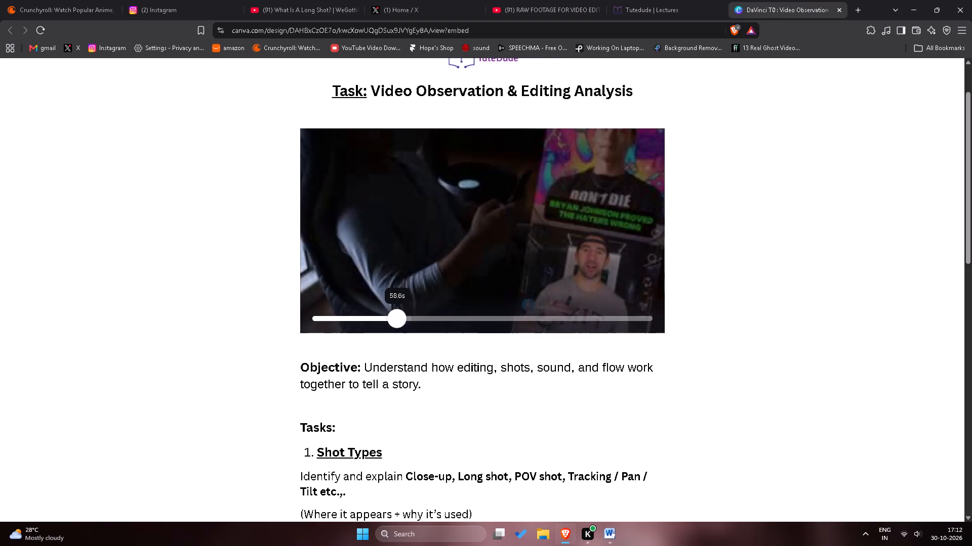
{"action": "left_click_drag", "start_coordinate": [397, 329], "coordinate": [399, 333]}
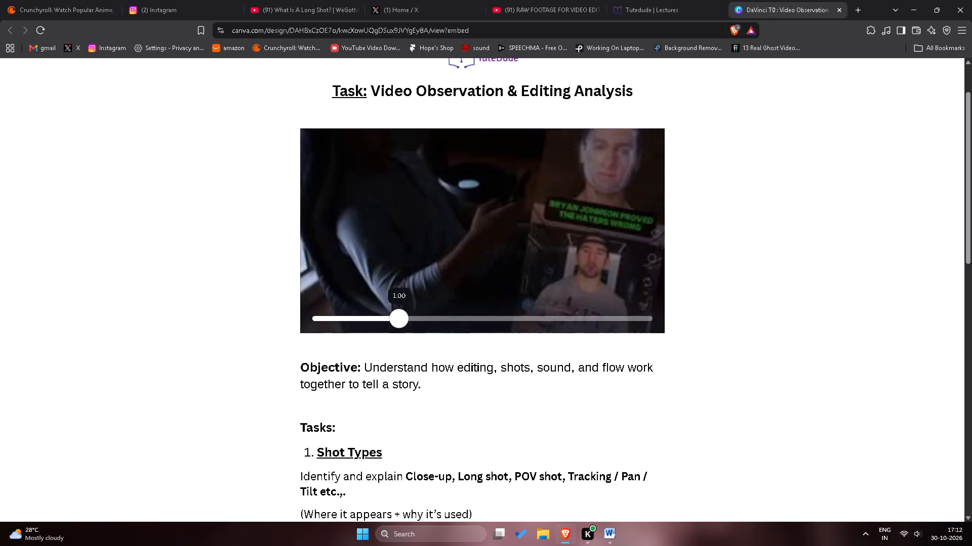
{"action": "left_click_drag", "start_coordinate": [399, 333], "coordinate": [413, 337]}
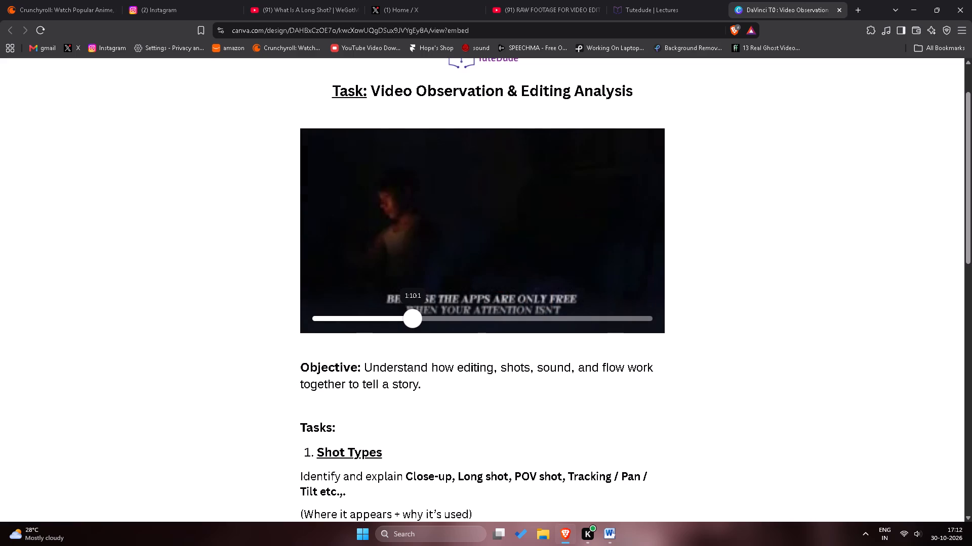
{"action": "left_click_drag", "start_coordinate": [413, 337], "coordinate": [416, 338]}
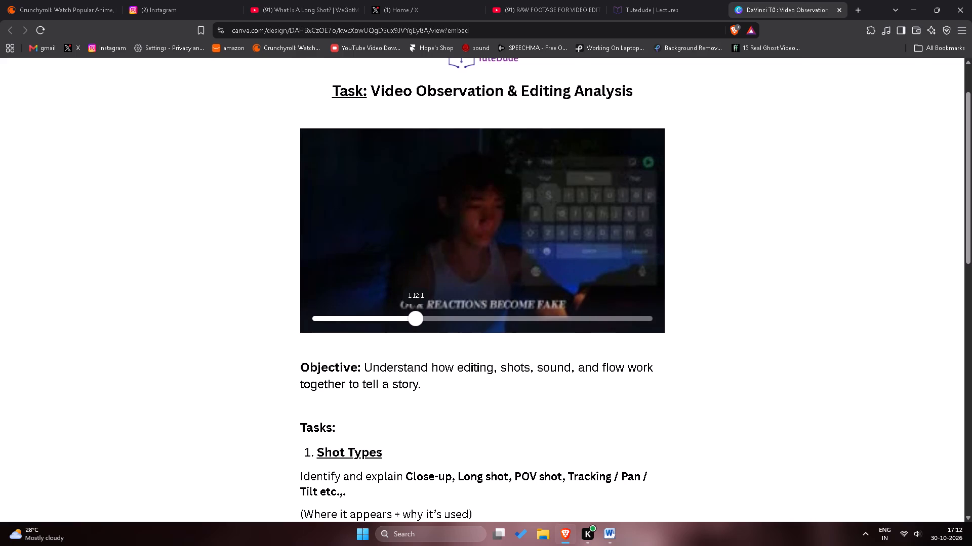
Back in Word, complete the long-shot "Why its used:" line with "character movement and action", copying "character" from the close-up explanation.
{"action": "key", "text": "alt+Tab"}
{"action": "left_click", "coordinate": [254, 426]}
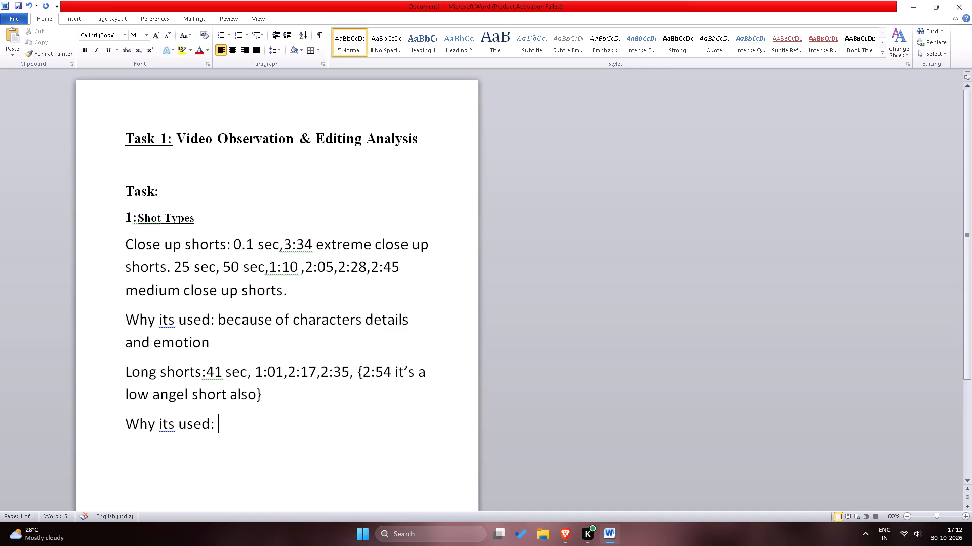
{"action": "left_click_drag", "start_coordinate": [292, 320], "coordinate": [358, 316]}
{"action": "key", "text": "ctrl+c"}
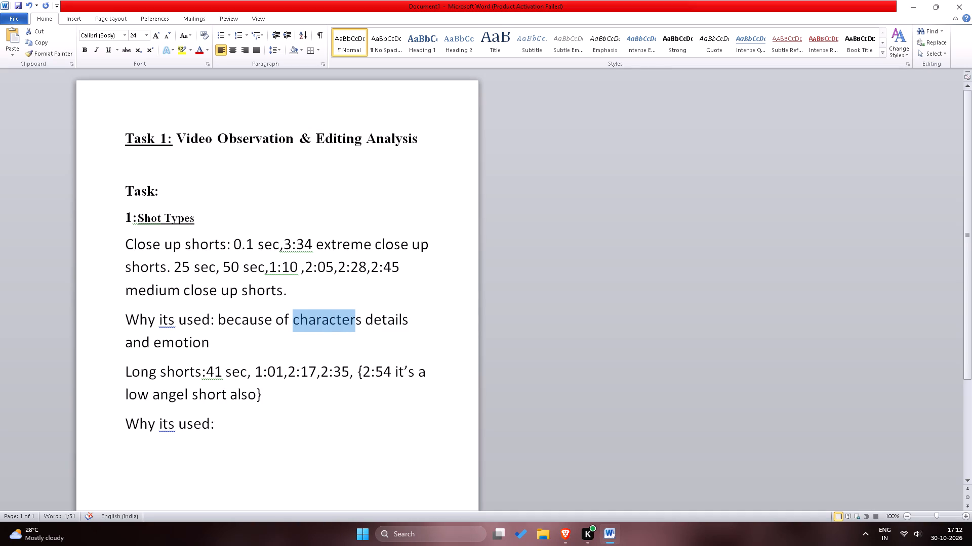
{"action": "left_click", "coordinate": [222, 425]}
{"action": "key", "text": "ctrl+v"}
{"action": "left_click", "coordinate": [314, 429]}
{"action": "key", "text": "space"}
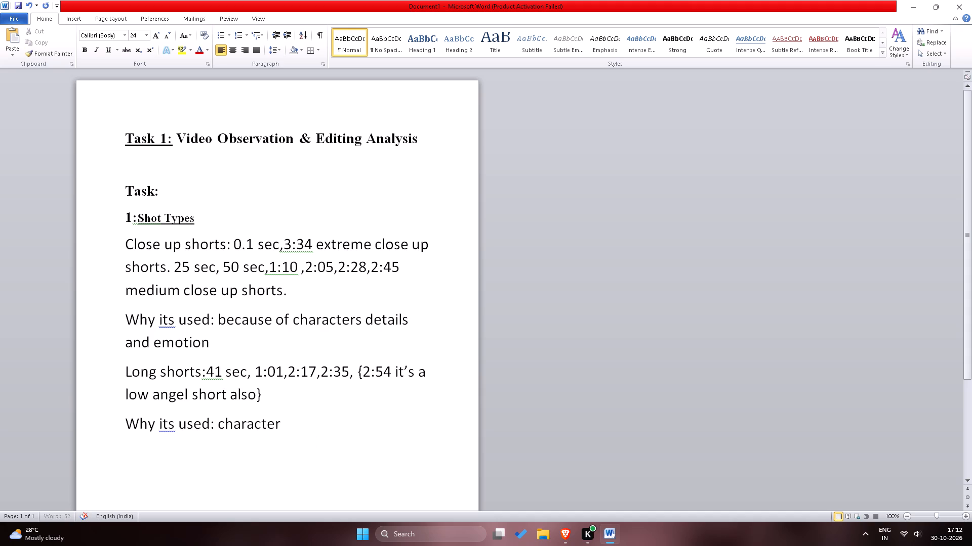
{"action": "type", "text": "move"}
{"action": "type", "text": "ment"}
{"action": "key", "text": "space"}
{"action": "type", "text": "anf"}
{"action": "key", "text": "space"}
{"action": "key", "text": "BackSpace"}
{"action": "key", "text": "BackSpace"}
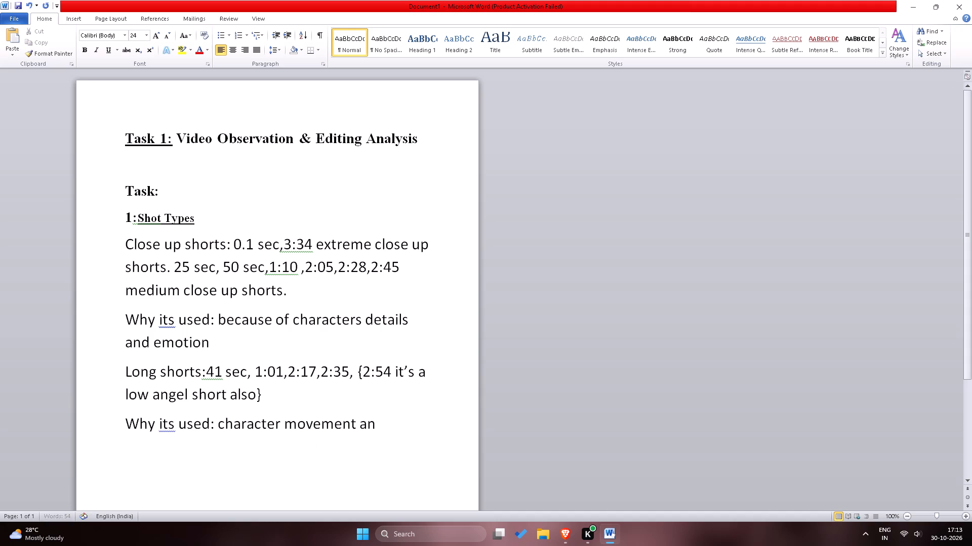
{"action": "type", "text": "d ac"}
{"action": "type", "text": "tion"}
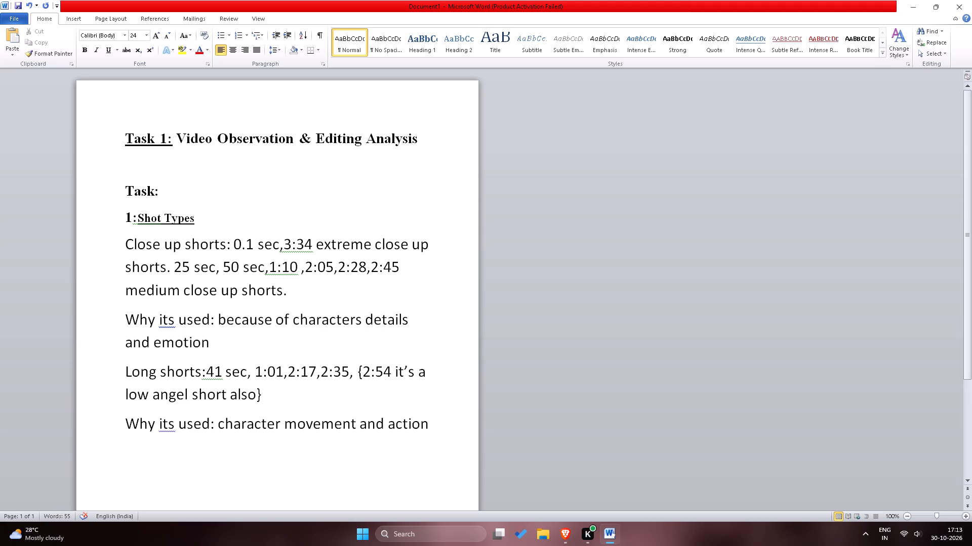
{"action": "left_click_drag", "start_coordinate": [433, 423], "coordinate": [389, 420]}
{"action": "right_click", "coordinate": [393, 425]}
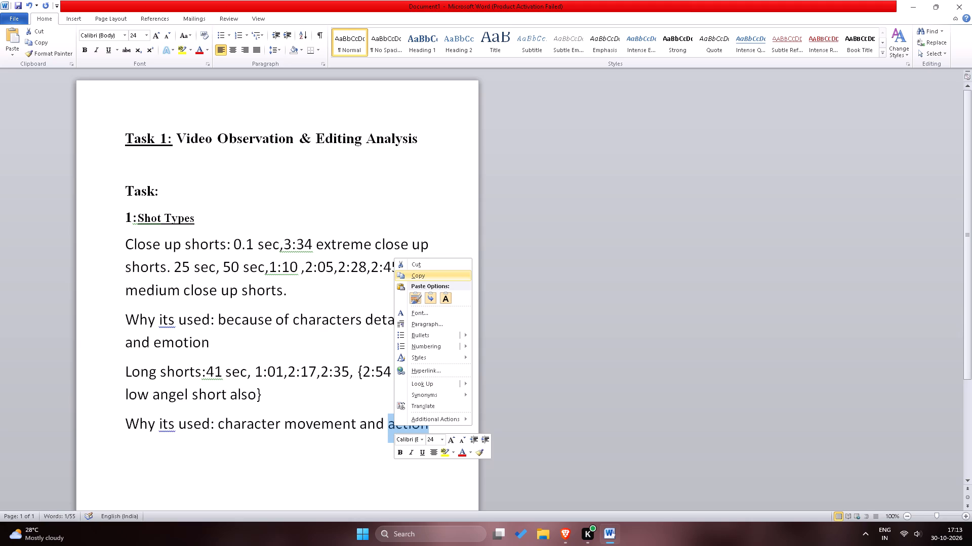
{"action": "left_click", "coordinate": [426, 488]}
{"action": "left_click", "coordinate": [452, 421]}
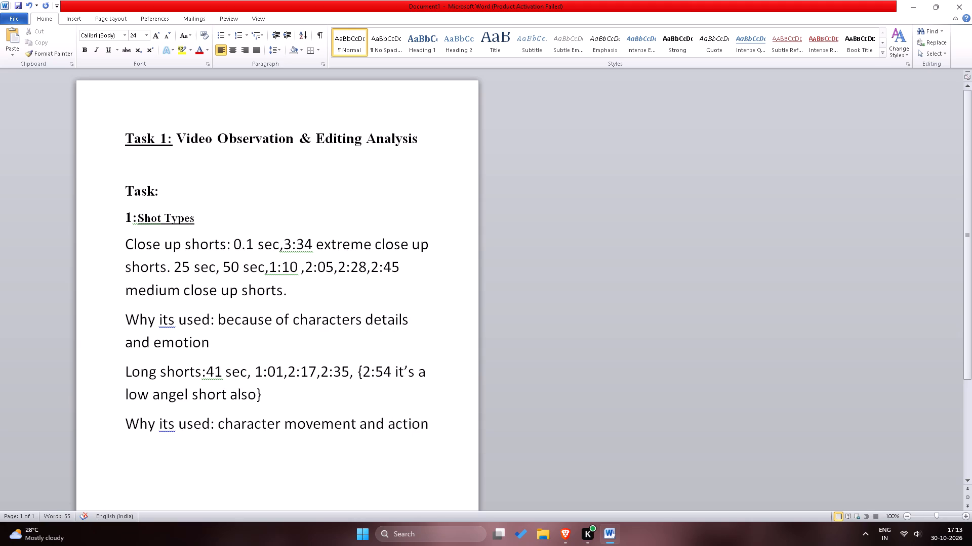
Insert "to show" before "character movement and action" in the long-shot explanation.
{"action": "left_click", "coordinate": [219, 426]}
{"action": "type", "text": "to show"}
{"action": "key", "text": "space"}
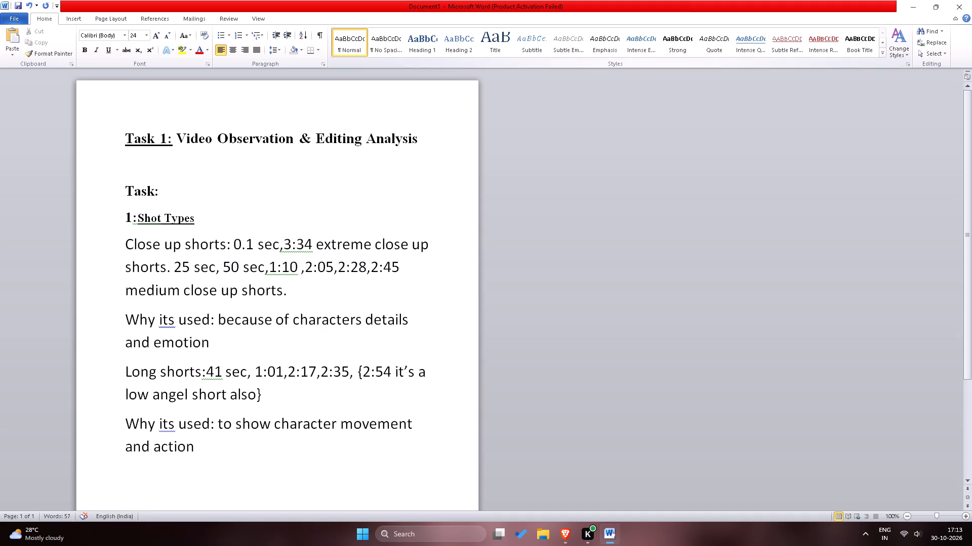
{"action": "left_click", "coordinate": [422, 423]}
{"action": "scroll", "coordinate": [421, 421], "scroll_direction": "down", "scroll_amount": 8}
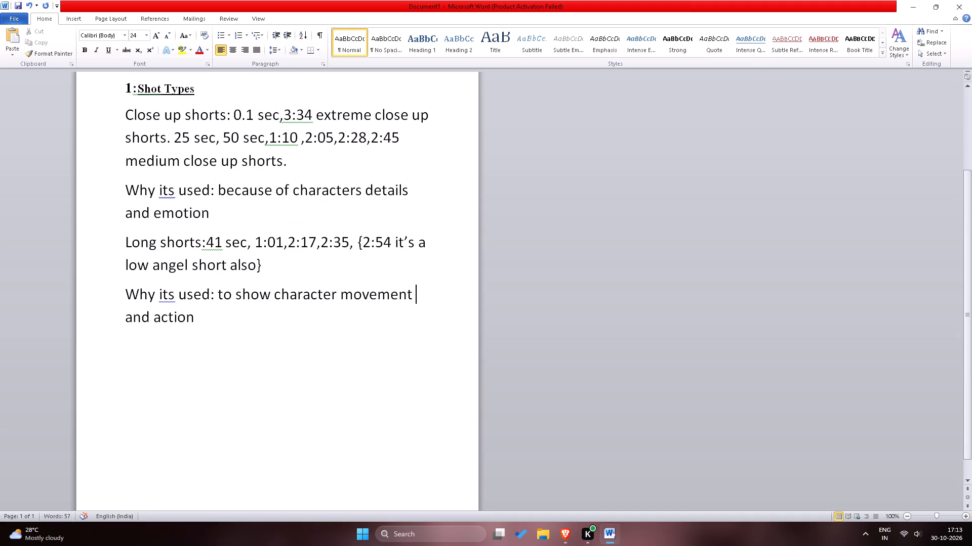
{"action": "left_click", "coordinate": [213, 313]}
Change the initial capital of the "Close up shorts" line to a lowercase "c".
{"action": "left_click", "coordinate": [124, 109]}
{"action": "key", "text": "Delete"}
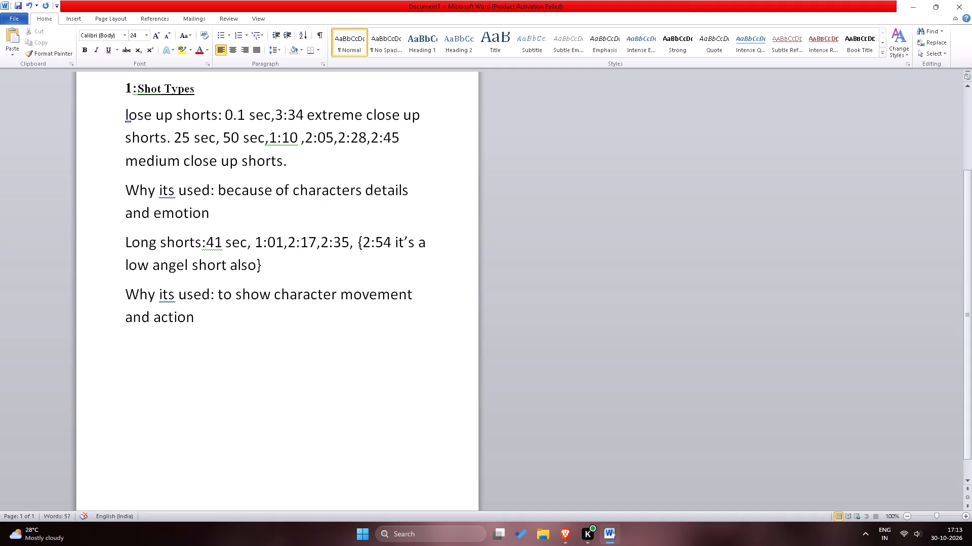
{"action": "key", "text": "c"}
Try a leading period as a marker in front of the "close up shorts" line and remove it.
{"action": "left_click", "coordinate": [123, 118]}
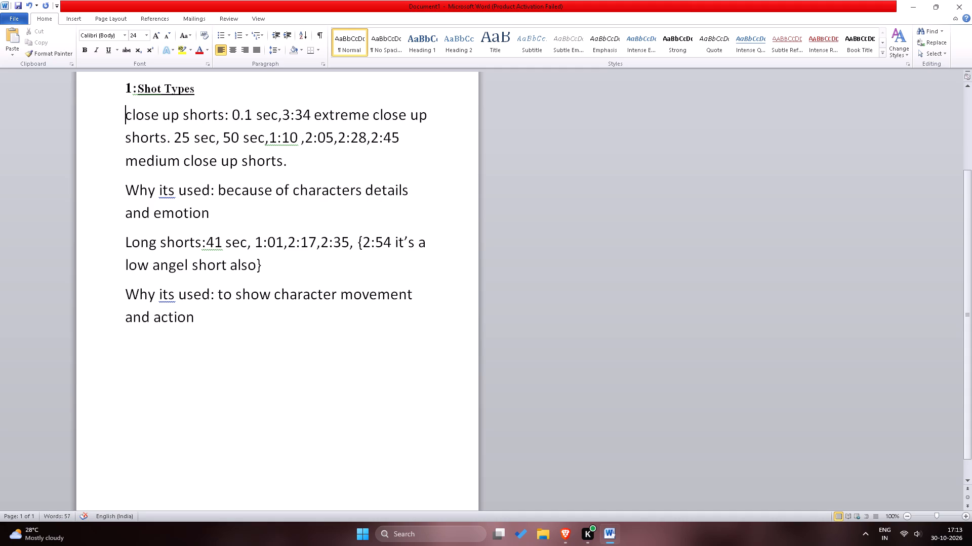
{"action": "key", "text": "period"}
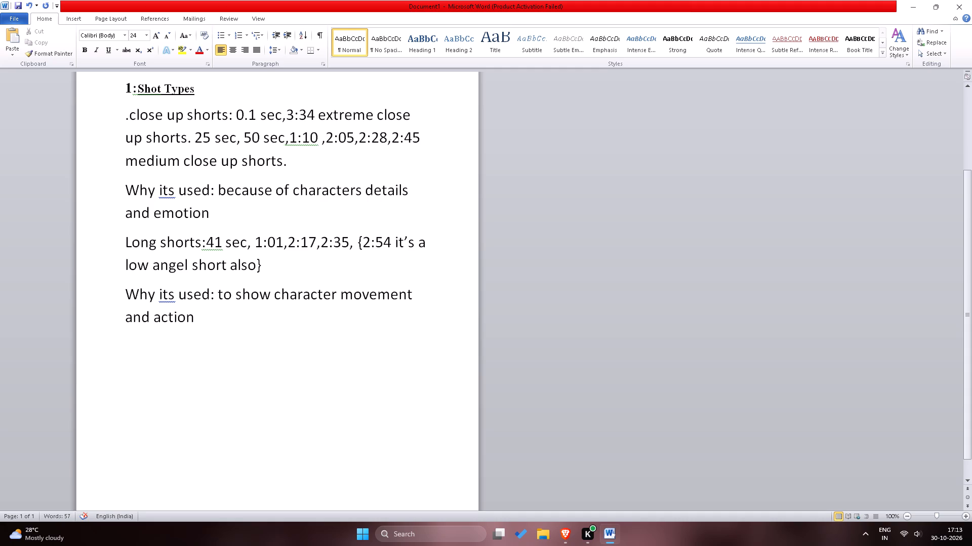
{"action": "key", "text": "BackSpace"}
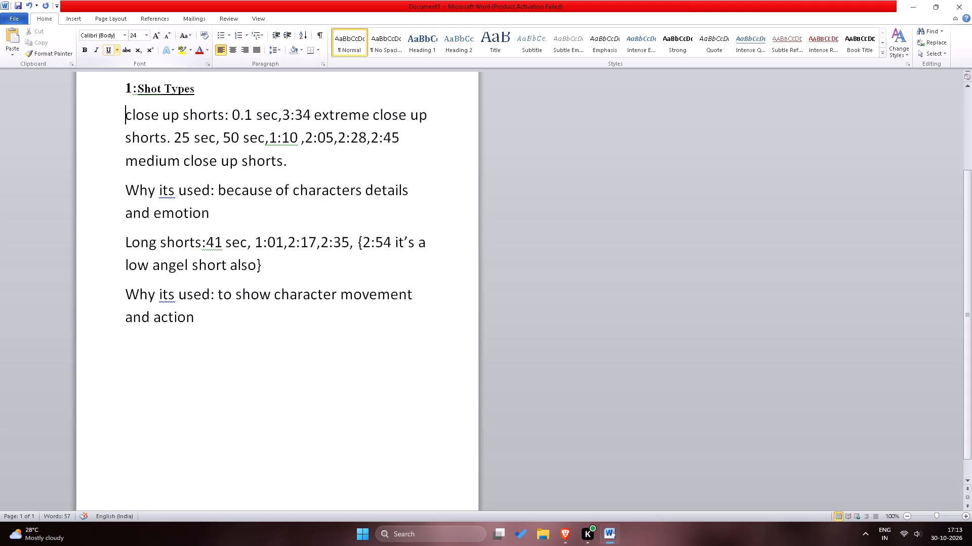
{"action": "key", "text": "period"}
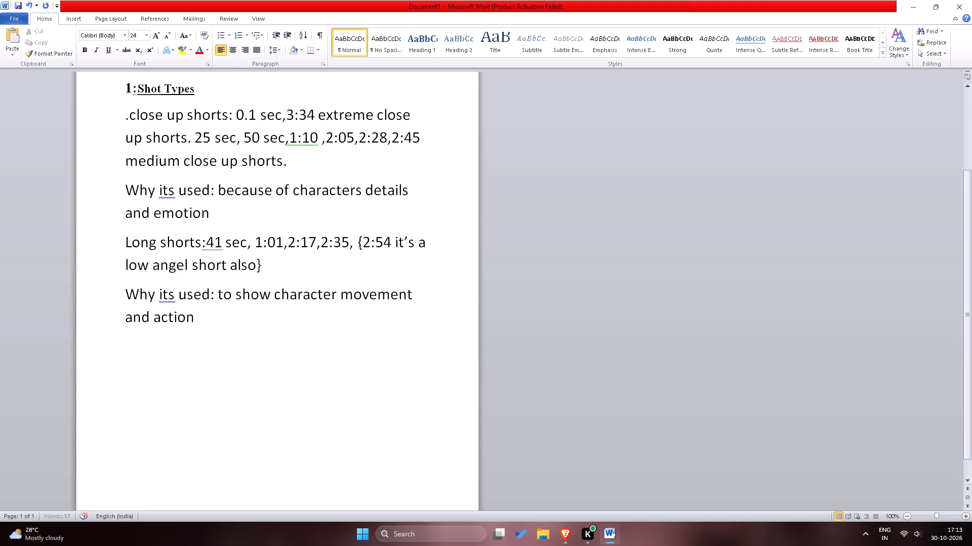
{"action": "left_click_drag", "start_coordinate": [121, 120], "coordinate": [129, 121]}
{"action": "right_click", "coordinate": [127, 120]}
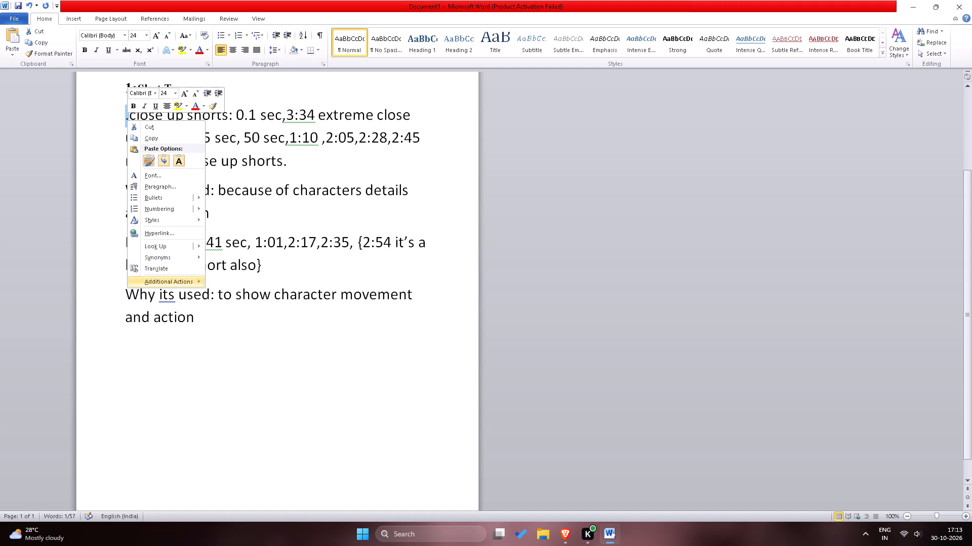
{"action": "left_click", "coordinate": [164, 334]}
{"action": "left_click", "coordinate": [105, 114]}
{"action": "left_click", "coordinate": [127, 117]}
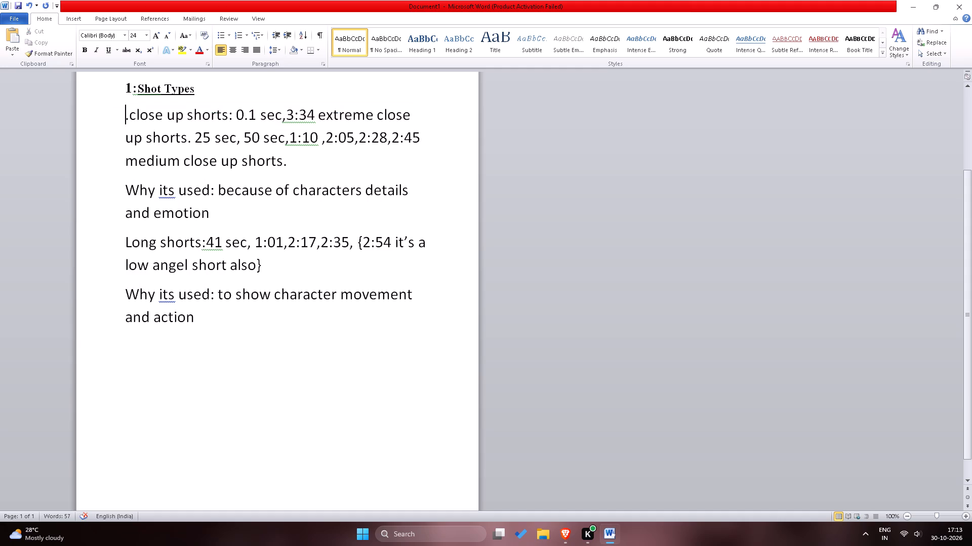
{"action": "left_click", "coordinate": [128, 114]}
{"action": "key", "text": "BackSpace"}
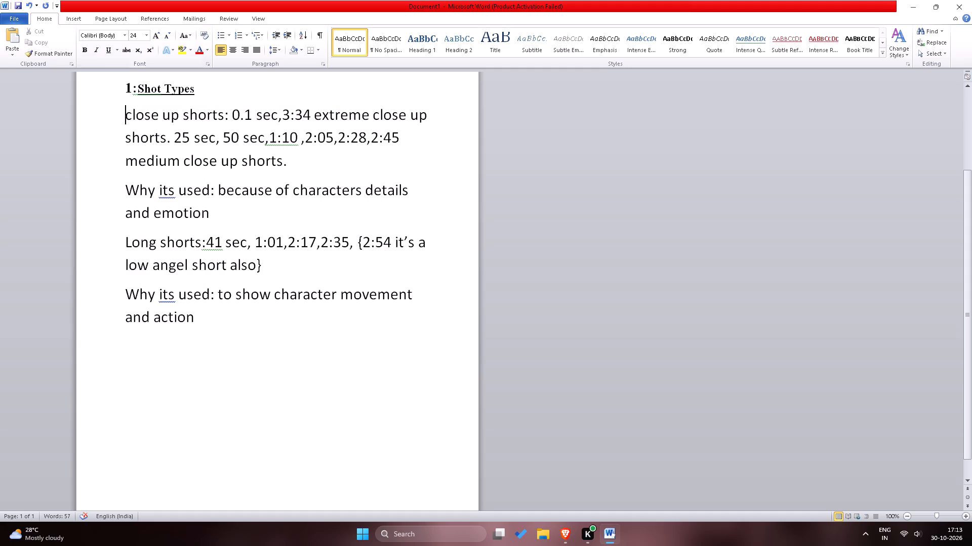
Apply round bullets to the "close up shorts" and "Long shorts" paragraphs.
{"action": "left_click", "coordinate": [221, 36]}
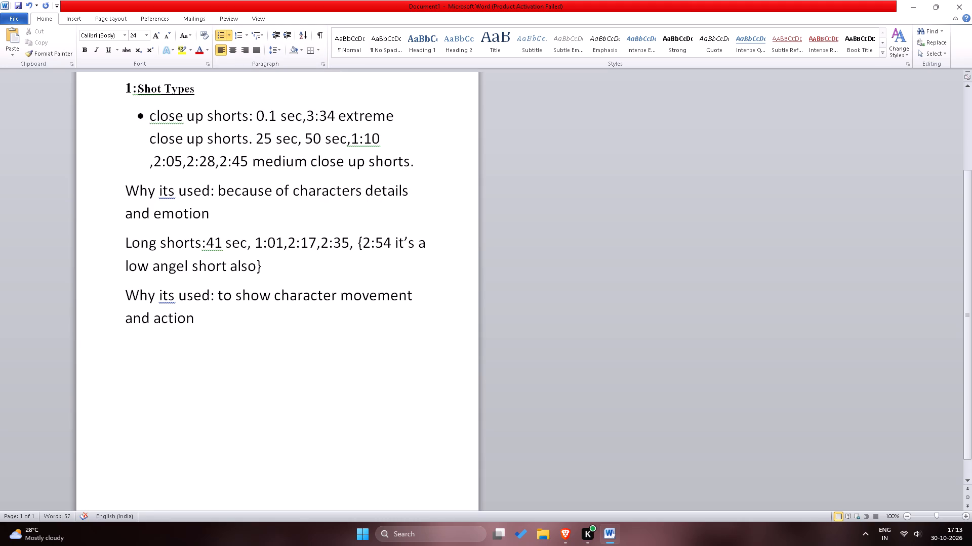
{"action": "left_click", "coordinate": [124, 240]}
{"action": "left_click", "coordinate": [221, 37]}
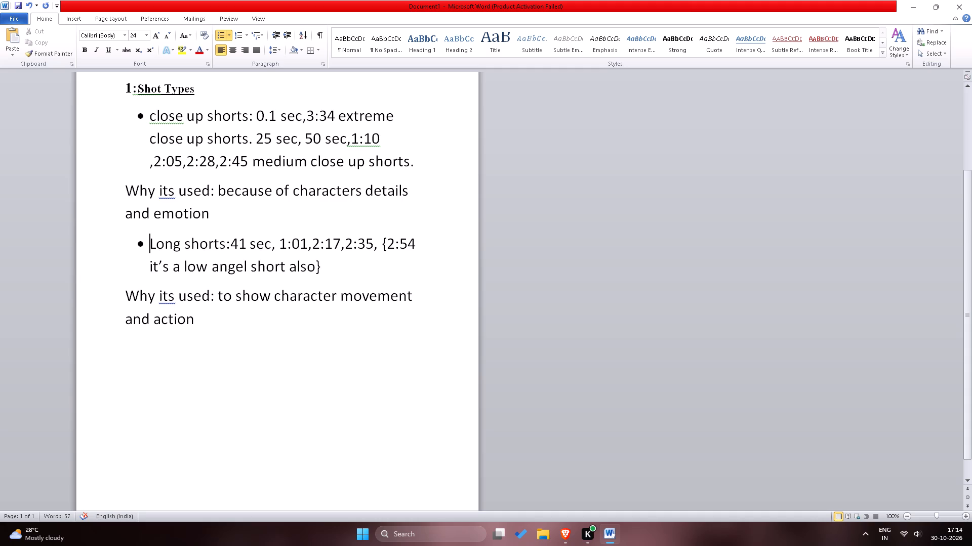
Start a new bulleted line below the long-shot explanation.
{"action": "left_click", "coordinate": [227, 323]}
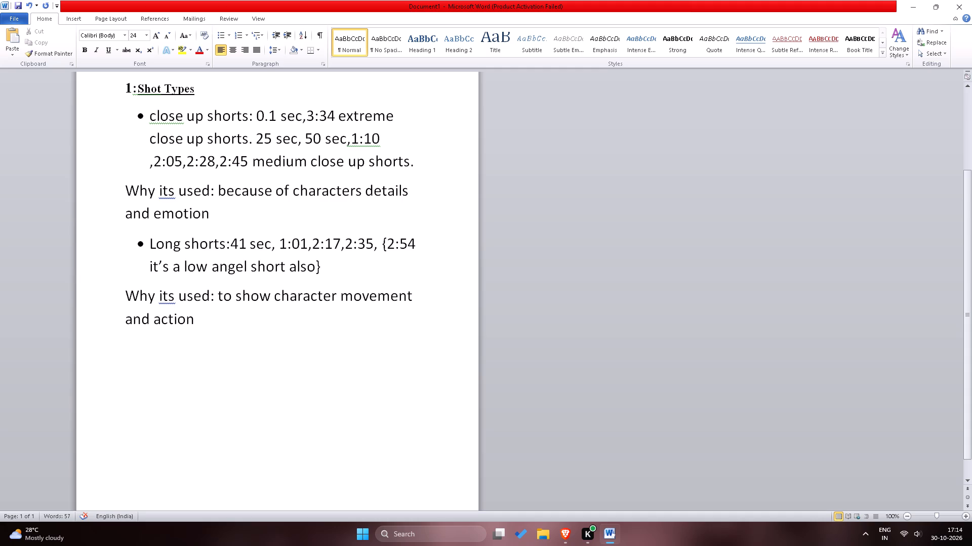
{"action": "key", "text": "Return"}
{"action": "left_click", "coordinate": [220, 37]}
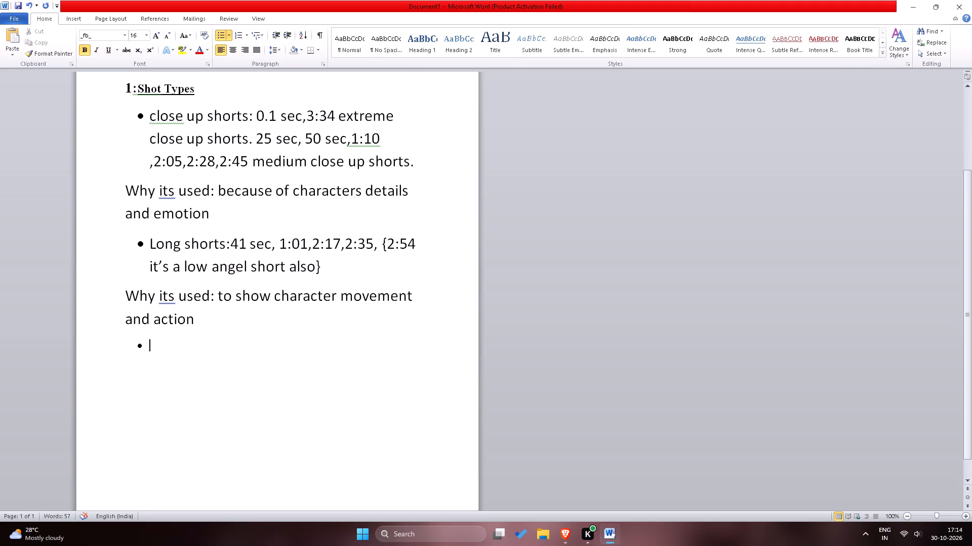
Check the Shot Types task in the assignment brief in Brave for the next shot to cover, and return to Word.
{"action": "scroll", "coordinate": [208, 163], "scroll_direction": "up", "scroll_amount": 10}
{"action": "scroll", "coordinate": [139, 260], "scroll_direction": "down", "scroll_amount": 4}
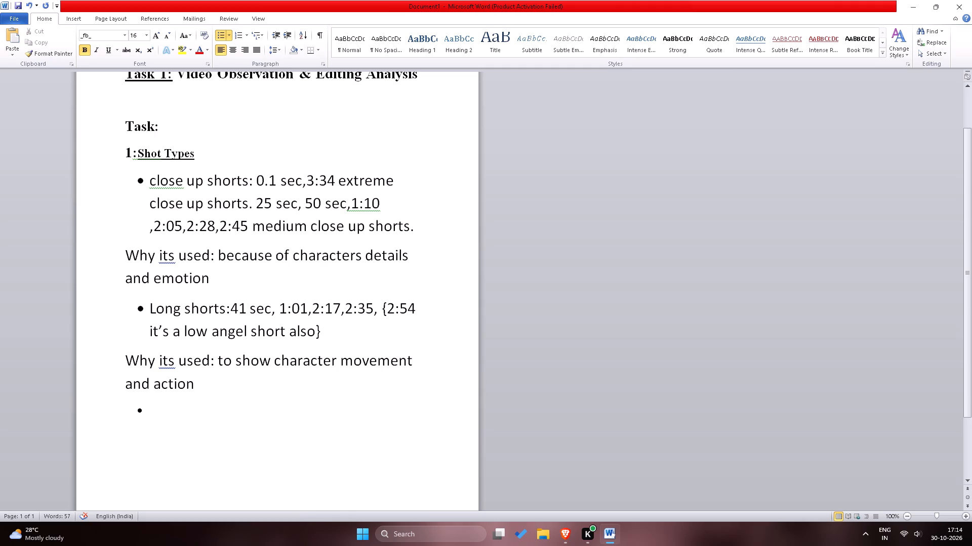
{"action": "key", "text": "alt+Tab"}
{"action": "scroll", "coordinate": [494, 348], "scroll_direction": "down", "scroll_amount": 3}
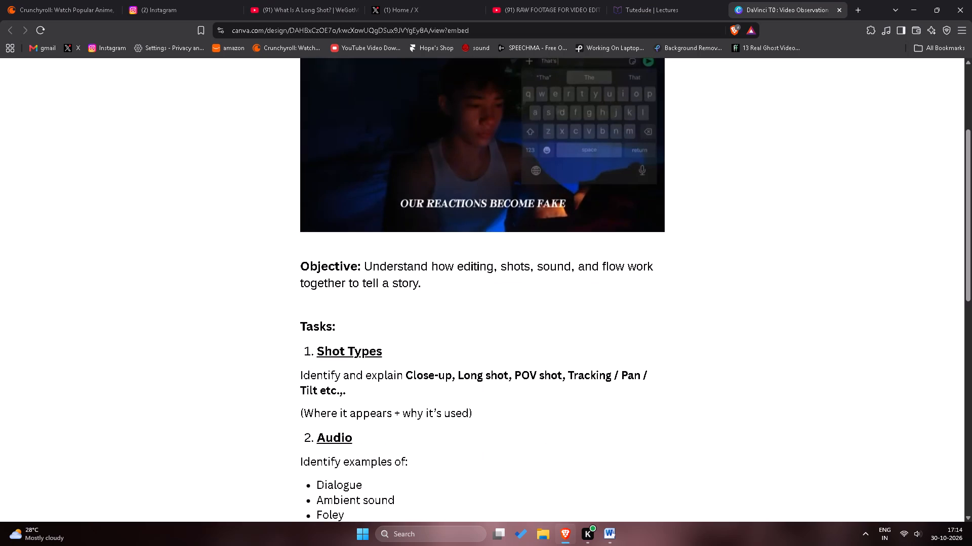
{"action": "key", "text": "alt+Tab"}
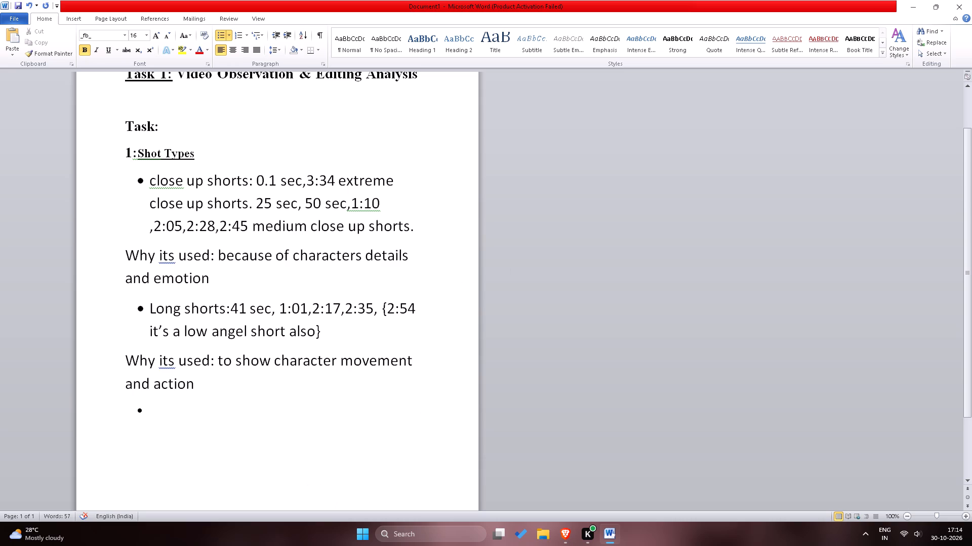
Try starting the next entry with "po", clear it and remove the bullet from that last line.
{"action": "key", "text": "p"}
{"action": "key", "text": "BackSpace"}
{"action": "type", "text": "po"}
{"action": "key", "text": "BackSpace"}
{"action": "key", "text": "BackSpace"}
{"action": "left_click", "coordinate": [219, 33]}
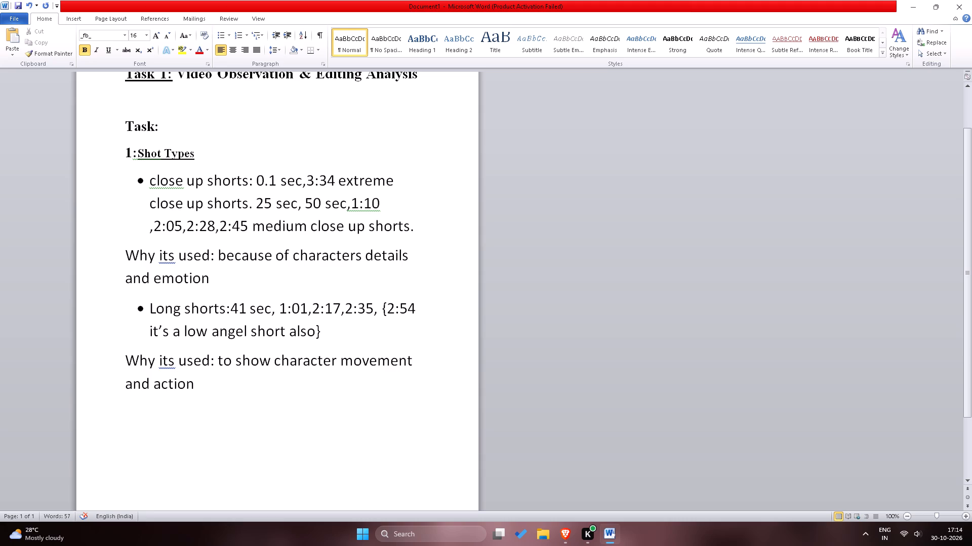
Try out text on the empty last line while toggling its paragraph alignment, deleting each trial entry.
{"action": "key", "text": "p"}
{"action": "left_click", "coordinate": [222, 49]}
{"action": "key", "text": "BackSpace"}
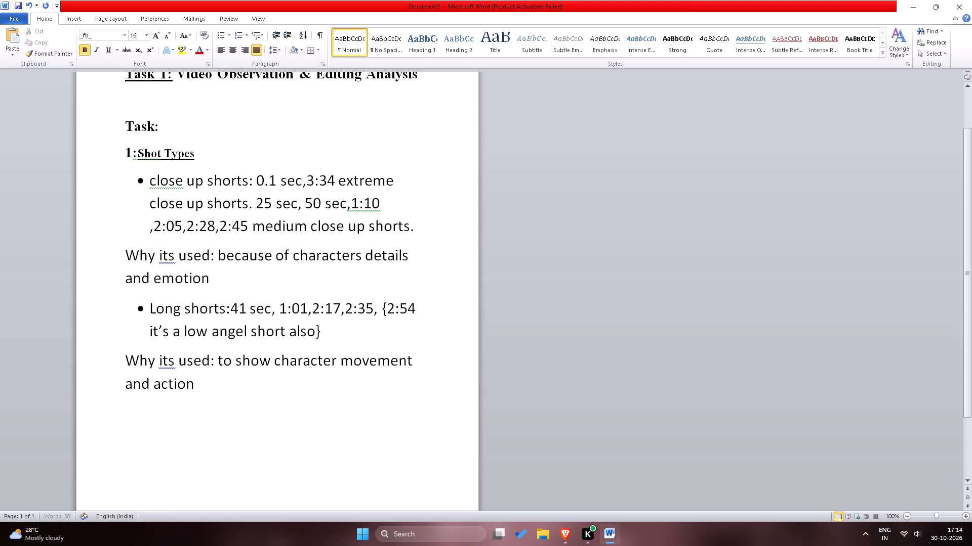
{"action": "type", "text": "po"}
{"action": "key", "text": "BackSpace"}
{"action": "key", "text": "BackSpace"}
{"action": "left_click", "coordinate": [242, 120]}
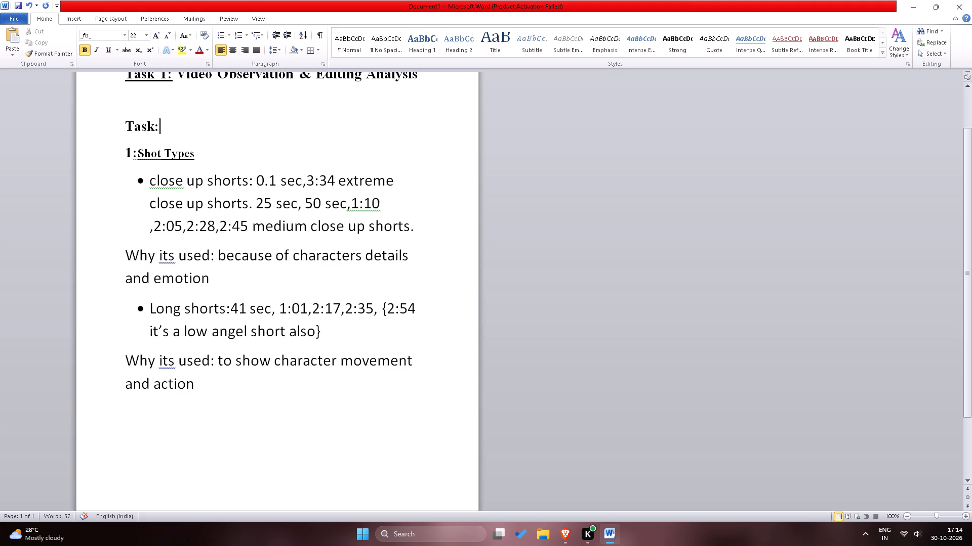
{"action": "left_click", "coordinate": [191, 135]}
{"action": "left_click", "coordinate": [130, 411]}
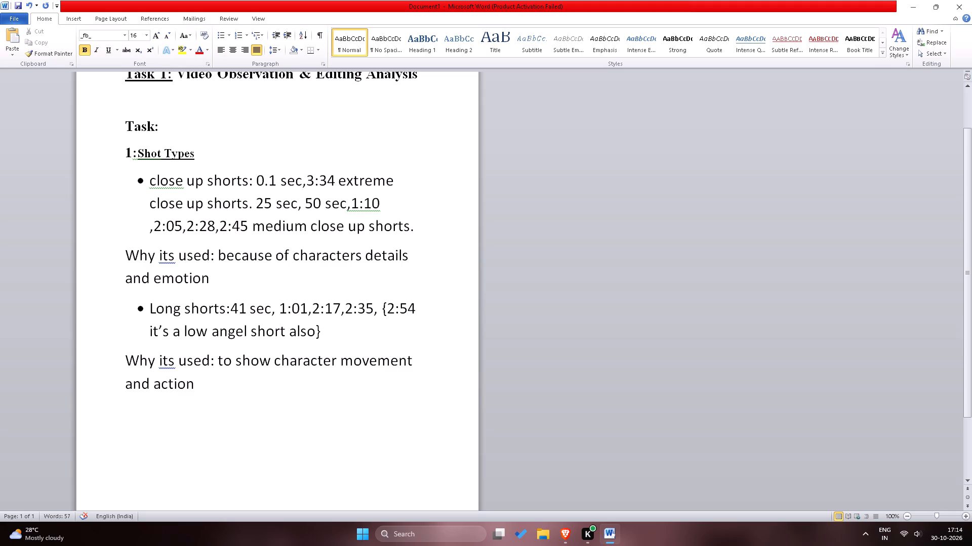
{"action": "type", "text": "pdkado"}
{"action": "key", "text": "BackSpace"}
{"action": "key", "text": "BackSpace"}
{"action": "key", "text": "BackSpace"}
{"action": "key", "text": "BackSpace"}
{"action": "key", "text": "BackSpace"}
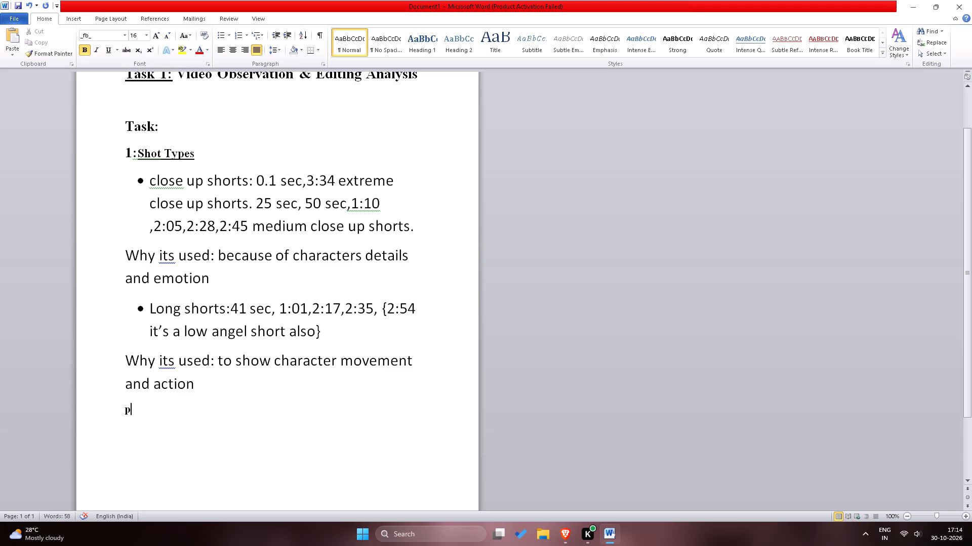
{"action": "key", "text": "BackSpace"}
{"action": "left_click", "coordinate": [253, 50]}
Reduce the font size of the blank line below the Task 1 title to 21.
{"action": "left_click", "coordinate": [230, 102]}
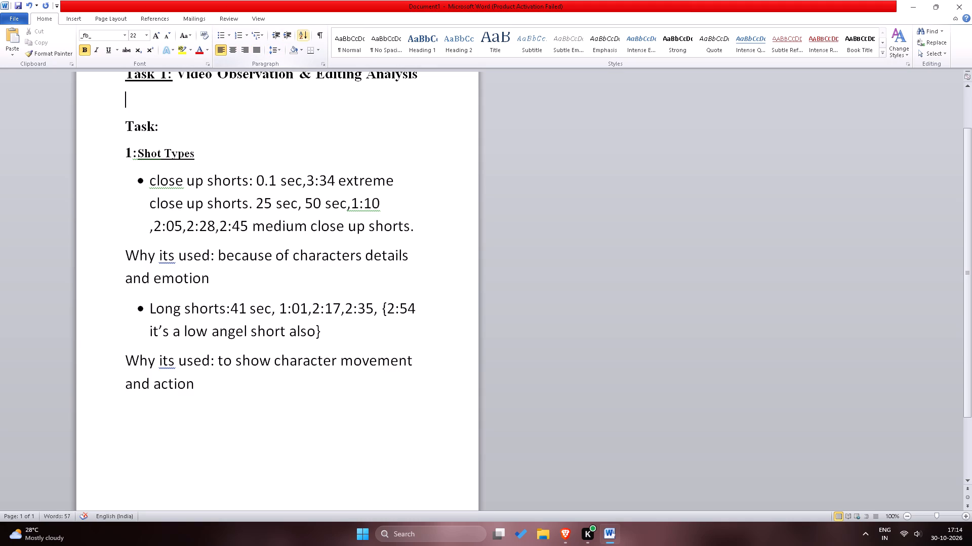
{"action": "left_click", "coordinate": [168, 36]}
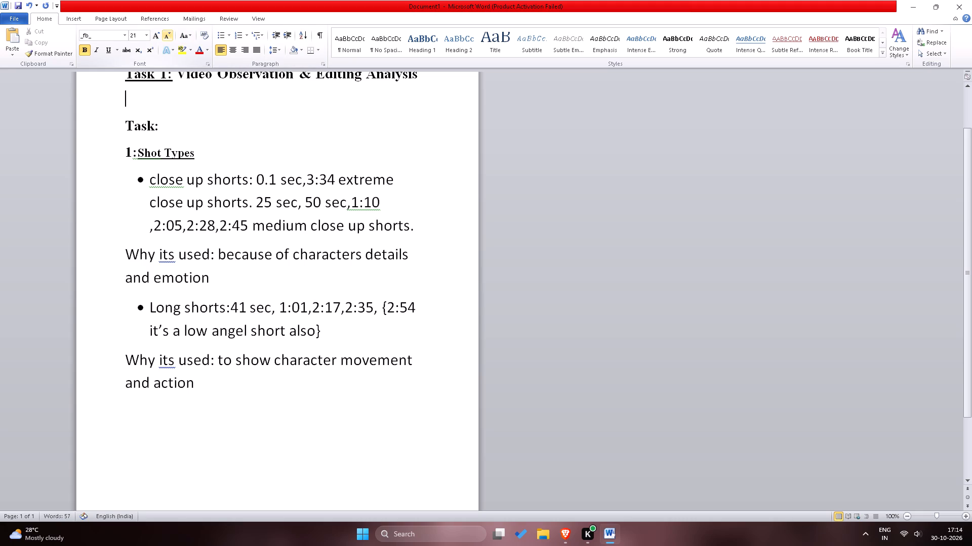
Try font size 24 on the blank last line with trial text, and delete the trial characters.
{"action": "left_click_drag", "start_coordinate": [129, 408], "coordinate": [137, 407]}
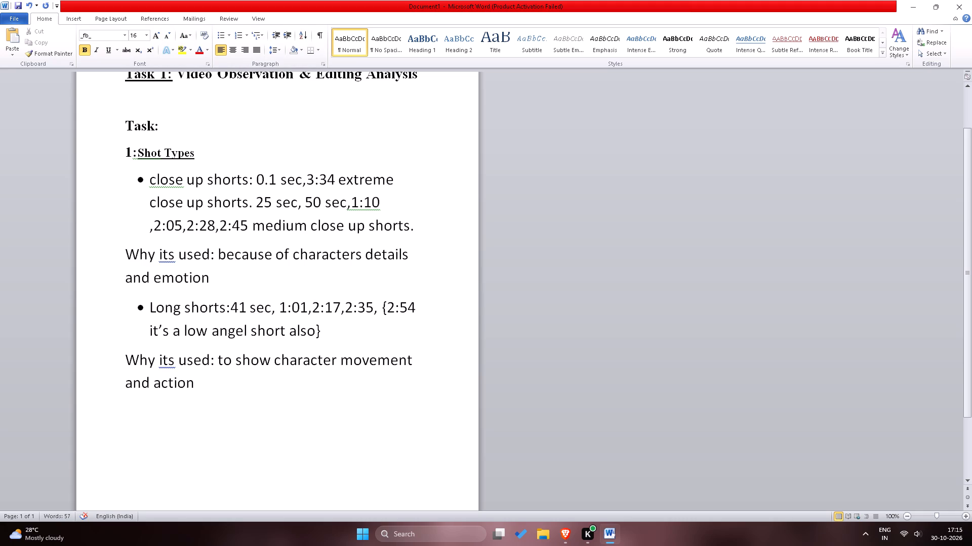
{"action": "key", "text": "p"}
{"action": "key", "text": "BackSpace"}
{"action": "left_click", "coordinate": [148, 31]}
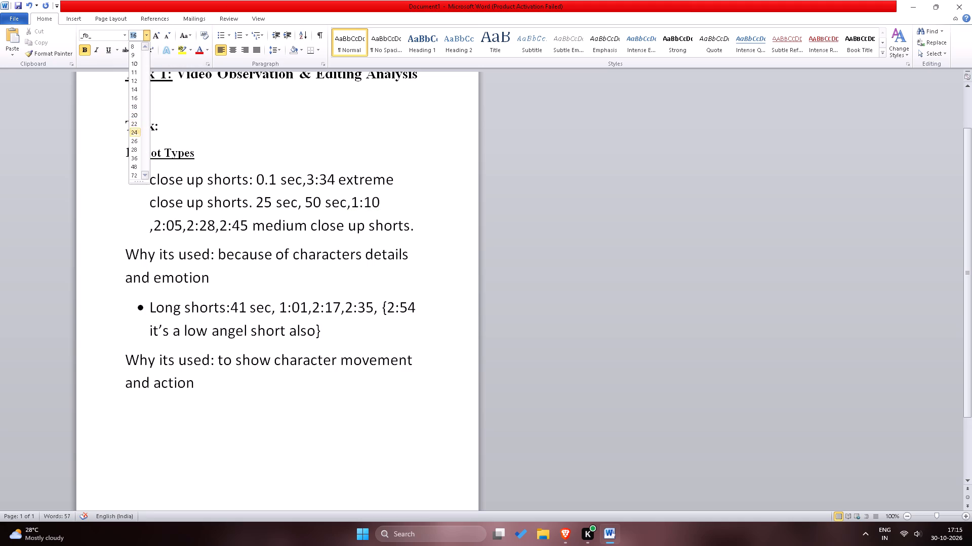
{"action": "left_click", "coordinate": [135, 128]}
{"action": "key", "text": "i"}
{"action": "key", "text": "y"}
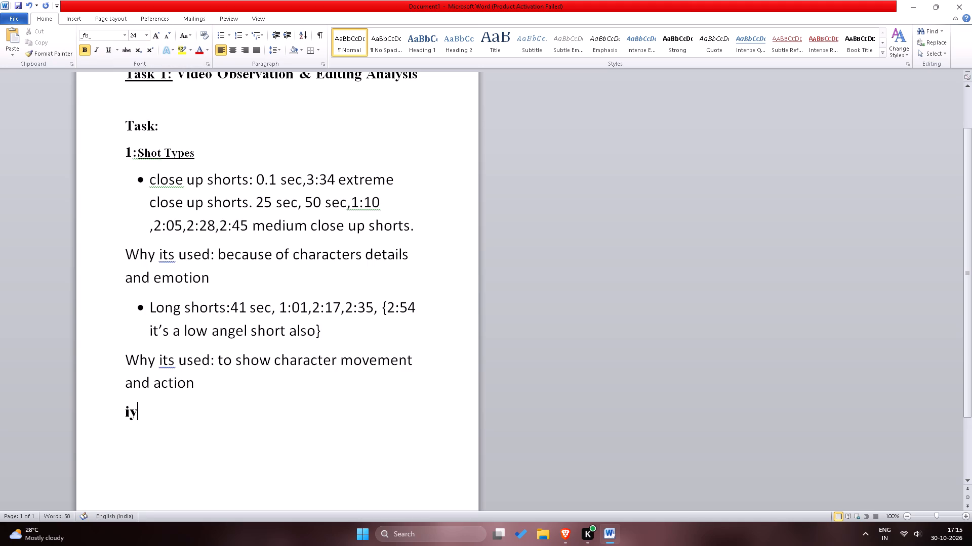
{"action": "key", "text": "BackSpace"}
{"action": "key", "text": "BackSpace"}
Add a new bulleted line directly after the long-shot explanation ending "and action".
{"action": "left_click", "coordinate": [198, 385]}
{"action": "left_click", "coordinate": [226, 388]}
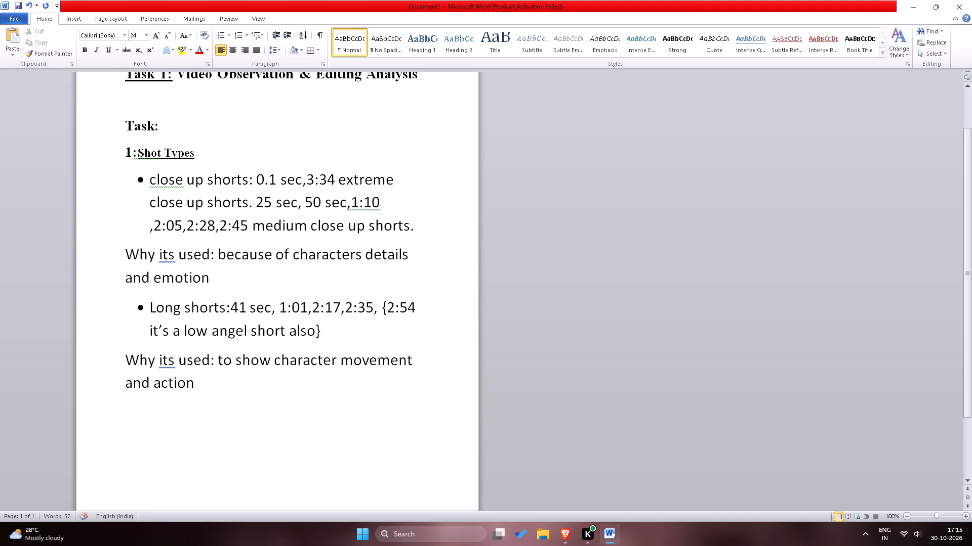
{"action": "key", "text": "Return"}
{"action": "scroll", "coordinate": [201, 379], "scroll_direction": "up", "scroll_amount": 1}
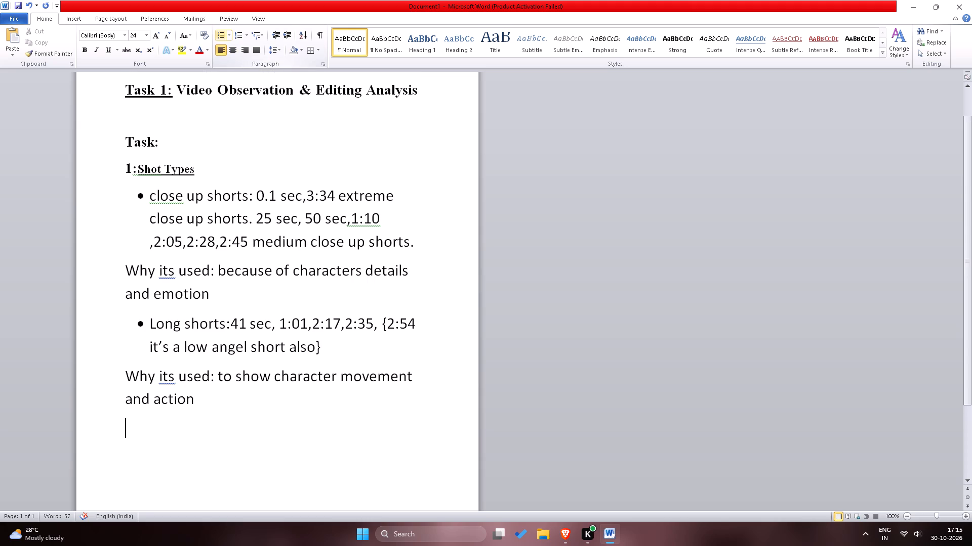
{"action": "left_click", "coordinate": [219, 36]}
Enter "Pov shorts:" as the label of the new bullet, correcting the typing slips.
{"action": "key", "text": "d"}
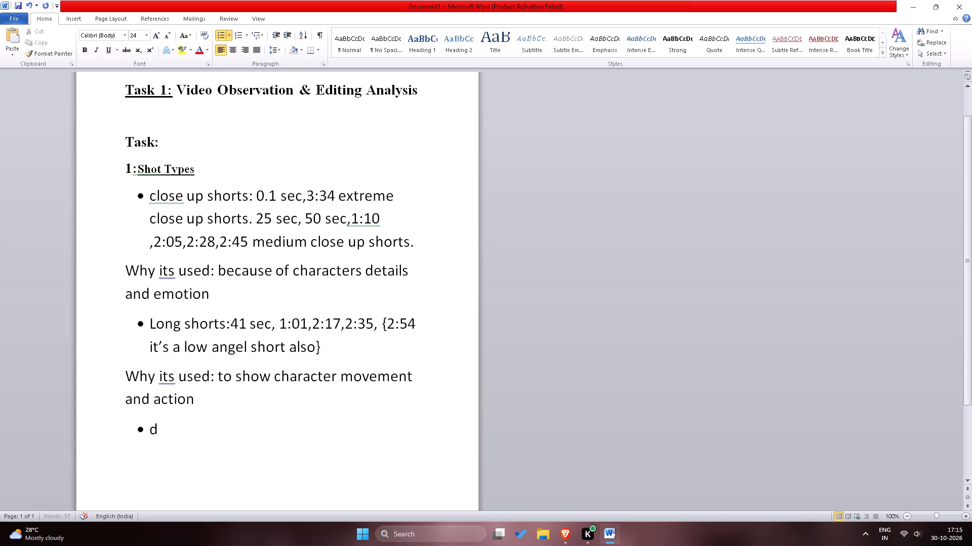
{"action": "type", "text": "as"}
{"action": "key", "text": "BackSpace"}
{"action": "key", "text": "BackSpace"}
{"action": "key", "text": "BackSpace"}
{"action": "type", "text": "poc"}
{"action": "key", "text": "BackSpace"}
{"action": "key", "text": "x"}
{"action": "key", "text": "BackSpace"}
{"action": "type", "text": "v"}
{"action": "key", "text": "space"}
{"action": "type", "text": "ahorts"}
{"action": "key", "text": "BackSpace"}
{"action": "key", "text": "BackSpace"}
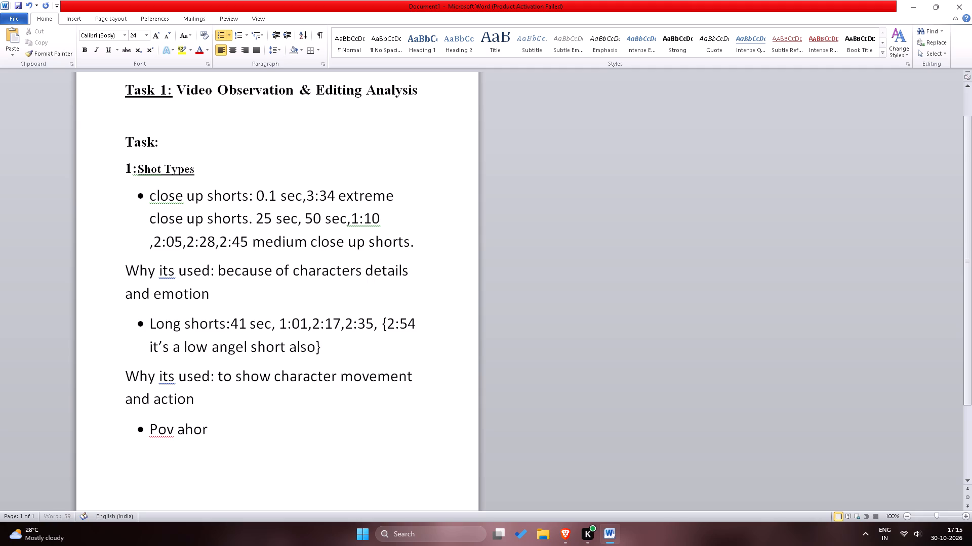
{"action": "key", "text": "BackSpace"}
{"action": "key", "text": "BackSpace"}
{"action": "key", "text": "BackSpace"}
{"action": "key", "text": "BackSpace"}
{"action": "type", "text": "sh"}
{"action": "type", "text": "orts"}
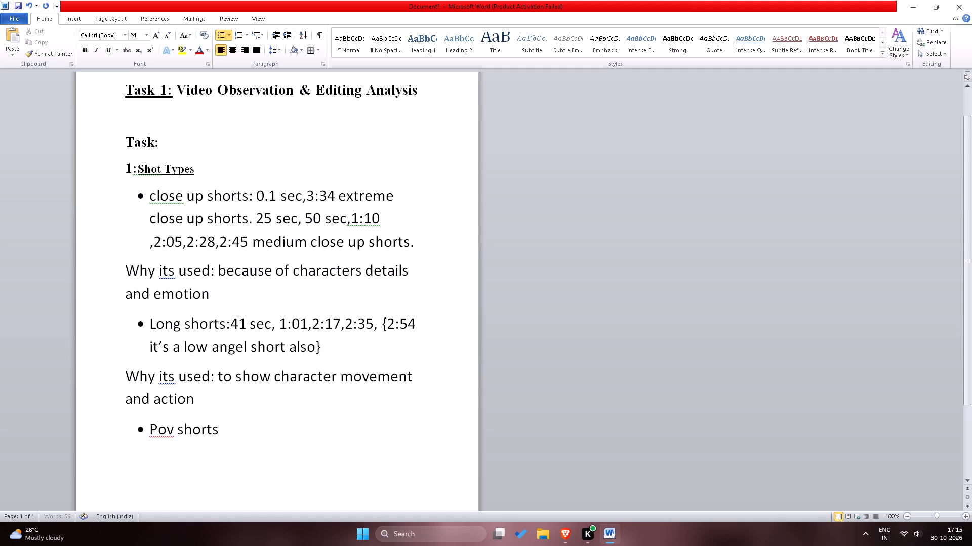
{"action": "key", "text": "shift+colon"}
Switch to the assignment brief in Brave and examine the video's opening seconds, around 4.0 s, for a POV shot.
{"action": "key", "text": "alt+Tab"}
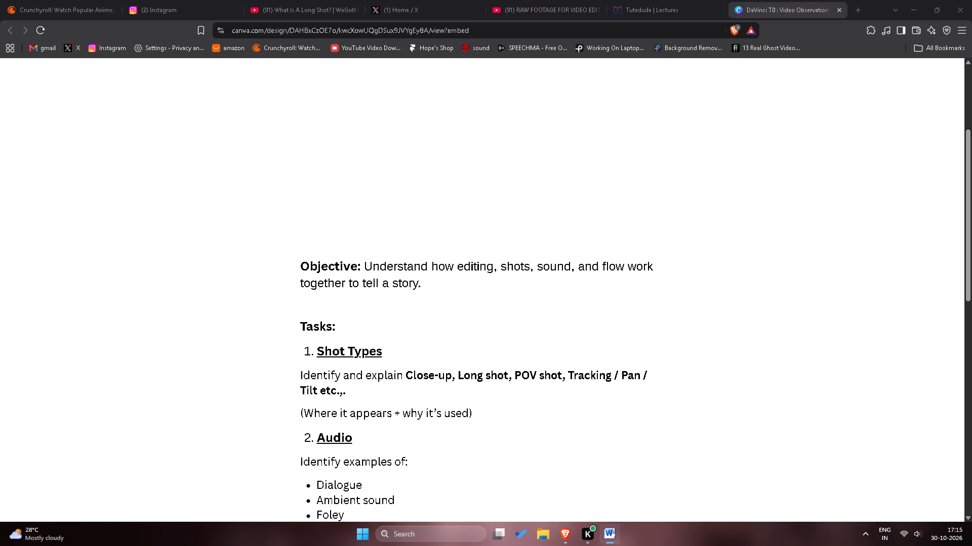
{"action": "scroll", "coordinate": [496, 258], "scroll_direction": "up", "scroll_amount": 6}
{"action": "left_click", "coordinate": [485, 300]}
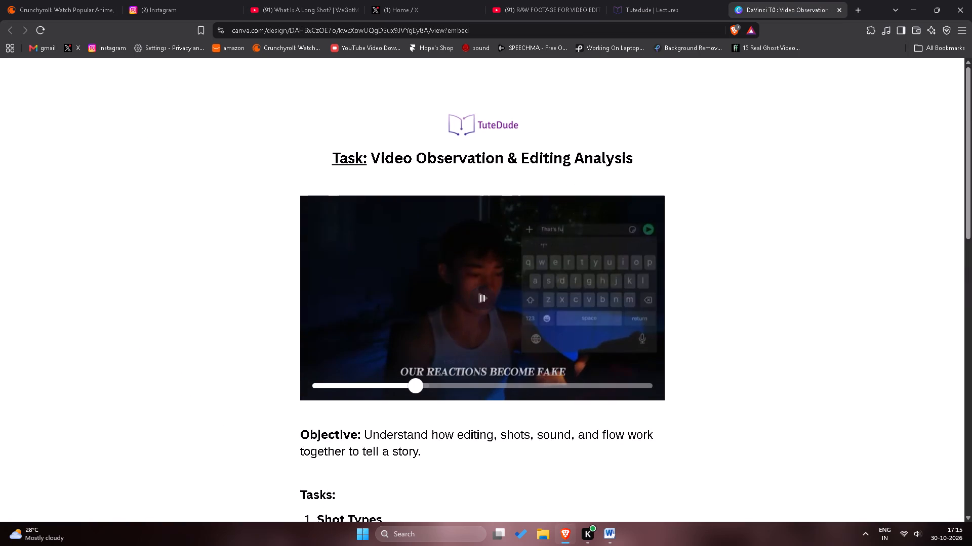
{"action": "left_click_drag", "start_coordinate": [419, 383], "coordinate": [326, 378]}
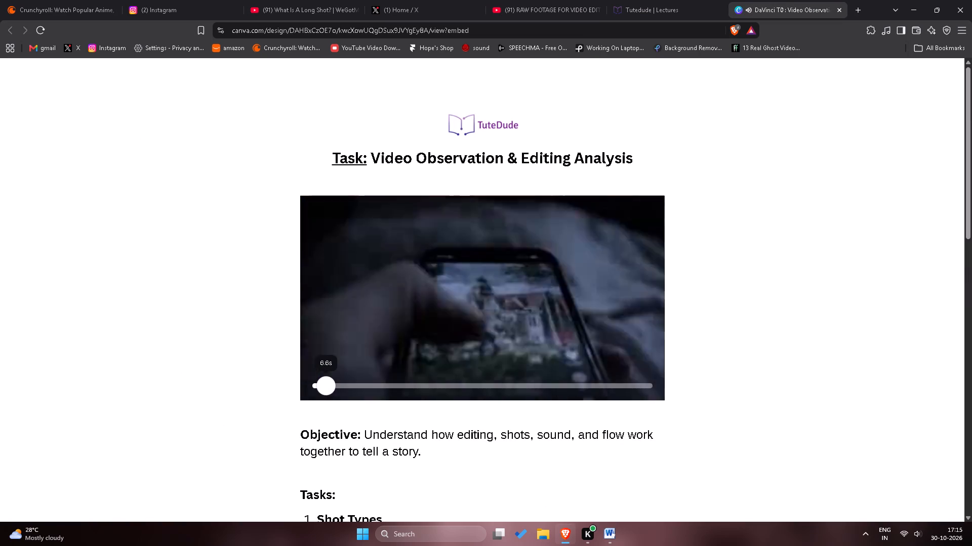
{"action": "left_click_drag", "start_coordinate": [326, 378], "coordinate": [323, 377]}
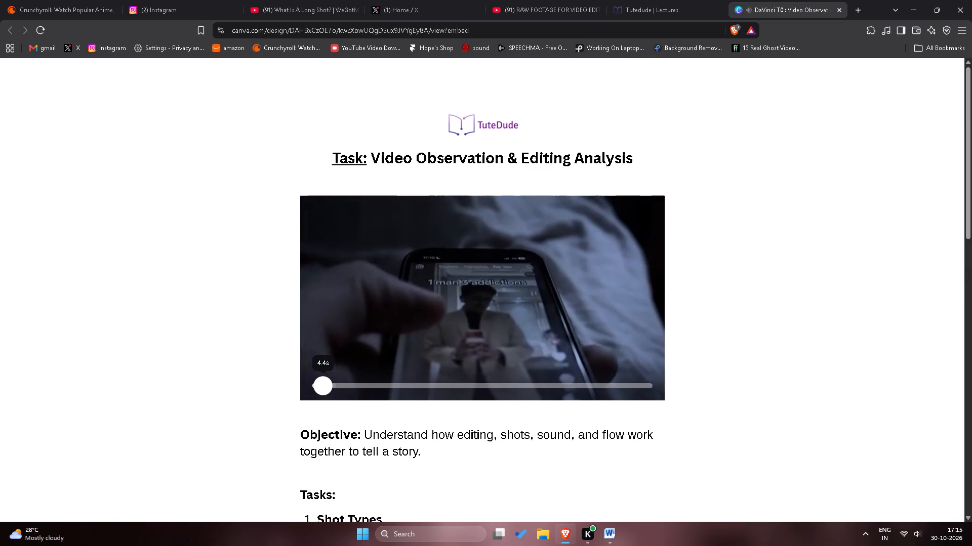
{"action": "left_click_drag", "start_coordinate": [323, 377], "coordinate": [322, 377]}
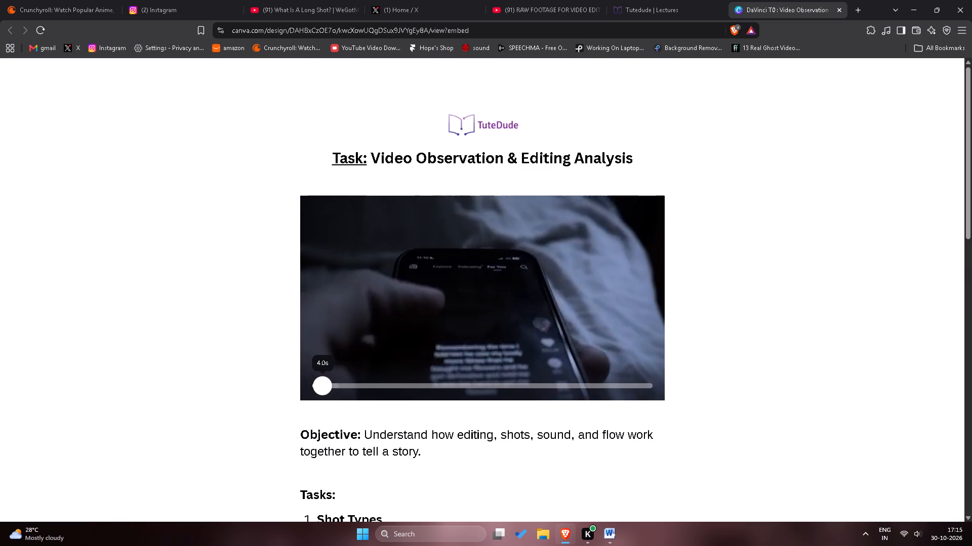
{"action": "left_click_drag", "start_coordinate": [322, 377], "coordinate": [321, 377]}
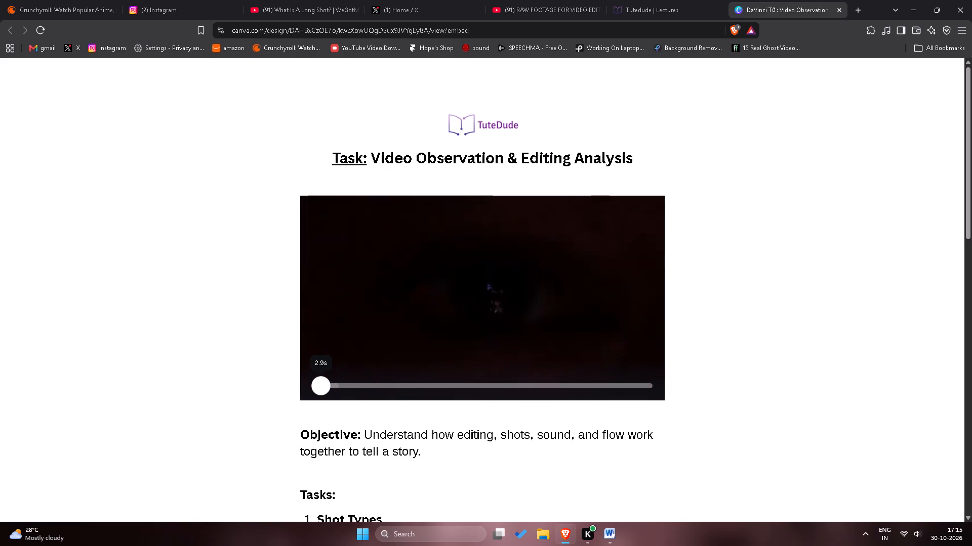
{"action": "left_click_drag", "start_coordinate": [321, 377], "coordinate": [322, 377]}
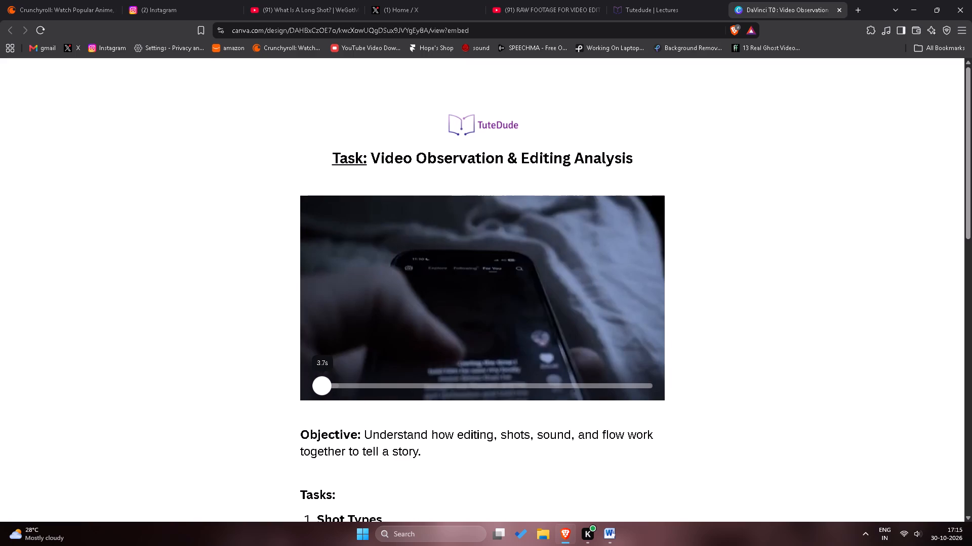
{"action": "left_click_drag", "start_coordinate": [322, 377], "coordinate": [322, 377]}
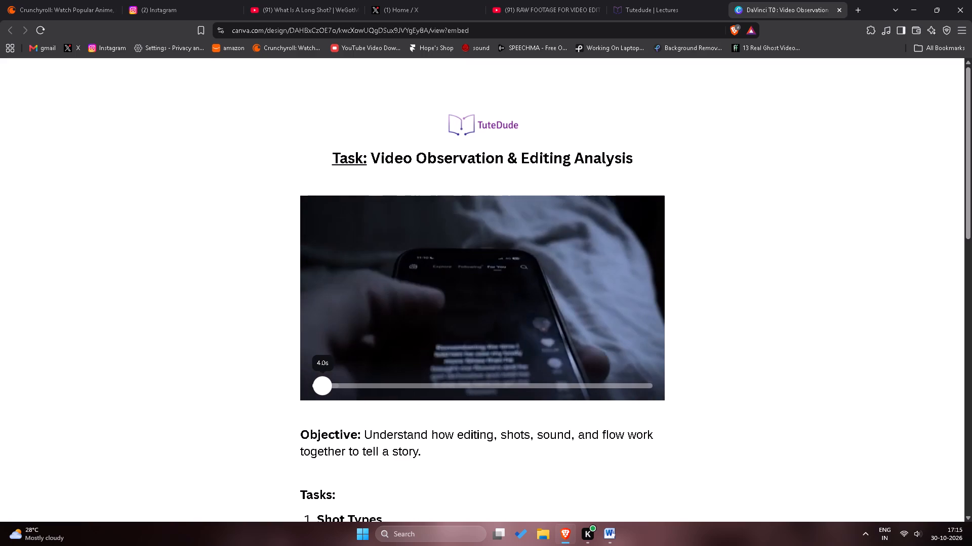
Examine the assignment video from about 31 s to 1:32 for further POV shots.
{"action": "left_click_drag", "start_coordinate": [322, 377], "coordinate": [359, 387]}
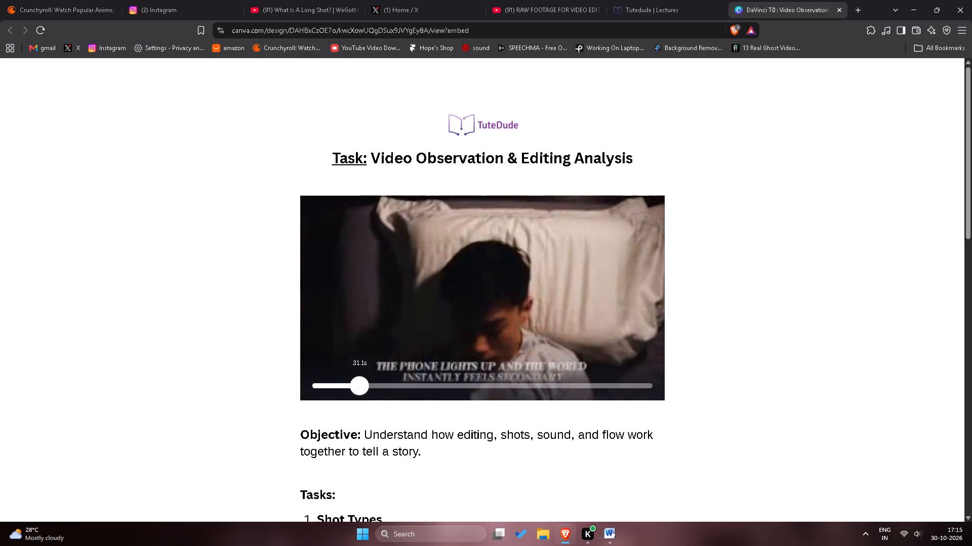
{"action": "left_click_drag", "start_coordinate": [359, 387], "coordinate": [374, 388]}
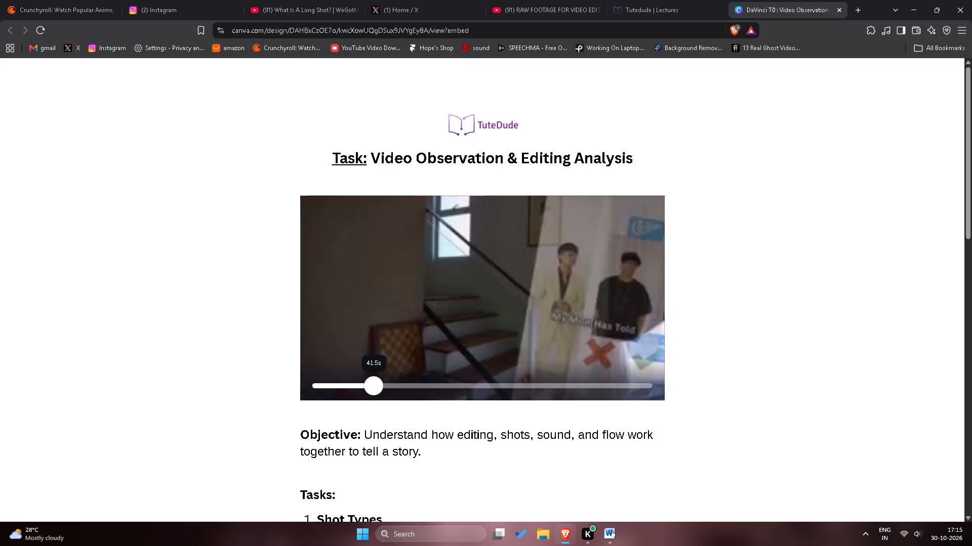
{"action": "left_click_drag", "start_coordinate": [374, 388], "coordinate": [392, 389]}
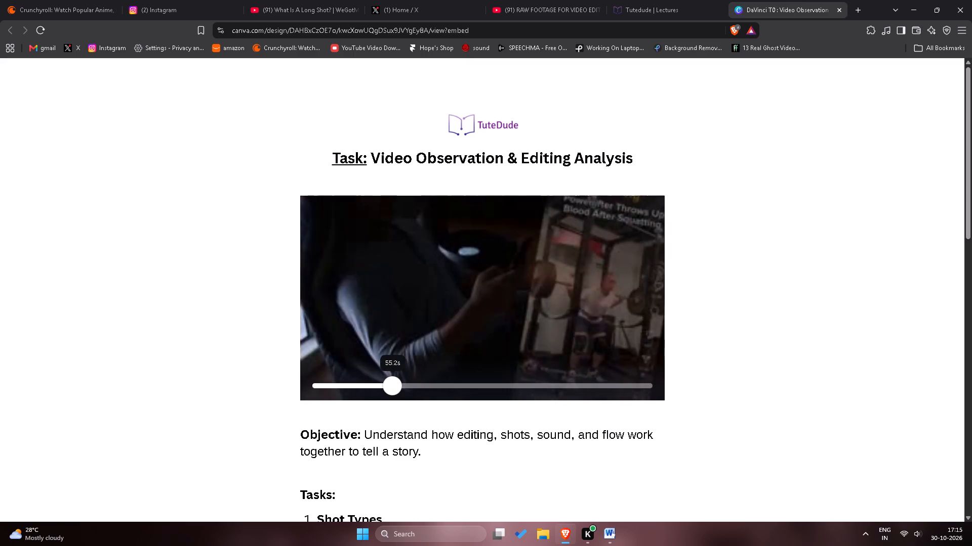
{"action": "left_click_drag", "start_coordinate": [392, 389], "coordinate": [412, 392]}
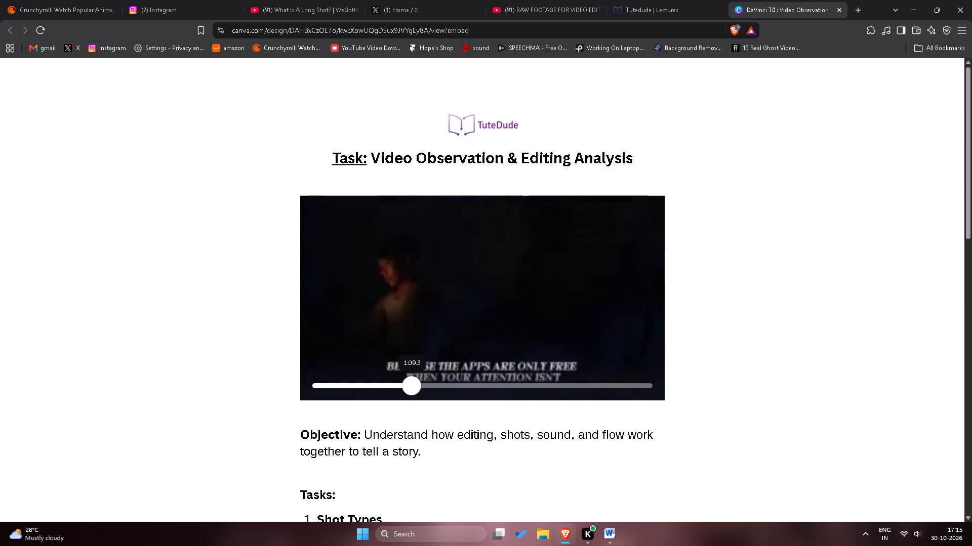
{"action": "left_click_drag", "start_coordinate": [412, 392], "coordinate": [420, 393]}
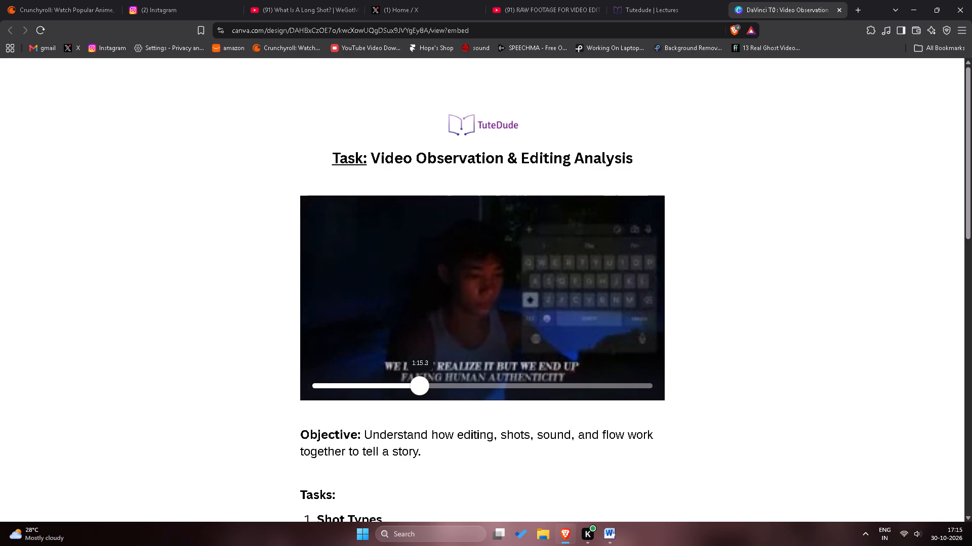
{"action": "left_click_drag", "start_coordinate": [420, 393], "coordinate": [434, 395]}
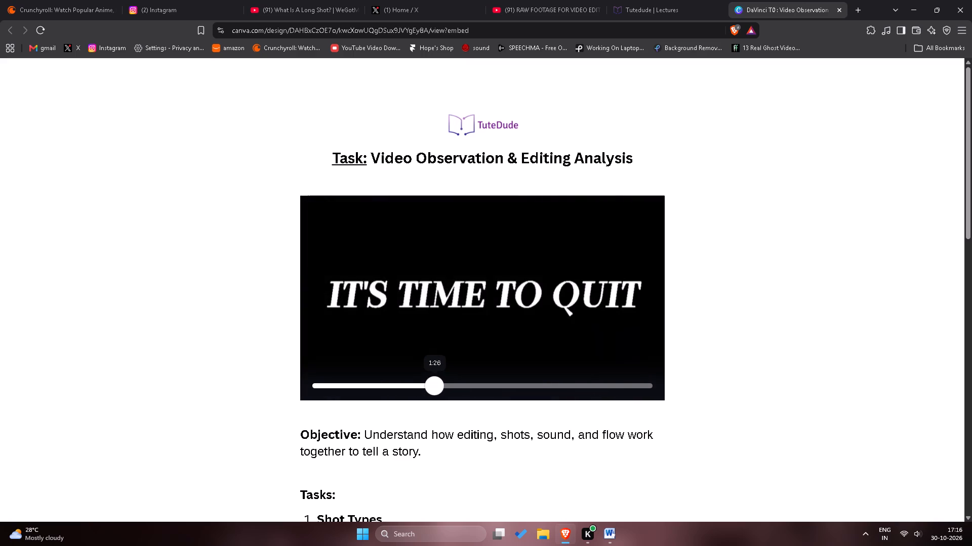
{"action": "left_click_drag", "start_coordinate": [434, 395], "coordinate": [443, 396]}
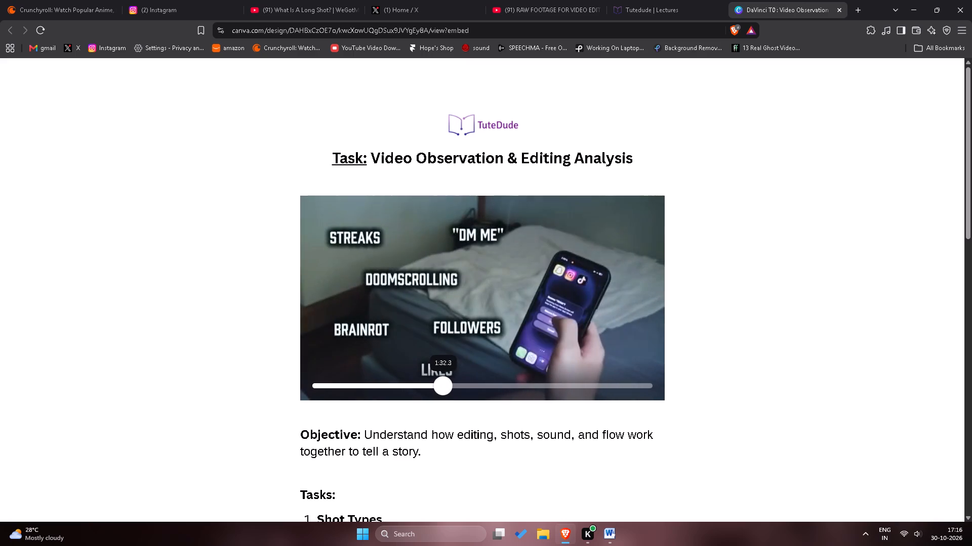
{"action": "left_click_drag", "start_coordinate": [443, 396], "coordinate": [441, 395]}
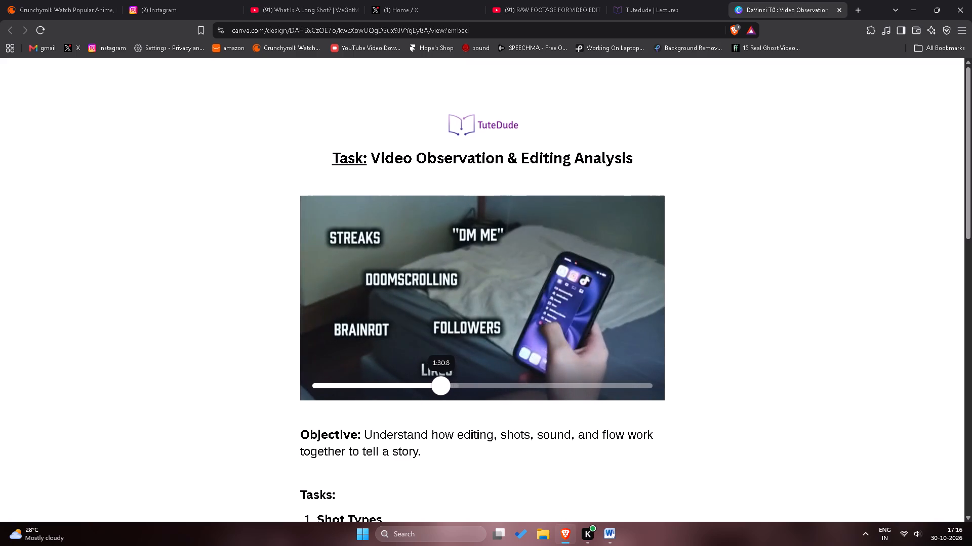
{"action": "left_click_drag", "start_coordinate": [441, 395], "coordinate": [439, 395]}
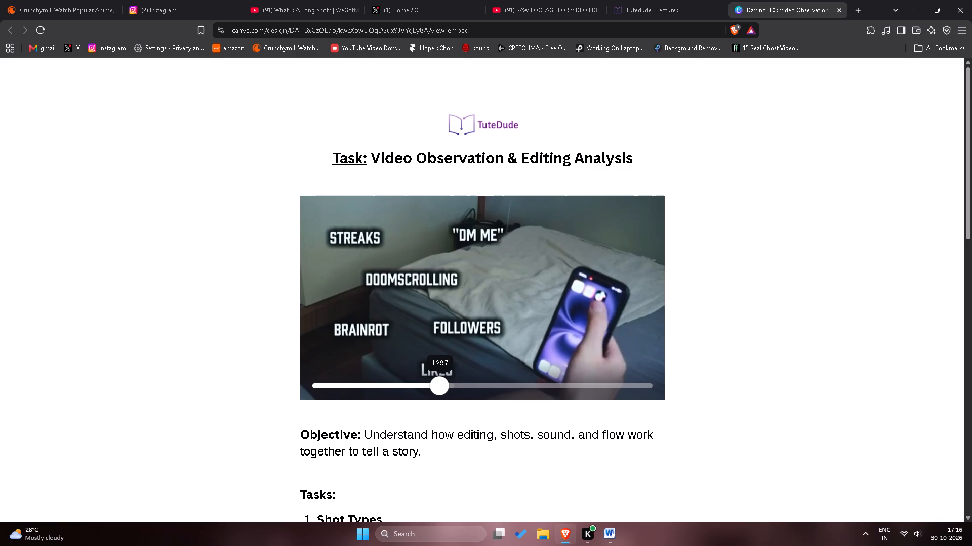
{"action": "left_click_drag", "start_coordinate": [439, 395], "coordinate": [438, 395]}
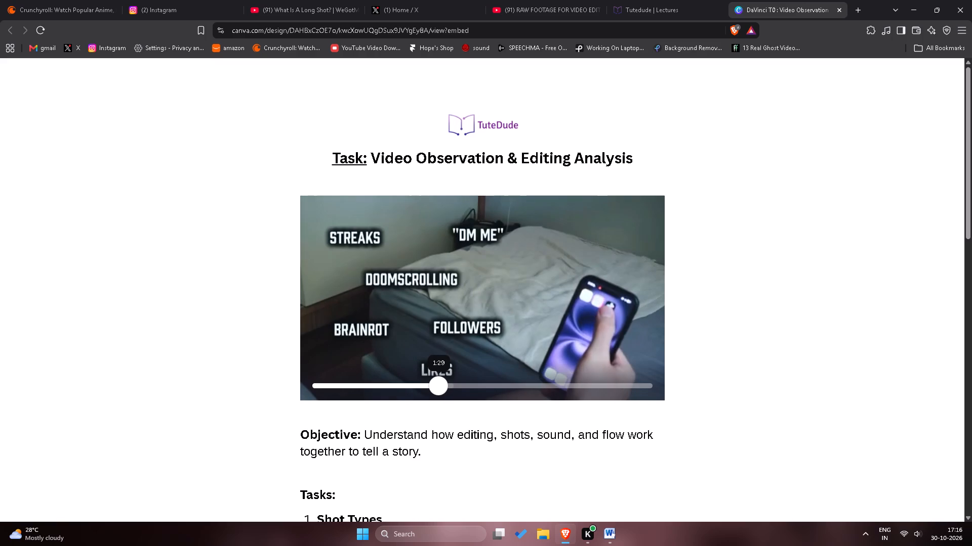
Examine the rest of the video, from about 2:13 to 3:53, for POV shots and pause it at the closing phone shot.
{"action": "left_click_drag", "start_coordinate": [438, 395], "coordinate": [512, 386]}
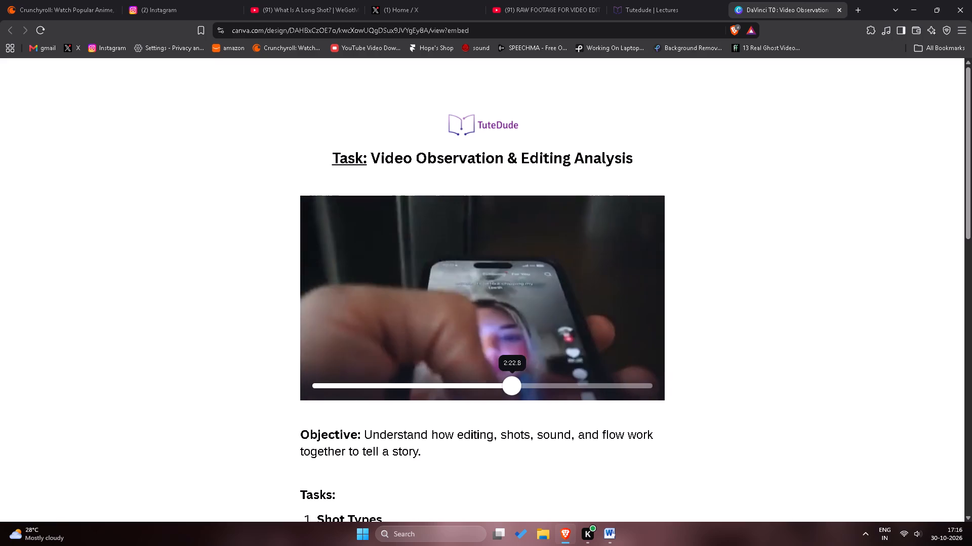
{"action": "left_click_drag", "start_coordinate": [512, 386], "coordinate": [499, 385]}
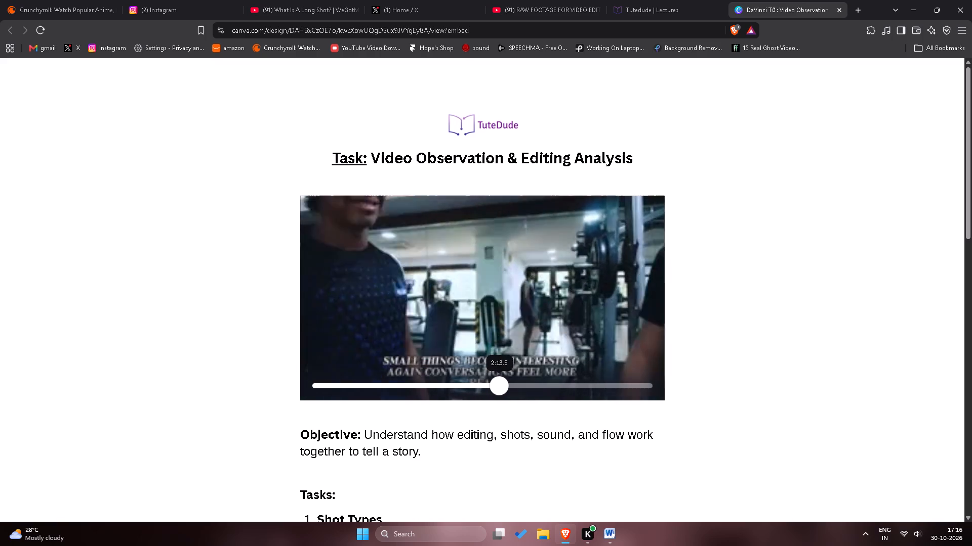
{"action": "left_click_drag", "start_coordinate": [499, 385], "coordinate": [504, 385]}
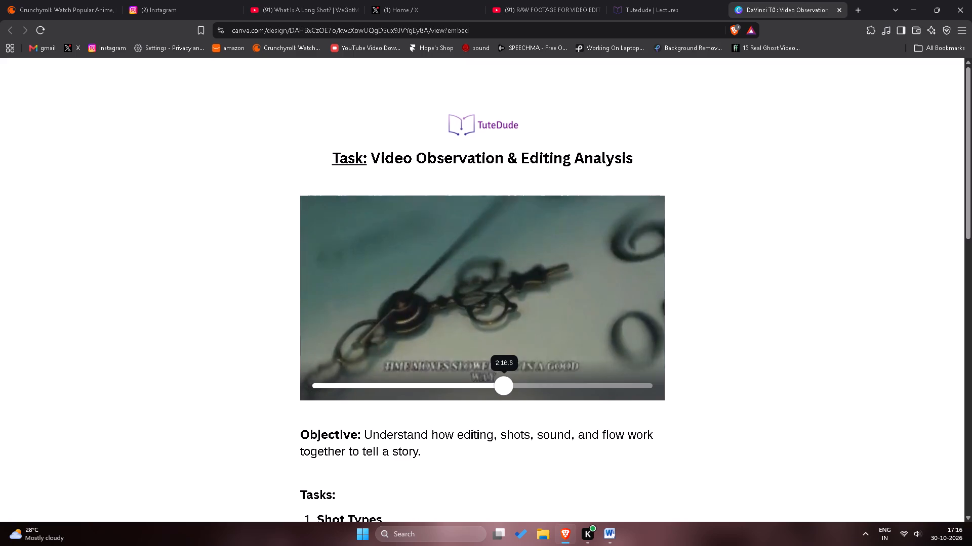
{"action": "left_click_drag", "start_coordinate": [504, 385], "coordinate": [509, 386]}
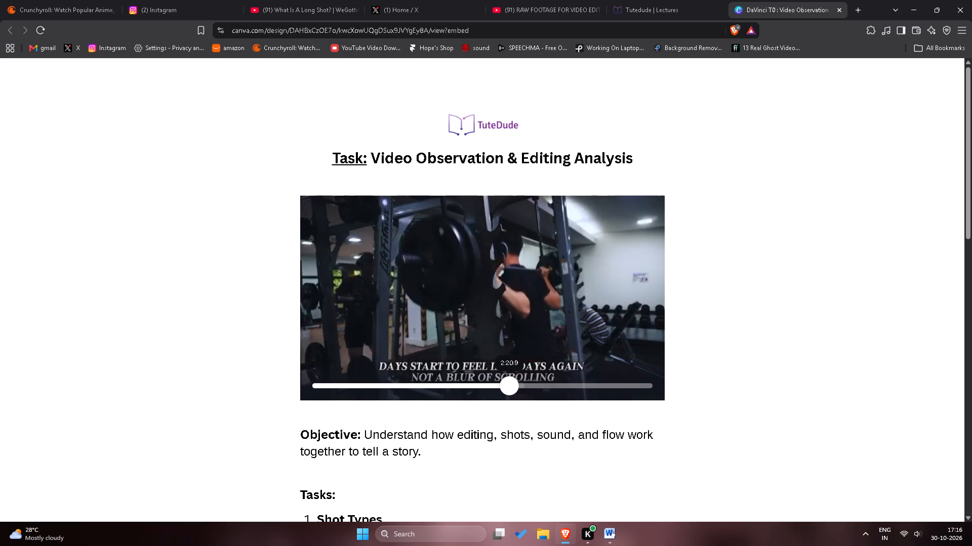
{"action": "left_click_drag", "start_coordinate": [509, 386], "coordinate": [558, 383]}
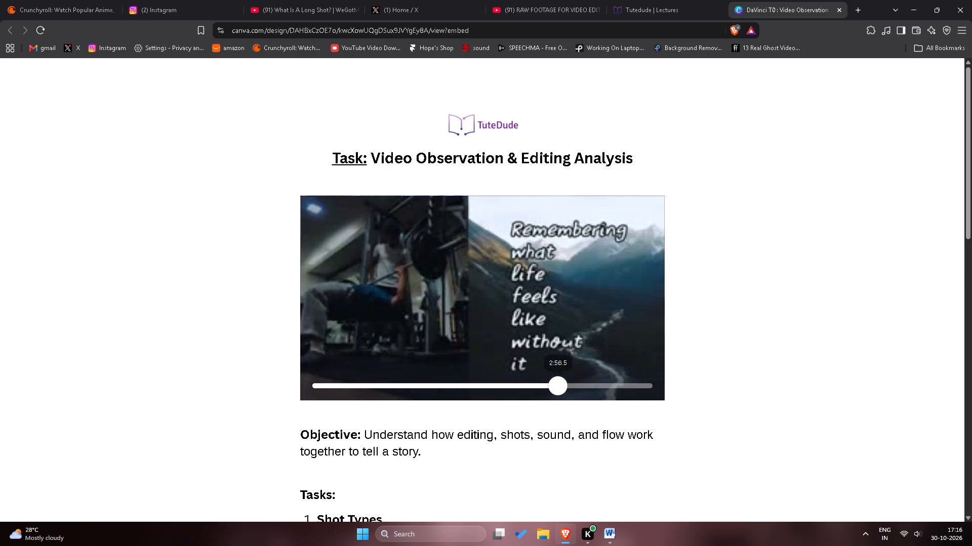
{"action": "left_click_drag", "start_coordinate": [558, 383], "coordinate": [635, 382]}
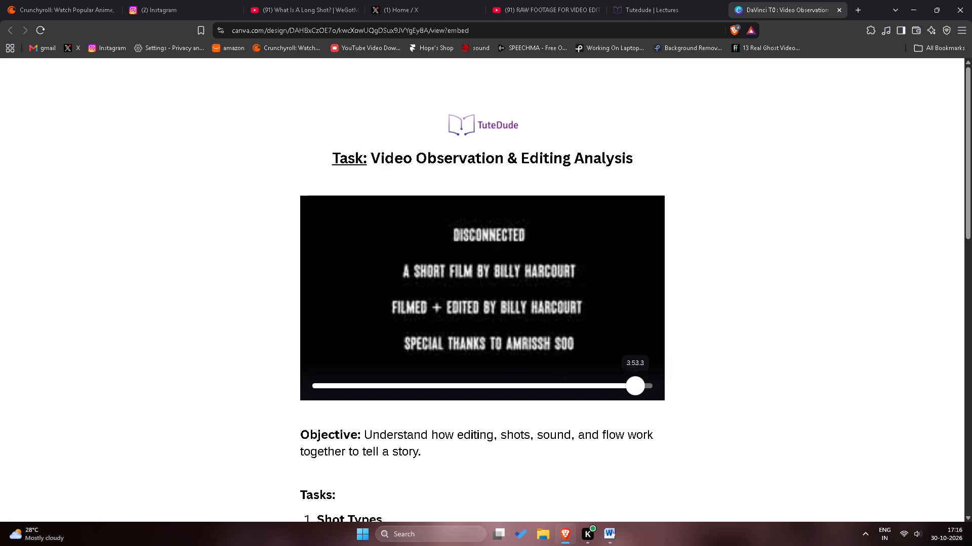
{"action": "left_click_drag", "start_coordinate": [635, 382], "coordinate": [622, 384]}
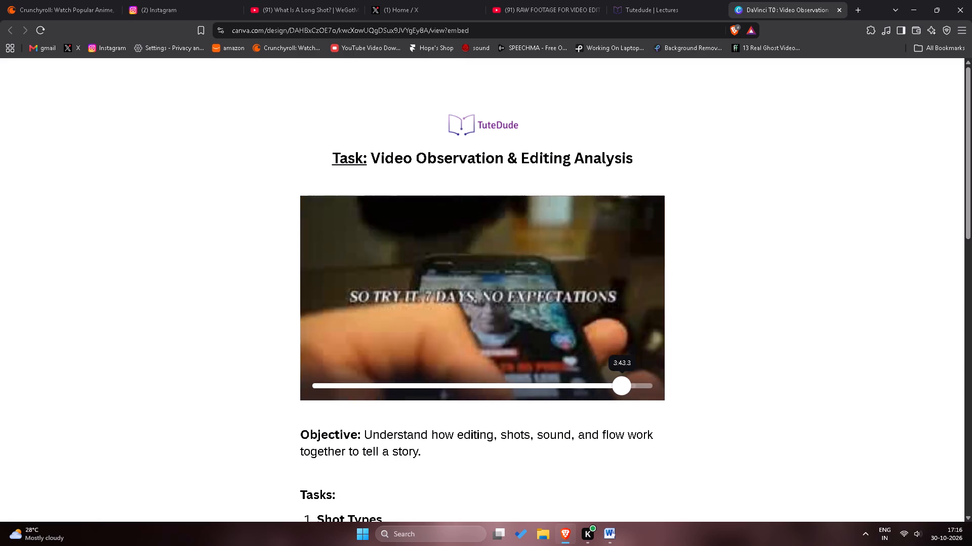
{"action": "left_click_drag", "start_coordinate": [622, 384], "coordinate": [619, 384]}
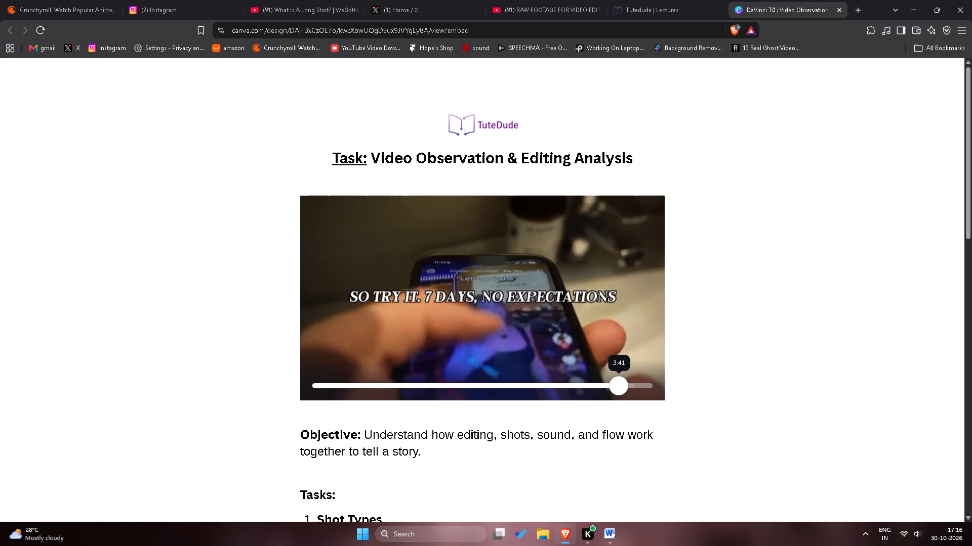
{"action": "left_click_drag", "start_coordinate": [619, 384], "coordinate": [618, 384]}
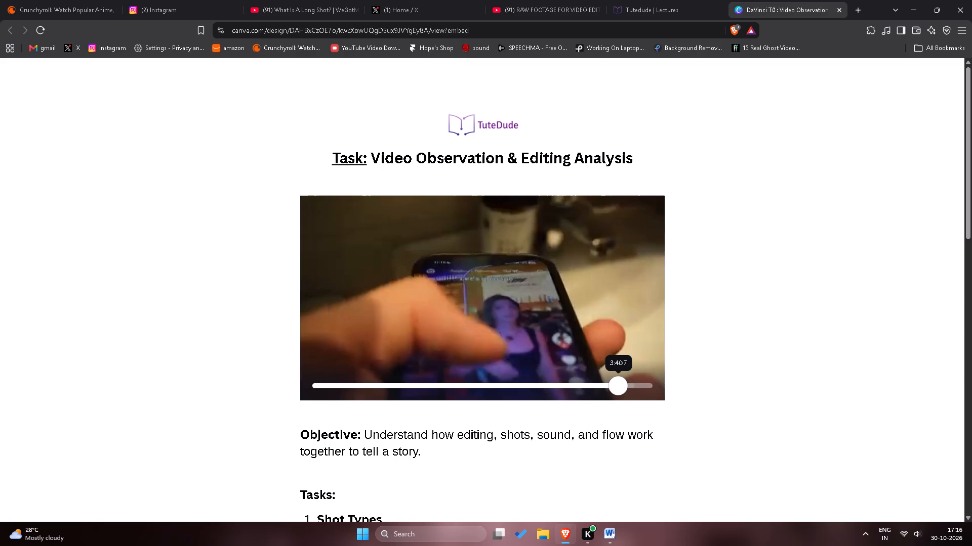
{"action": "left_click_drag", "start_coordinate": [618, 384], "coordinate": [619, 383]}
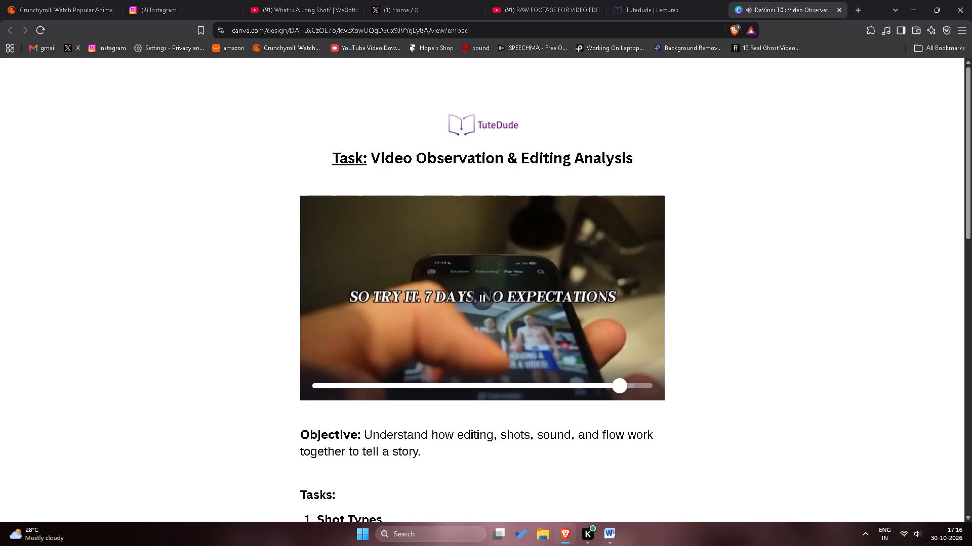
{"action": "left_click", "coordinate": [482, 299]}
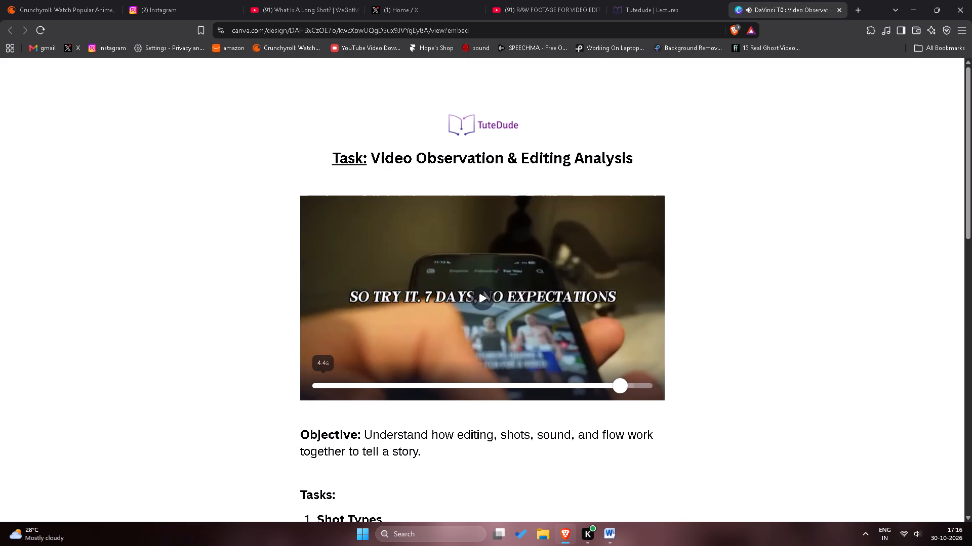
Switch to the Word document and enter the timestamps "4 sec,2:21" after the "Pov shorts:" label.
{"action": "key", "text": "alt+Tab"}
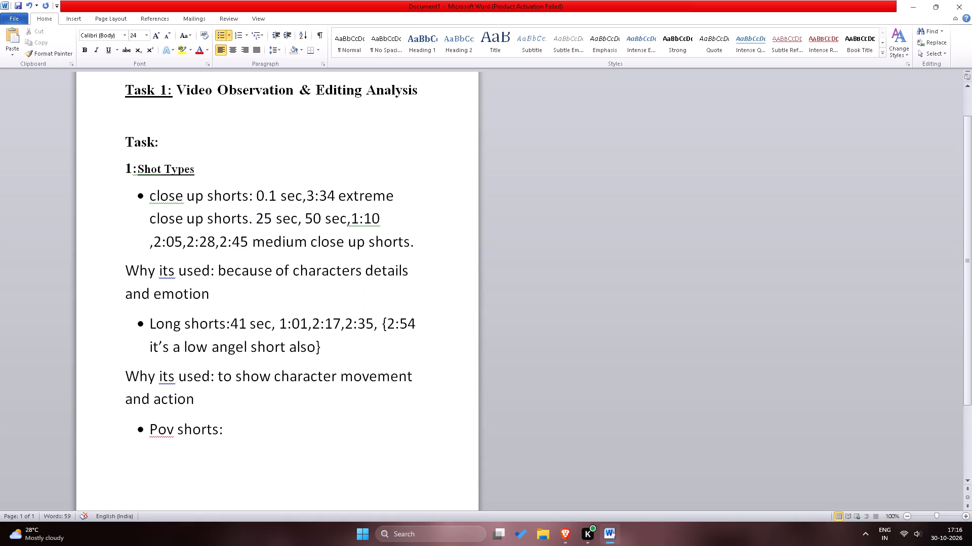
{"action": "key", "text": "4"}
{"action": "key", "text": "space"}
{"action": "key", "text": "s"}
{"action": "type", "text": "ec"}
{"action": "key", "text": "space"}
{"action": "key", "text": "BackSpace"}
{"action": "type", "text": ","}
{"action": "key", "text": "space"}
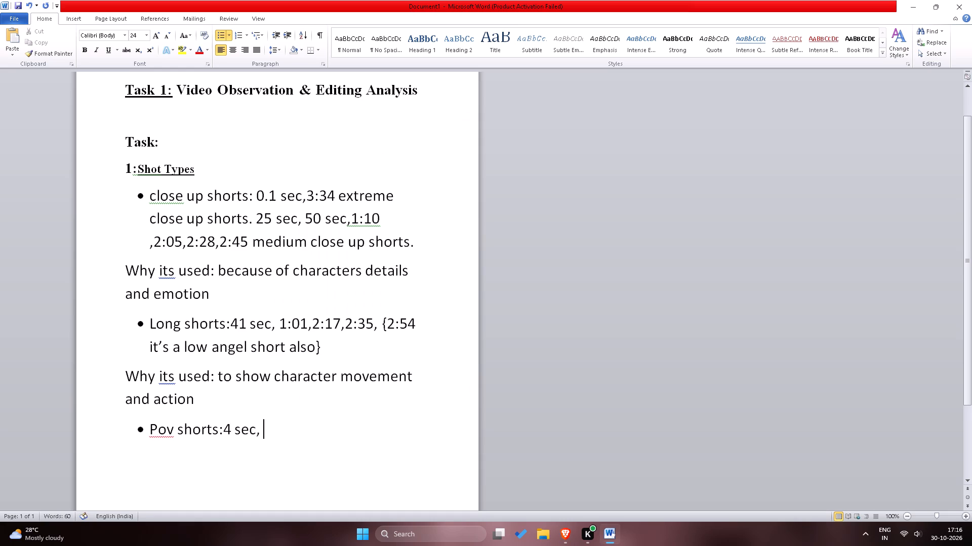
{"action": "key", "text": "BackSpace"}
{"action": "key", "text": "2"}
{"action": "key", "text": "shift+colon"}
{"action": "type", "text": "21"}
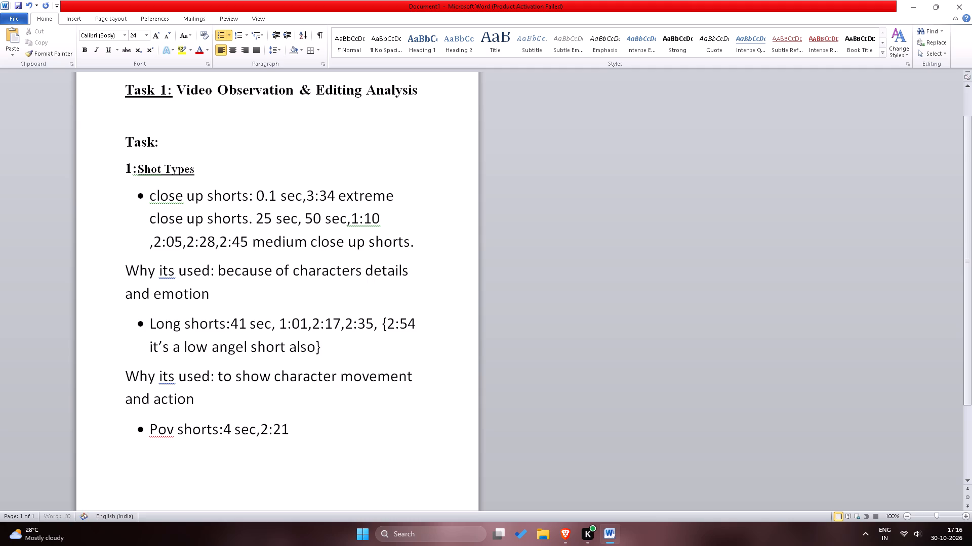
{"action": "key", "text": "space"}
{"action": "key", "text": "BackSpace"}
Add 3:41 as the third POV timestamp, rechecking the closing phone shot in the Brave video for its time.
{"action": "key", "text": "comma"}
{"action": "key", "text": "3"}
{"action": "key", "text": "shift+colon"}
{"action": "key", "text": "alt+Tab"}
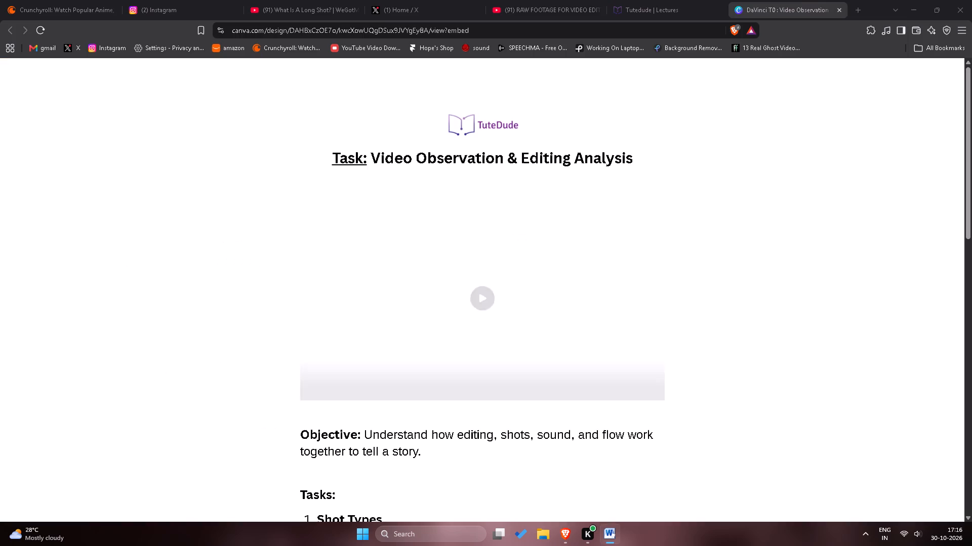
{"action": "left_click", "coordinate": [479, 295]}
{"action": "left_click", "coordinate": [621, 384]}
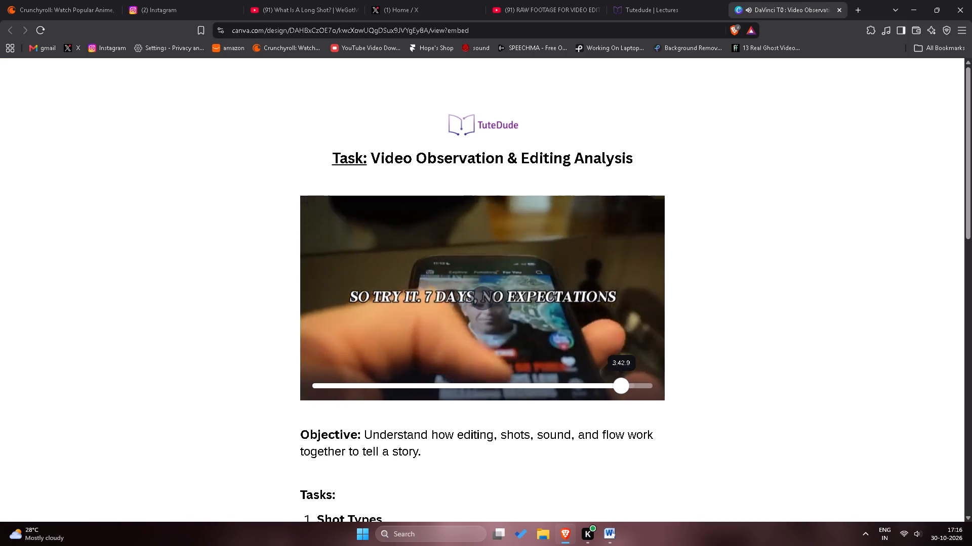
{"action": "key", "text": "alt+Tab"}
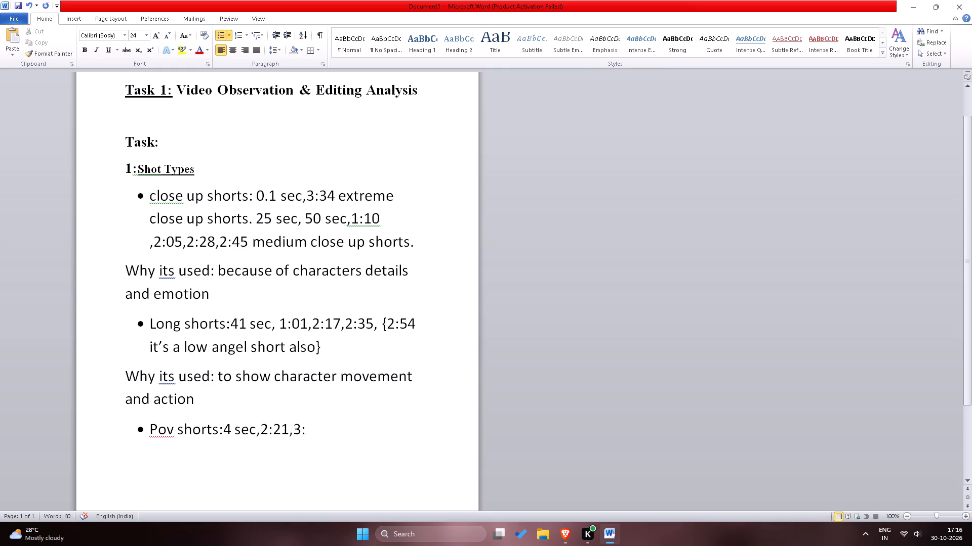
{"action": "key", "text": "4"}
{"action": "key", "text": "1"}
Pause the assignment video in Brave and return to the shot-type notes in Word.
{"action": "key", "text": "alt+Tab"}
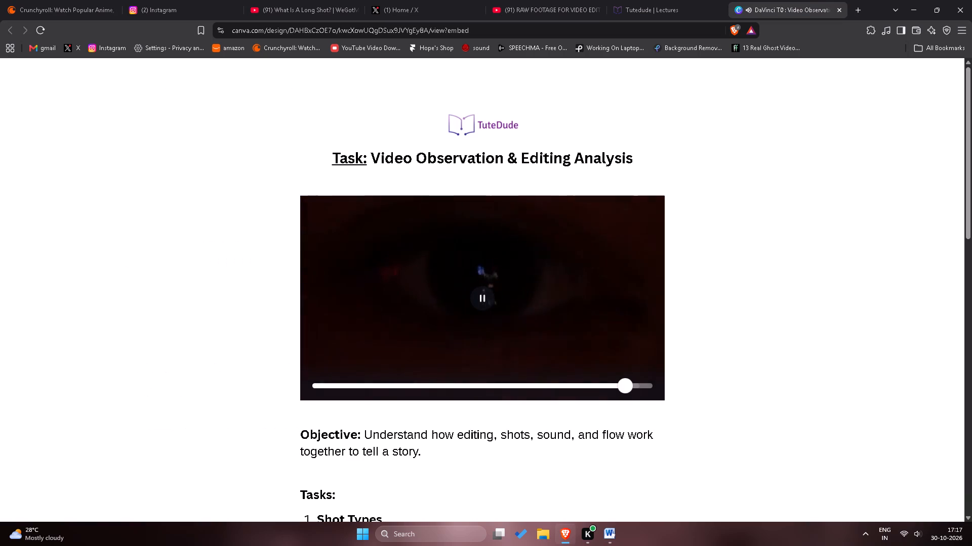
{"action": "left_click", "coordinate": [483, 294]}
{"action": "key", "text": "alt+Tab"}
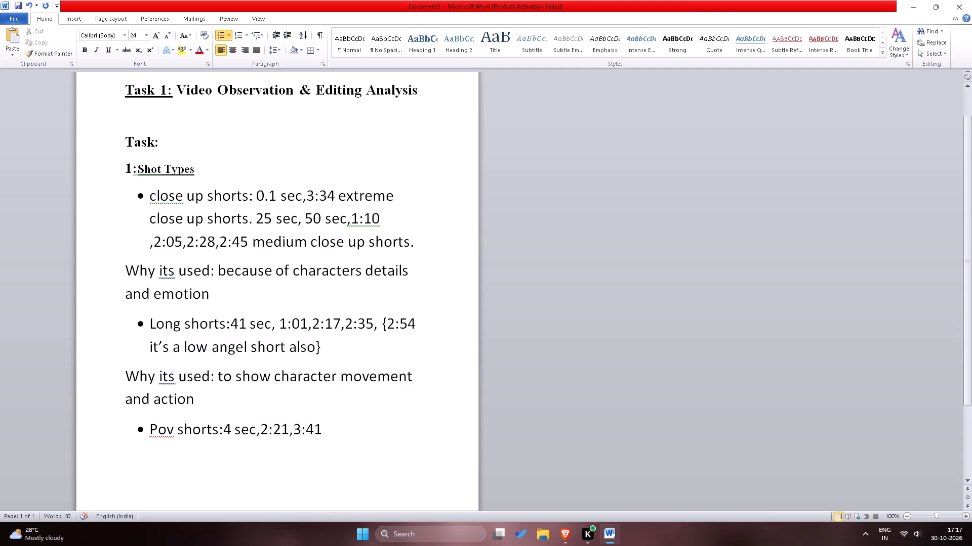
{"action": "scroll", "coordinate": [448, 231], "scroll_direction": "up", "scroll_amount": 1}
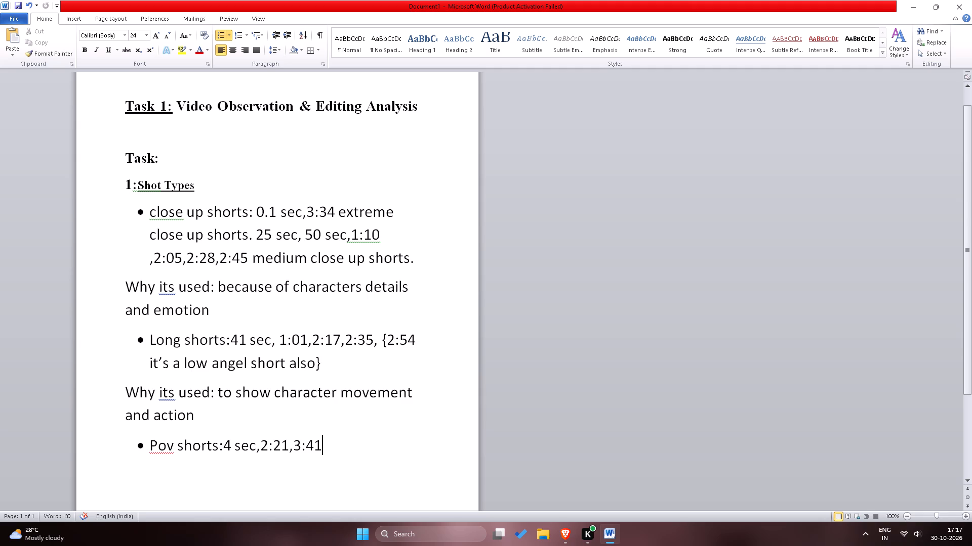
Copy the "Why its used:" label from the close-up notes onto a new unbulleted line beneath the POV timestamps.
{"action": "key", "text": "space"}
{"action": "left_click_drag", "start_coordinate": [130, 285], "coordinate": [216, 285]}
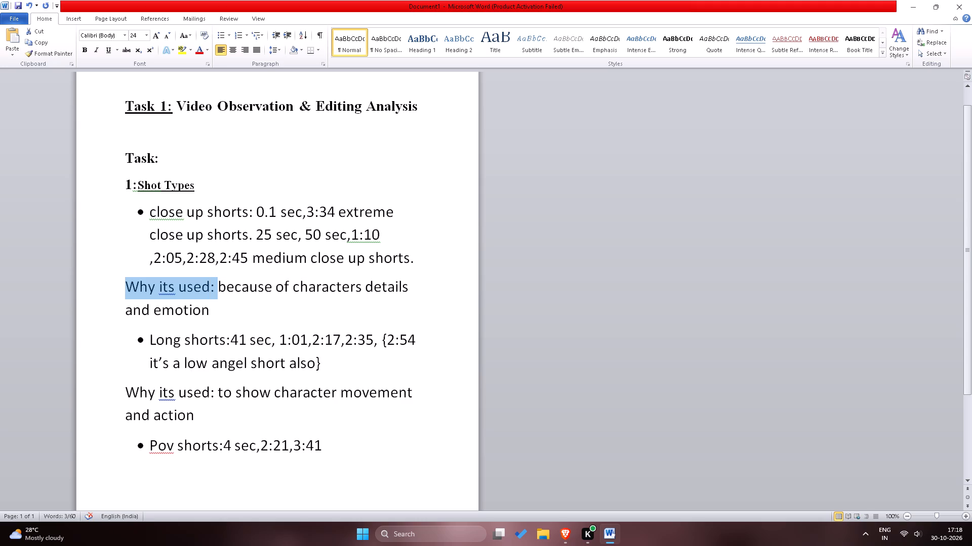
{"action": "key", "text": "ctrl+c"}
{"action": "left_click", "coordinate": [340, 447]}
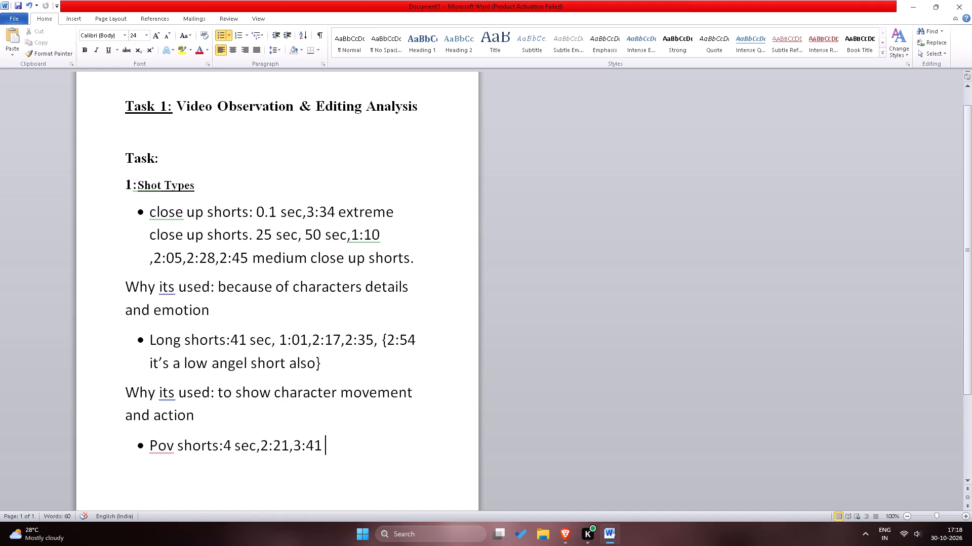
{"action": "key", "text": "Return"}
{"action": "key", "text": "BackSpace"}
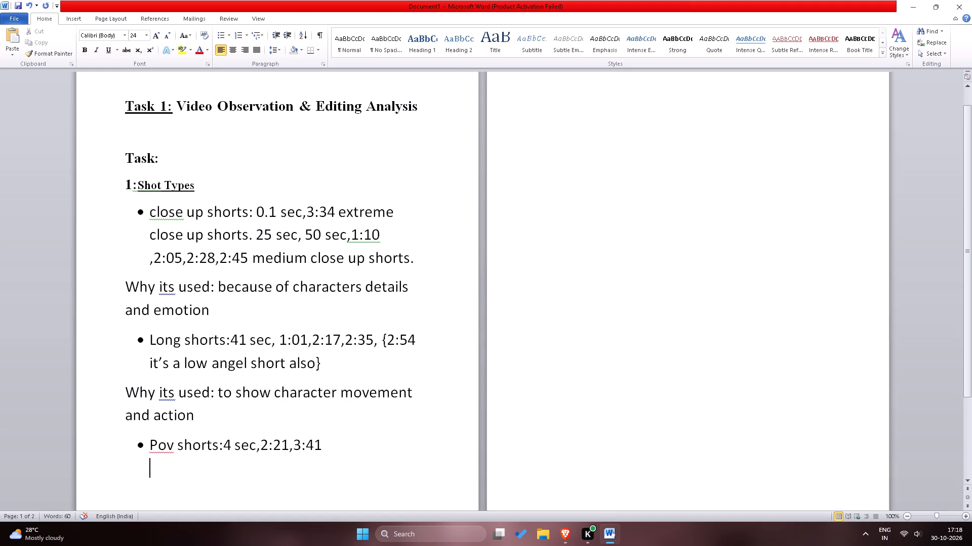
{"action": "key", "text": "ctrl+v"}
{"action": "type", "text": "fdsd"}
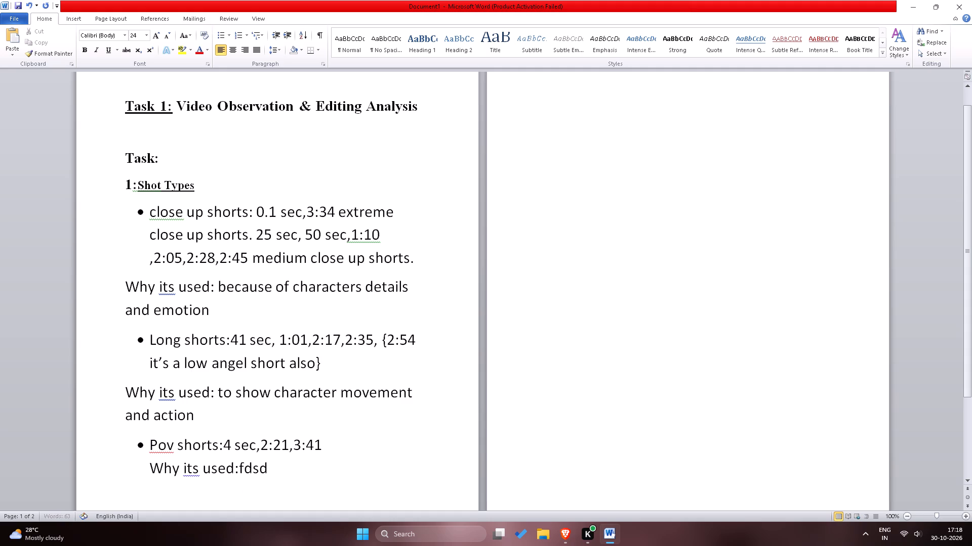
{"action": "key", "text": "BackSpace"}
{"action": "key", "text": "BackSpace"}
{"action": "key", "text": "BackSpace"}
{"action": "key", "text": "BackSpace"}
Enter "to show character perspective" as the POV explanation, applying the suggested spelling correction for "character".
{"action": "key", "text": "space"}
{"action": "type", "text": "to"}
{"action": "key", "text": "space"}
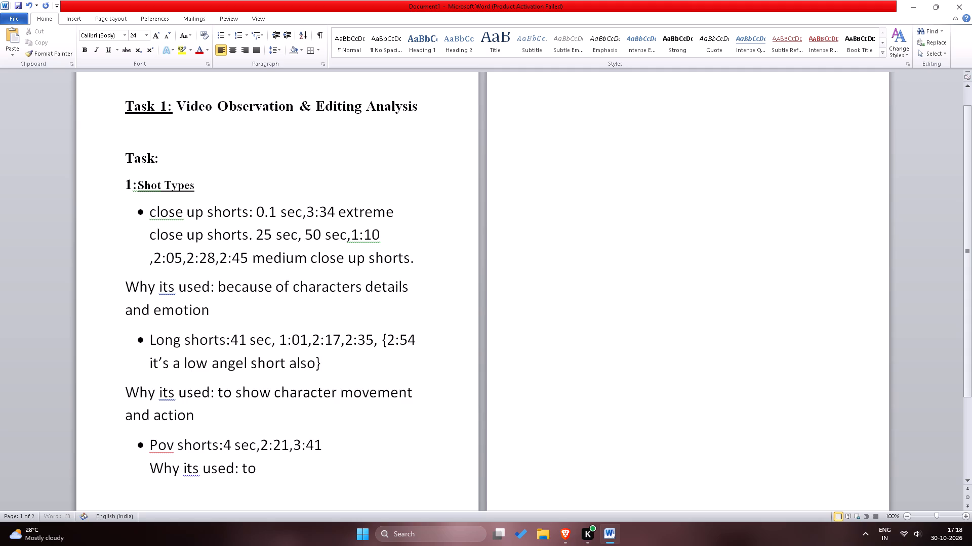
{"action": "type", "text": "show v"}
{"action": "key", "text": "BackSpace"}
{"action": "type", "text": "charecter"}
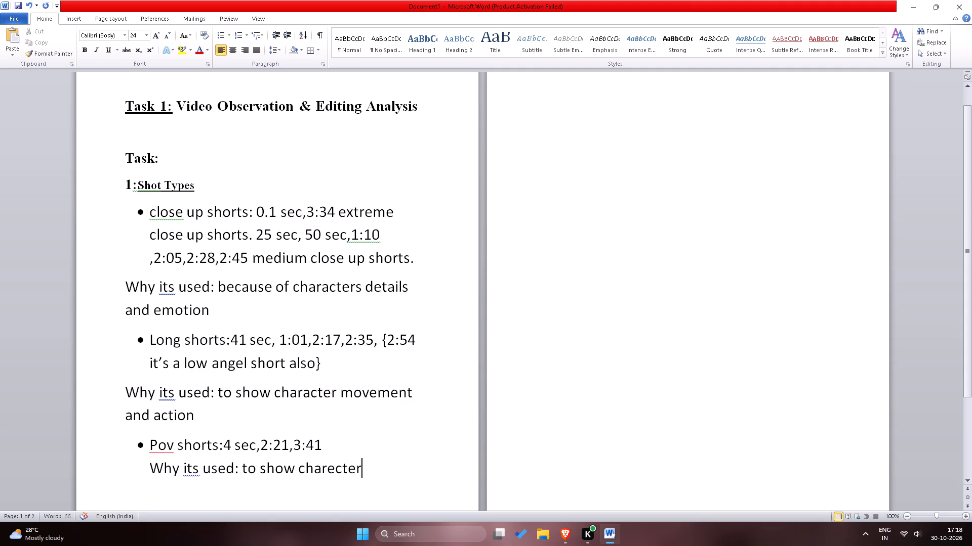
{"action": "left_click_drag", "start_coordinate": [363, 468], "coordinate": [299, 466]}
{"action": "right_click", "coordinate": [306, 470]}
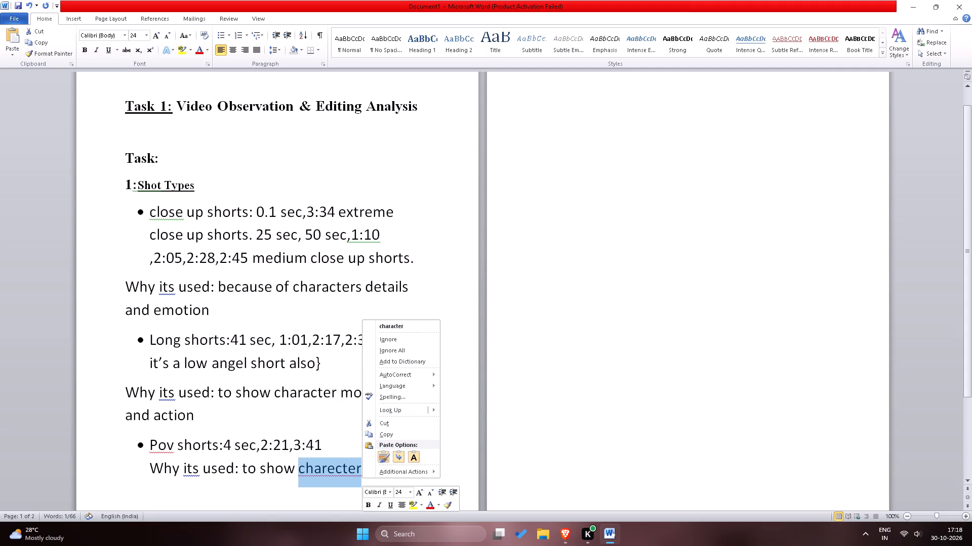
{"action": "left_click", "coordinate": [408, 324]}
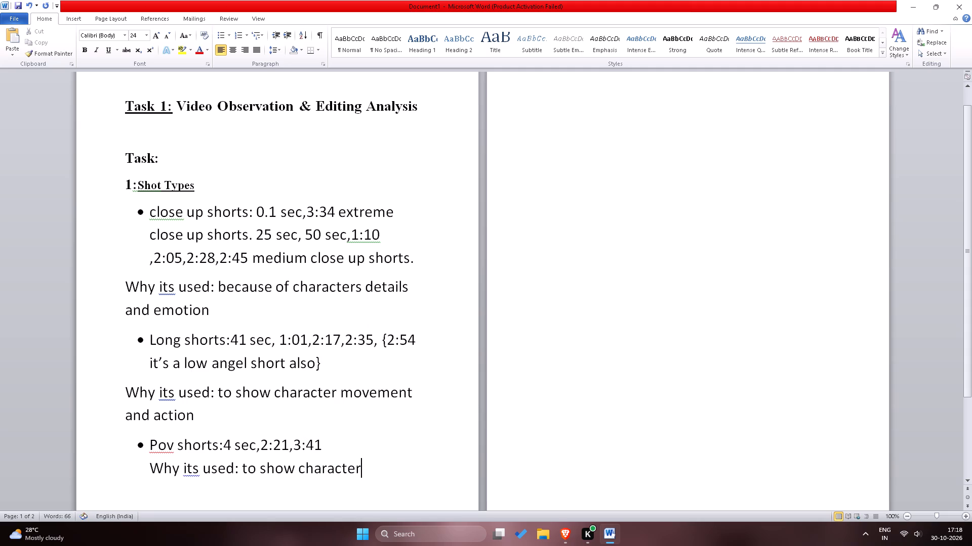
{"action": "key", "text": "space"}
{"action": "type", "text": "per"}
{"action": "key", "text": "s"}
{"action": "type", "text": "pective"}
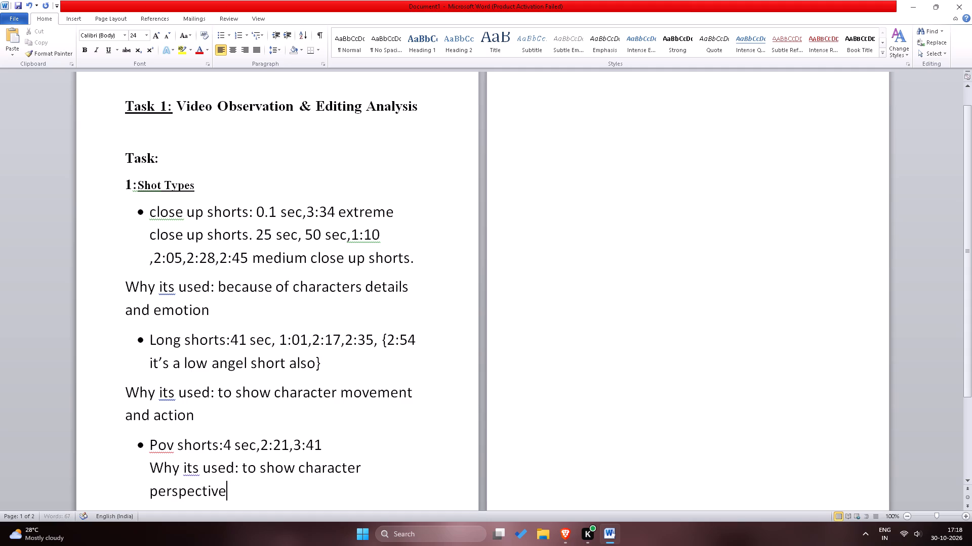
Check the word "perspective" for spelling suggestions and review the shot-type notes written so far.
{"action": "scroll", "coordinate": [226, 490], "scroll_direction": "down", "scroll_amount": 1}
{"action": "left_click_drag", "start_coordinate": [231, 472], "coordinate": [144, 469]}
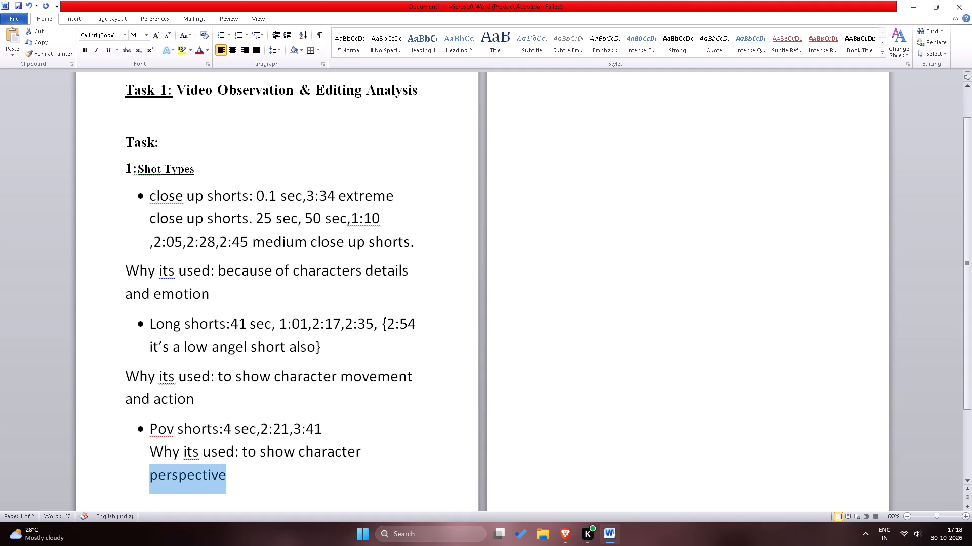
{"action": "right_click", "coordinate": [165, 475]}
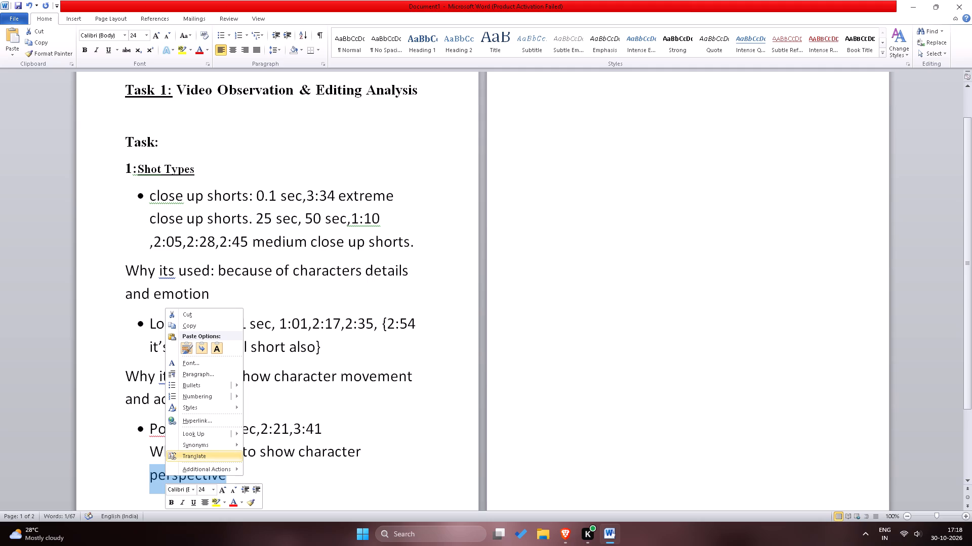
{"action": "left_click", "coordinate": [314, 481]}
{"action": "left_click", "coordinate": [276, 477]}
{"action": "scroll", "coordinate": [338, 479], "scroll_direction": "down", "scroll_amount": 3}
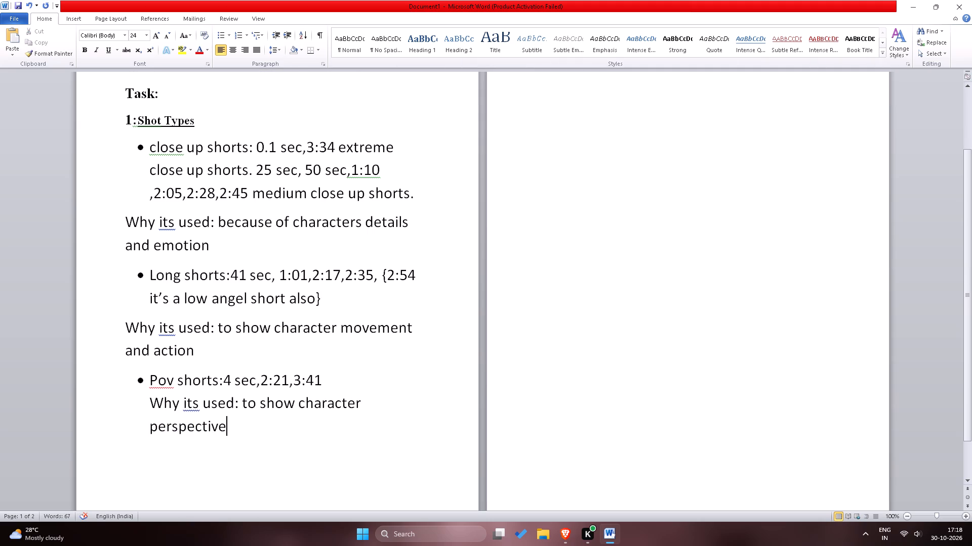
{"action": "scroll", "coordinate": [309, 404], "scroll_direction": "down", "scroll_amount": 7}
{"action": "scroll", "coordinate": [303, 396], "scroll_direction": "up", "scroll_amount": 7}
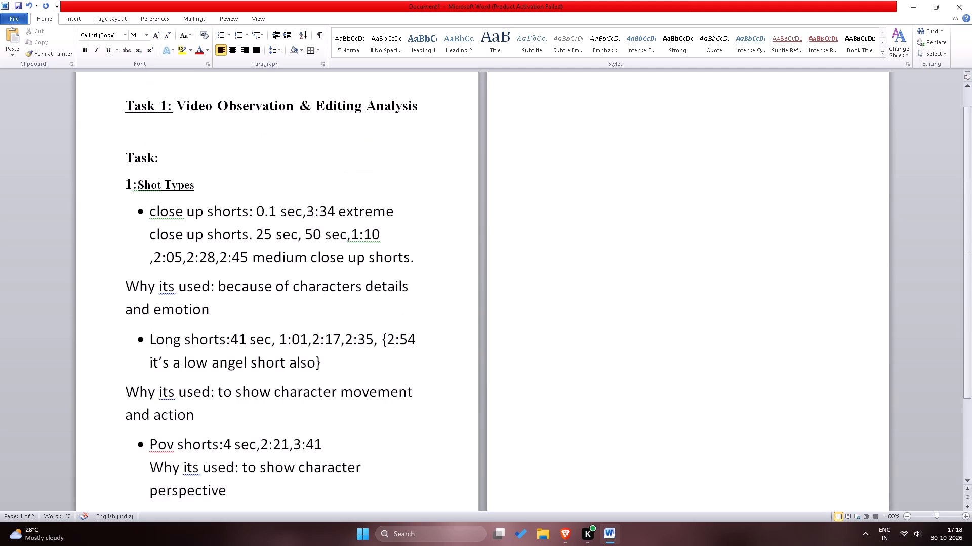
{"action": "scroll", "coordinate": [311, 360], "scroll_direction": "up", "scroll_amount": 7}
{"action": "scroll", "coordinate": [300, 346], "scroll_direction": "down", "scroll_amount": 7}
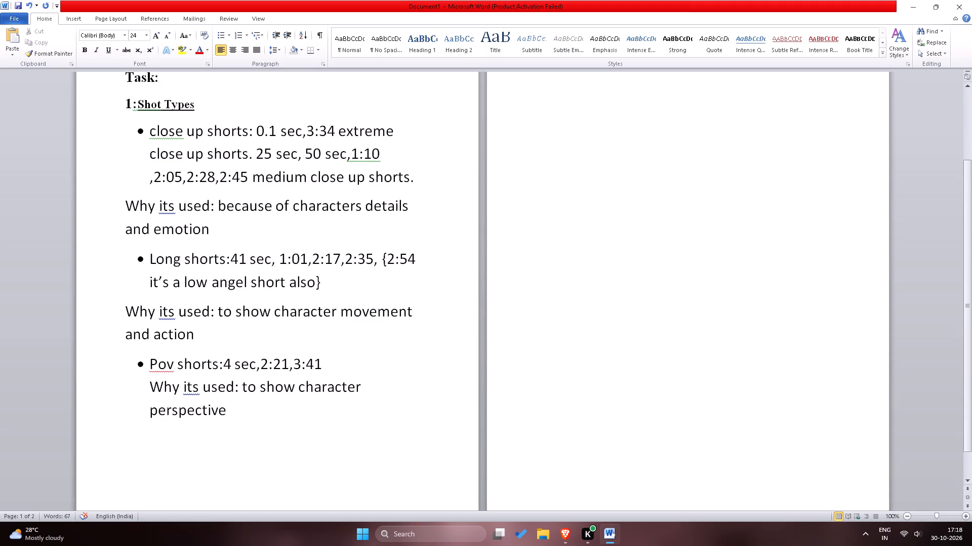
{"action": "scroll", "coordinate": [249, 141], "scroll_direction": "up", "scroll_amount": 4}
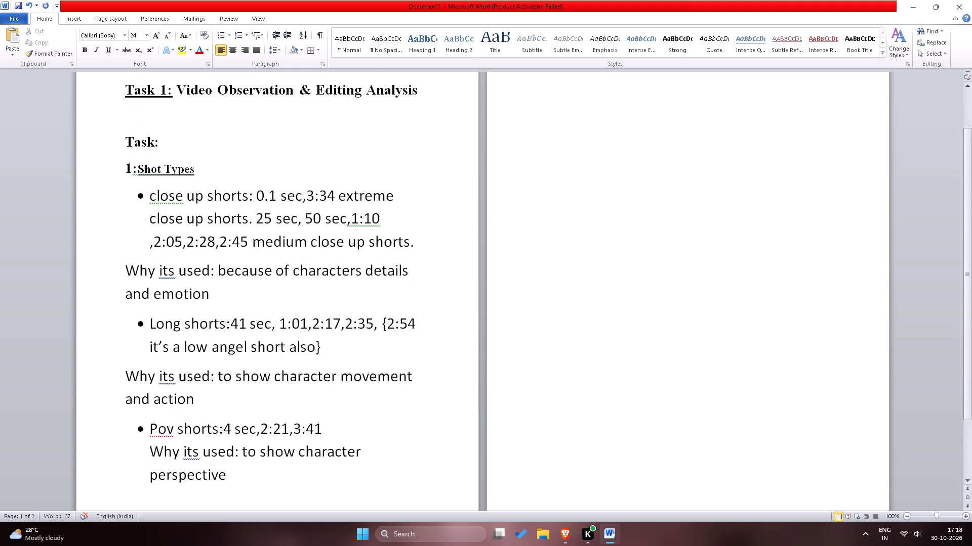
{"action": "scroll", "coordinate": [209, 245], "scroll_direction": "up", "scroll_amount": 1}
{"action": "scroll", "coordinate": [181, 221], "scroll_direction": "down", "scroll_amount": 5}
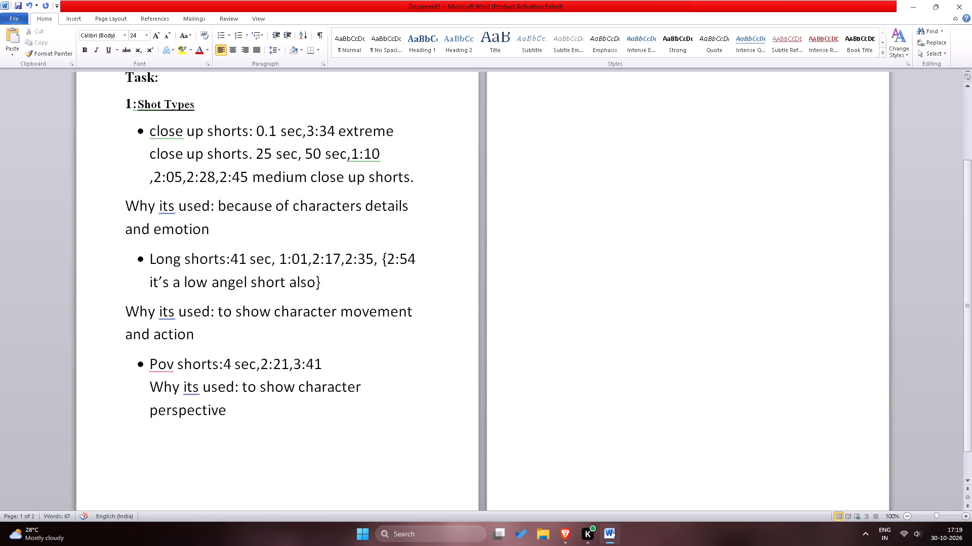
Add a line after the POV explanation and remove the explanation's indent to align it with the other "Why its used:" lines.
{"action": "key", "text": "Return"}
{"action": "left_click", "coordinate": [147, 388]}
{"action": "key", "text": "BackSpace"}
{"action": "key", "text": "BackSpace"}
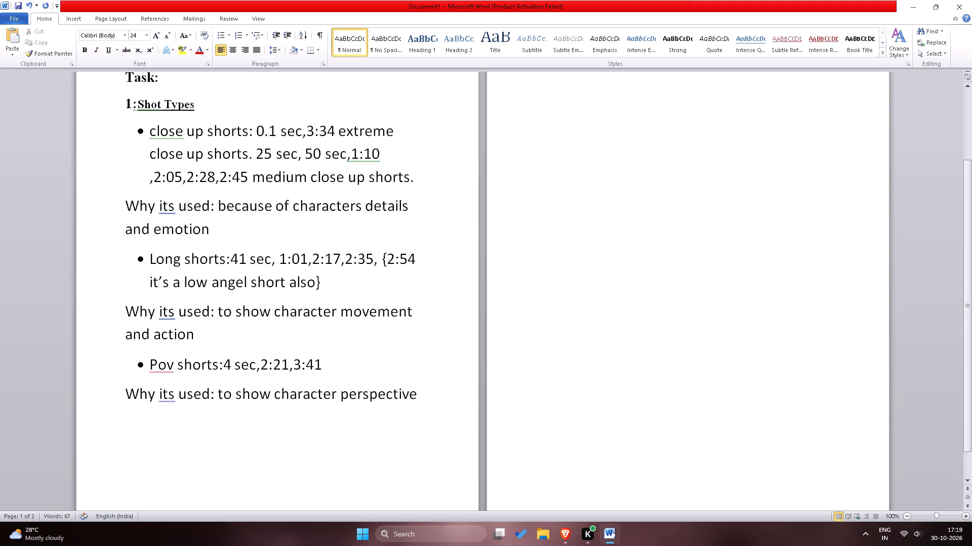
Start a new empty bullet on the line below the POV explanation.
{"action": "left_click", "coordinate": [429, 398]}
{"action": "key", "text": "Return"}
{"action": "key", "text": "space"}
{"action": "key", "text": "space"}
{"action": "key", "text": "space"}
{"action": "key", "text": "space"}
{"action": "left_click", "coordinate": [223, 35]}
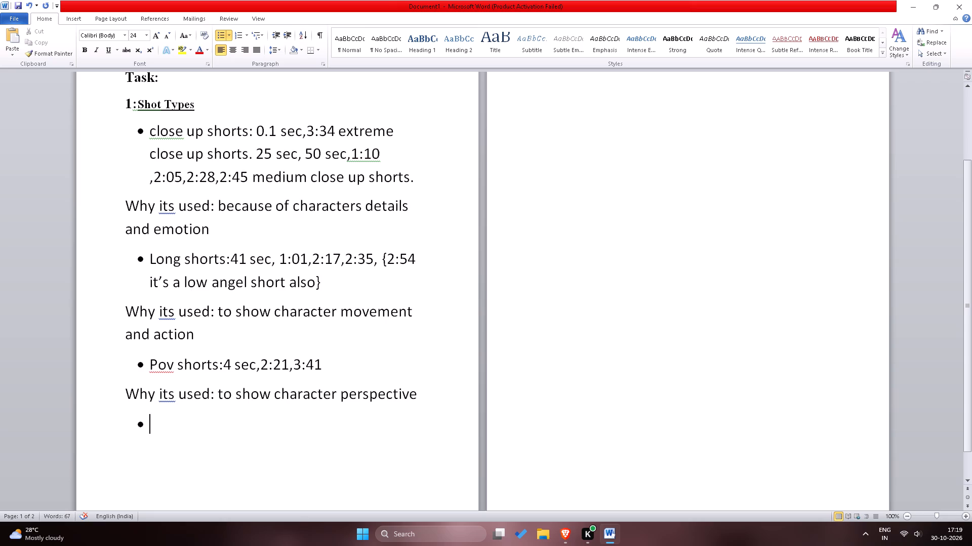
Switch to the assignment page in Brave and scan its video through to the end for tracking, pan or tilt shots.
{"action": "key", "text": "alt+Tab"}
{"action": "scroll", "coordinate": [489, 409], "scroll_direction": "down", "scroll_amount": 5}
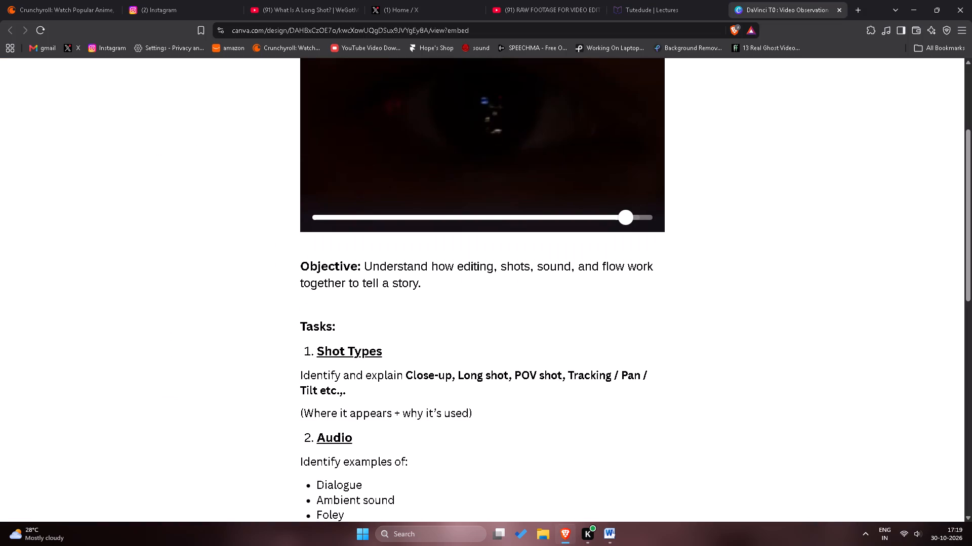
{"action": "scroll", "coordinate": [565, 392], "scroll_direction": "up", "scroll_amount": 4}
{"action": "left_click_drag", "start_coordinate": [623, 354], "coordinate": [384, 352]}
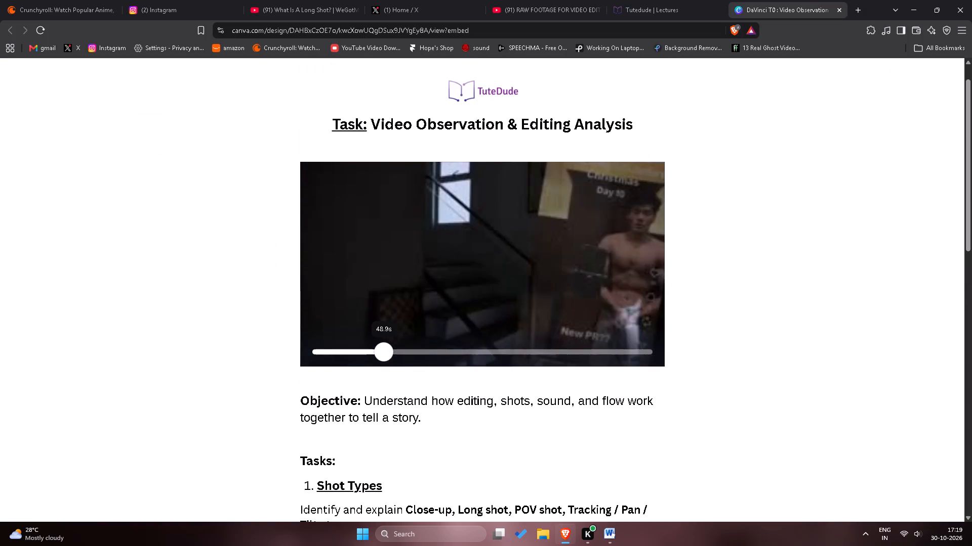
{"action": "left_click_drag", "start_coordinate": [384, 352], "coordinate": [364, 358]}
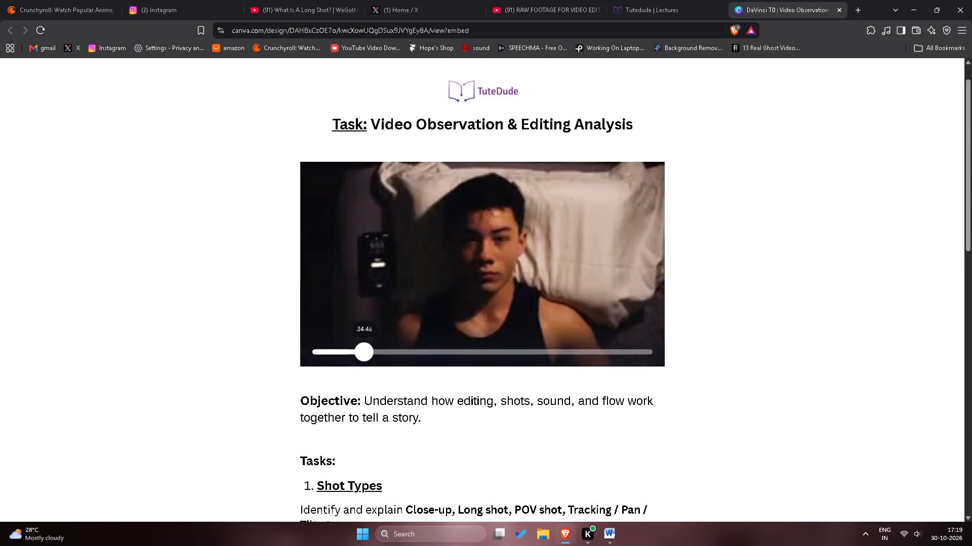
{"action": "left_click_drag", "start_coordinate": [364, 358], "coordinate": [329, 365]}
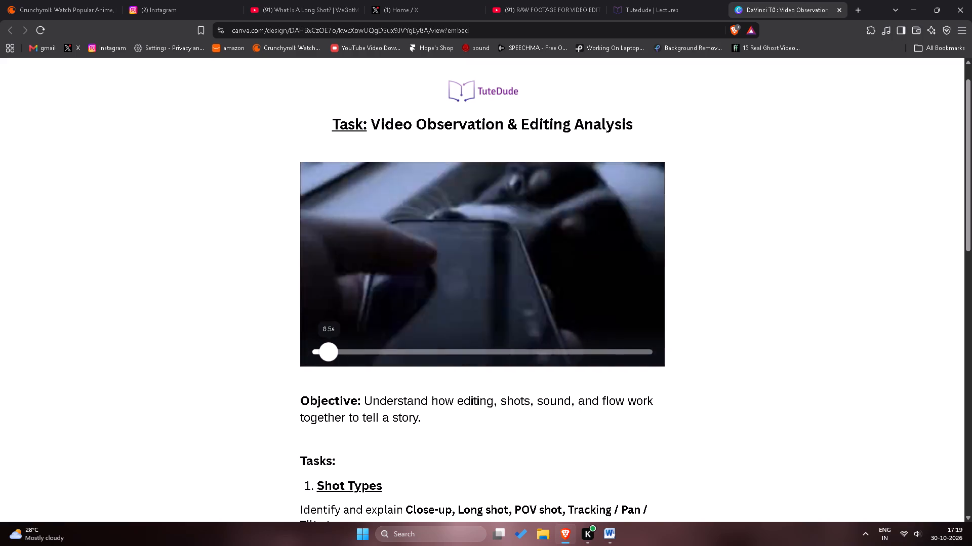
{"action": "left_click_drag", "start_coordinate": [329, 365], "coordinate": [388, 381]}
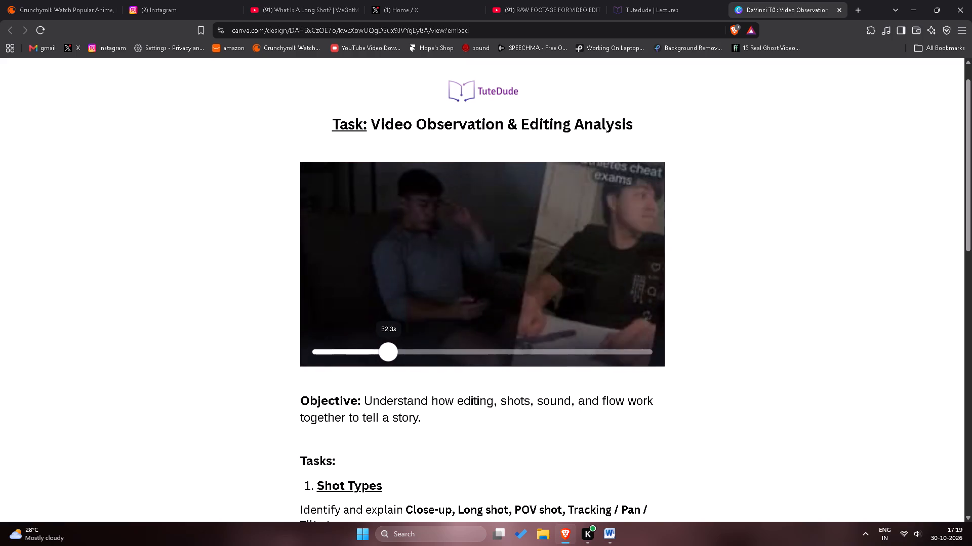
{"action": "left_click_drag", "start_coordinate": [388, 381], "coordinate": [408, 388]}
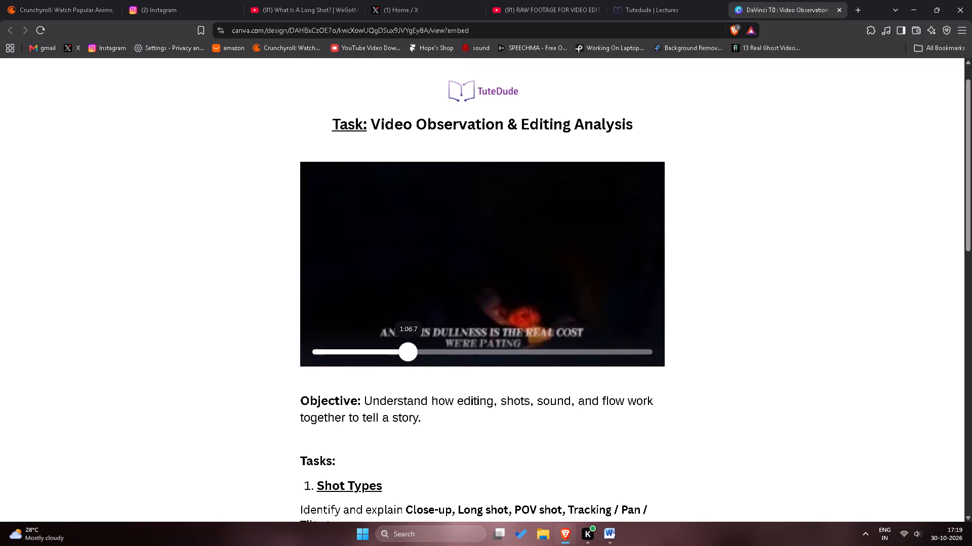
{"action": "left_click_drag", "start_coordinate": [408, 388], "coordinate": [400, 391]}
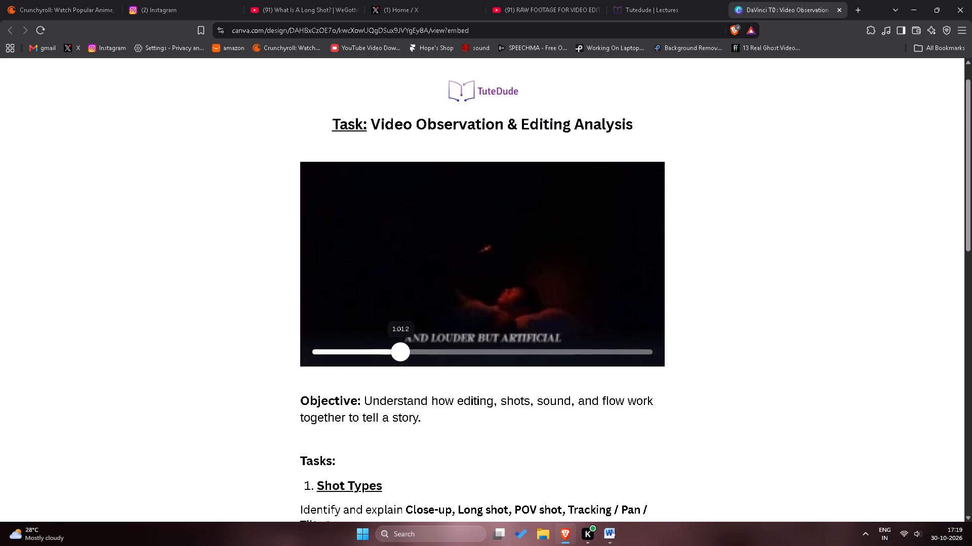
{"action": "left_click_drag", "start_coordinate": [400, 391], "coordinate": [401, 391]}
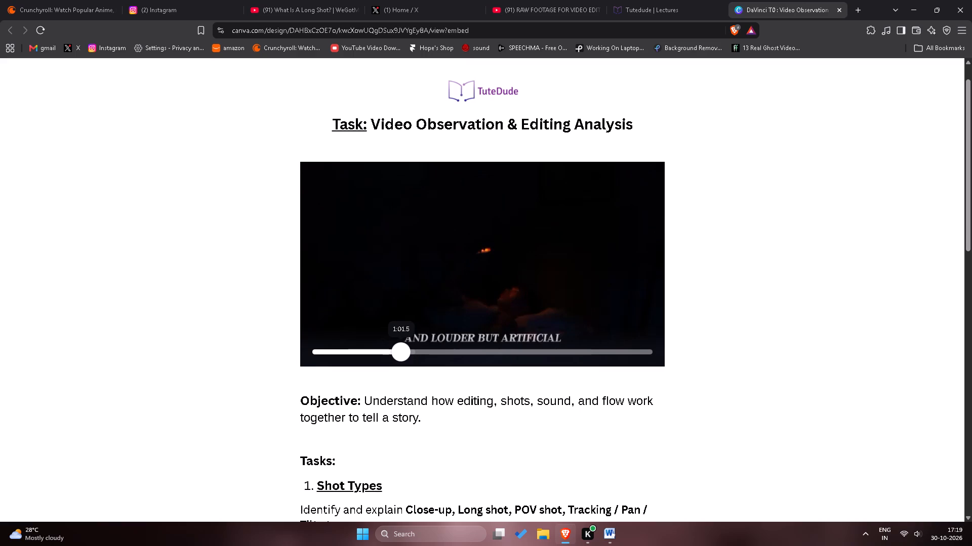
{"action": "left_click_drag", "start_coordinate": [401, 391], "coordinate": [400, 391]}
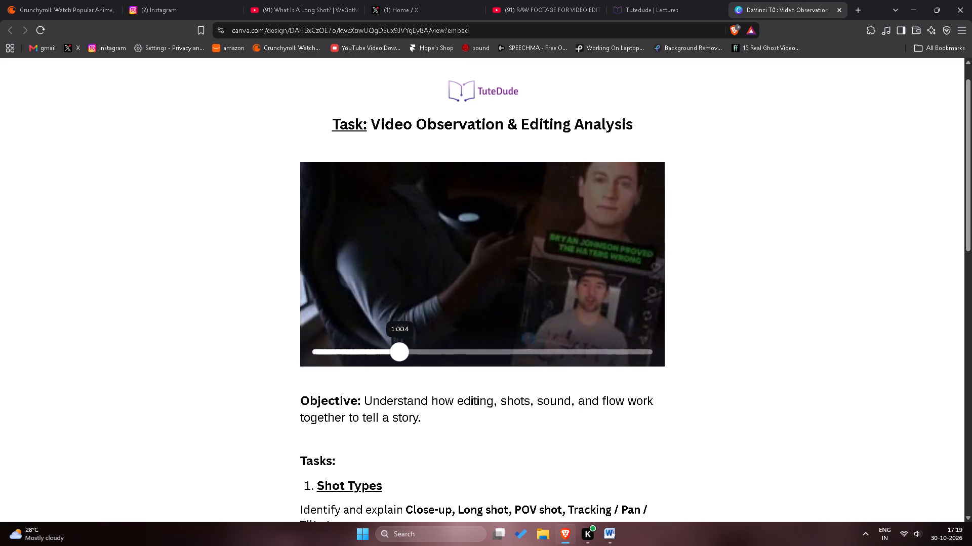
{"action": "left_click_drag", "start_coordinate": [400, 391], "coordinate": [415, 397]}
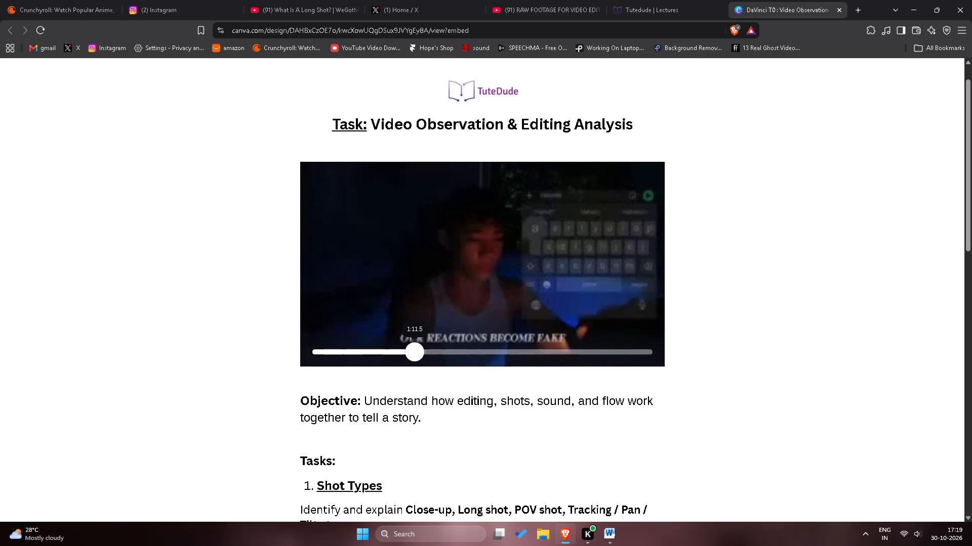
{"action": "left_click_drag", "start_coordinate": [415, 397], "coordinate": [407, 408]}
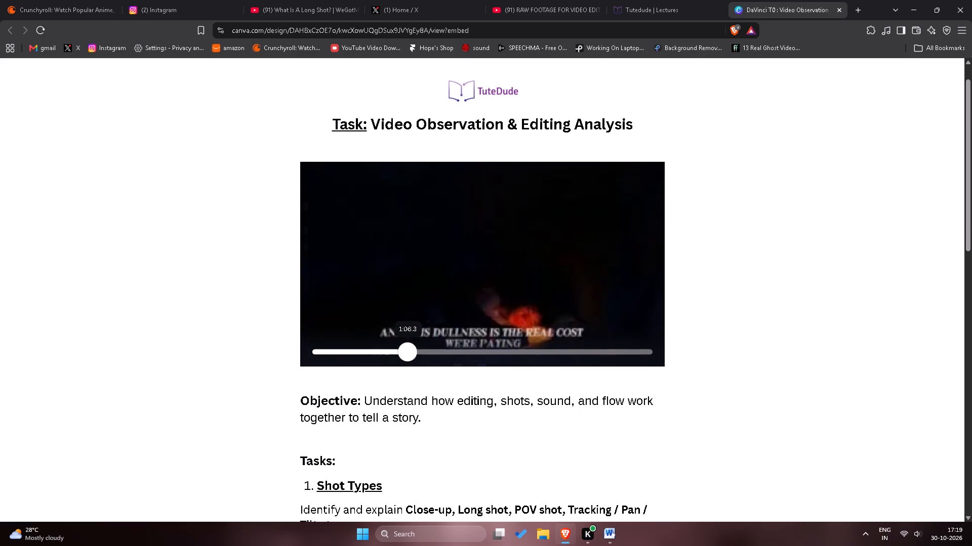
{"action": "left_click_drag", "start_coordinate": [407, 408], "coordinate": [417, 415]}
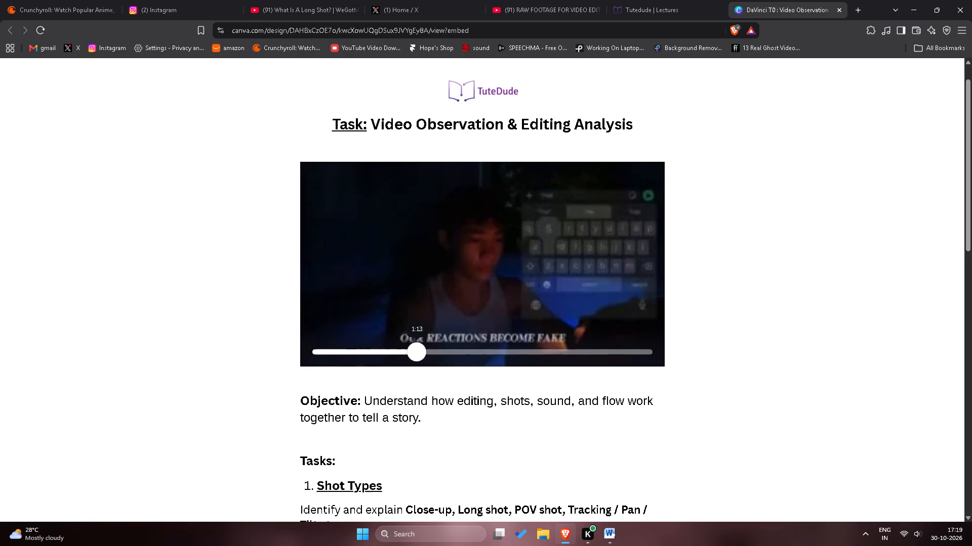
{"action": "left_click_drag", "start_coordinate": [417, 415], "coordinate": [426, 418]}
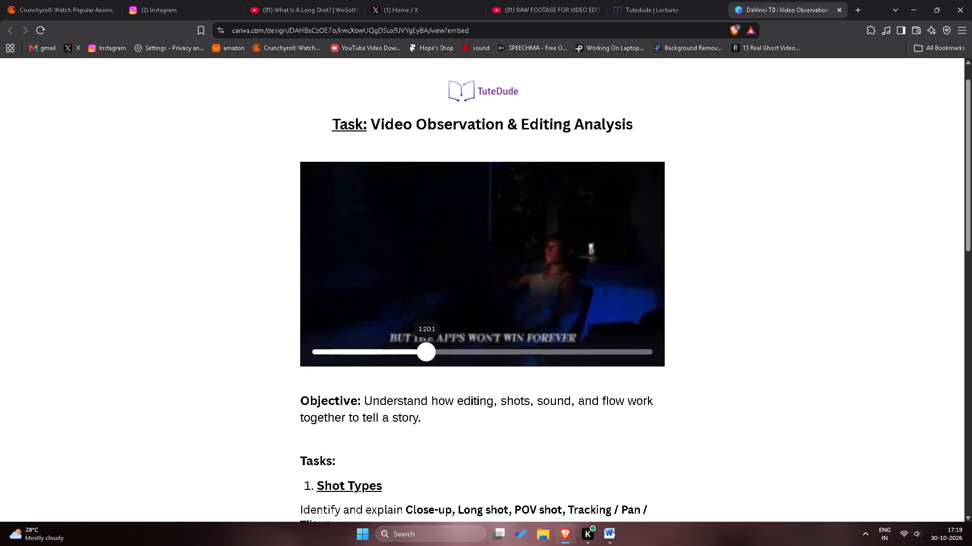
{"action": "left_click_drag", "start_coordinate": [426, 418], "coordinate": [433, 420]}
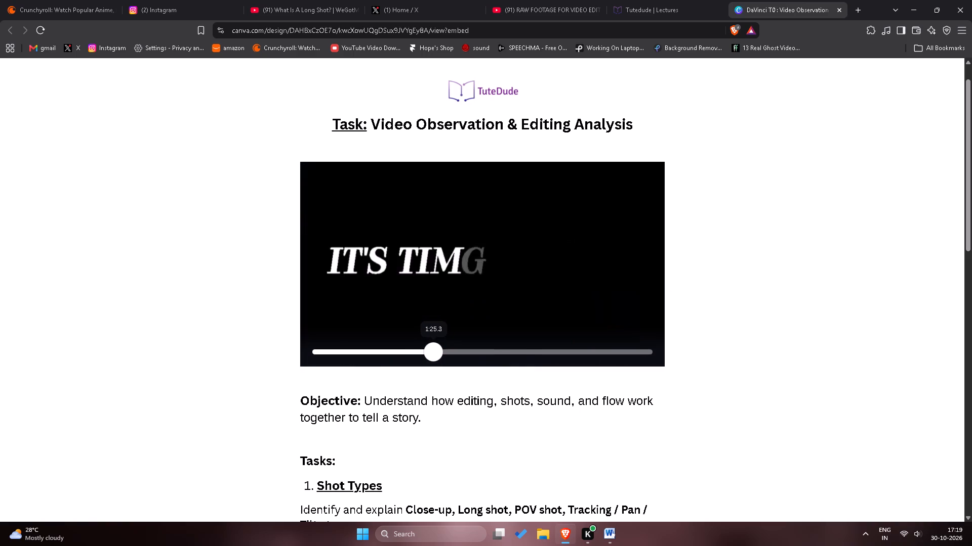
{"action": "left_click_drag", "start_coordinate": [433, 420], "coordinate": [473, 422]}
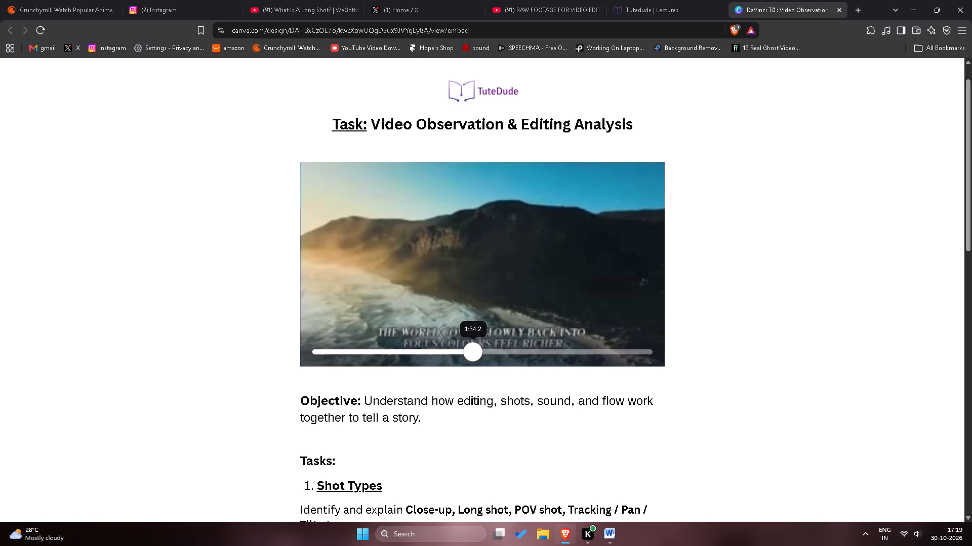
{"action": "left_click_drag", "start_coordinate": [473, 422], "coordinate": [469, 433]}
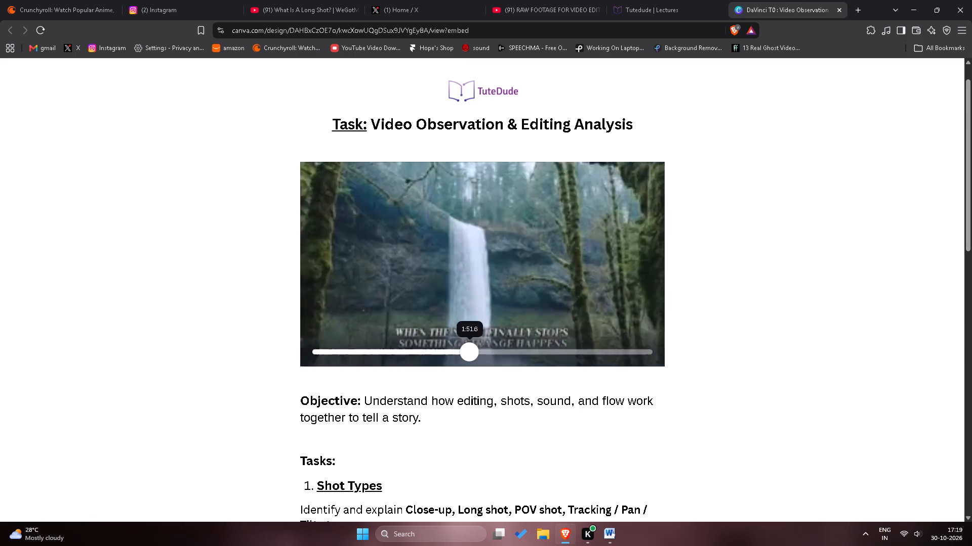
{"action": "left_click_drag", "start_coordinate": [469, 433], "coordinate": [499, 436]}
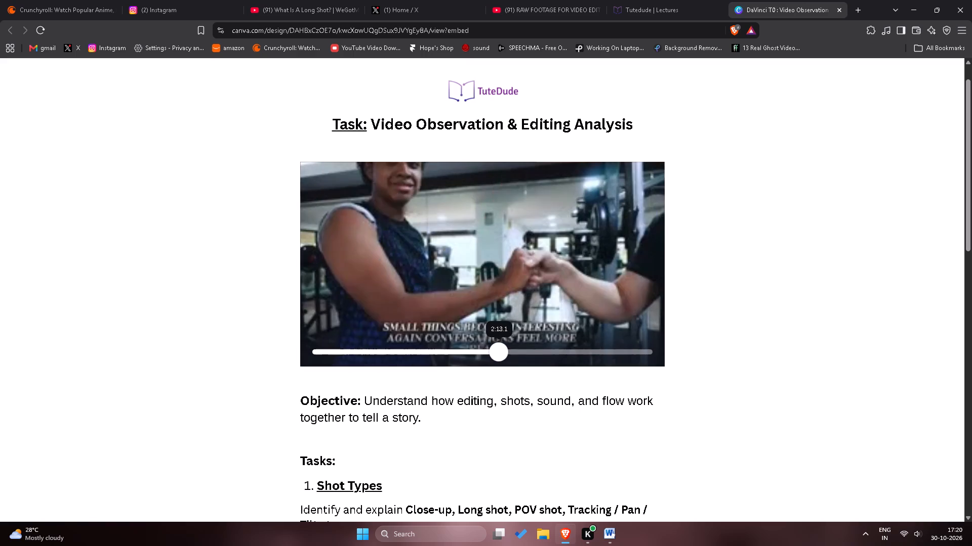
{"action": "left_click_drag", "start_coordinate": [499, 436], "coordinate": [513, 437]}
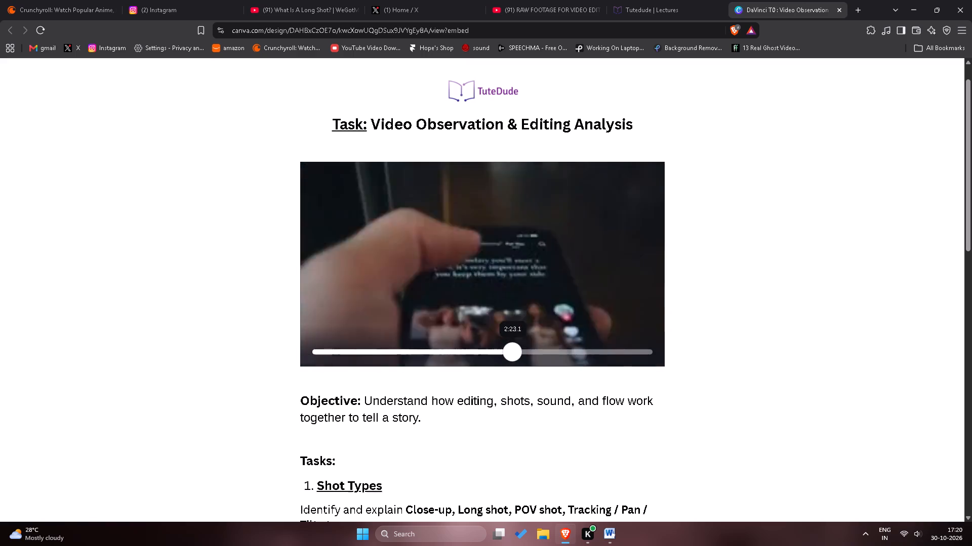
{"action": "left_click_drag", "start_coordinate": [513, 437], "coordinate": [530, 439]}
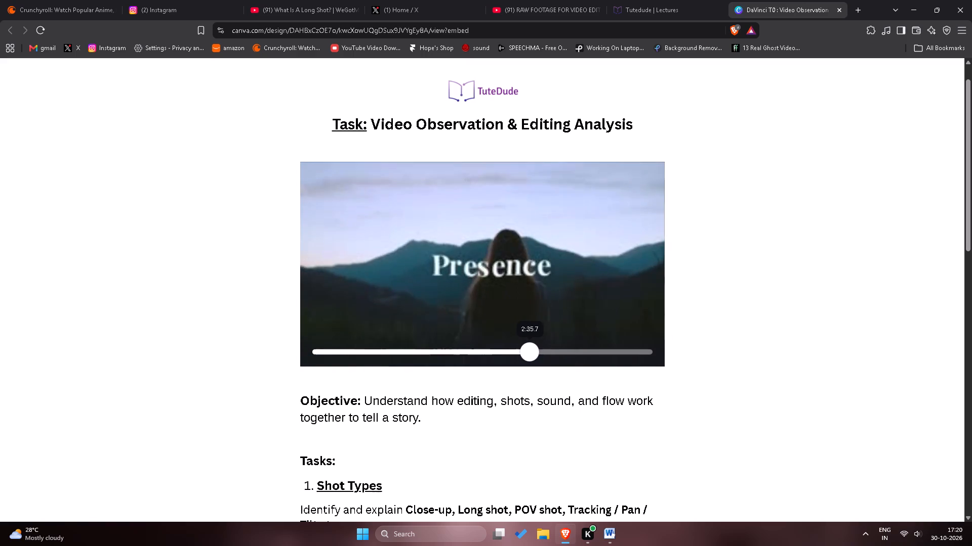
{"action": "left_click_drag", "start_coordinate": [530, 439], "coordinate": [541, 443]}
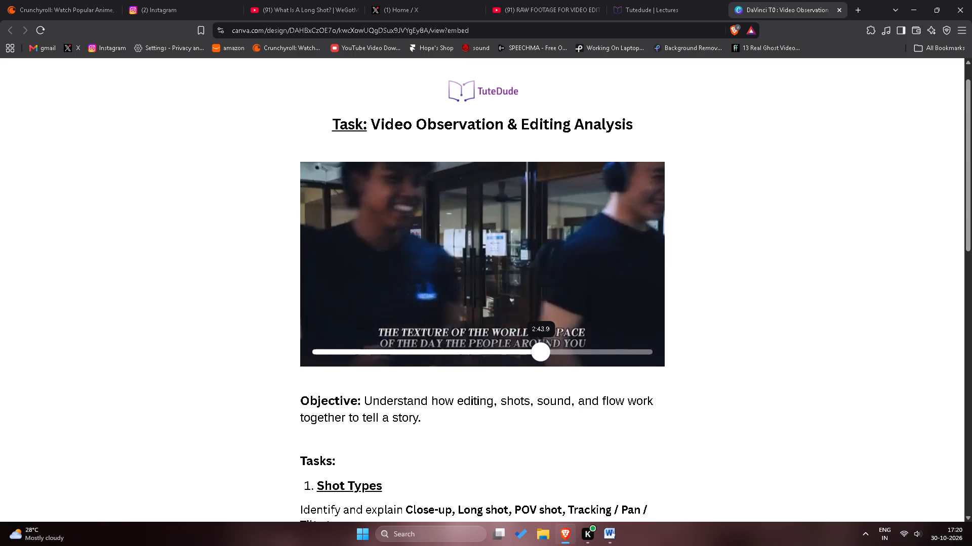
{"action": "left_click_drag", "start_coordinate": [541, 443], "coordinate": [562, 449]}
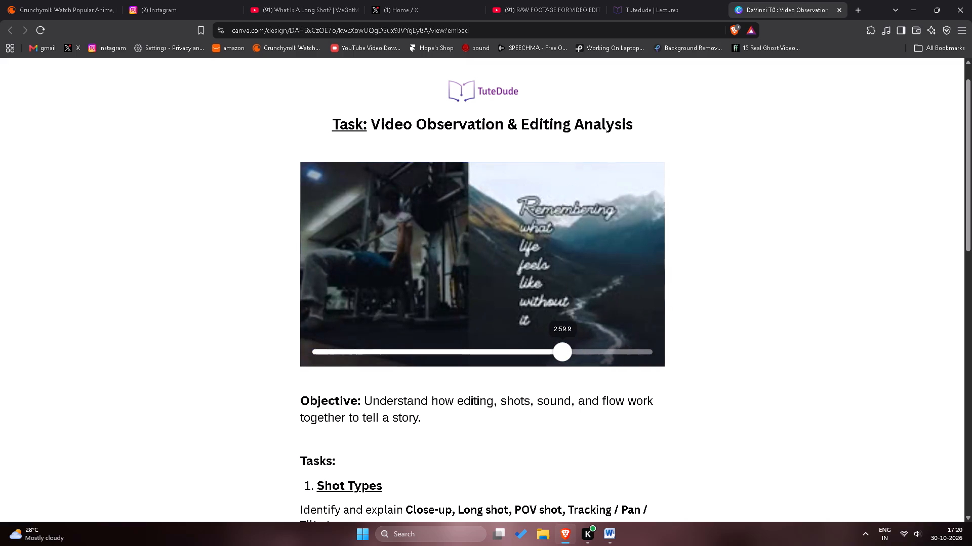
{"action": "left_click_drag", "start_coordinate": [562, 449], "coordinate": [599, 452]}
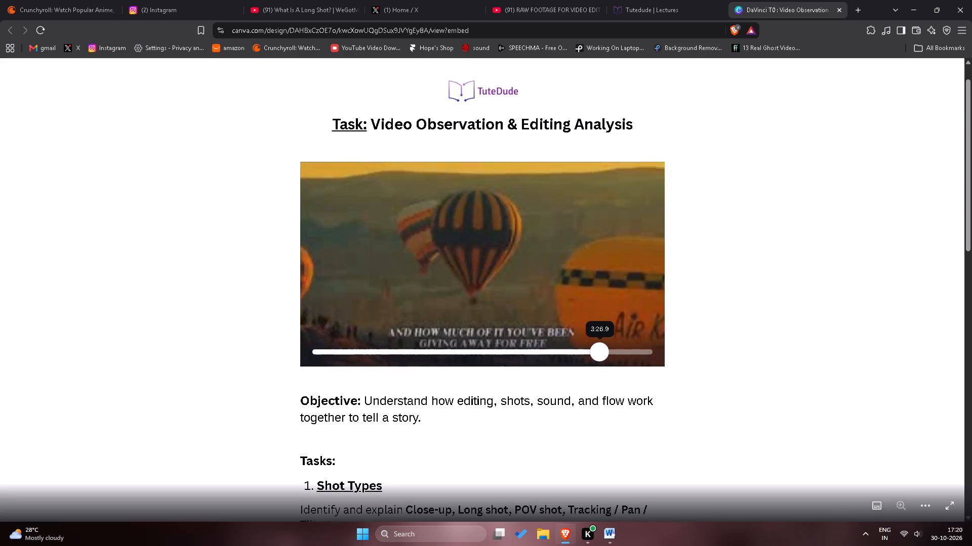
{"action": "left_click_drag", "start_coordinate": [599, 452], "coordinate": [629, 454]}
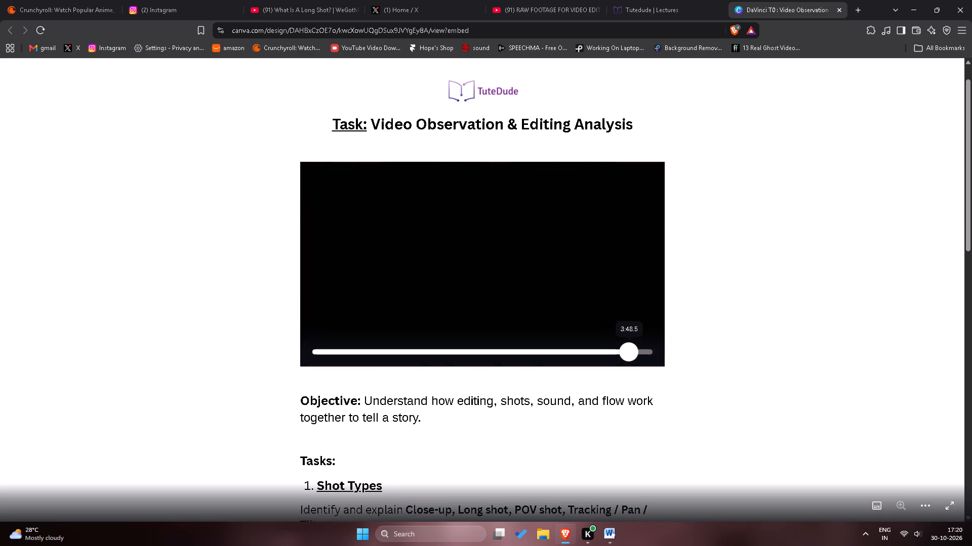
Re-examine the video's middle section for a pan shot, narrowing in on the gym entrance scene around 2:35.
{"action": "left_click_drag", "start_coordinate": [629, 454], "coordinate": [499, 453]}
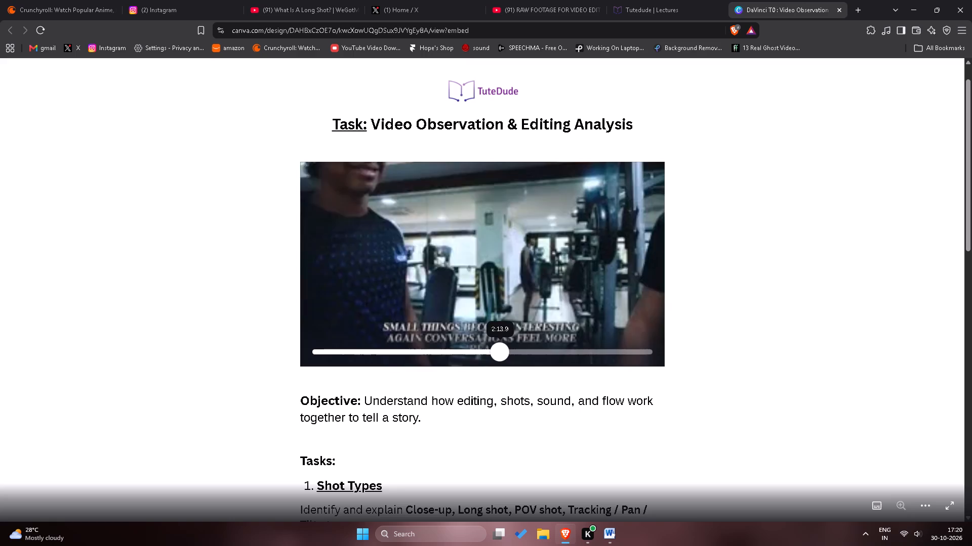
{"action": "left_click_drag", "start_coordinate": [499, 453], "coordinate": [457, 451]}
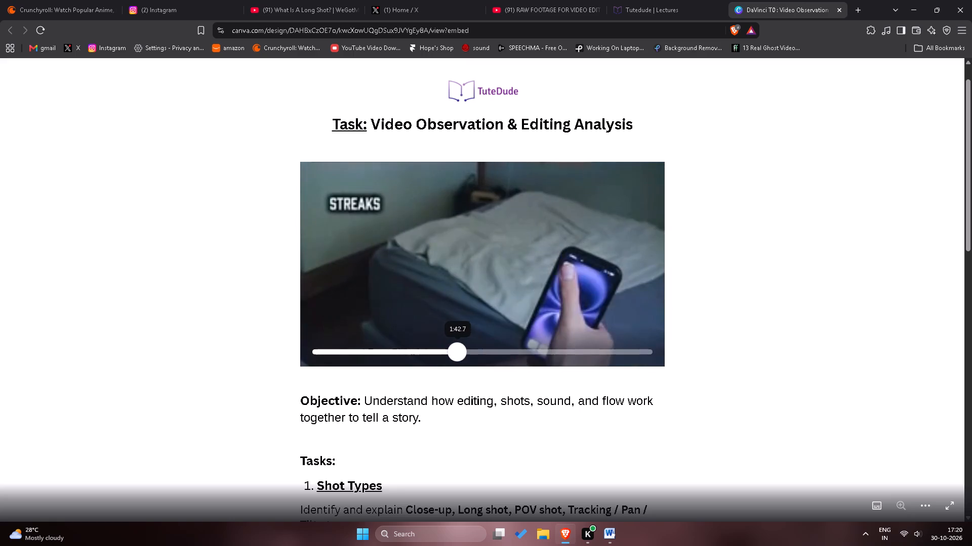
{"action": "left_click_drag", "start_coordinate": [457, 451], "coordinate": [537, 457]}
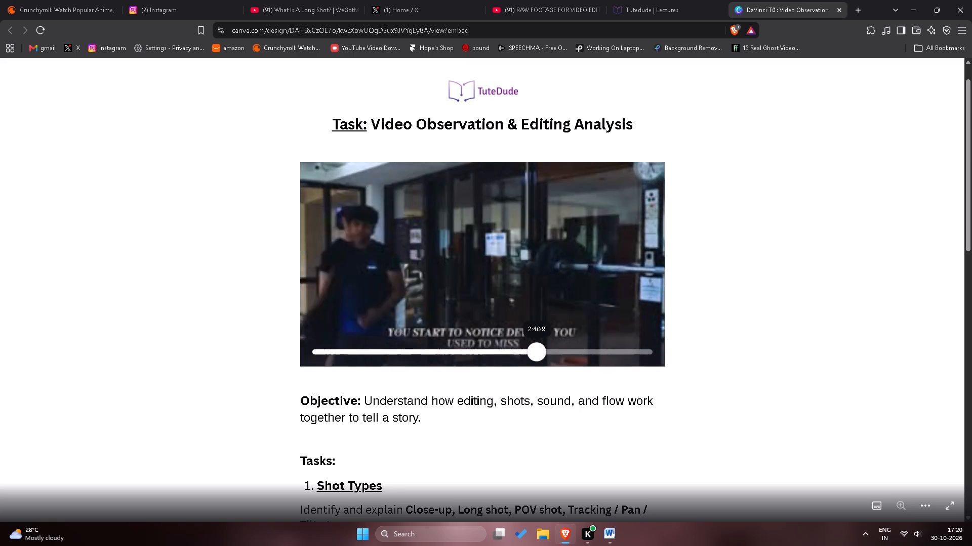
{"action": "left_click_drag", "start_coordinate": [537, 457], "coordinate": [531, 456]}
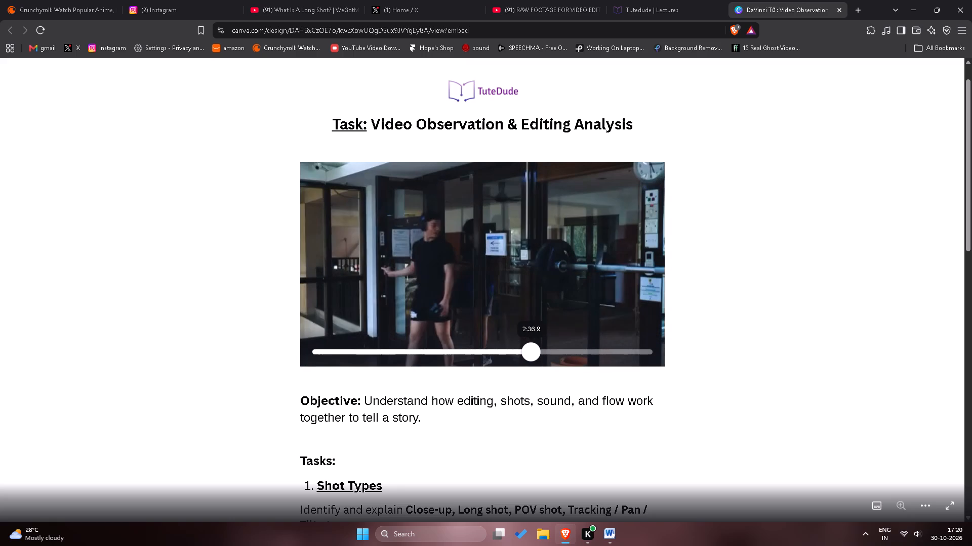
{"action": "left_click_drag", "start_coordinate": [531, 456], "coordinate": [530, 456]}
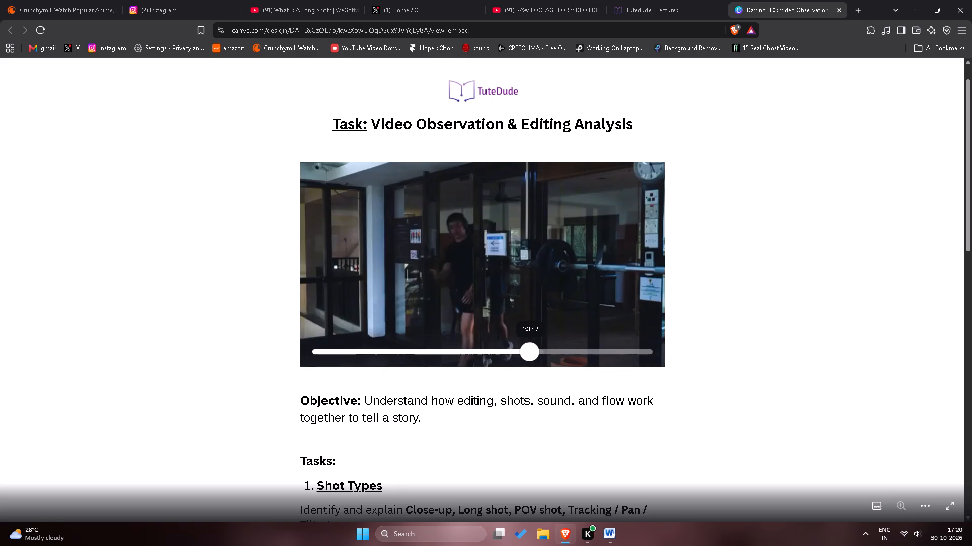
{"action": "left_click_drag", "start_coordinate": [530, 456], "coordinate": [530, 456]}
{"action": "scroll", "coordinate": [529, 455], "scroll_direction": "down", "scroll_amount": 1}
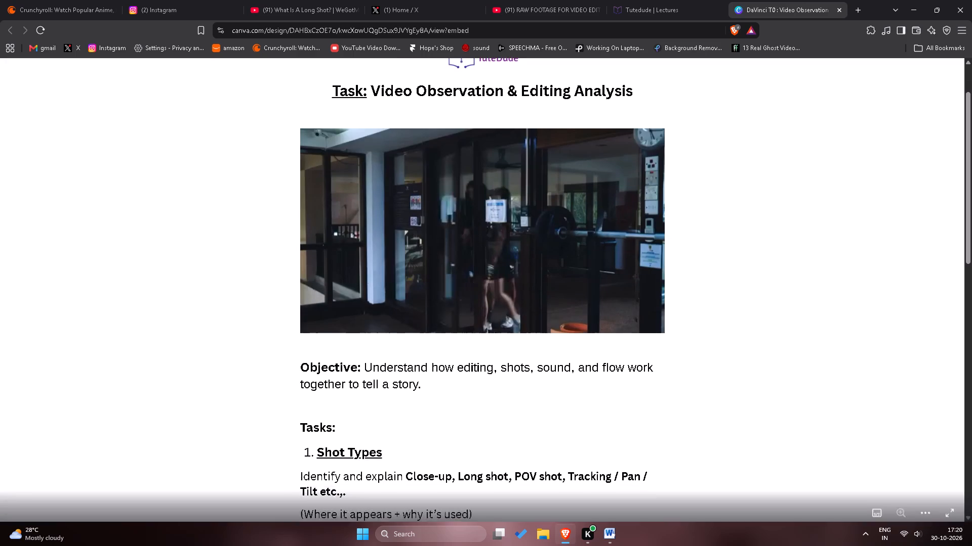
Back in Word, label the empty bullet below the POV explanation "Pan short:".
{"action": "key", "text": "alt+Tab"}
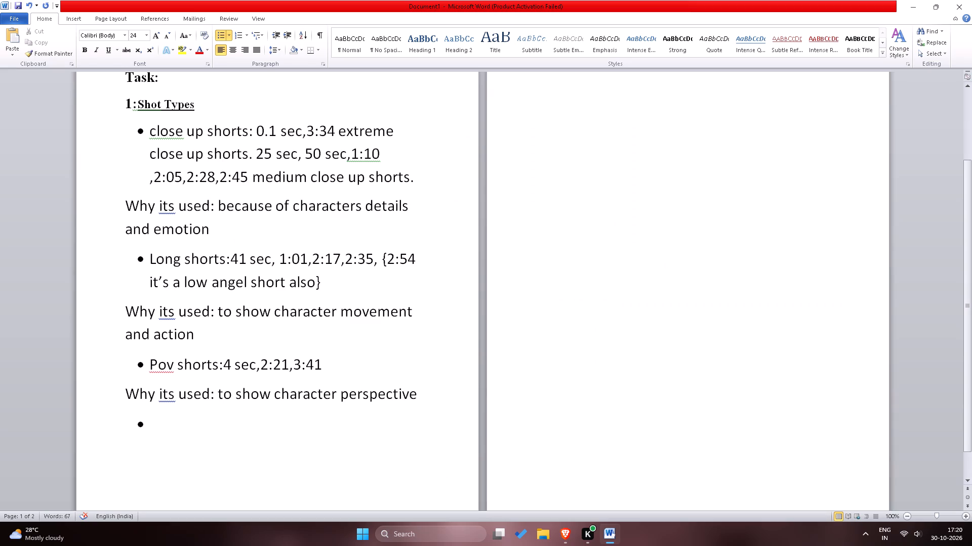
{"action": "type", "text": "pam"}
{"action": "key", "text": "BackSpace"}
{"action": "key", "text": "m"}
{"action": "key", "text": "BackSpace"}
{"action": "type", "text": "n short"}
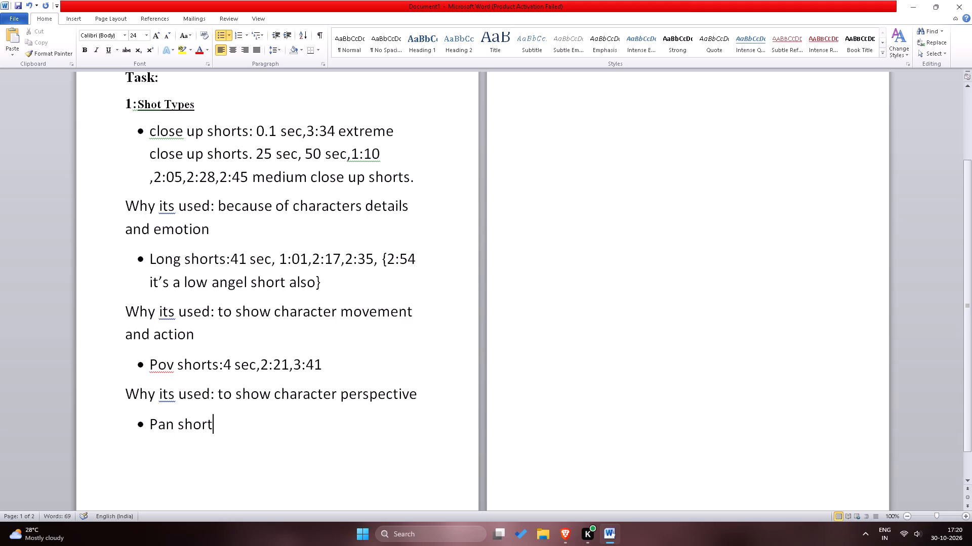
{"action": "key", "text": "shift+colon"}
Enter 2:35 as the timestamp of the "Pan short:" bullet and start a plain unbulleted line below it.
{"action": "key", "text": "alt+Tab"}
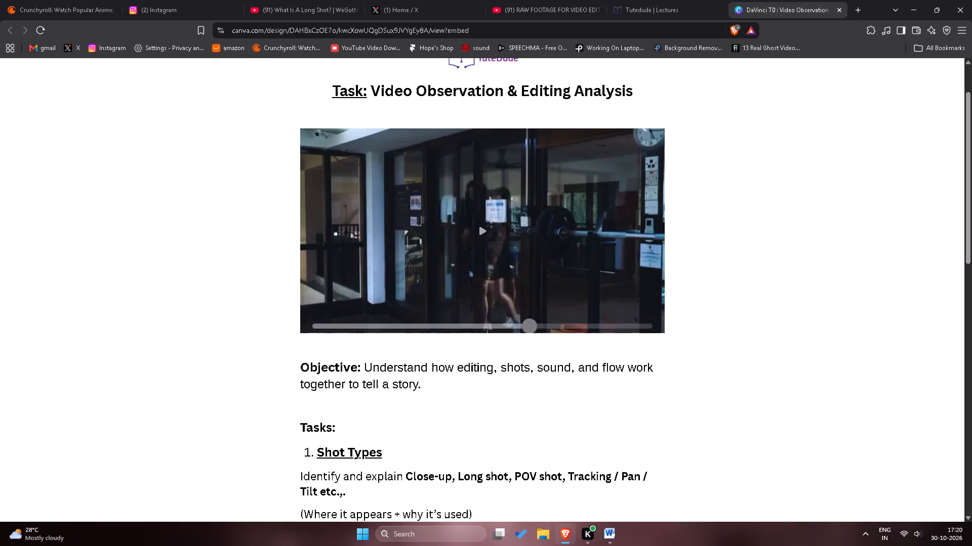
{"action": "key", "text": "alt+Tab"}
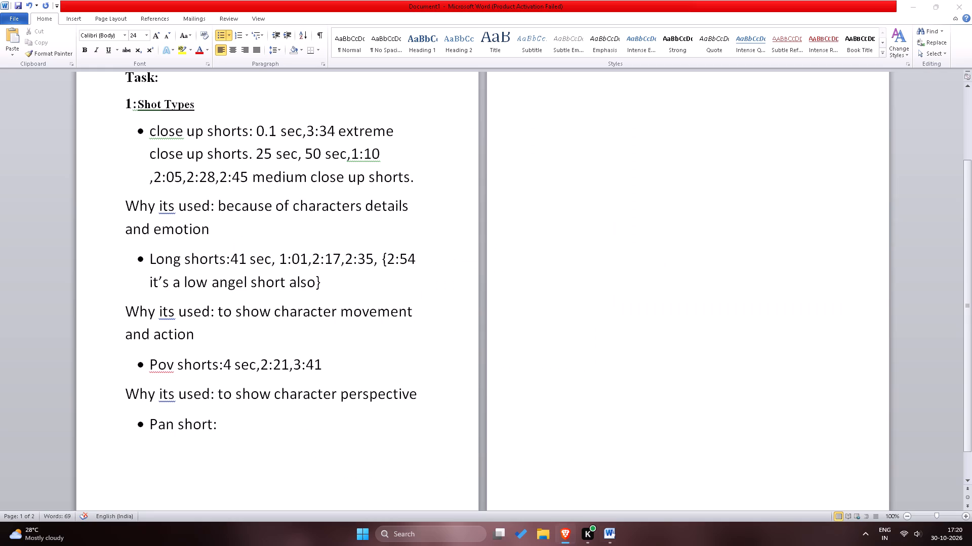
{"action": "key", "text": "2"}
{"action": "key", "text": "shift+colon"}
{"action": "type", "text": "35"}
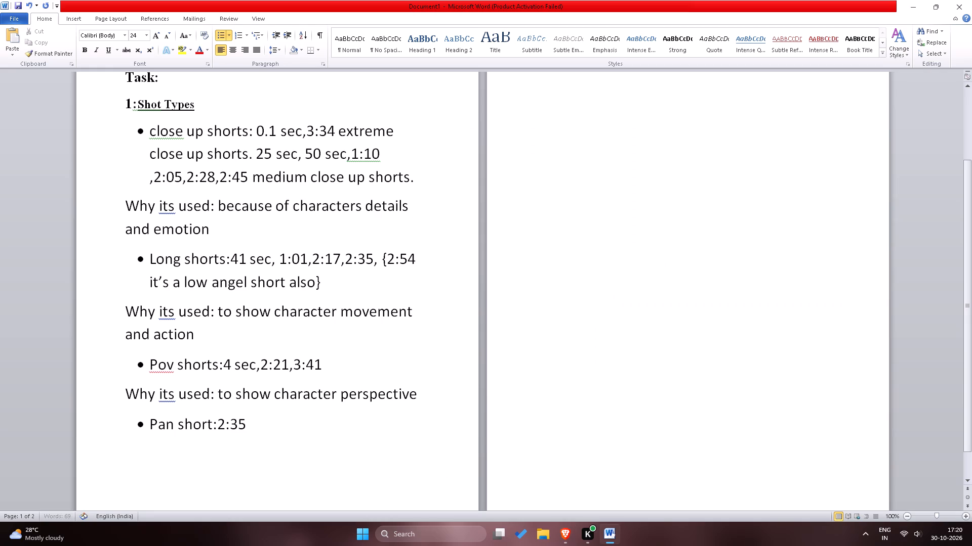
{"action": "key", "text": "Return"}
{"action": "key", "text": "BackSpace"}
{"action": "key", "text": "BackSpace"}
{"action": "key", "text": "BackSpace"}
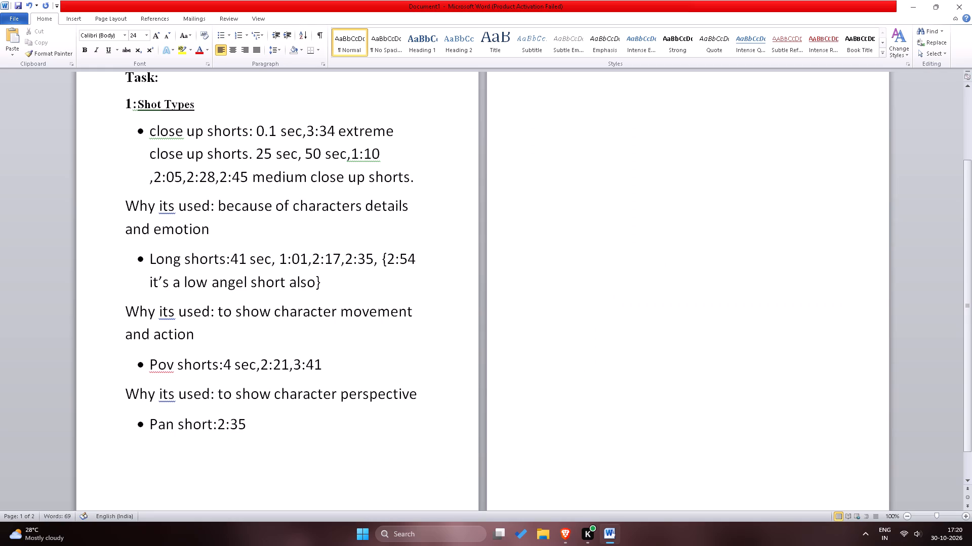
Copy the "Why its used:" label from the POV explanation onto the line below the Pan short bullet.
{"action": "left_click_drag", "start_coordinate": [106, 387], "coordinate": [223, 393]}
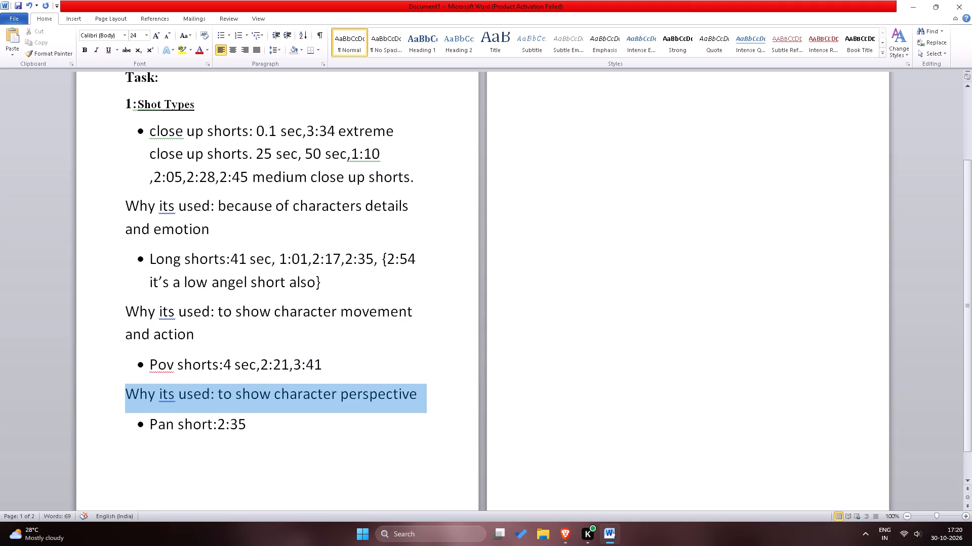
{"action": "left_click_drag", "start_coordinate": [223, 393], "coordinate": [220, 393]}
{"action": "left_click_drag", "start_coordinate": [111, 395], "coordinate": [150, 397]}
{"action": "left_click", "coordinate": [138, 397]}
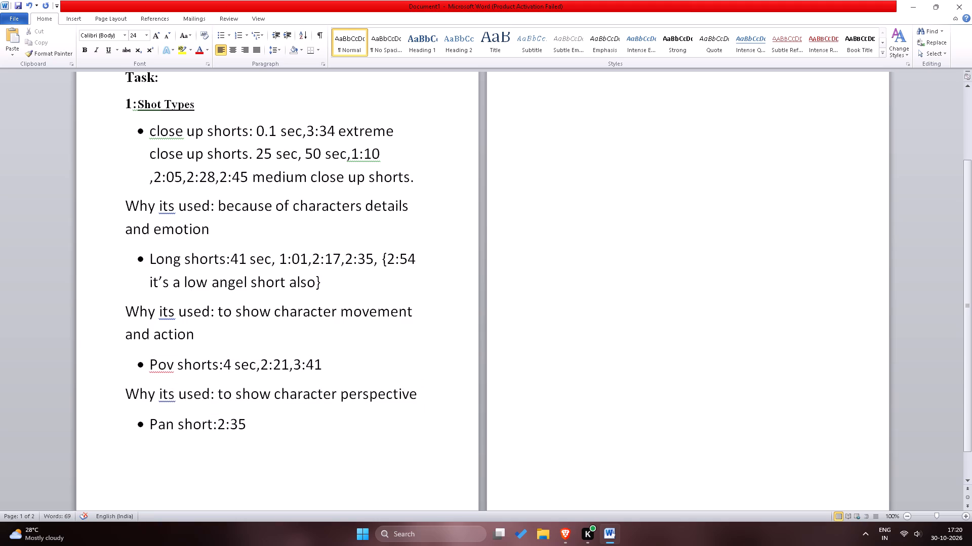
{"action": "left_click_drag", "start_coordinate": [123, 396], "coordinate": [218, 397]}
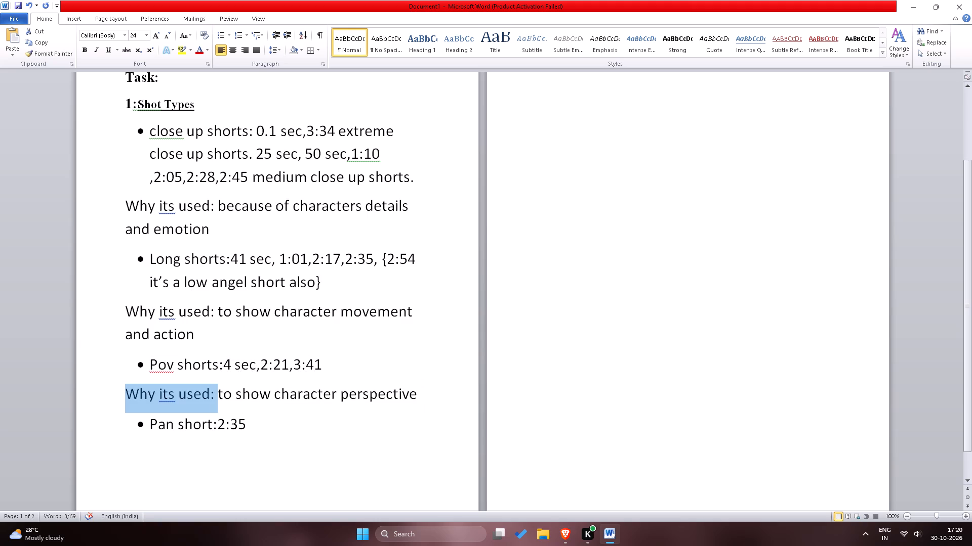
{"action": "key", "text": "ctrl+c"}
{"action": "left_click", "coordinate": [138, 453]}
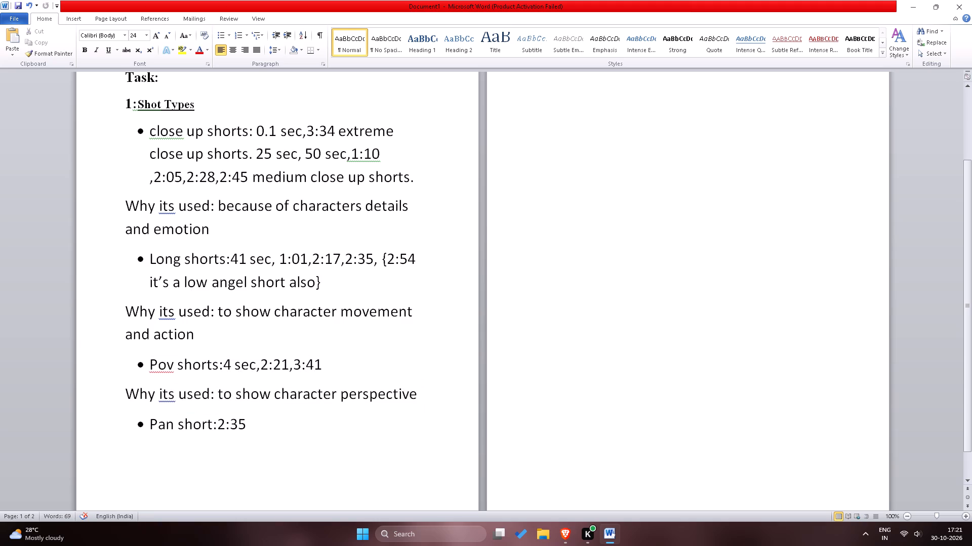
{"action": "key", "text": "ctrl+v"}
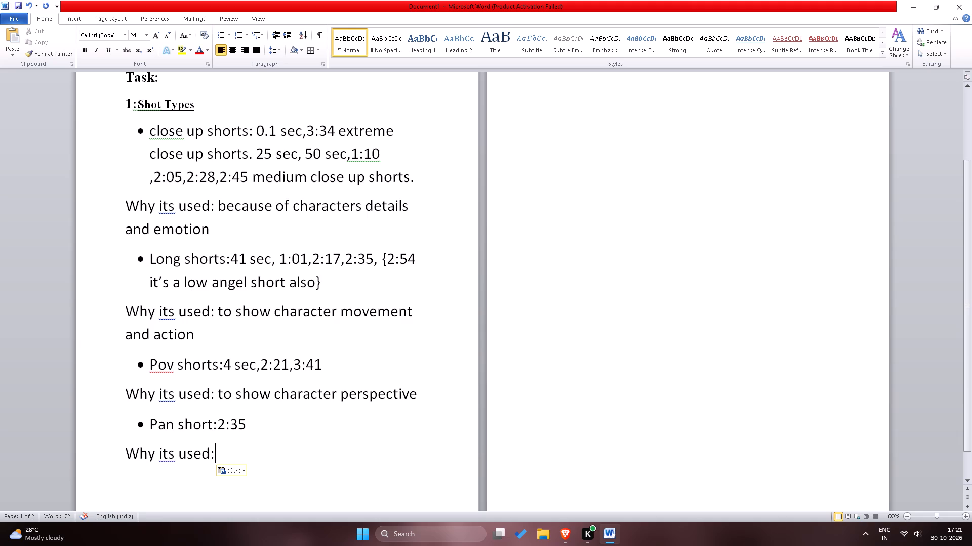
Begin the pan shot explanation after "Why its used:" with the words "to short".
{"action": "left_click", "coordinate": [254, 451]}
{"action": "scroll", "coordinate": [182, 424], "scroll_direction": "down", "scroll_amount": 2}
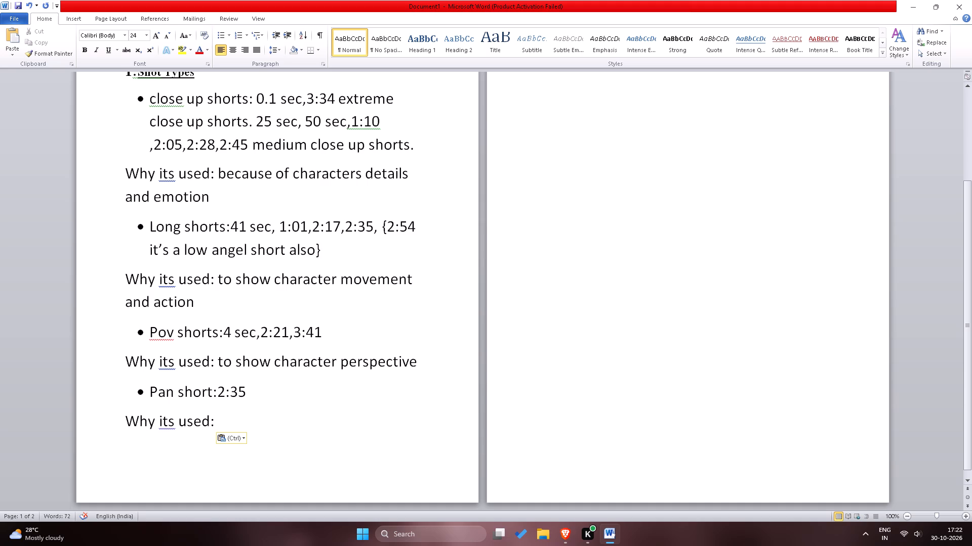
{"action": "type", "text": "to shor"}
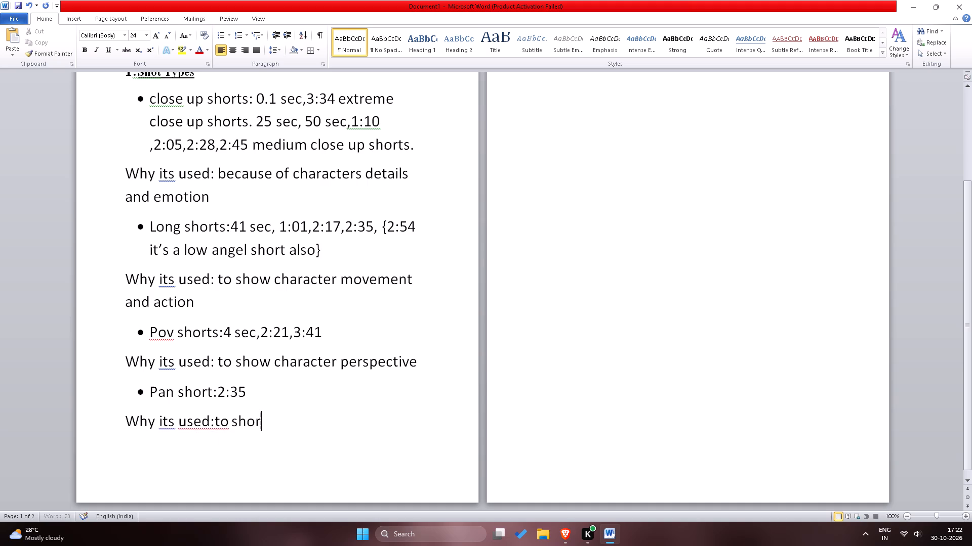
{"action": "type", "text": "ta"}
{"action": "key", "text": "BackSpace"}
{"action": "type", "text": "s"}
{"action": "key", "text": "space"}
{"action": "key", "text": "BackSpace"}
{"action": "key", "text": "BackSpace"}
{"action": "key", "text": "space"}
Delete the pan shot explanation line and the entire Pan short bullet below the POV explanation.
{"action": "key", "text": "BackSpace"}
{"action": "key", "text": "BackSpace"}
{"action": "key", "text": "BackSpace"}
{"action": "key", "text": "BackSpace"}
{"action": "key", "text": "BackSpace"}
{"action": "key", "text": "BackSpace"}
{"action": "key", "text": "BackSpace"}
{"action": "key", "text": "BackSpace"}
{"action": "key", "text": "BackSpace"}
{"action": "key", "text": "BackSpace"}
{"action": "key", "text": "BackSpace"}
{"action": "key", "text": "BackSpace"}
{"action": "key", "text": "BackSpace"}
{"action": "key", "text": "BackSpace"}
{"action": "key", "text": "BackSpace"}
{"action": "key", "text": "BackSpace"}
{"action": "key", "text": "BackSpace"}
{"action": "key", "text": "BackSpace"}
{"action": "key", "text": "BackSpace"}
{"action": "key", "text": "BackSpace"}
{"action": "key", "text": "BackSpace"}
{"action": "key", "text": "BackSpace"}
{"action": "key", "text": "BackSpace"}
{"action": "key", "text": "BackSpace"}
{"action": "key", "text": "BackSpace"}
{"action": "key", "text": "BackSpace"}
{"action": "key", "text": "BackSpace"}
{"action": "key", "text": "BackSpace"}
{"action": "key", "text": "BackSpace"}
{"action": "key", "text": "BackSpace"}
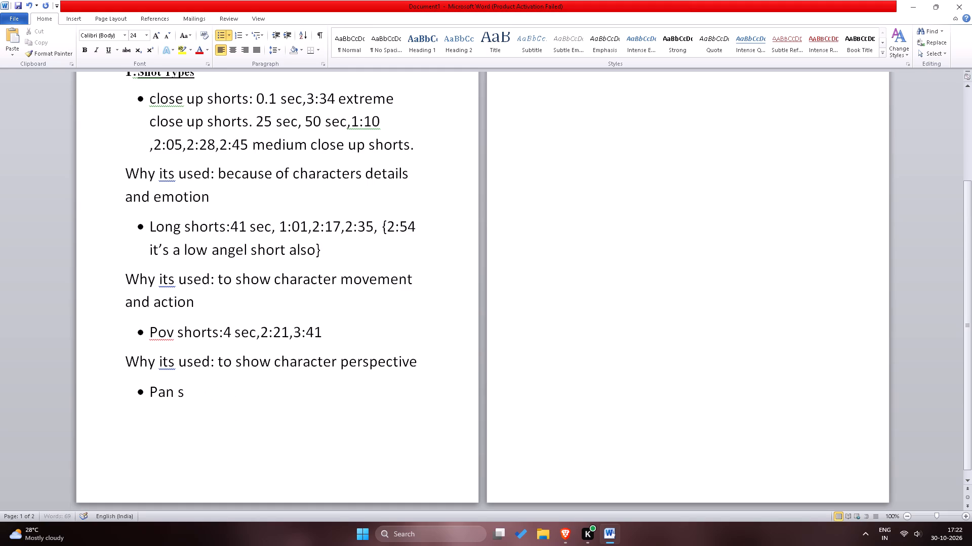
{"action": "key", "text": "BackSpace"}
{"action": "key", "text": "BackSpace"}
{"action": "key", "text": "BackSpace"}
{"action": "key", "text": "BackSpace"}
{"action": "key", "text": "BackSpace"}
{"action": "key", "text": "BackSpace"}
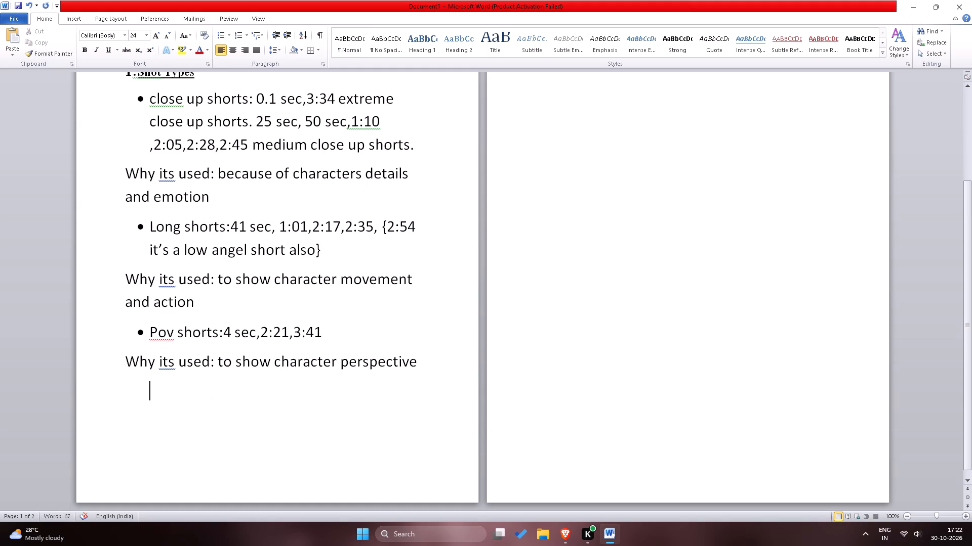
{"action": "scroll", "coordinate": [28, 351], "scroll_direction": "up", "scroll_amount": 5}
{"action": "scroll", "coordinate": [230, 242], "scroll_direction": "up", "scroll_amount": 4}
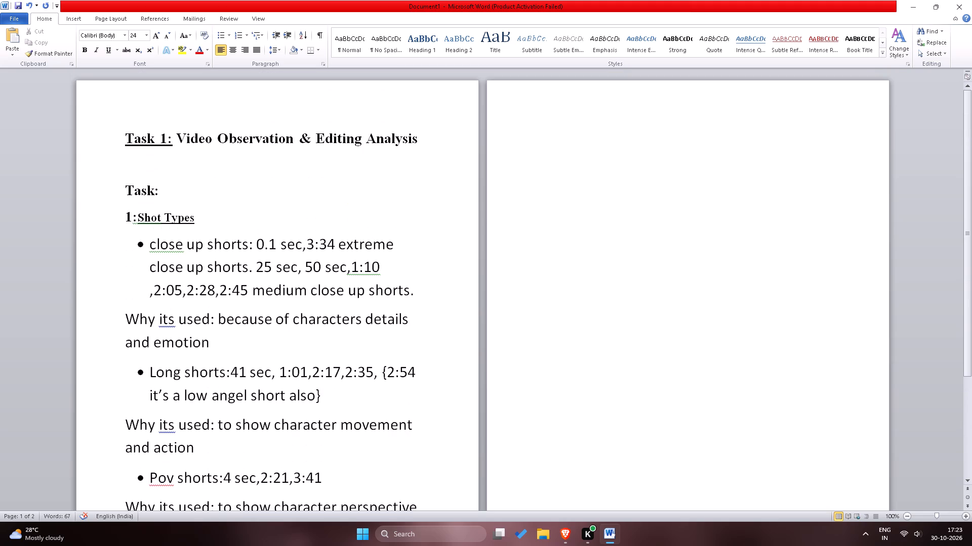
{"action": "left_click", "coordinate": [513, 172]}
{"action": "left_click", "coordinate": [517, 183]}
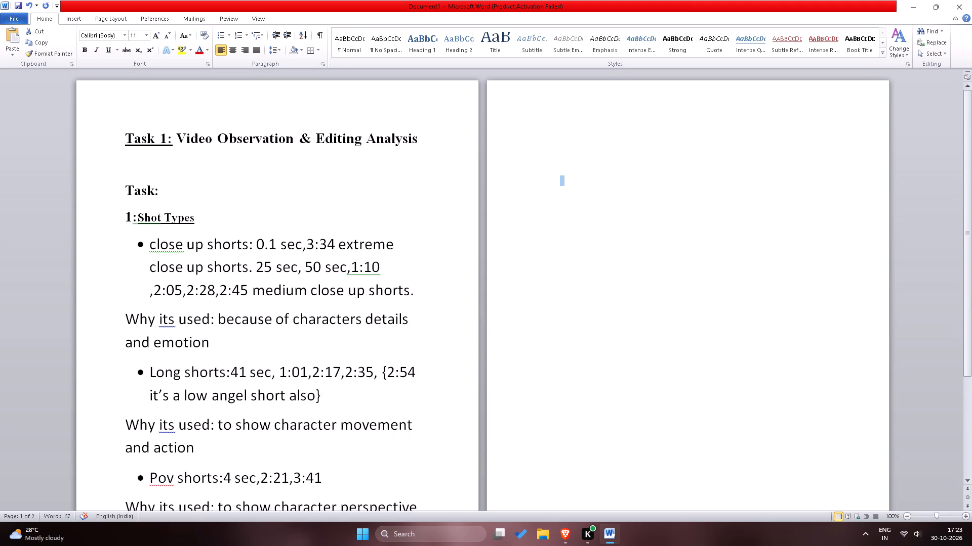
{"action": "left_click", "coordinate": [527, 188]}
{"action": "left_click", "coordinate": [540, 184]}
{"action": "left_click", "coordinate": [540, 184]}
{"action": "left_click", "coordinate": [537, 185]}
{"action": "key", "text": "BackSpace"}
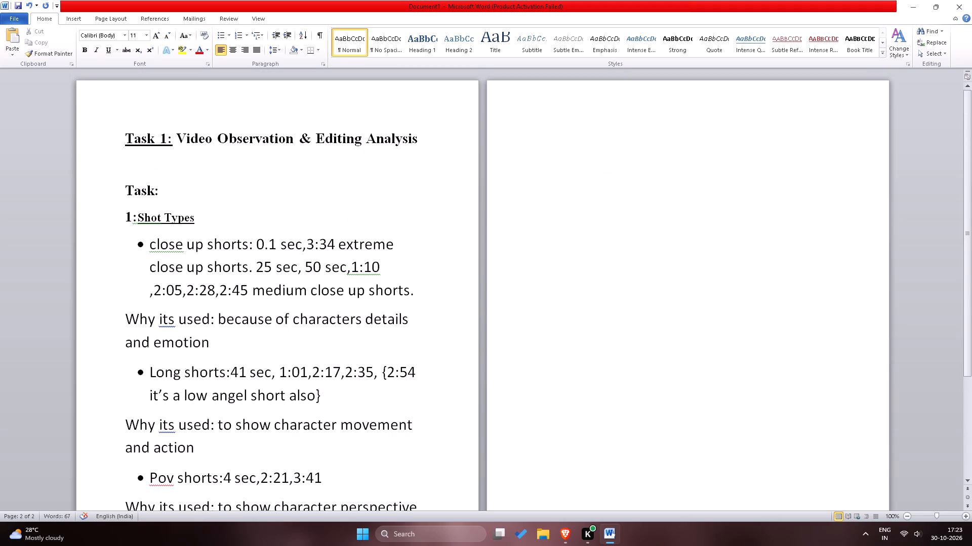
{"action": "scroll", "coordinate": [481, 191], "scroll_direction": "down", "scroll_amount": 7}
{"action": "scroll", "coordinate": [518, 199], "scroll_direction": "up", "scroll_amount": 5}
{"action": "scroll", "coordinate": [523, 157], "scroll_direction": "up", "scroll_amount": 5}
Switch to the assignment page in Brave and check the tasks that follow Shot Types.
{"action": "key", "text": "alt+Tab"}
{"action": "scroll", "coordinate": [435, 301], "scroll_direction": "down", "scroll_amount": 4}
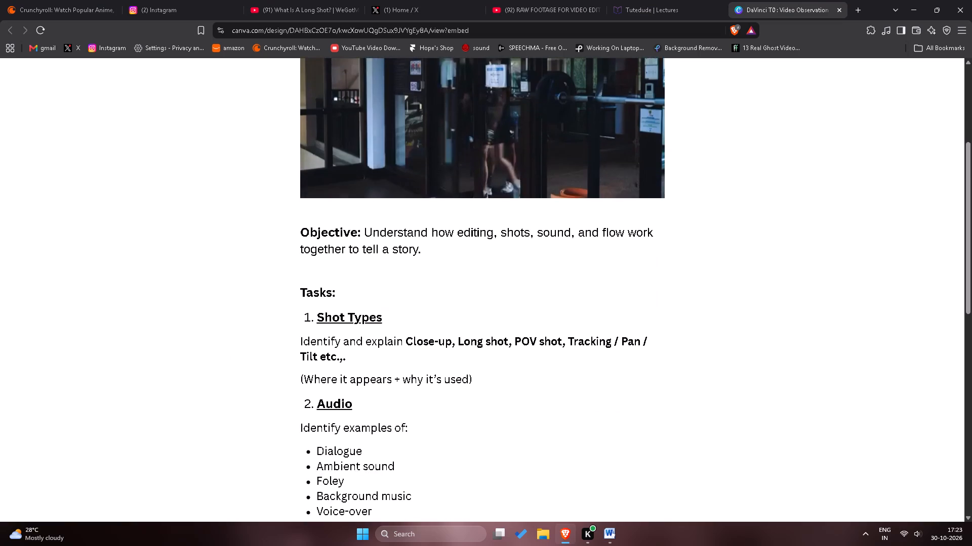
{"action": "scroll", "coordinate": [375, 350], "scroll_direction": "down", "scroll_amount": 3}
{"action": "key", "text": "alt+Tab"}
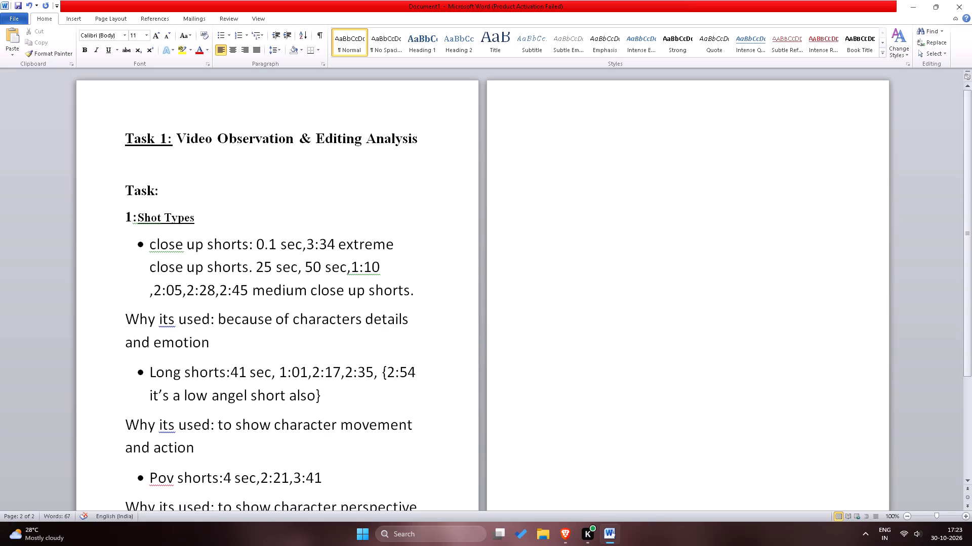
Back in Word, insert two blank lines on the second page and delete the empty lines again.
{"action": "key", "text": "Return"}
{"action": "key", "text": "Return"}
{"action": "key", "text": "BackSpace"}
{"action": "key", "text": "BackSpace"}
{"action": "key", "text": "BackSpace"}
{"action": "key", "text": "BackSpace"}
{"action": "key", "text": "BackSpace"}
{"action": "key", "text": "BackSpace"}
Add a new line below the POV explanation and place the insertion point at the top of the blank second page.
{"action": "scroll", "coordinate": [547, 212], "scroll_direction": "up", "scroll_amount": 7}
{"action": "scroll", "coordinate": [493, 283], "scroll_direction": "down", "scroll_amount": 3}
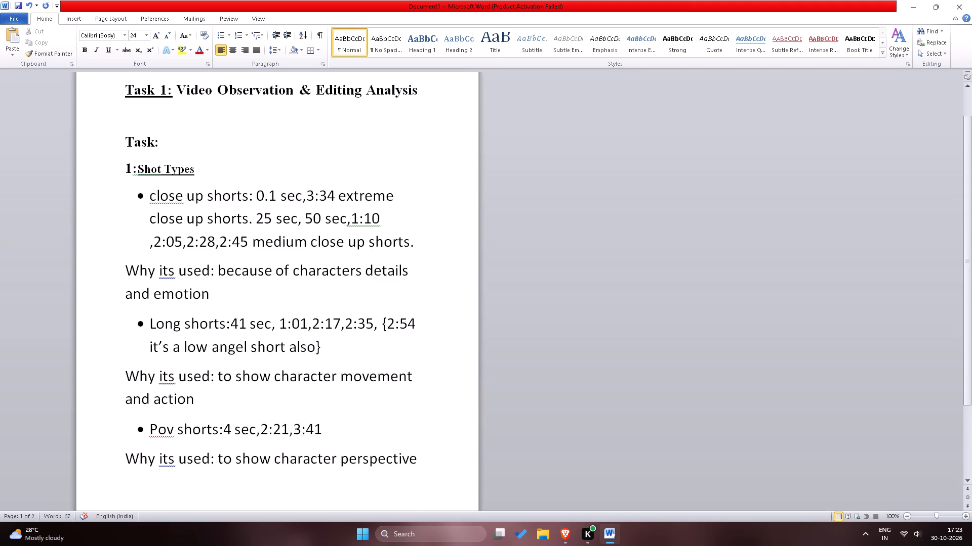
{"action": "scroll", "coordinate": [445, 294], "scroll_direction": "down", "scroll_amount": 4}
{"action": "key", "text": "Return"}
{"action": "scroll", "coordinate": [566, 263], "scroll_direction": "up", "scroll_amount": 7}
{"action": "scroll", "coordinate": [565, 264], "scroll_direction": "down", "scroll_amount": 9}
{"action": "scroll", "coordinate": [523, 277], "scroll_direction": "up", "scroll_amount": 12}
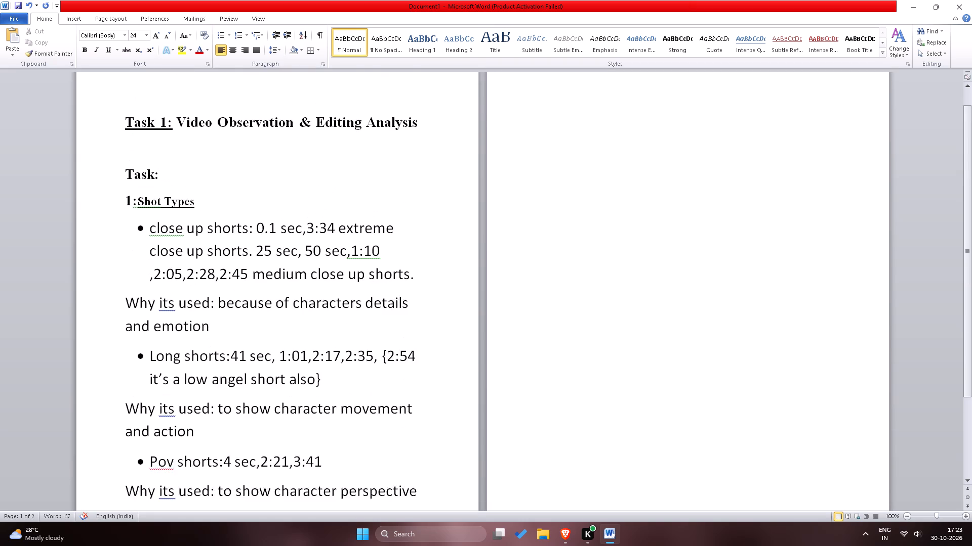
{"action": "scroll", "coordinate": [523, 228], "scroll_direction": "up", "scroll_amount": 2}
{"action": "left_click", "coordinate": [510, 134]}
{"action": "left_click", "coordinate": [541, 135]}
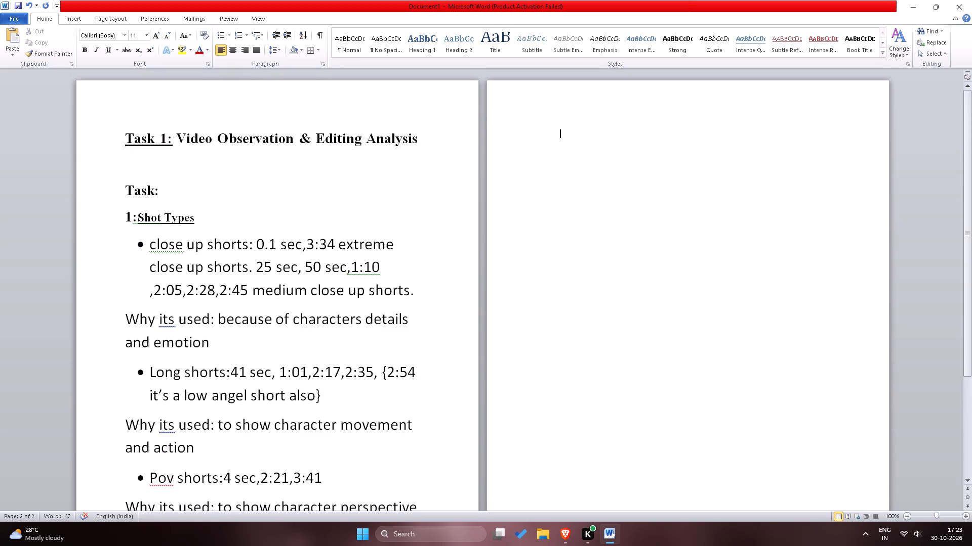
Copy the Audio heading from the assignment page in Brave and paste it at the top of the second page in Word.
{"action": "key", "text": "alt+Tab"}
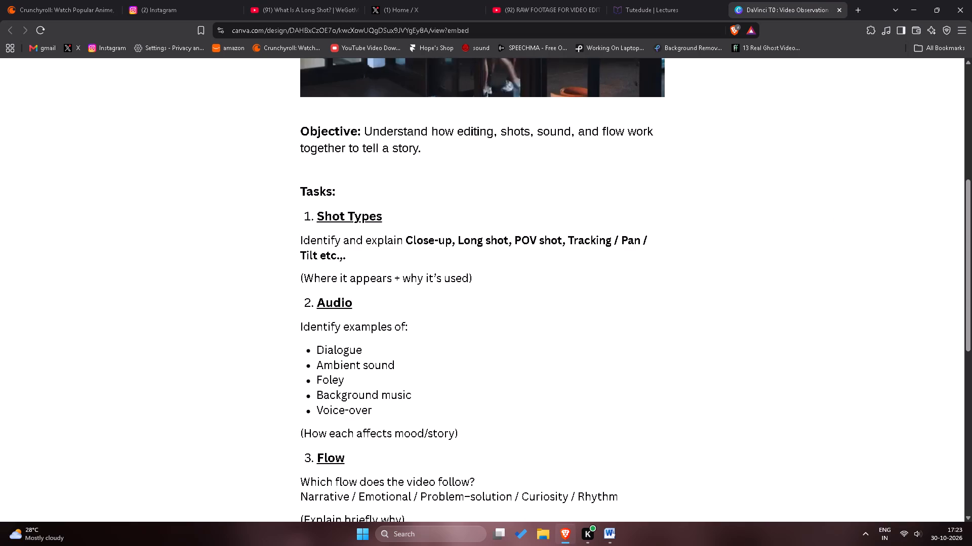
{"action": "scroll", "coordinate": [375, 255], "scroll_direction": "up", "scroll_amount": 8}
{"action": "scroll", "coordinate": [377, 250], "scroll_direction": "down", "scroll_amount": 5}
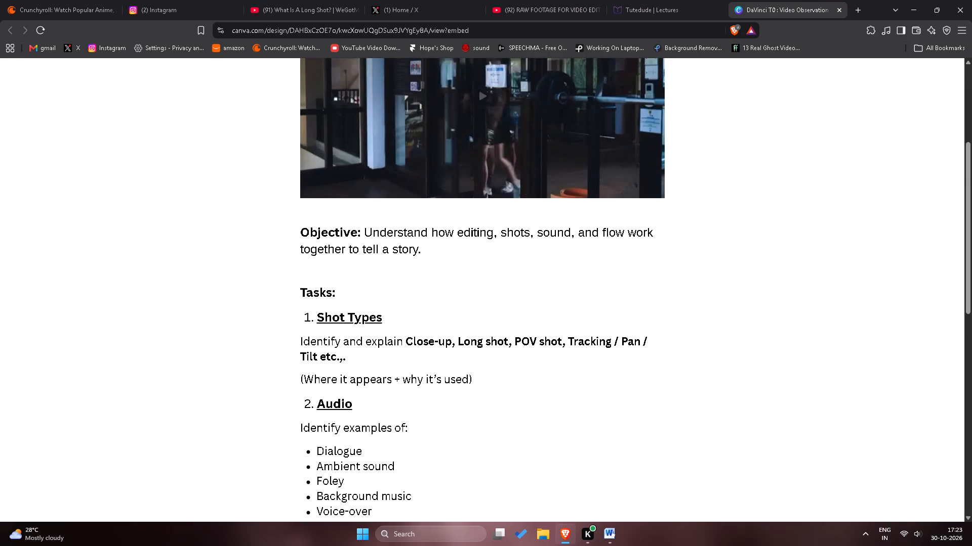
{"action": "scroll", "coordinate": [338, 350], "scroll_direction": "down", "scroll_amount": 2}
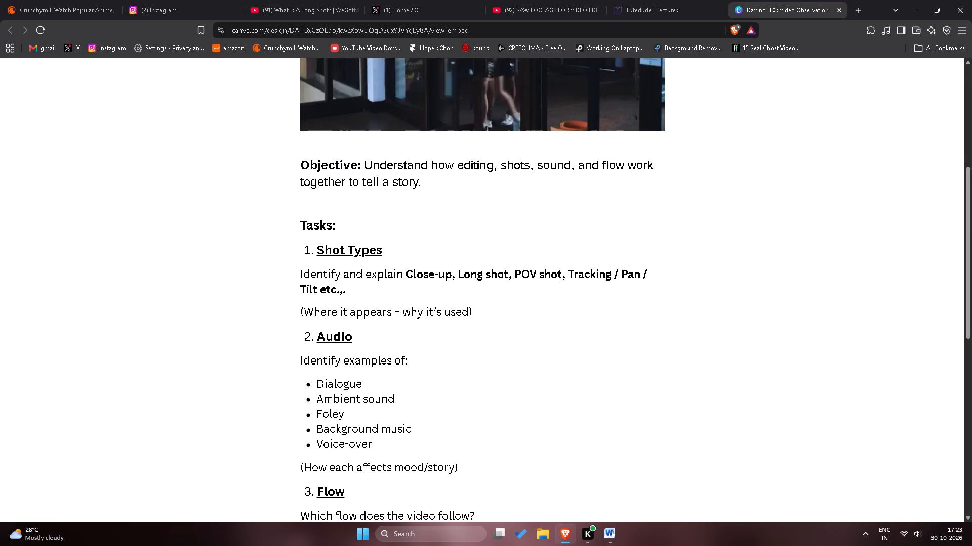
{"action": "key", "text": "alt+Tab"}
{"action": "key", "text": "alt+Tab"}
{"action": "left_click_drag", "start_coordinate": [302, 336], "coordinate": [362, 331]}
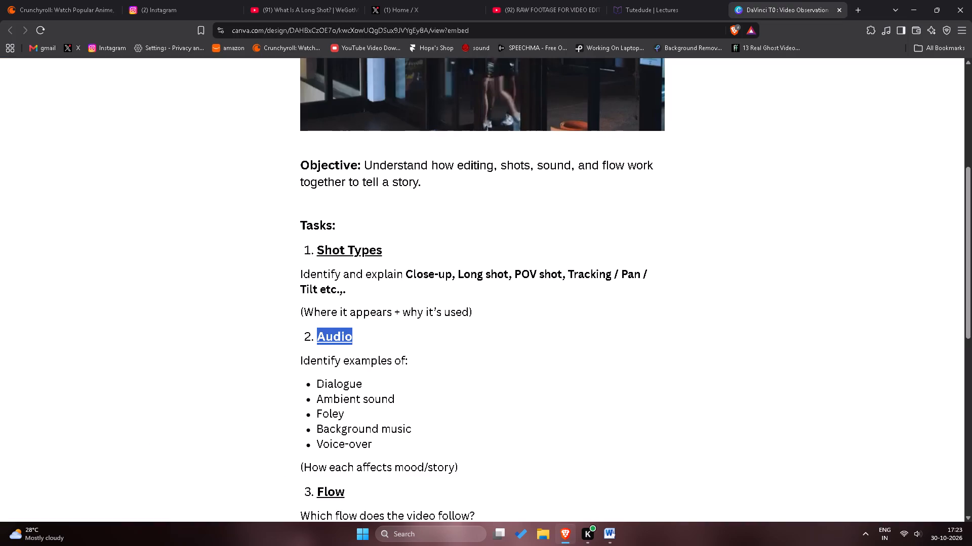
{"action": "key", "text": "ctrl+c"}
{"action": "key", "text": "alt+Tab"}
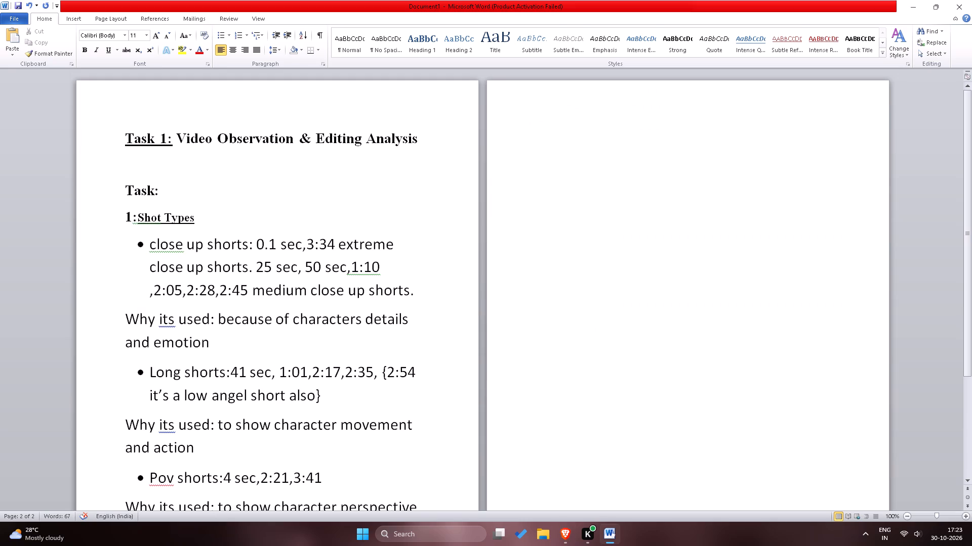
{"action": "key", "text": "ctrl+v"}
{"action": "left_click", "coordinate": [569, 135]}
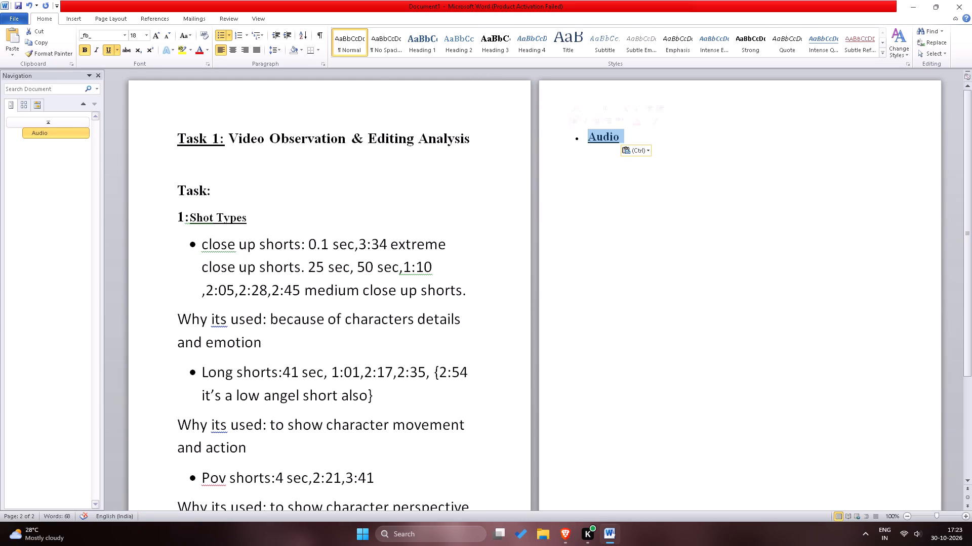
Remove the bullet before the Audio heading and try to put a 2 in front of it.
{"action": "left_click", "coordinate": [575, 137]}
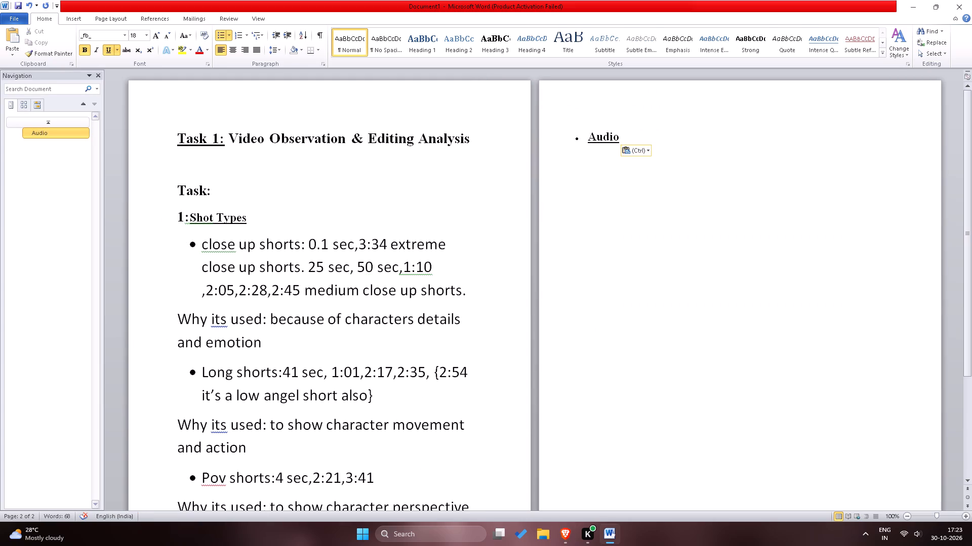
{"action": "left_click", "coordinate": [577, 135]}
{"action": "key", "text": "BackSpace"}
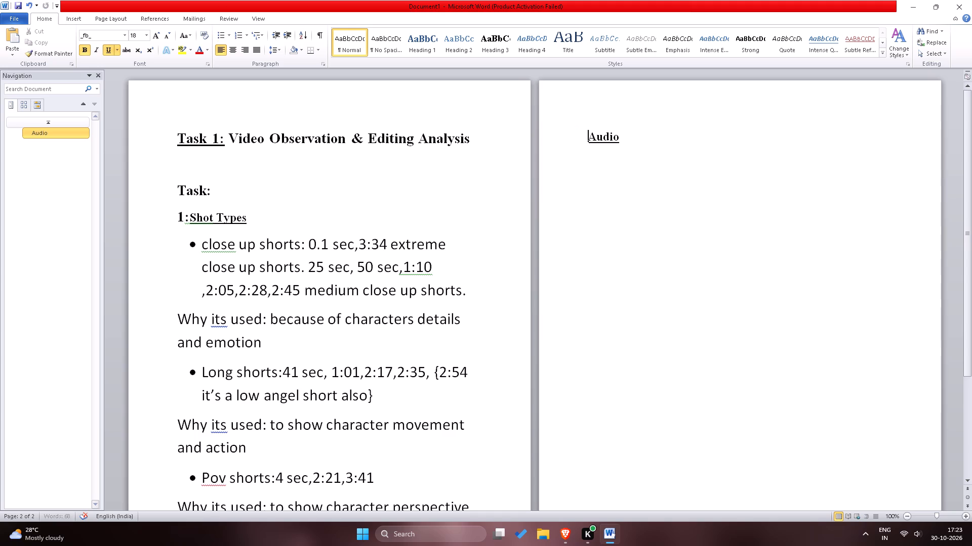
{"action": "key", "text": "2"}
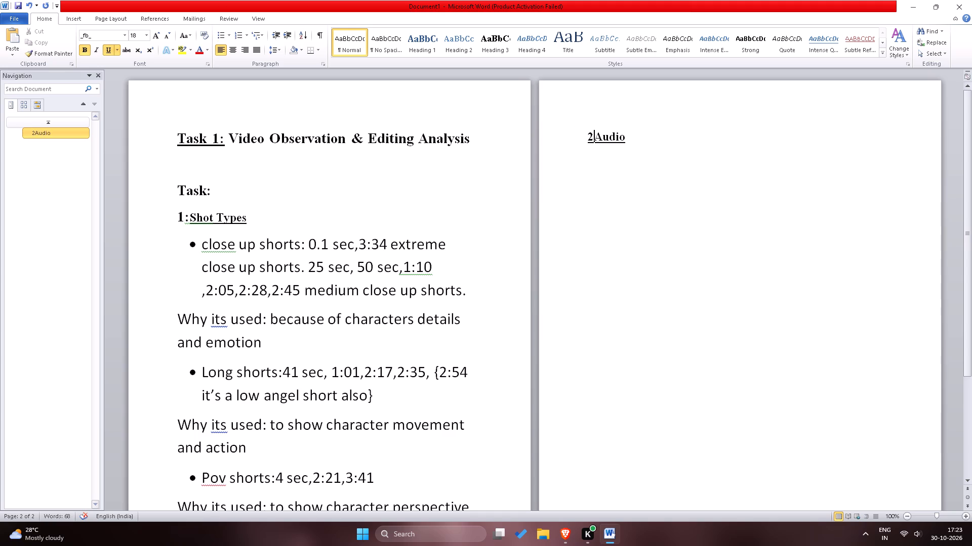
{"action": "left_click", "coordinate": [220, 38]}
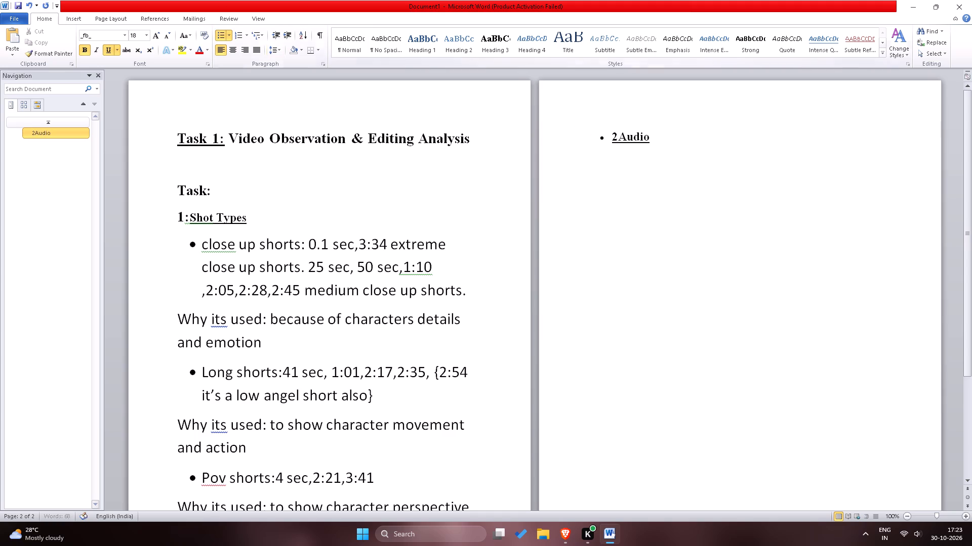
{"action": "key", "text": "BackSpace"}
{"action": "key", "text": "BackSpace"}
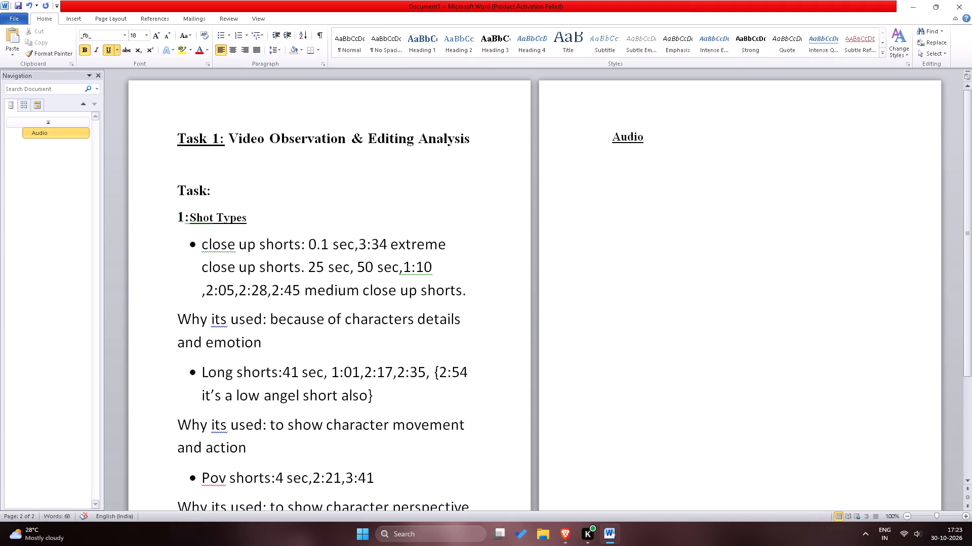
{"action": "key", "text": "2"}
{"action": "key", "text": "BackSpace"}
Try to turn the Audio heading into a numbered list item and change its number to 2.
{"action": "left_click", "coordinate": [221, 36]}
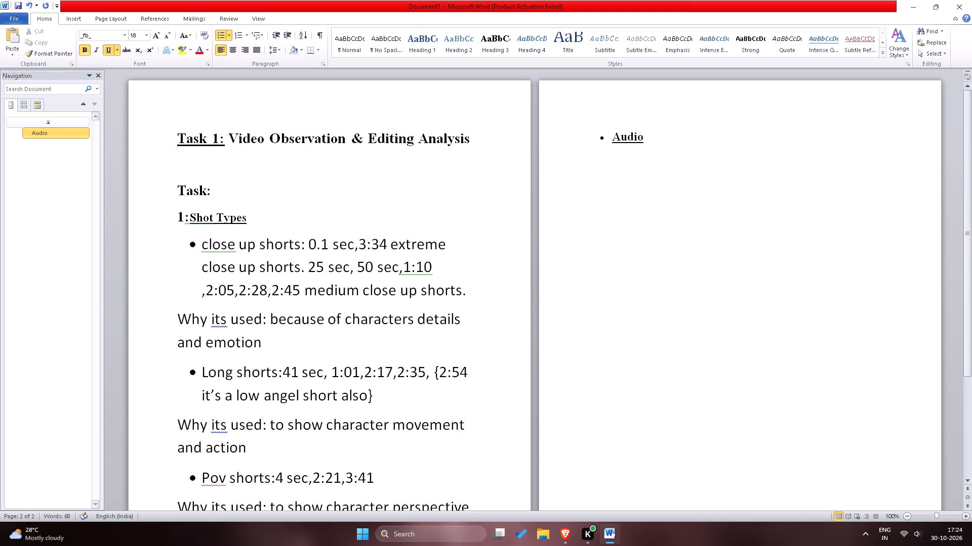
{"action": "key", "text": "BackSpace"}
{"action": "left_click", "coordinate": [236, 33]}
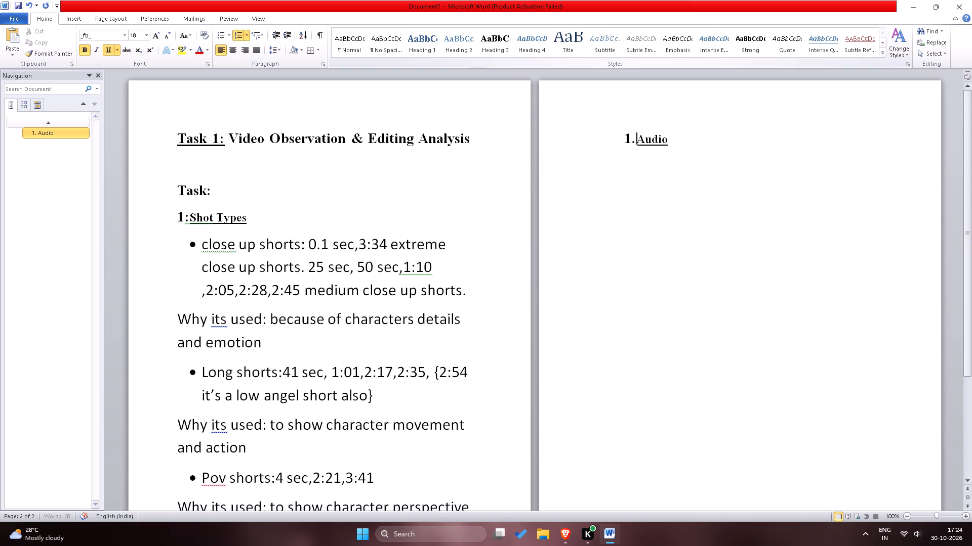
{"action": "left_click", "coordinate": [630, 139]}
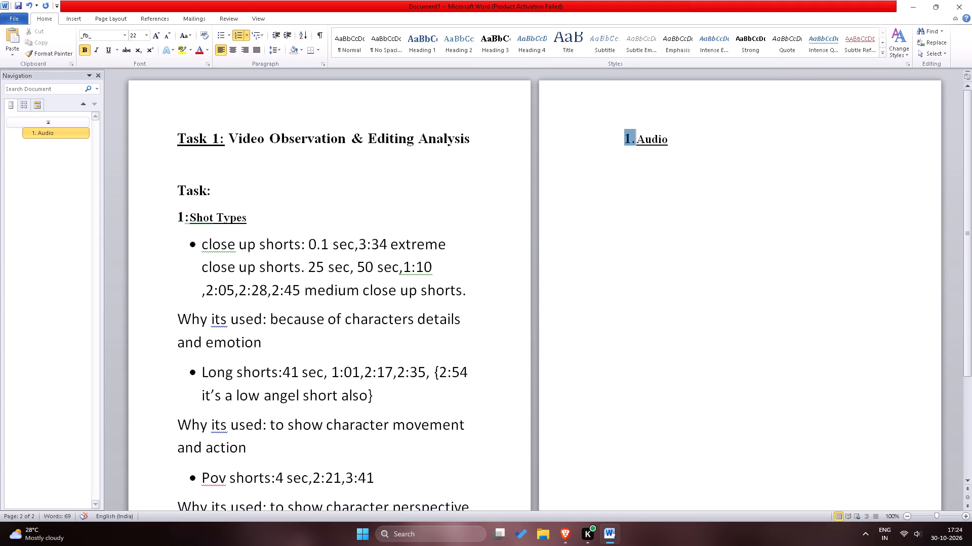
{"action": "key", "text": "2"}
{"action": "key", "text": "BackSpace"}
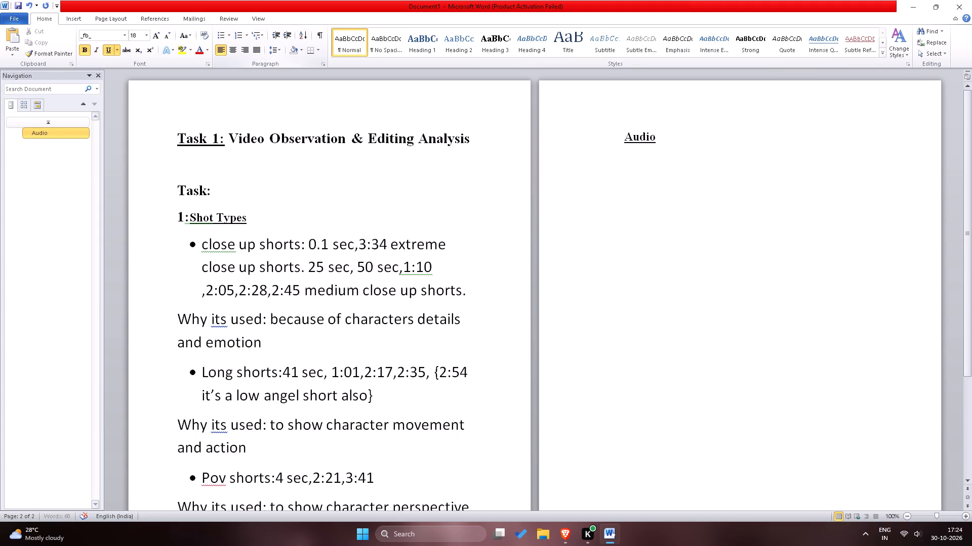
Number the Audio heading, insert a line above it and remove the number from that empty line.
{"action": "left_click", "coordinate": [239, 36]}
{"action": "left_click", "coordinate": [239, 36]}
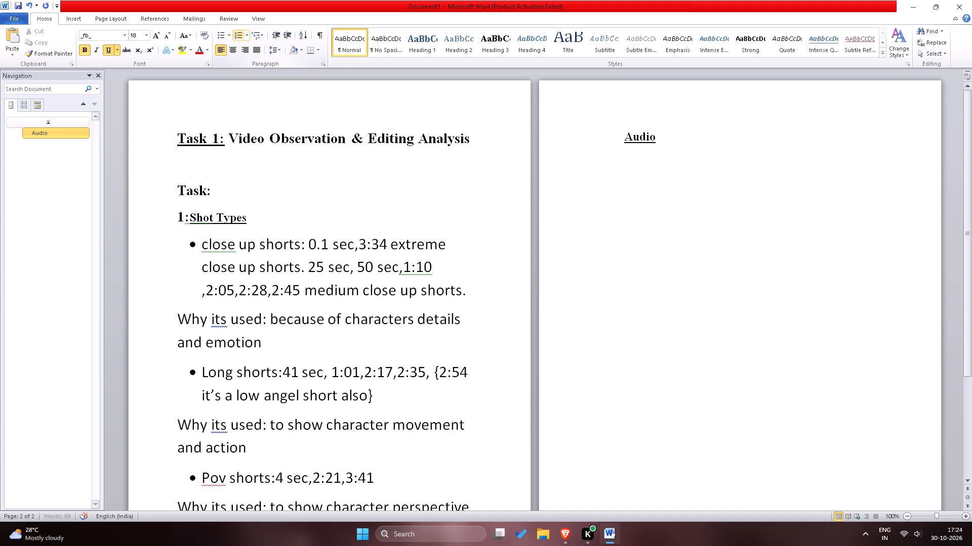
{"action": "left_click", "coordinate": [239, 36]}
{"action": "key", "text": "Return"}
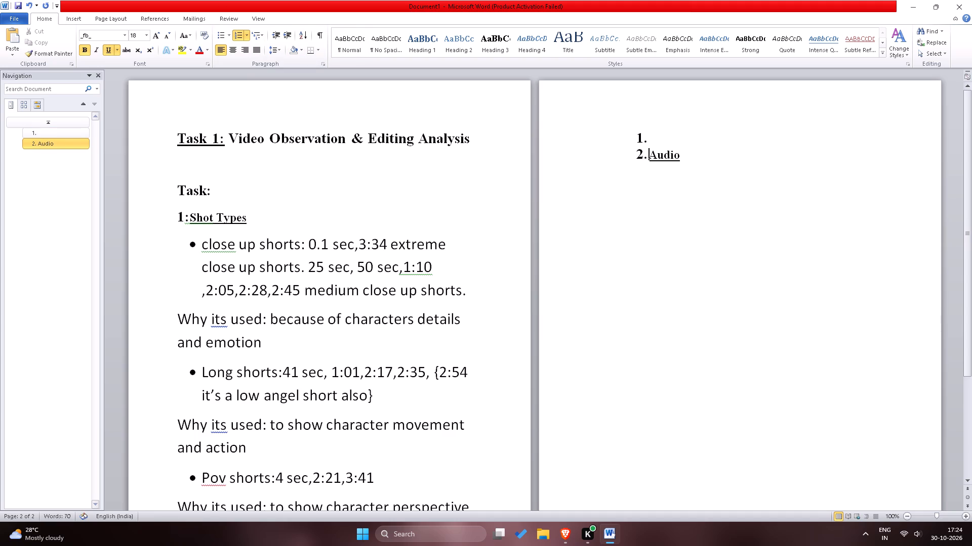
{"action": "left_click", "coordinate": [643, 138]}
{"action": "left_click", "coordinate": [650, 136]}
{"action": "key", "text": "BackSpace"}
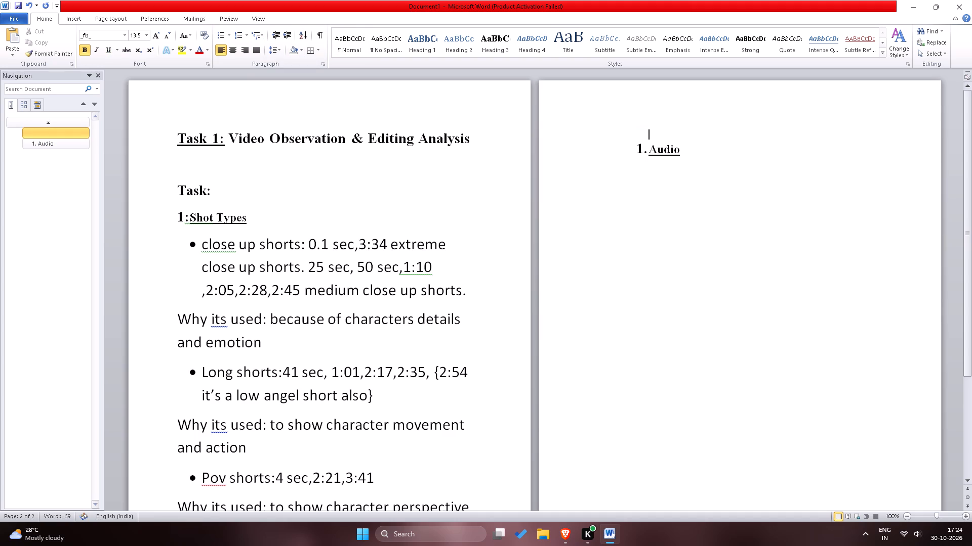
Replace the number before the Audio heading with 2 and a space, and turn the heading into a bulleted item.
{"action": "left_click", "coordinate": [640, 147]}
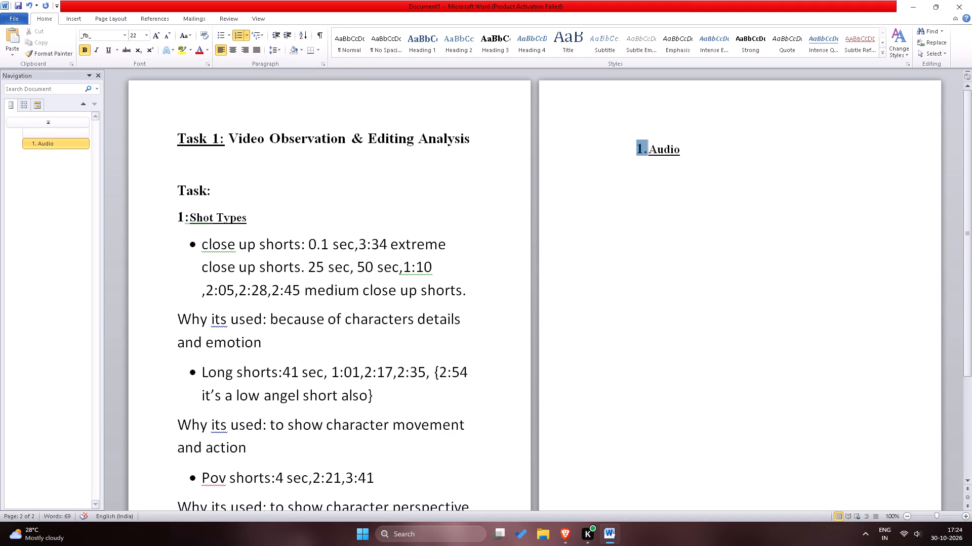
{"action": "key", "text": "2"}
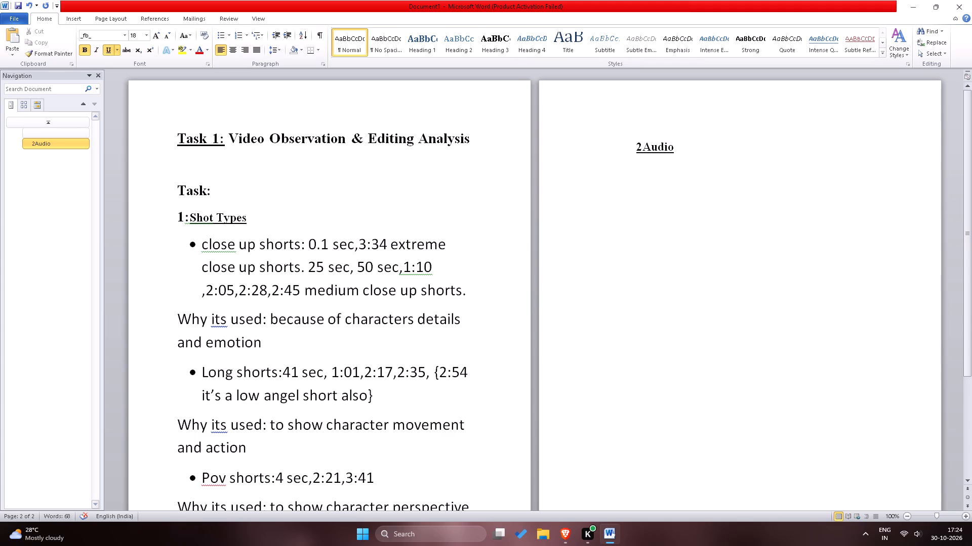
{"action": "key", "text": "space"}
{"action": "left_click", "coordinate": [218, 35]}
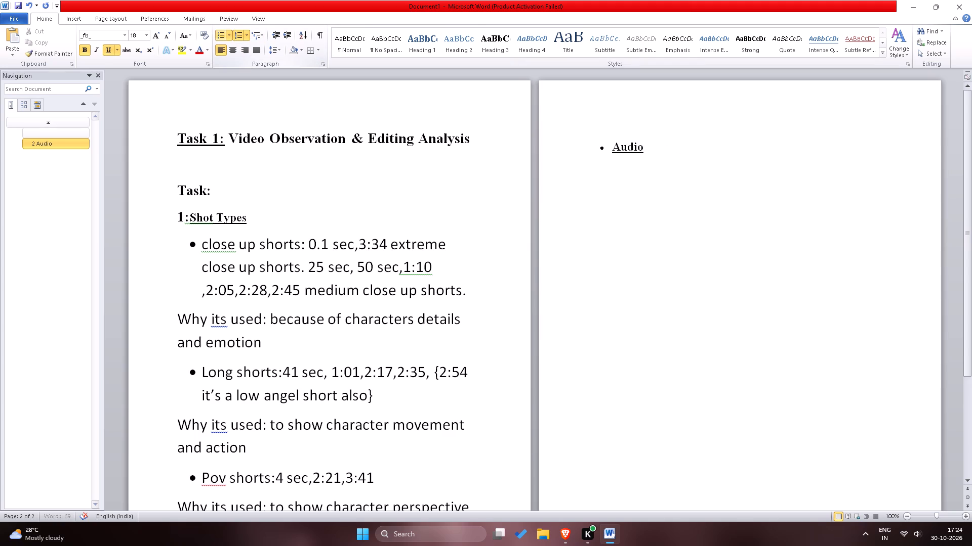
{"action": "left_click", "coordinate": [592, 145]}
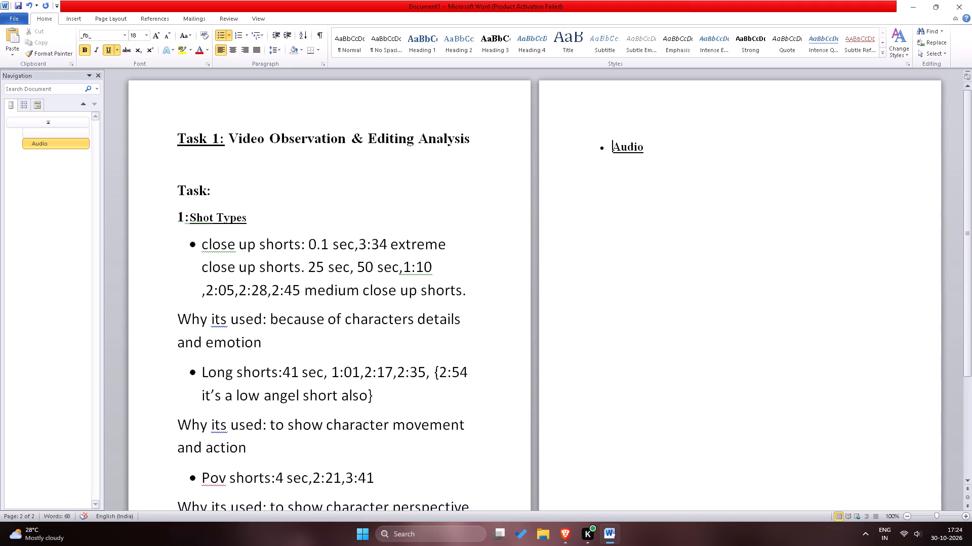
{"action": "left_click", "coordinate": [664, 146]}
Switch to the assignment page in Brave and read through the Audio, Flow and Editing tasks and the submission guidelines.
{"action": "key", "text": "alt+Tab"}
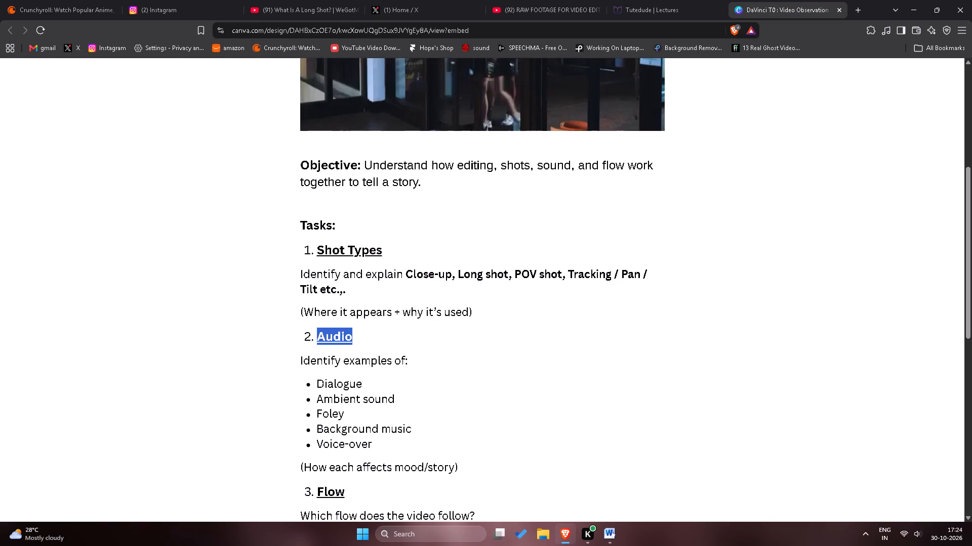
{"action": "scroll", "coordinate": [449, 475], "scroll_direction": "up", "scroll_amount": 1}
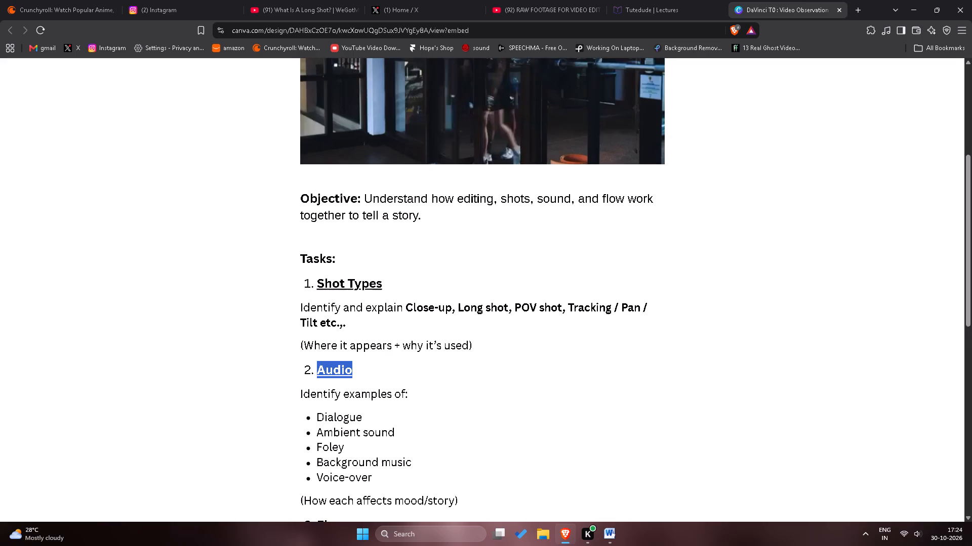
{"action": "scroll", "coordinate": [450, 476], "scroll_direction": "up", "scroll_amount": 5}
{"action": "scroll", "coordinate": [455, 393], "scroll_direction": "down", "scroll_amount": 6}
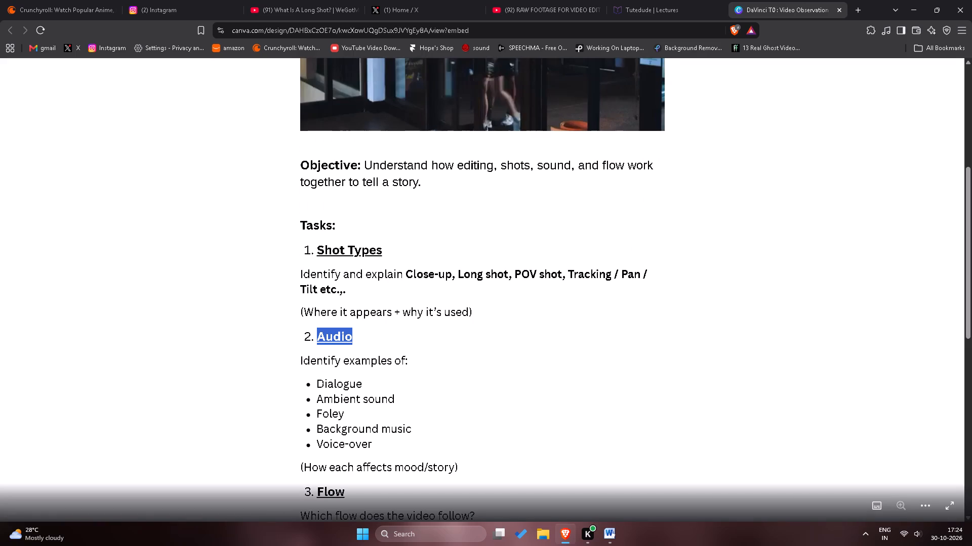
{"action": "scroll", "coordinate": [387, 457], "scroll_direction": "down", "scroll_amount": 4}
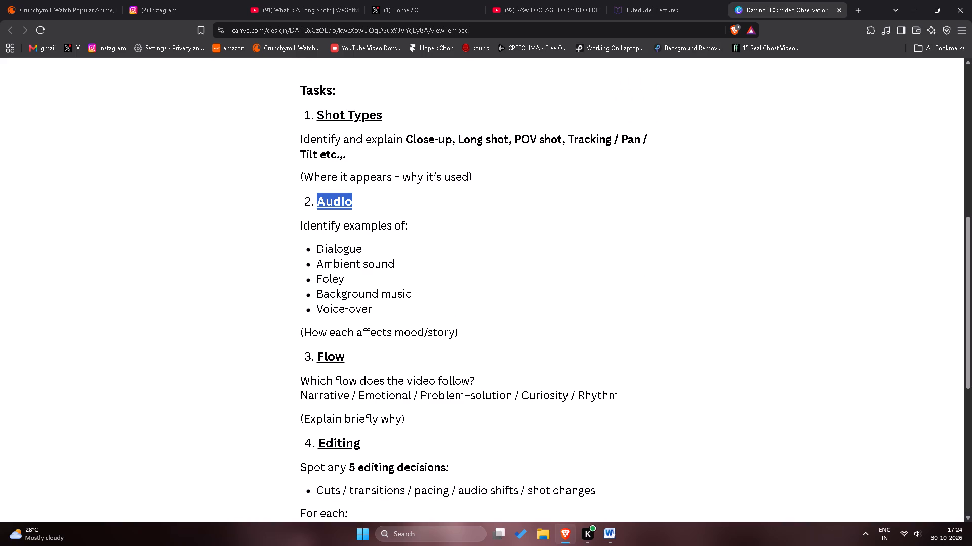
{"action": "scroll", "coordinate": [432, 361], "scroll_direction": "up", "scroll_amount": 3}
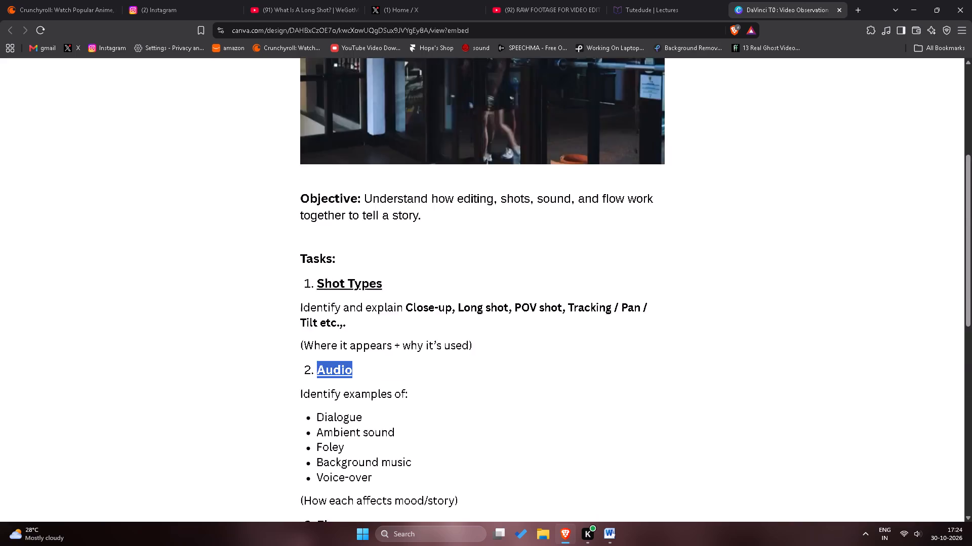
{"action": "scroll", "coordinate": [432, 361], "scroll_direction": "up", "scroll_amount": 10}
{"action": "scroll", "coordinate": [494, 363], "scroll_direction": "down", "scroll_amount": 7}
{"action": "scroll", "coordinate": [492, 423], "scroll_direction": "down", "scroll_amount": 7}
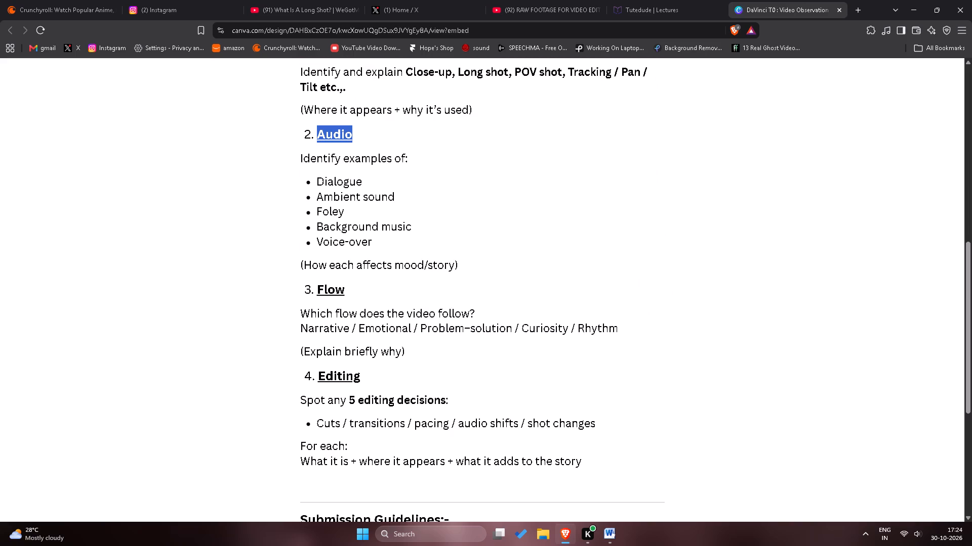
{"action": "scroll", "coordinate": [490, 361], "scroll_direction": "down", "scroll_amount": 5}
{"action": "scroll", "coordinate": [401, 362], "scroll_direction": "up", "scroll_amount": 4}
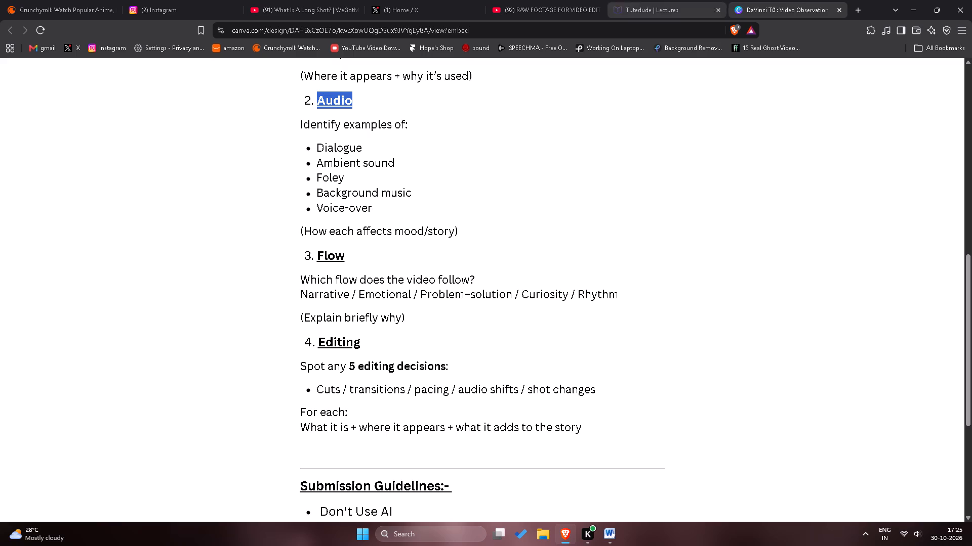
{"action": "scroll", "coordinate": [802, 518], "scroll_direction": "down", "scroll_amount": 7}
{"action": "scroll", "coordinate": [393, 393], "scroll_direction": "down", "scroll_amount": 2}
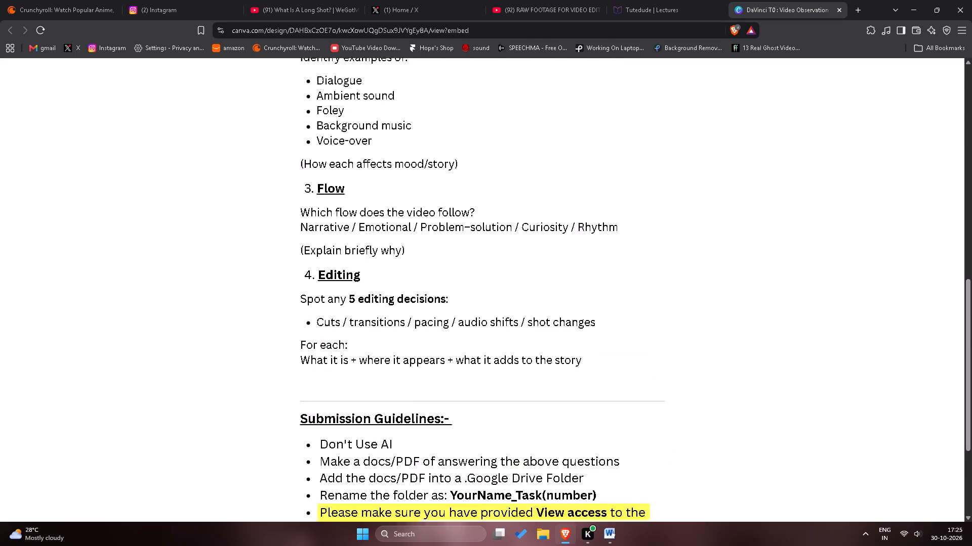
{"action": "scroll", "coordinate": [393, 393], "scroll_direction": "down", "scroll_amount": 5}
{"action": "scroll", "coordinate": [418, 373], "scroll_direction": "up", "scroll_amount": 14}
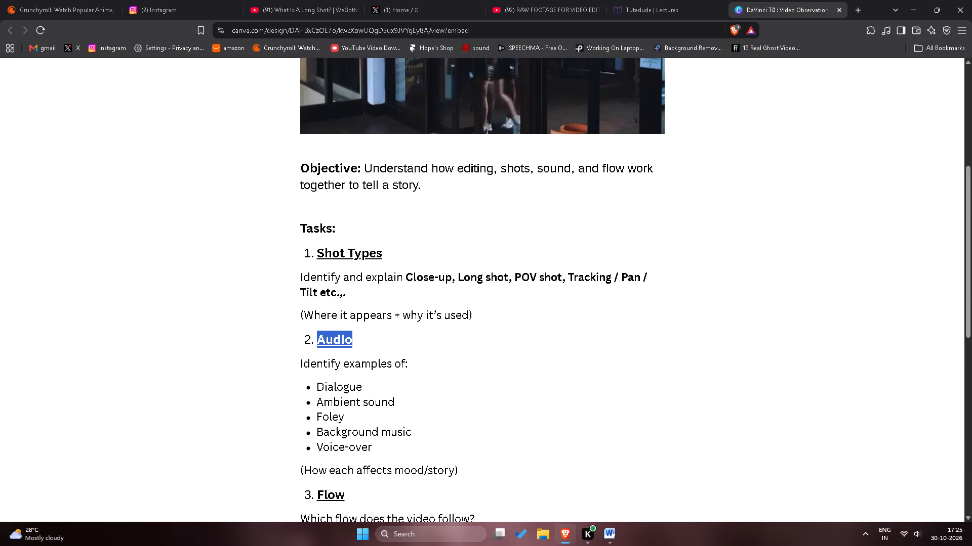
{"action": "scroll", "coordinate": [393, 391], "scroll_direction": "up", "scroll_amount": 2}
{"action": "scroll", "coordinate": [393, 391], "scroll_direction": "down", "scroll_amount": 3}
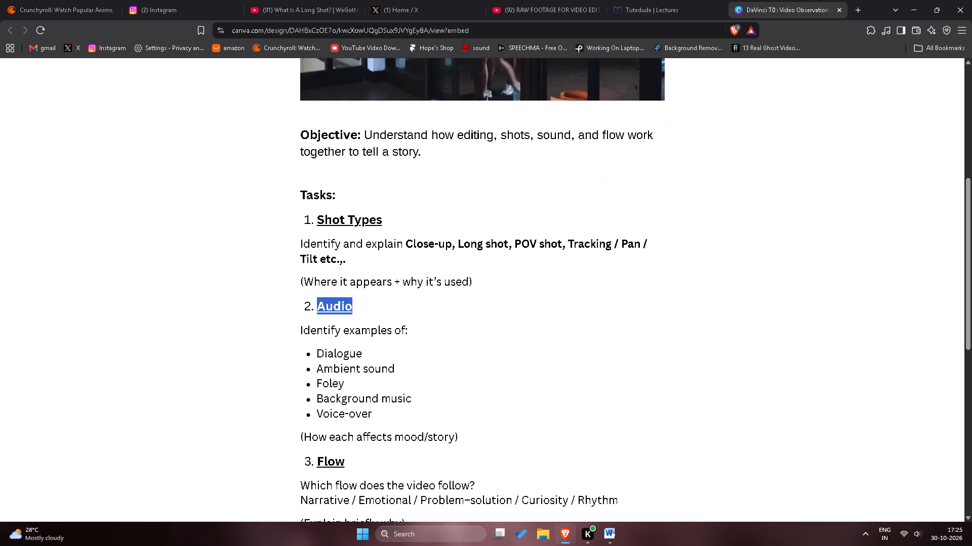
Play the opening part of the assignment video on the Canva page and compare it with the Audio task's sound types.
{"action": "scroll", "coordinate": [436, 412], "scroll_direction": "up", "scroll_amount": 5}
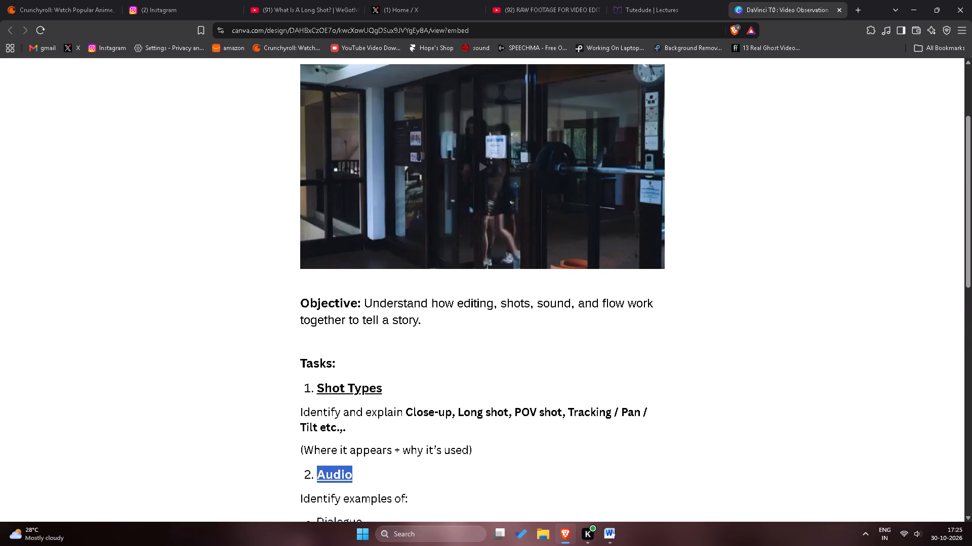
{"action": "scroll", "coordinate": [479, 415], "scroll_direction": "down", "scroll_amount": 5}
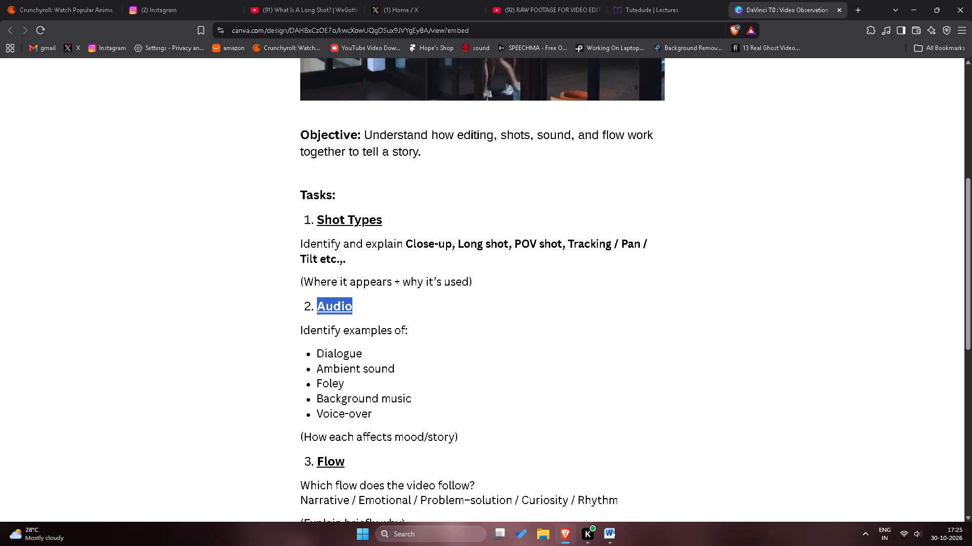
{"action": "scroll", "coordinate": [354, 394], "scroll_direction": "up", "scroll_amount": 4}
{"action": "scroll", "coordinate": [453, 248], "scroll_direction": "up", "scroll_amount": 4}
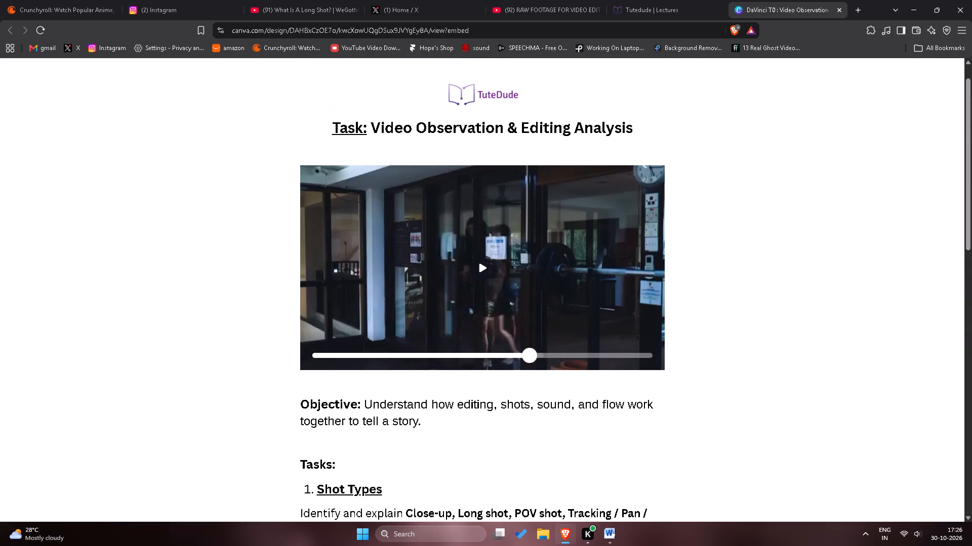
{"action": "left_click", "coordinate": [483, 275]}
{"action": "left_click_drag", "start_coordinate": [523, 354], "coordinate": [393, 349]}
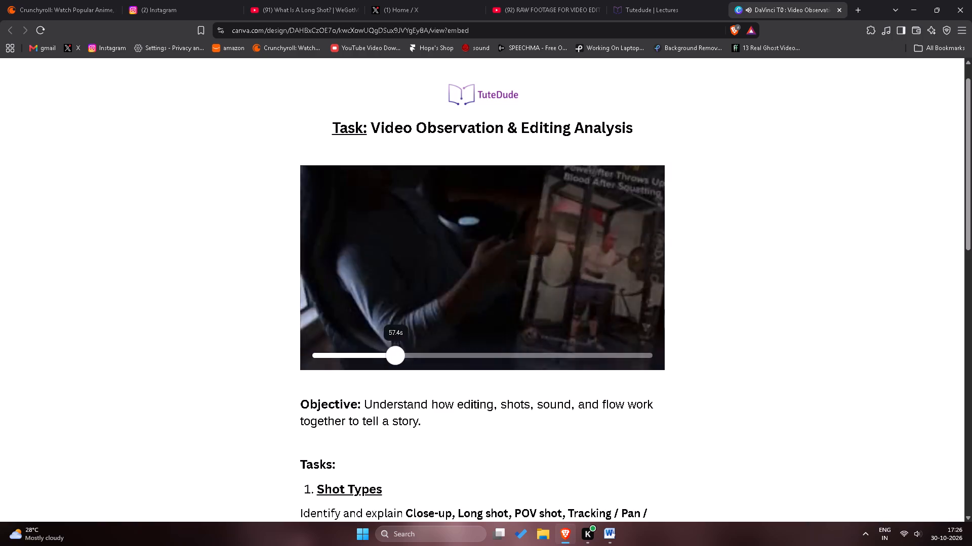
{"action": "left_click_drag", "start_coordinate": [393, 349], "coordinate": [350, 348]}
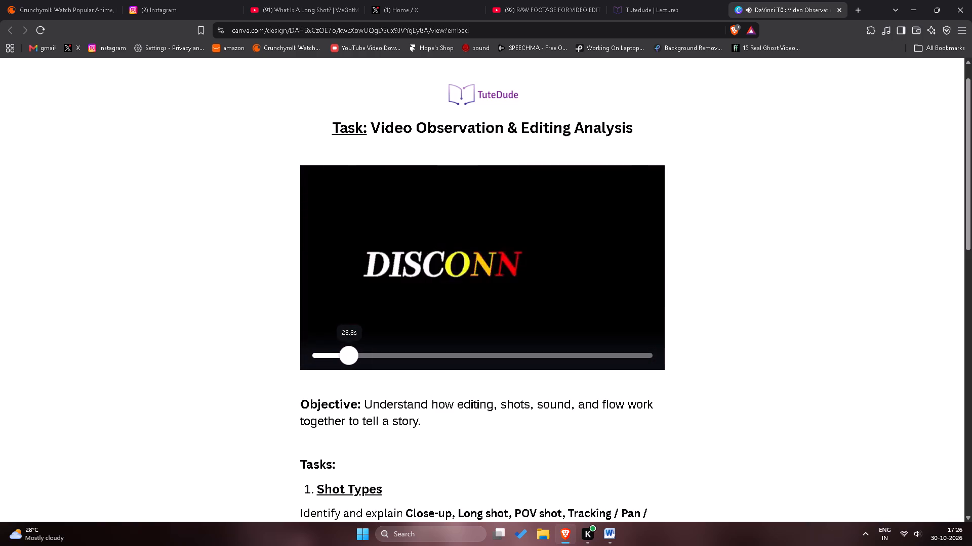
{"action": "left_click_drag", "start_coordinate": [350, 348], "coordinate": [370, 348]}
{"action": "scroll", "coordinate": [370, 348], "scroll_direction": "down", "scroll_amount": 8}
{"action": "scroll", "coordinate": [388, 375], "scroll_direction": "up", "scroll_amount": 5}
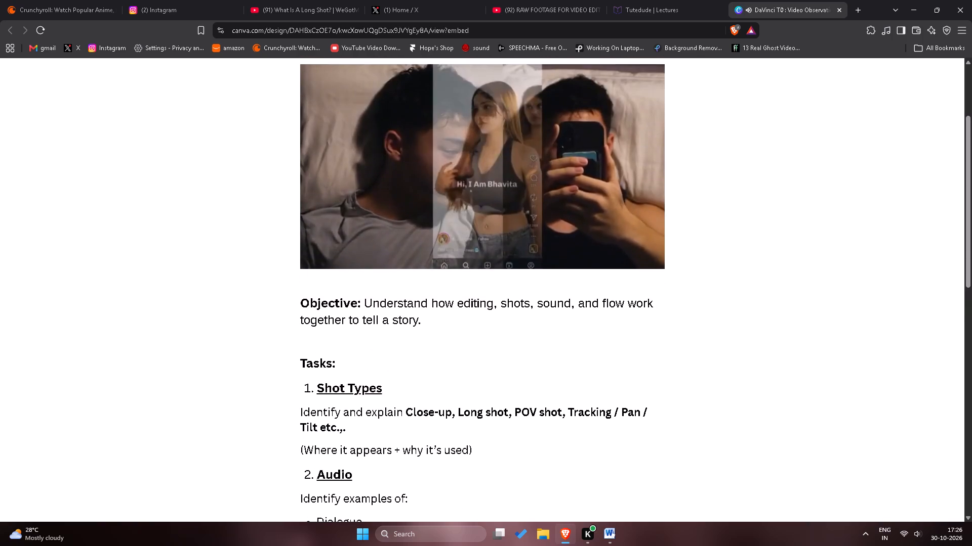
{"action": "scroll", "coordinate": [391, 366], "scroll_direction": "down", "scroll_amount": 7}
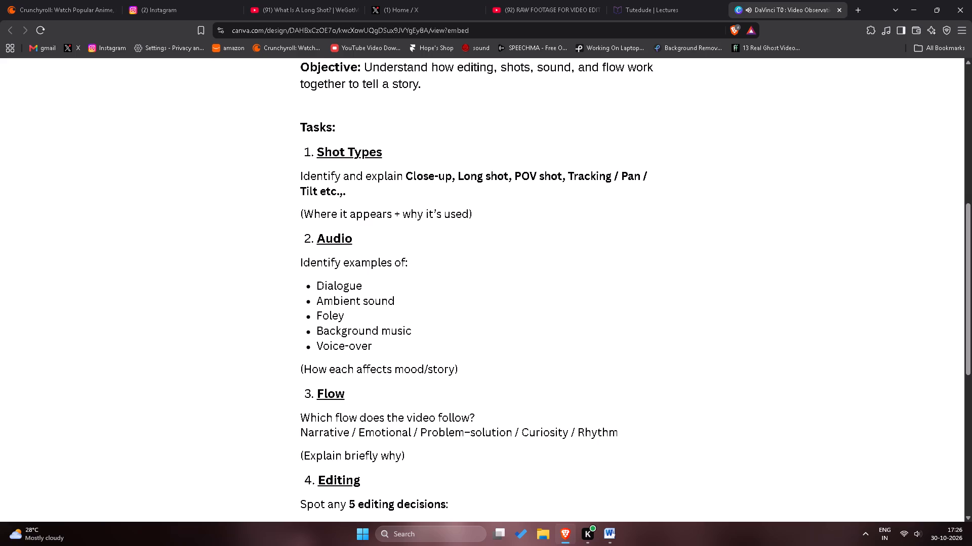
{"action": "scroll", "coordinate": [373, 352], "scroll_direction": "up", "scroll_amount": 14}
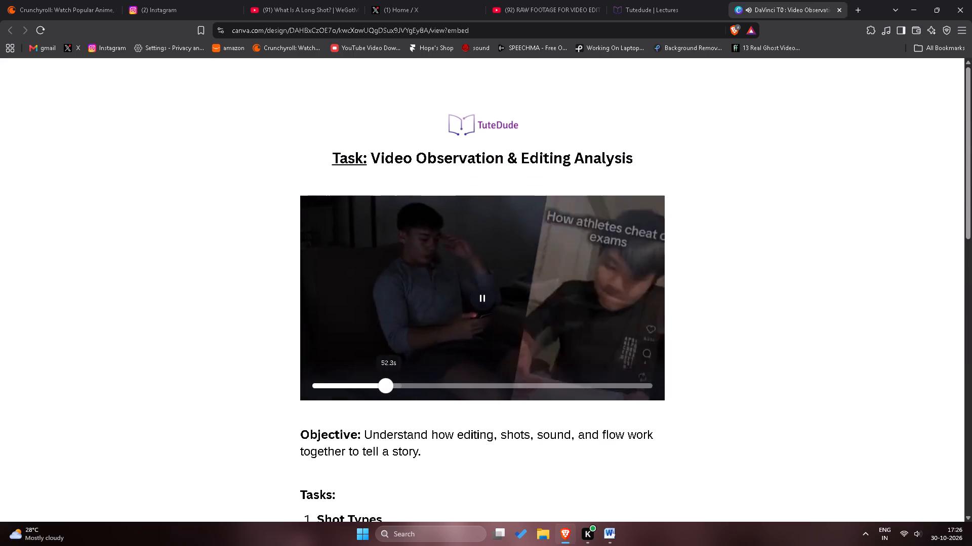
Skim the rest of the assignment video, pause it back at the start, and reread the Audio task's requirements.
{"action": "left_click_drag", "start_coordinate": [388, 383], "coordinate": [412, 387]}
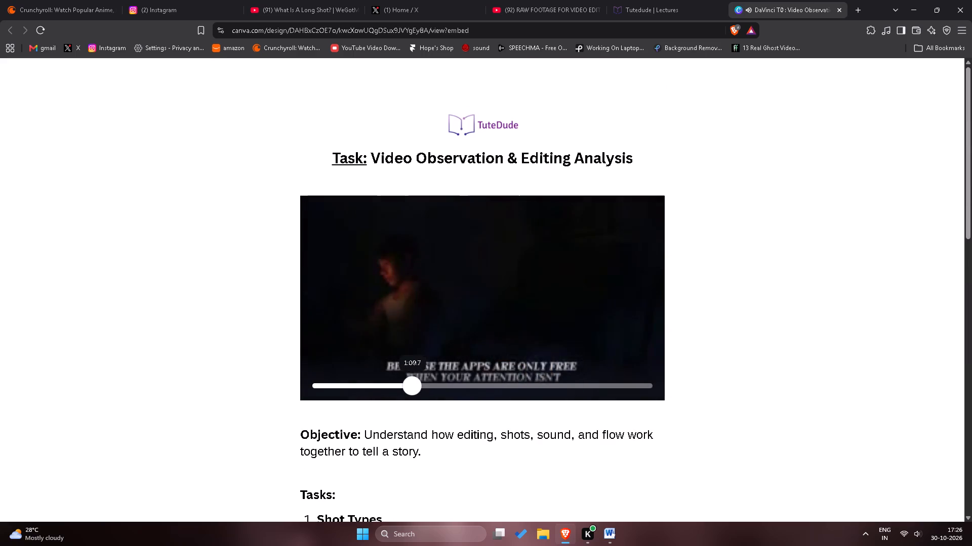
{"action": "left_click_drag", "start_coordinate": [412, 387], "coordinate": [472, 389]}
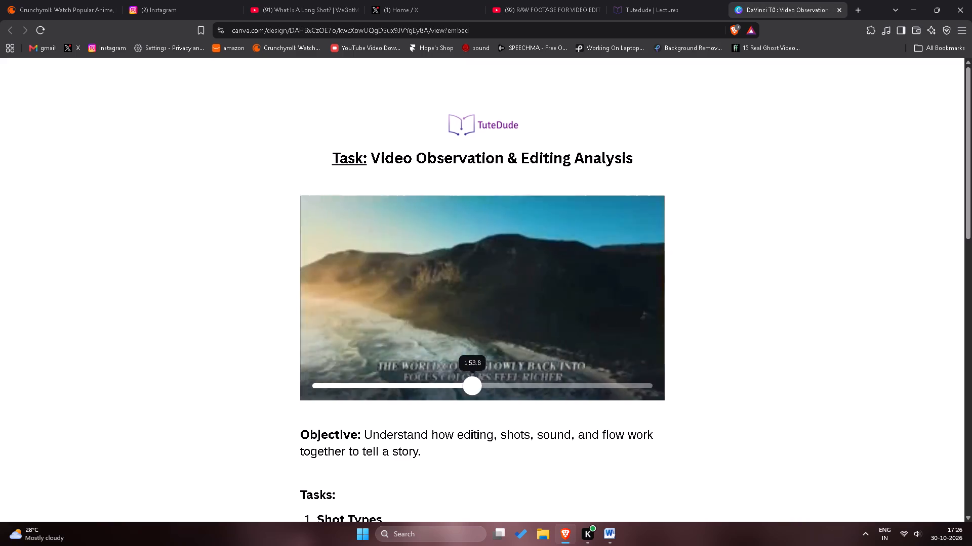
{"action": "left_click_drag", "start_coordinate": [472, 389], "coordinate": [534, 387]}
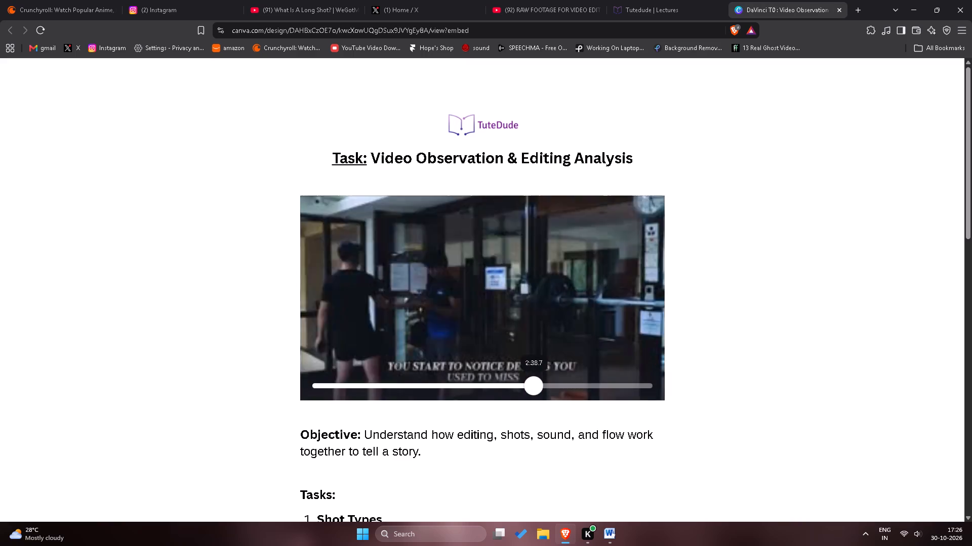
{"action": "left_click_drag", "start_coordinate": [534, 387], "coordinate": [629, 391]}
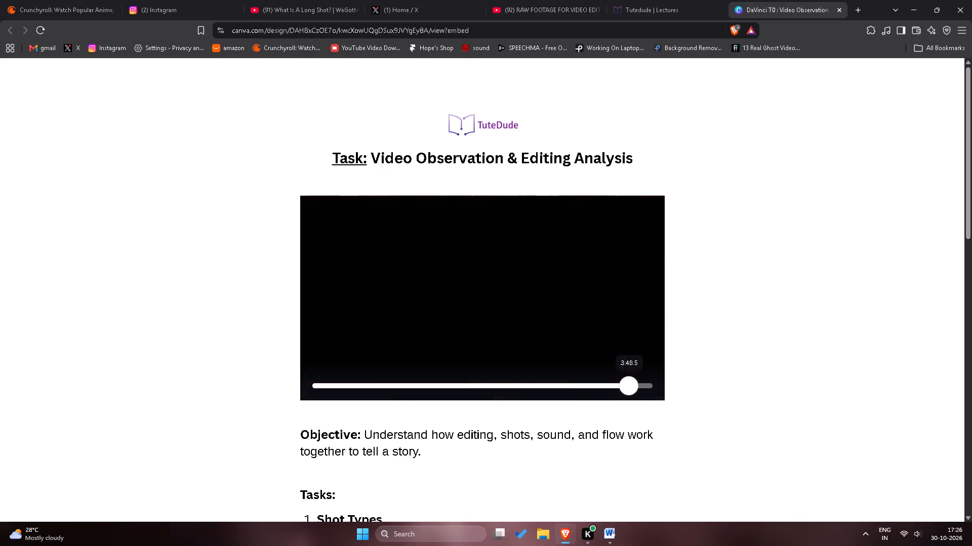
{"action": "left_click_drag", "start_coordinate": [629, 391], "coordinate": [256, 376]}
{"action": "scroll", "coordinate": [400, 375], "scroll_direction": "down", "scroll_amount": 7}
{"action": "scroll", "coordinate": [401, 378], "scroll_direction": "up", "scroll_amount": 7}
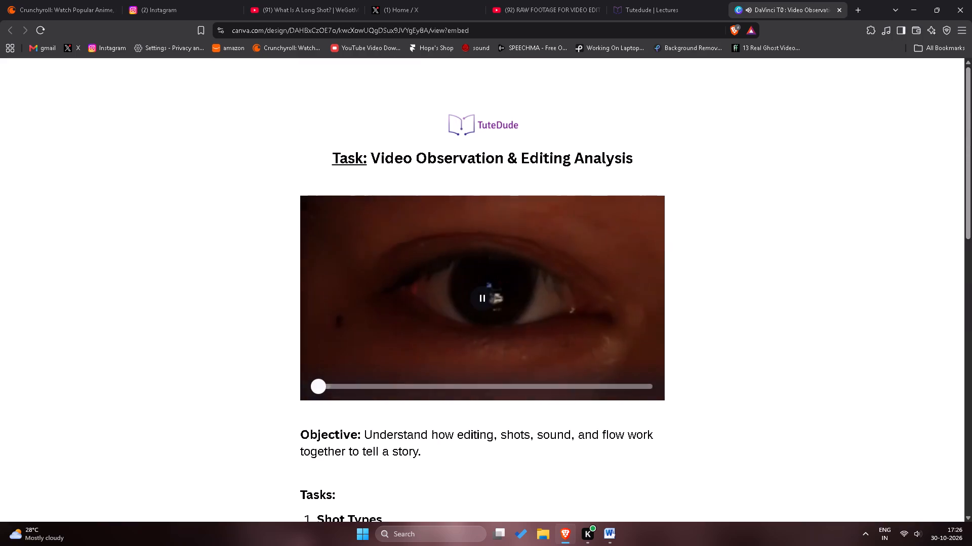
{"action": "left_click", "coordinate": [473, 310]}
{"action": "scroll", "coordinate": [478, 315], "scroll_direction": "down", "scroll_amount": 6}
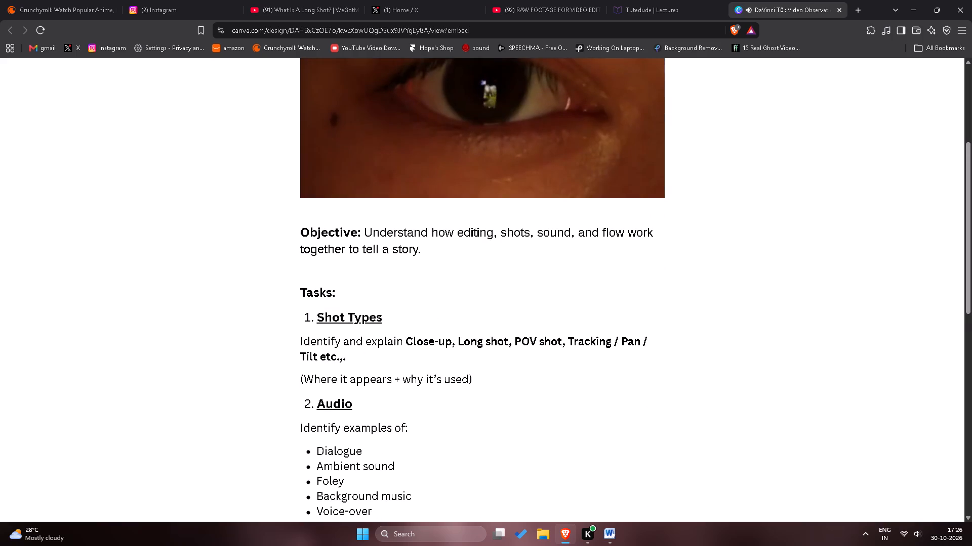
{"action": "scroll", "coordinate": [403, 401], "scroll_direction": "down", "scroll_amount": 2}
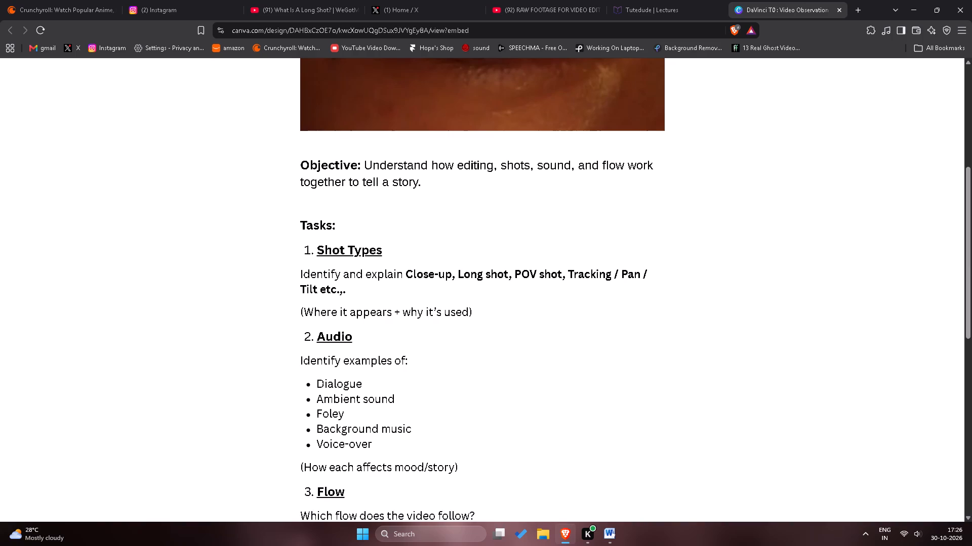
{"action": "scroll", "coordinate": [622, 356], "scroll_direction": "up", "scroll_amount": 4}
{"action": "scroll", "coordinate": [289, 453], "scroll_direction": "down", "scroll_amount": 1}
{"action": "scroll", "coordinate": [415, 410], "scroll_direction": "up", "scroll_amount": 6}
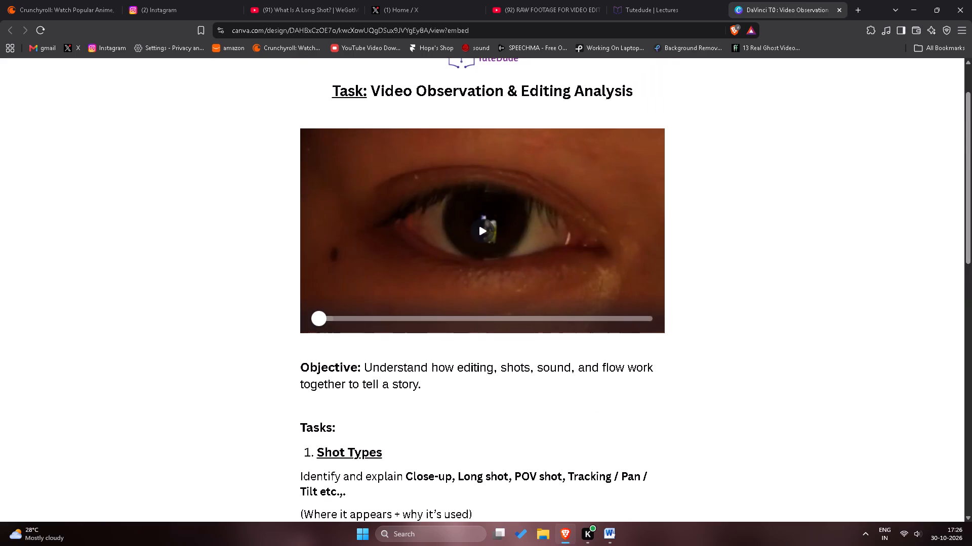
{"action": "scroll", "coordinate": [370, 445], "scroll_direction": "down", "scroll_amount": 5}
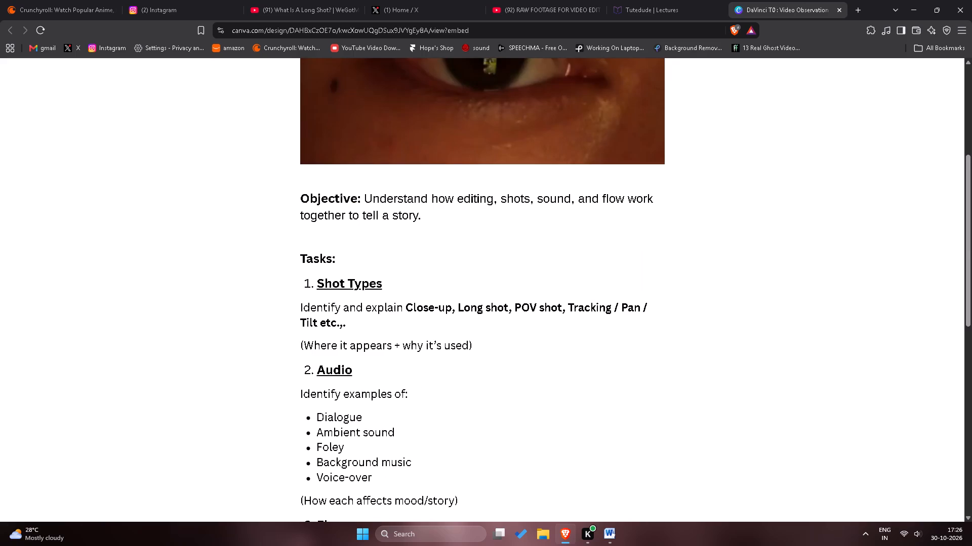
{"action": "scroll", "coordinate": [420, 437], "scroll_direction": "up", "scroll_amount": 7}
Search YouTube for ambient sound, sample the Short with soft wind sounds through trees, and look over the other results.
{"action": "left_click", "coordinate": [273, 0]}
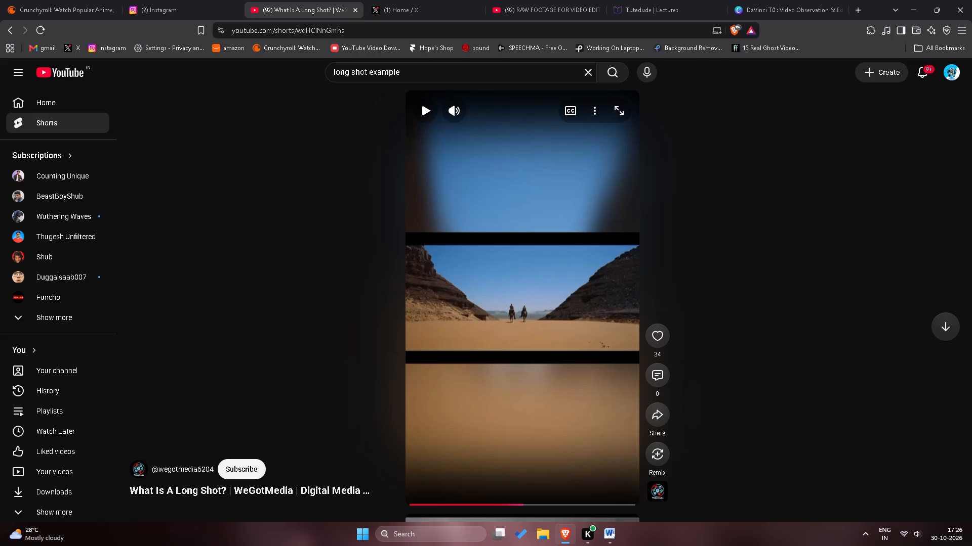
{"action": "left_click", "coordinate": [591, 70]}
{"action": "key", "text": "a"}
{"action": "type", "text": "mbiant"}
{"action": "key", "text": "space"}
{"action": "type", "text": "s"}
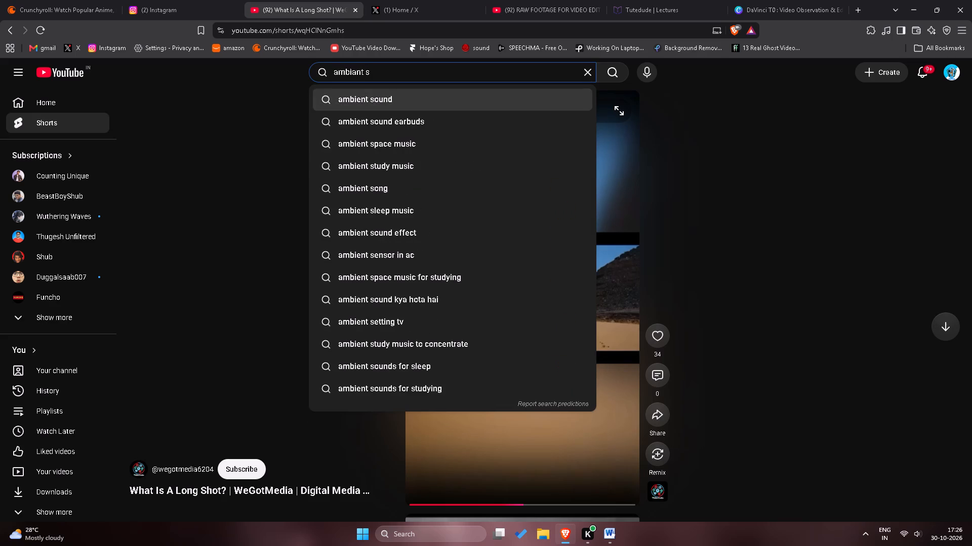
{"action": "left_click", "coordinate": [500, 90]}
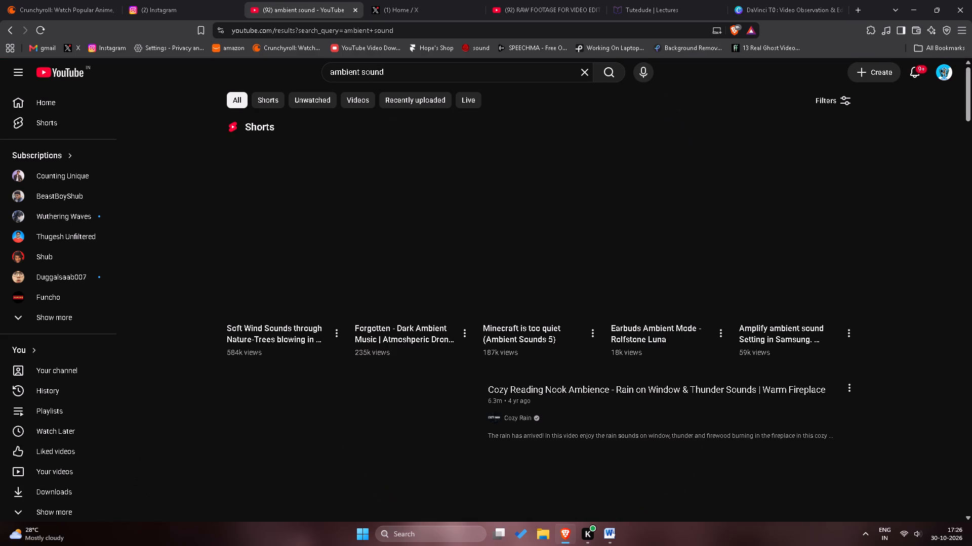
{"action": "left_click", "coordinate": [264, 225]}
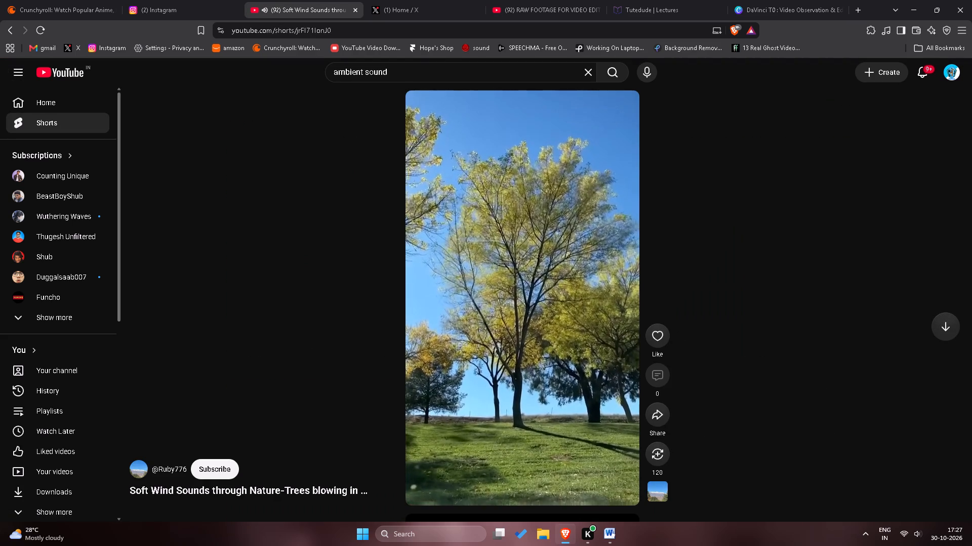
{"action": "left_click", "coordinate": [6, 26]}
{"action": "scroll", "coordinate": [551, 250], "scroll_direction": "down", "scroll_amount": 2}
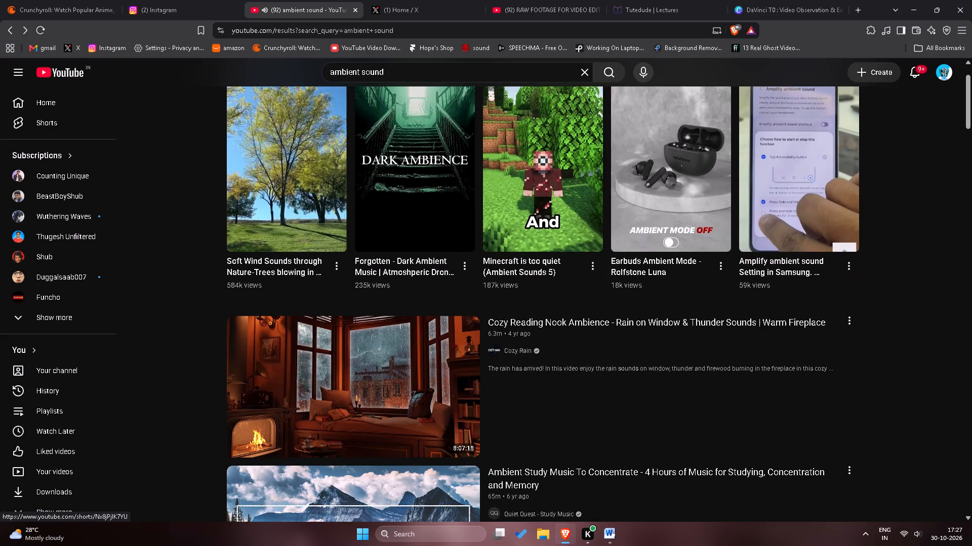
{"action": "scroll", "coordinate": [552, 209], "scroll_direction": "down", "scroll_amount": 5}
Search YouTube for "what is ambient sound" and watch part of the Short "What is Ambient Noise and Why Should I Care?", then pause it.
{"action": "left_click", "coordinate": [331, 69]}
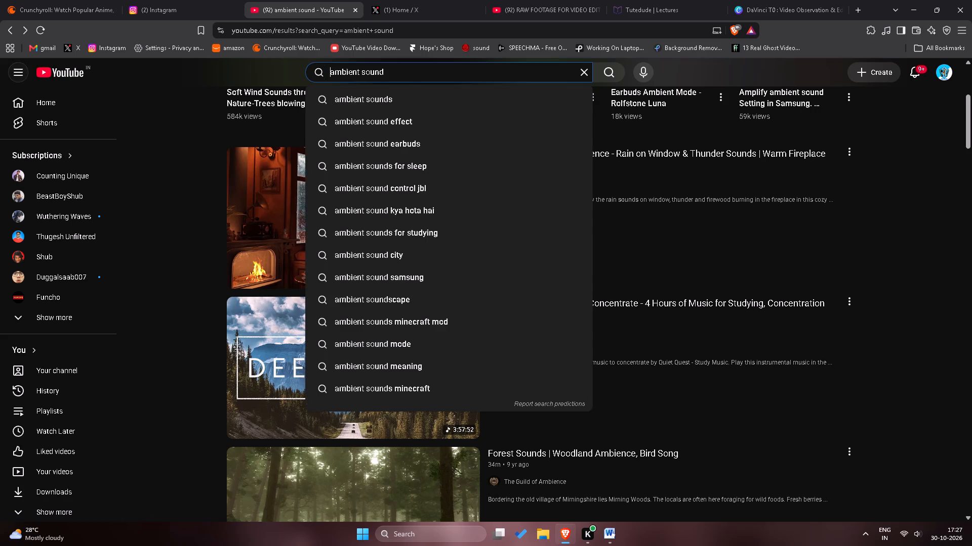
{"action": "type", "text": "wja"}
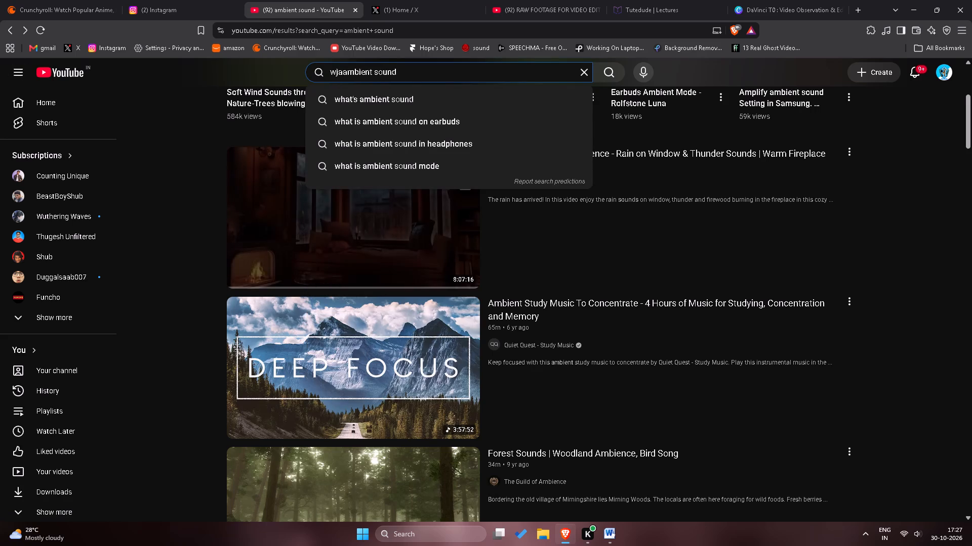
{"action": "key", "text": "BackSpace"}
{"action": "key", "text": "BackSpace"}
{"action": "type", "text": "hat is"}
{"action": "key", "text": "space"}
{"action": "key", "text": "Return"}
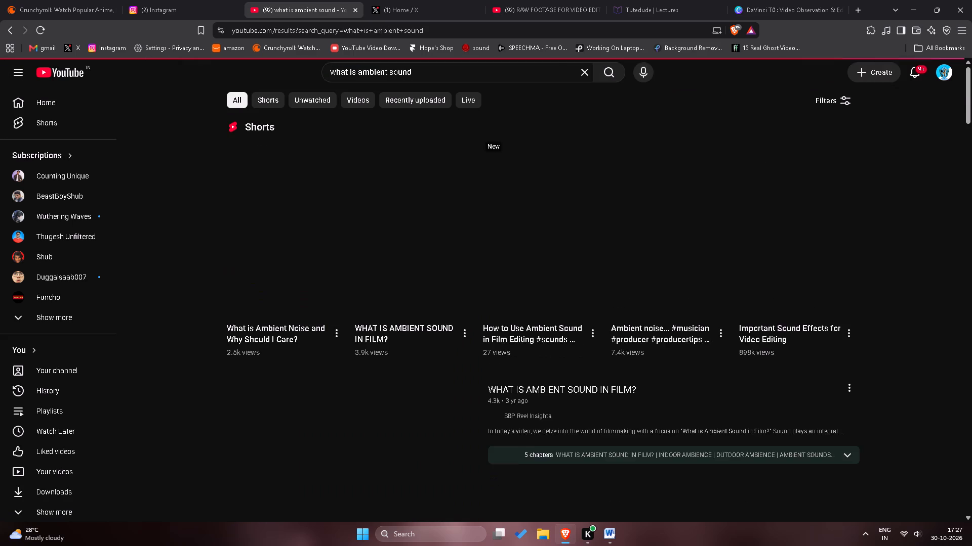
{"action": "left_click", "coordinate": [280, 236]}
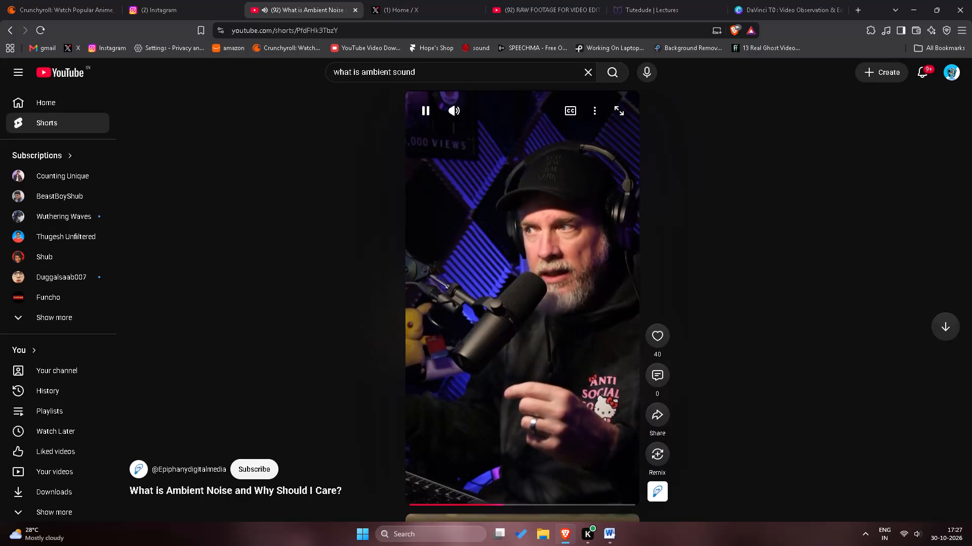
{"action": "left_click", "coordinate": [527, 294]}
Recheck the Audio task on the assignment page and add three empty unbulleted lines below the Audio heading in the Word document.
{"action": "key", "text": "alt+Tab"}
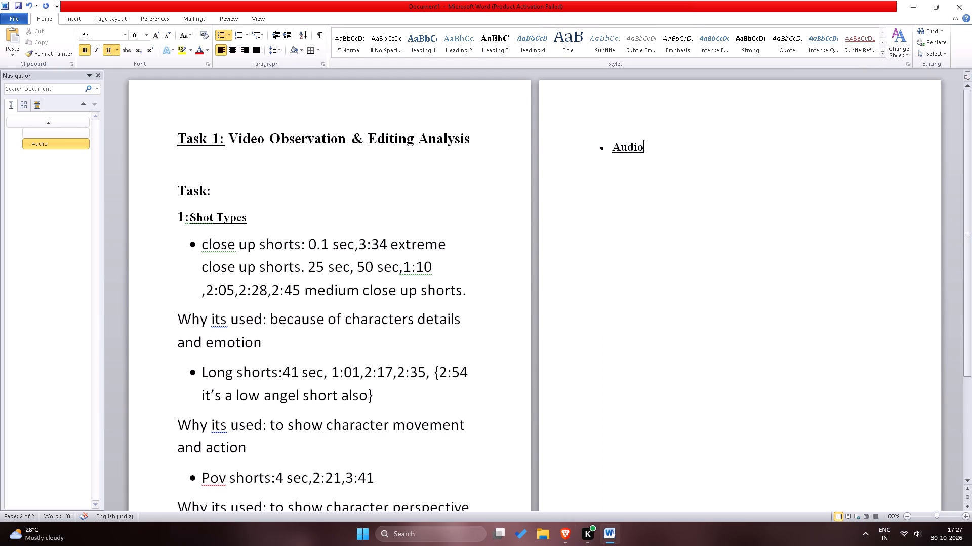
{"action": "key", "text": "alt+Tab"}
{"action": "left_click", "coordinate": [797, 0]}
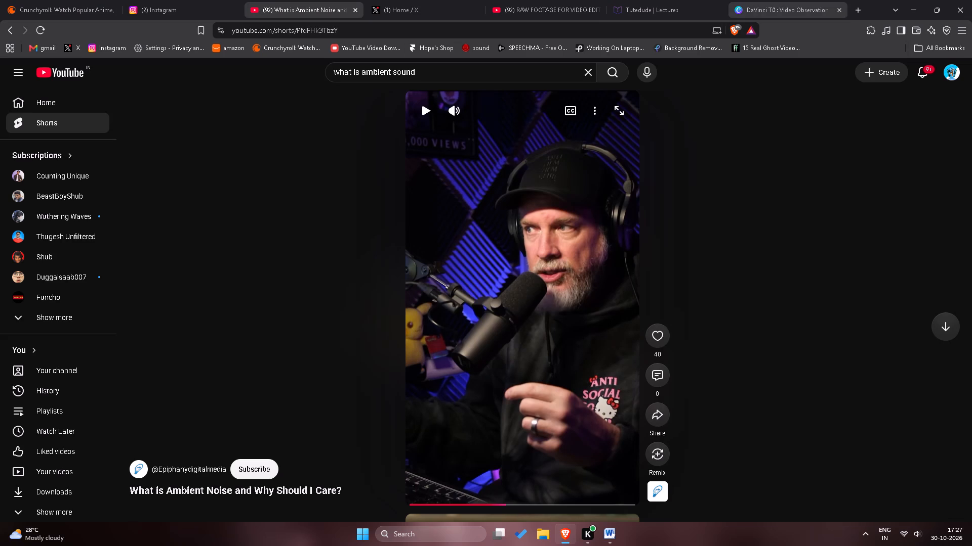
{"action": "scroll", "coordinate": [427, 275], "scroll_direction": "down", "scroll_amount": 8}
{"action": "scroll", "coordinate": [392, 306], "scroll_direction": "down", "scroll_amount": 2}
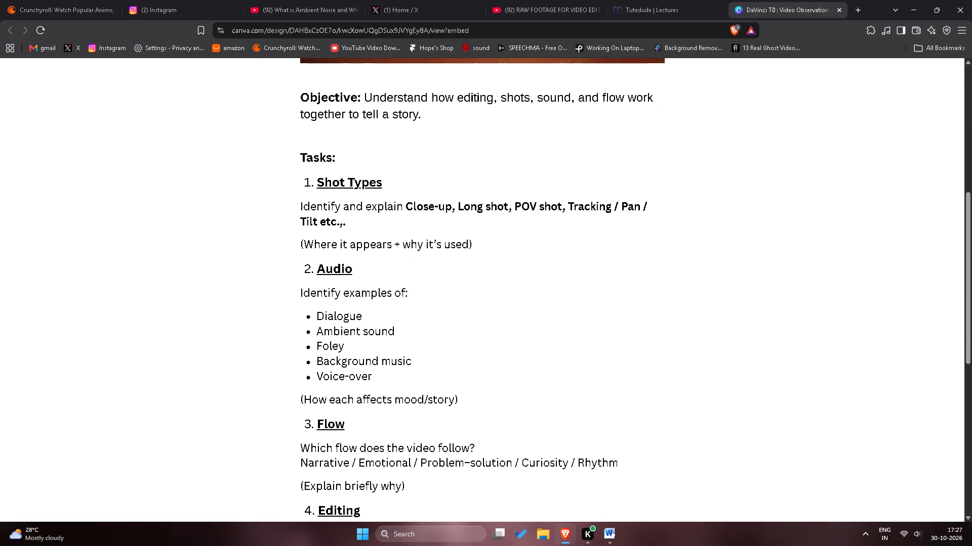
{"action": "key", "text": "alt+Tab"}
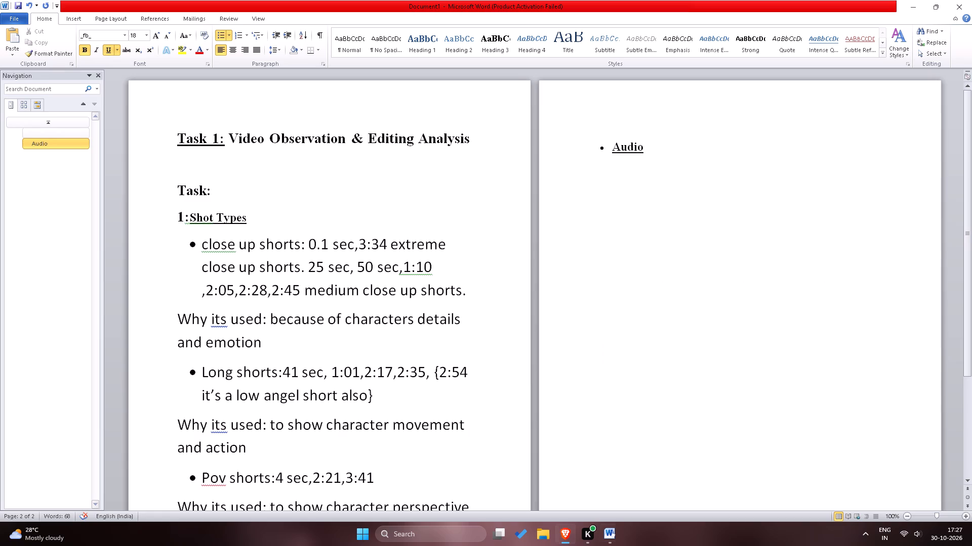
{"action": "key", "text": "Return"}
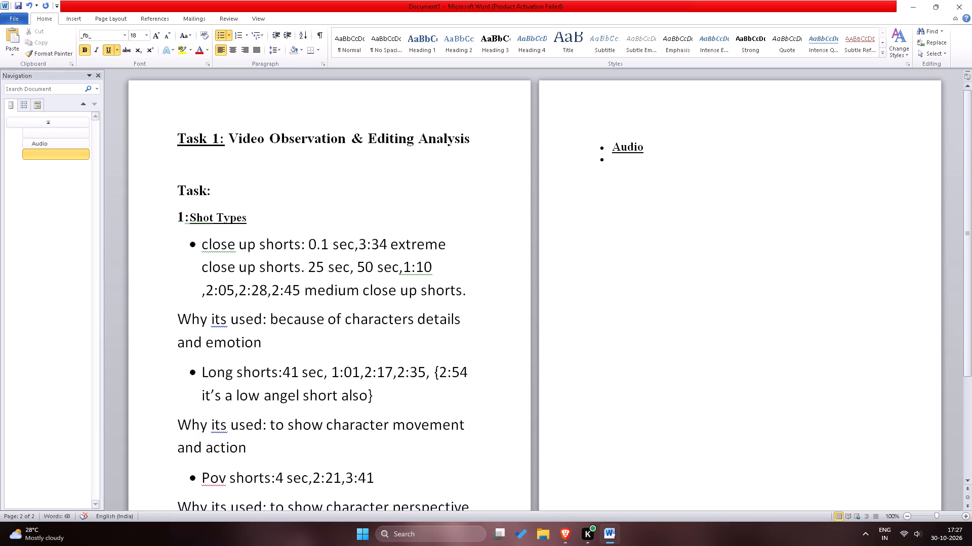
{"action": "key", "text": "BackSpace"}
{"action": "key", "text": "Return"}
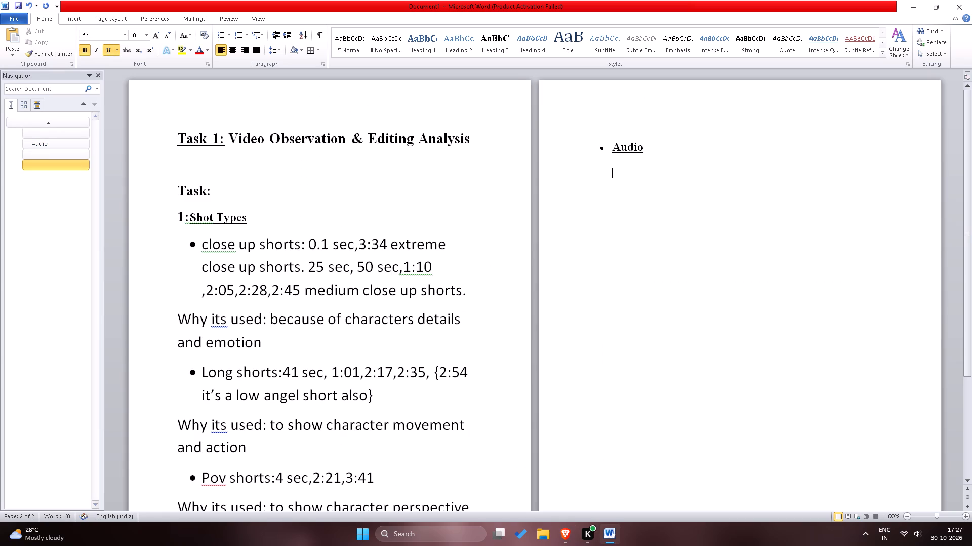
{"action": "key", "text": "Return"}
{"action": "key", "text": "alt+Tab"}
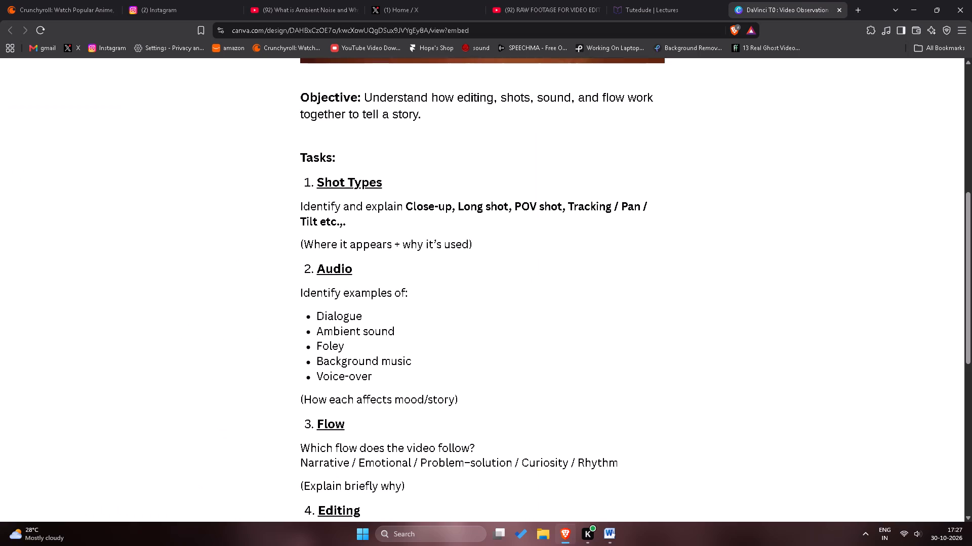
{"action": "key", "text": "alt+Tab"}
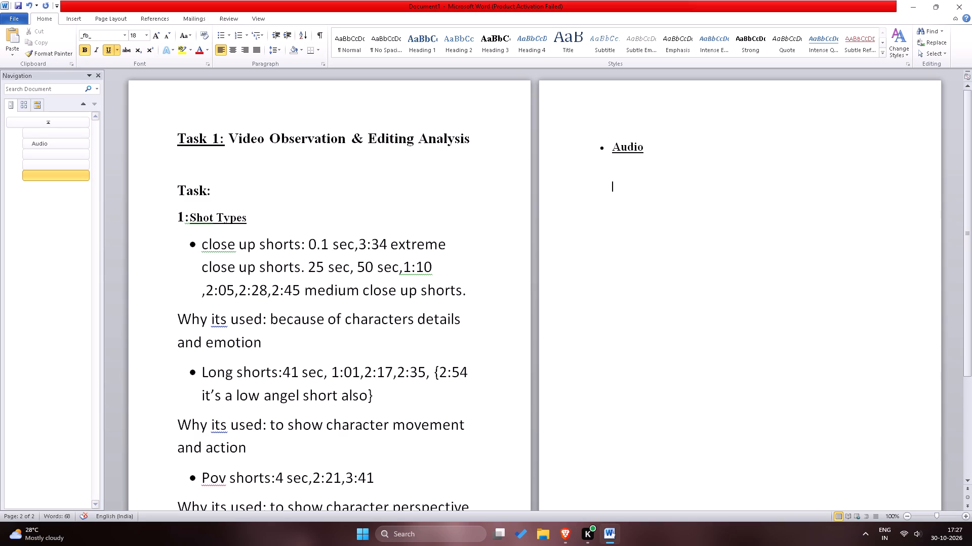
Replace the bullet before the Audio heading on page 2 with the prefix "2:".
{"action": "scroll", "coordinate": [250, 56], "scroll_direction": "down", "scroll_amount": 3}
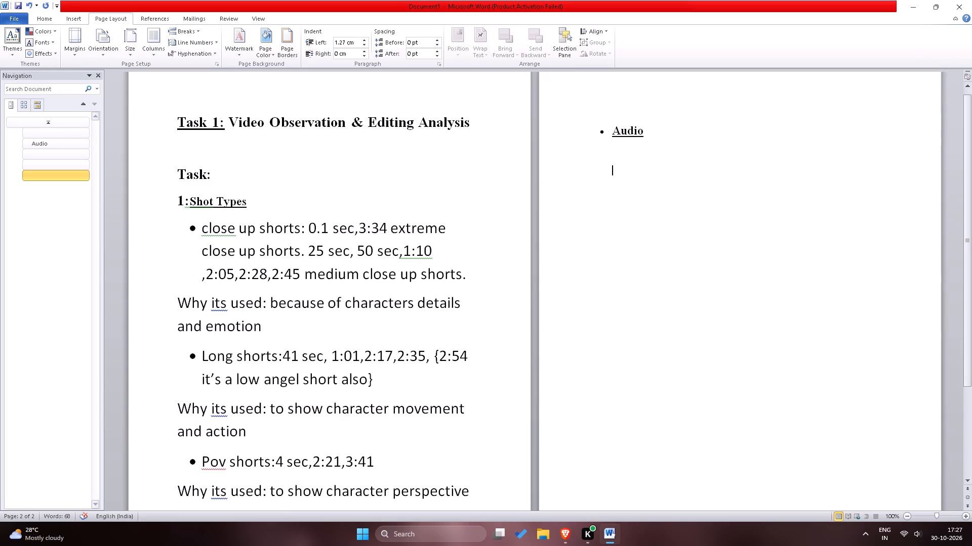
{"action": "left_click", "coordinate": [602, 131]}
{"action": "key", "text": "BackSpace"}
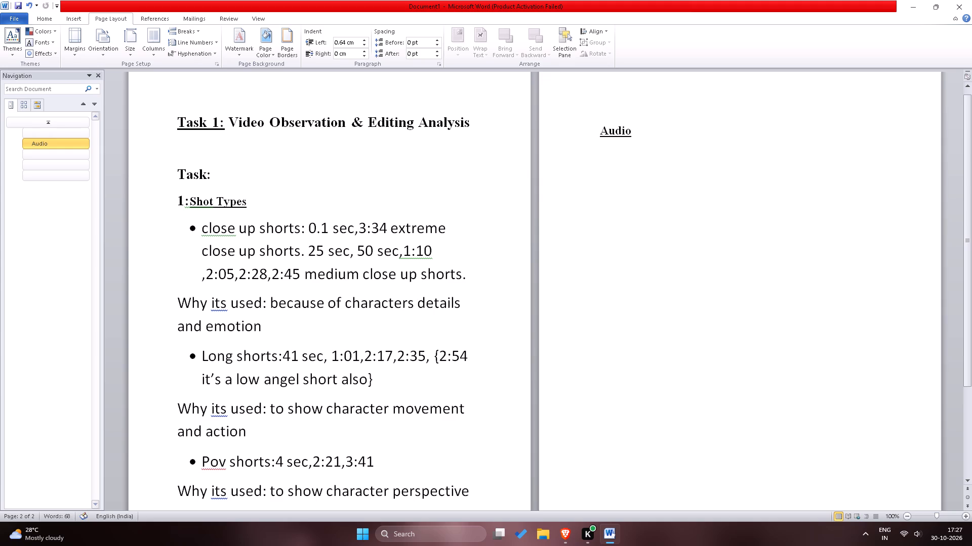
{"action": "key", "text": "2"}
{"action": "key", "text": "shift+colon"}
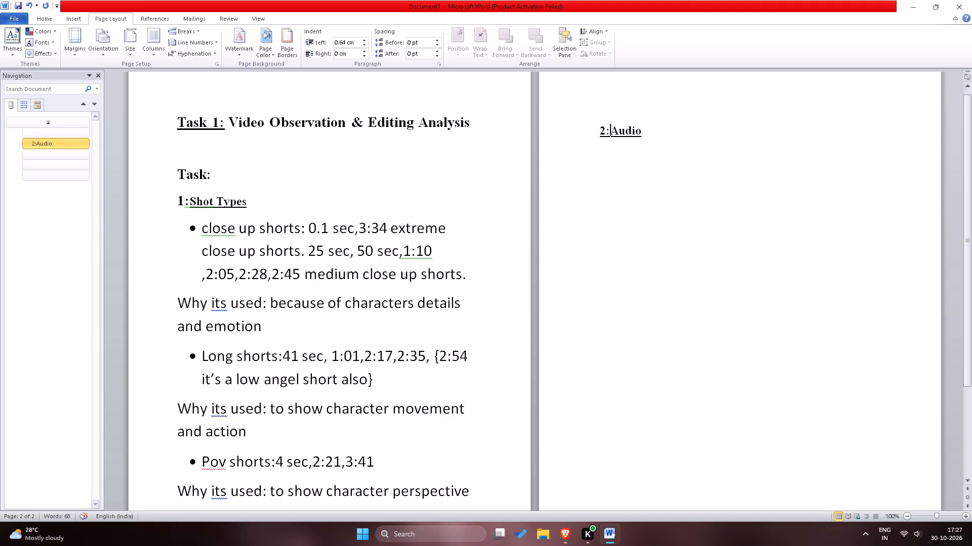
{"action": "key", "text": "space"}
{"action": "key", "text": "BackSpace"}
Add an empty bulleted line directly below the 2:Audio heading.
{"action": "left_click", "coordinate": [673, 133]}
{"action": "key", "text": "Return"}
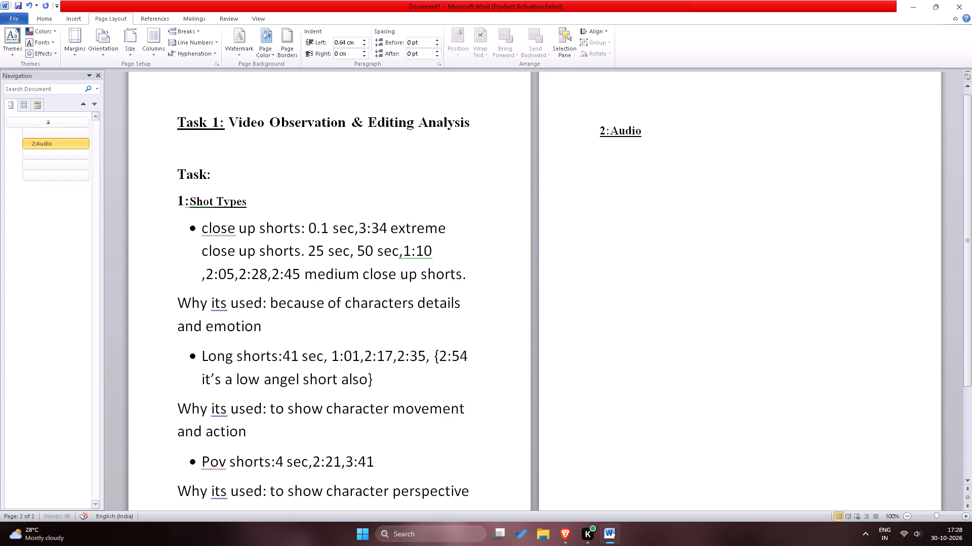
{"action": "key", "text": "Return"}
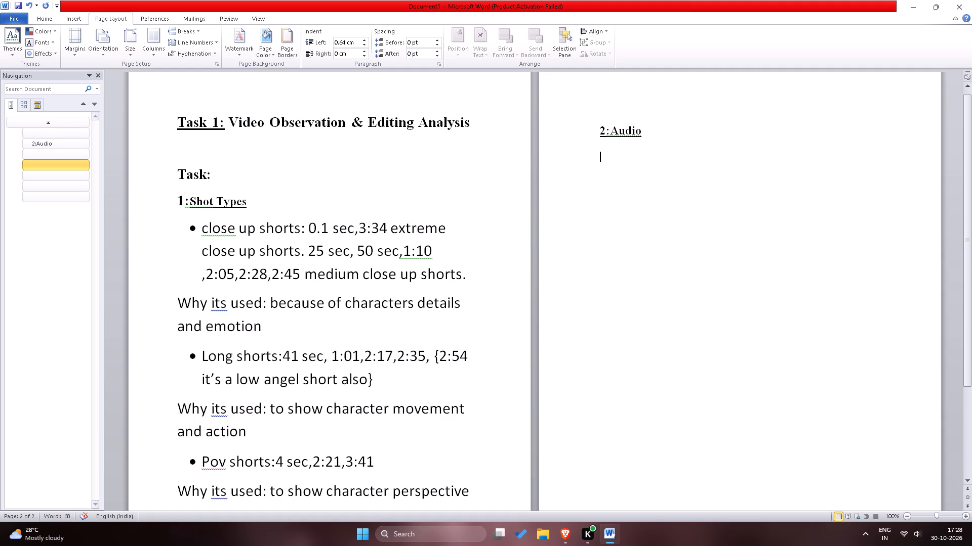
{"action": "key", "text": "space"}
{"action": "left_click", "coordinate": [49, 20]}
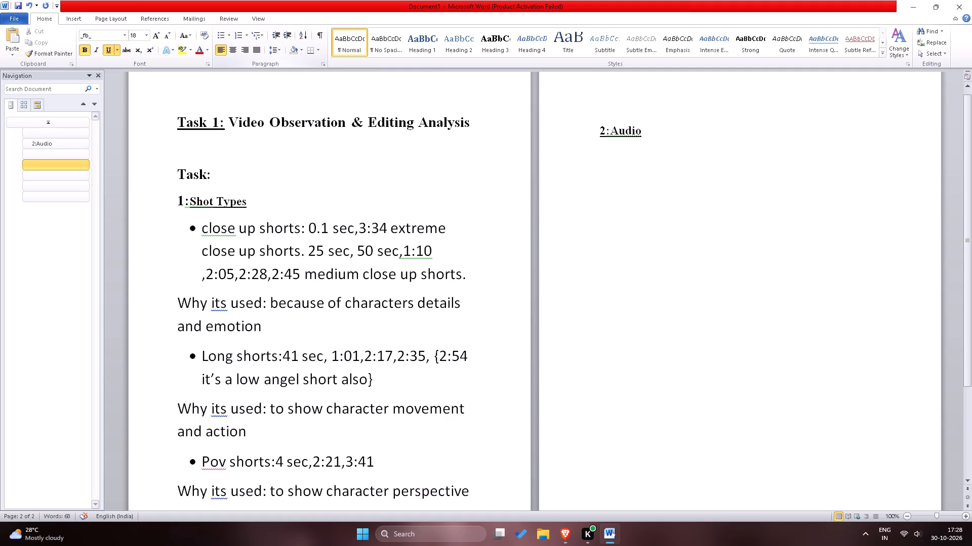
{"action": "left_click", "coordinate": [221, 38]}
{"action": "left_click", "coordinate": [591, 159]}
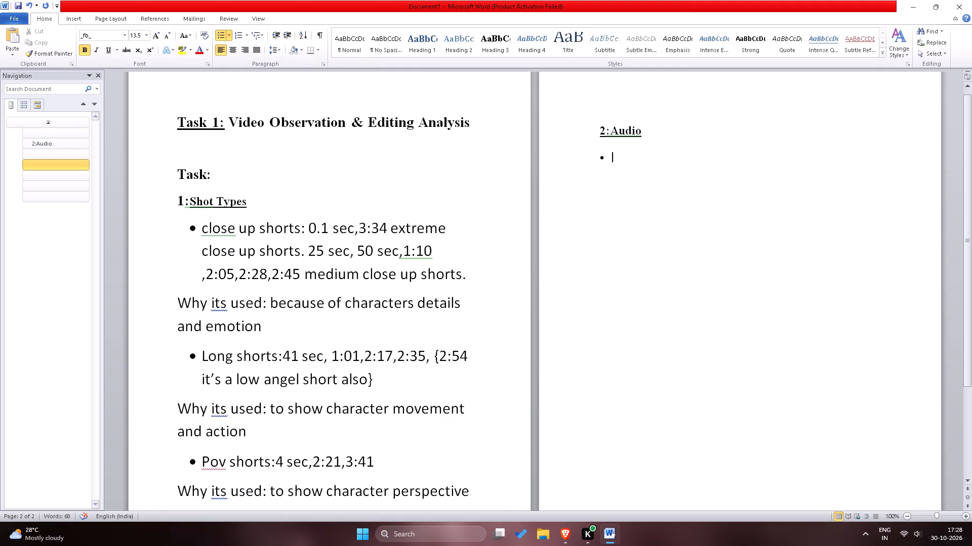
{"action": "left_click", "coordinate": [597, 157]}
{"action": "key", "text": "BackSpace"}
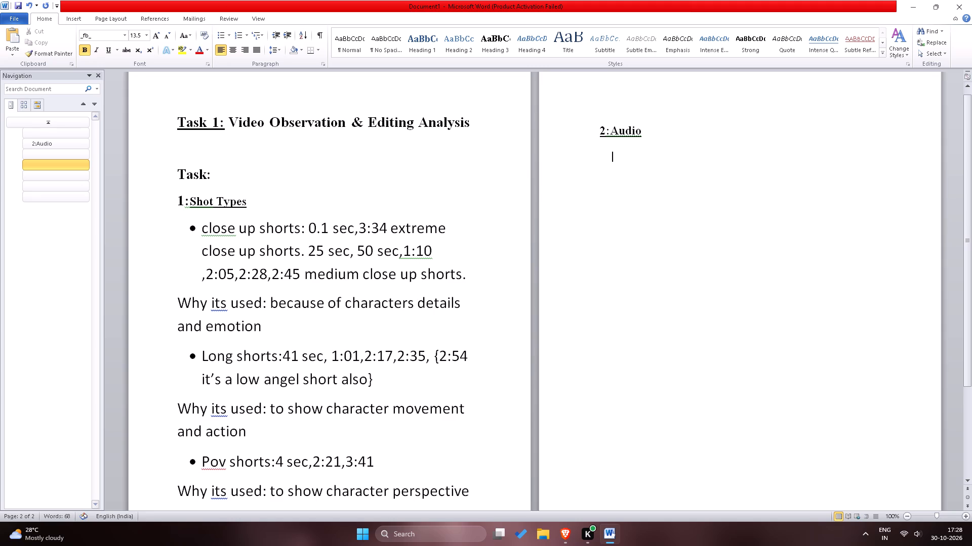
{"action": "key", "text": "space"}
{"action": "left_click", "coordinate": [223, 37]}
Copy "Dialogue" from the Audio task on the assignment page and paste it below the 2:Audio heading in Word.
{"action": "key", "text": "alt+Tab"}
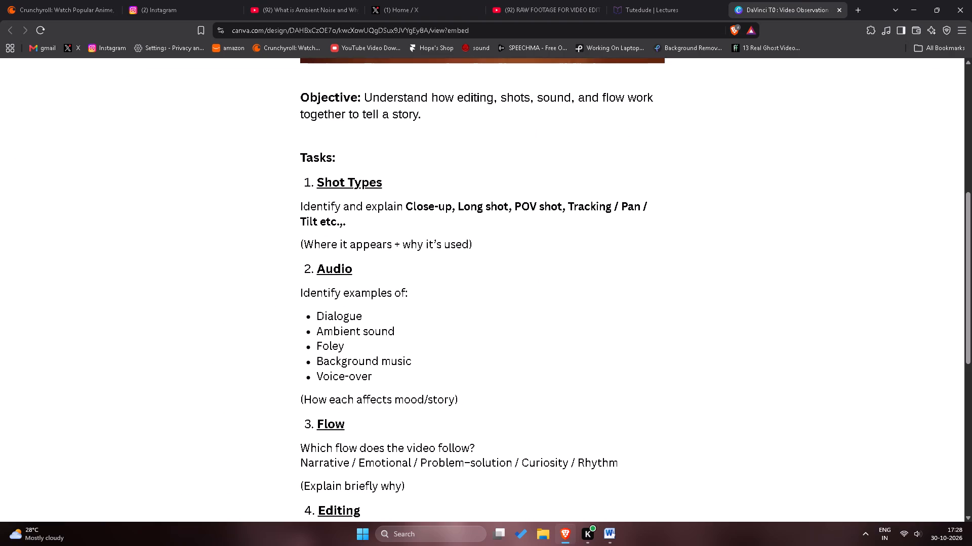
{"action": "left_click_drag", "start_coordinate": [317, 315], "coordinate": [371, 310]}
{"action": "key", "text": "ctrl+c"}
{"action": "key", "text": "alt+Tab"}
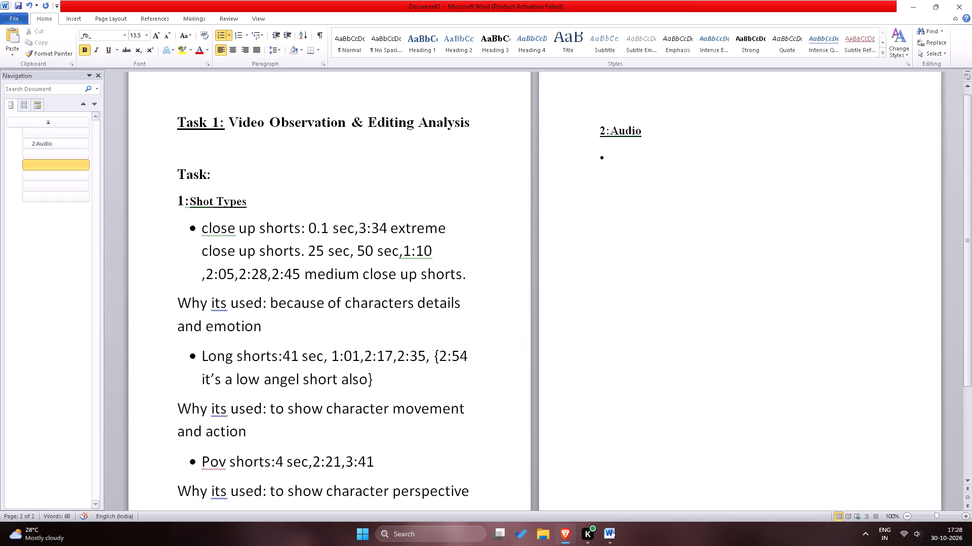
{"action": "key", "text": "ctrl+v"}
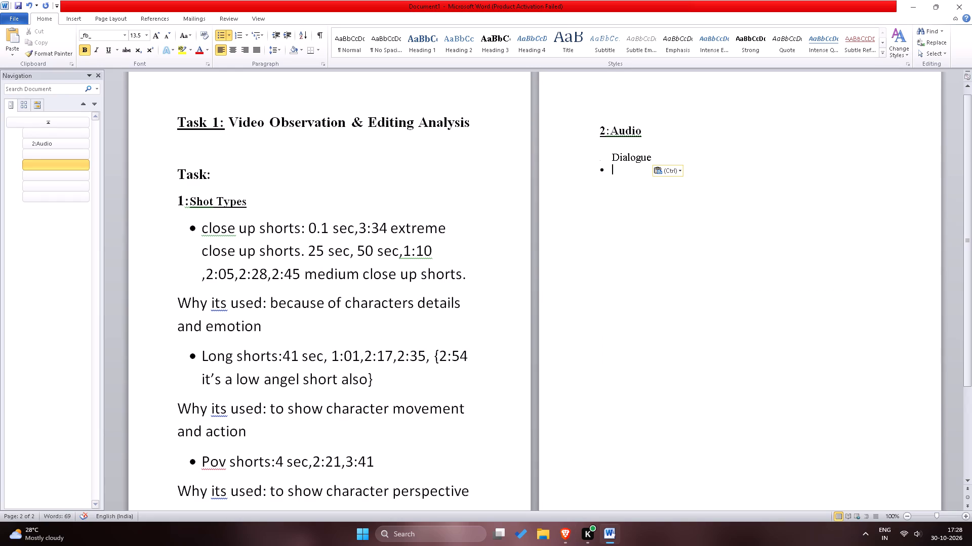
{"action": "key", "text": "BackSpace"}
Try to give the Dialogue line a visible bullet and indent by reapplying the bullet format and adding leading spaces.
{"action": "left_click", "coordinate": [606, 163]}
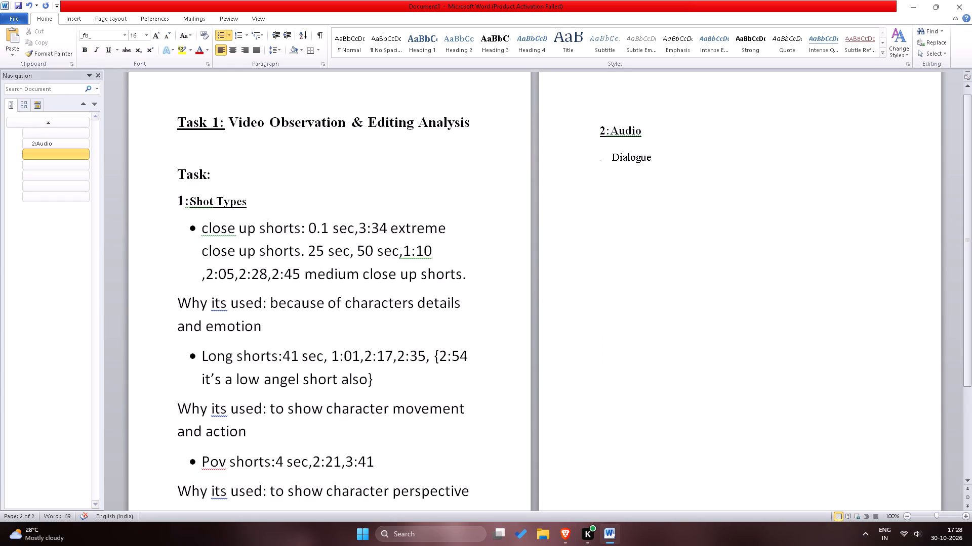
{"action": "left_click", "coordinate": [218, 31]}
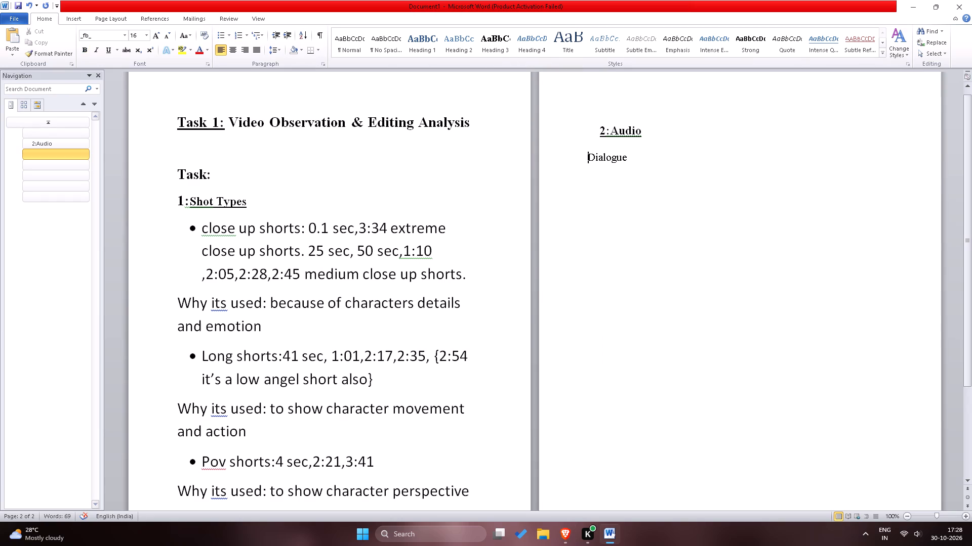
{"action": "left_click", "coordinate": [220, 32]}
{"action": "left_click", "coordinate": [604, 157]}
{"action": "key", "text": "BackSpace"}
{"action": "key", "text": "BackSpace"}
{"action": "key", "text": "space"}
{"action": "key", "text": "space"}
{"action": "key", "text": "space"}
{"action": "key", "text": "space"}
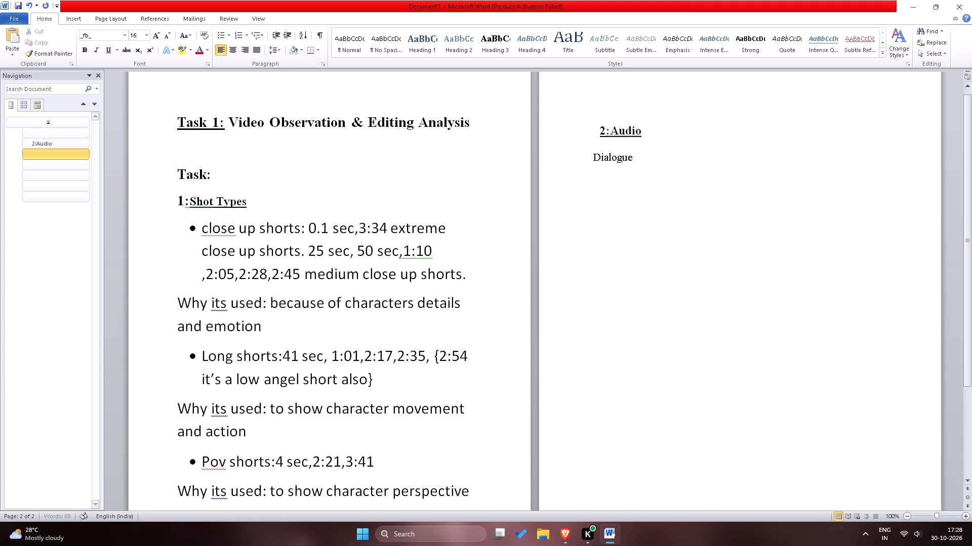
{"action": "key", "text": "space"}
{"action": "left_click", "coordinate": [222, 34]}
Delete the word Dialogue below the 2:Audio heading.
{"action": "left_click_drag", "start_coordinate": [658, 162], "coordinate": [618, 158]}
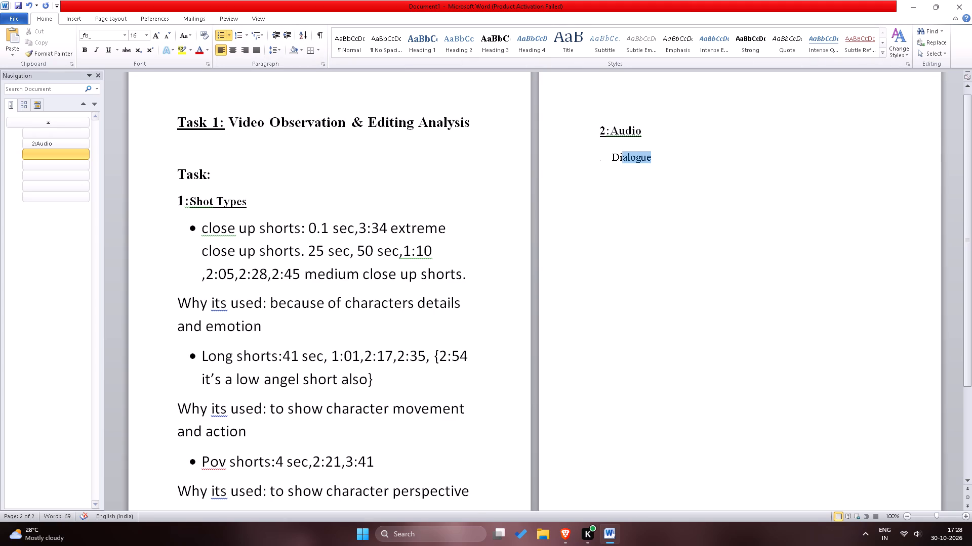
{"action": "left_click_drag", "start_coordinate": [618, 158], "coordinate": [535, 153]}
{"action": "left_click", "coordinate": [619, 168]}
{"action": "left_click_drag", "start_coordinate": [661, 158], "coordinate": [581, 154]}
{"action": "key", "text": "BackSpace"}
Copy "Dialogue" again from the assignment page, paste it as a bulleted item below 2:Audio, and remove the extra bullet beneath it.
{"action": "key", "text": "alt+Tab"}
{"action": "left_click_drag", "start_coordinate": [297, 315], "coordinate": [387, 315]}
{"action": "left_click_drag", "start_coordinate": [395, 309], "coordinate": [262, 312]}
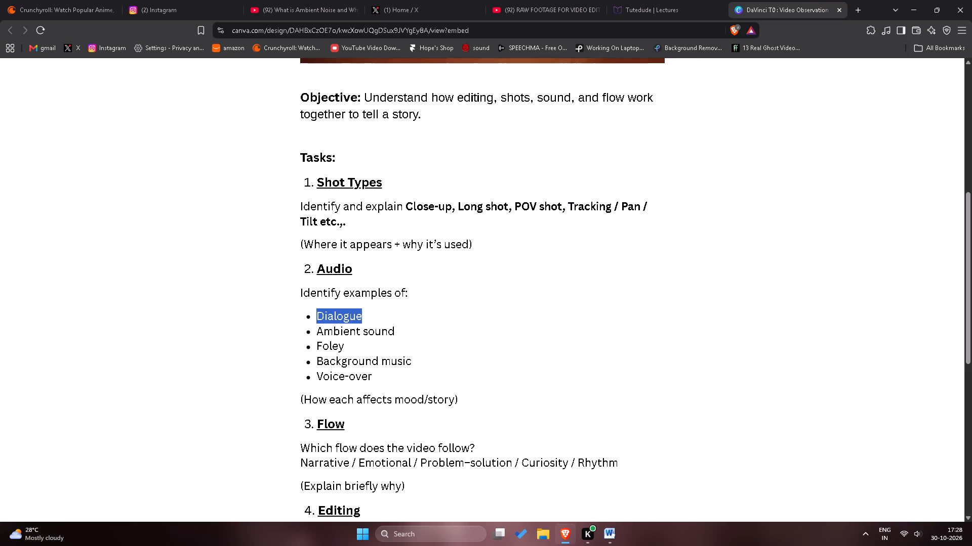
{"action": "key", "text": "ctrl+c"}
{"action": "key", "text": "alt+Tab"}
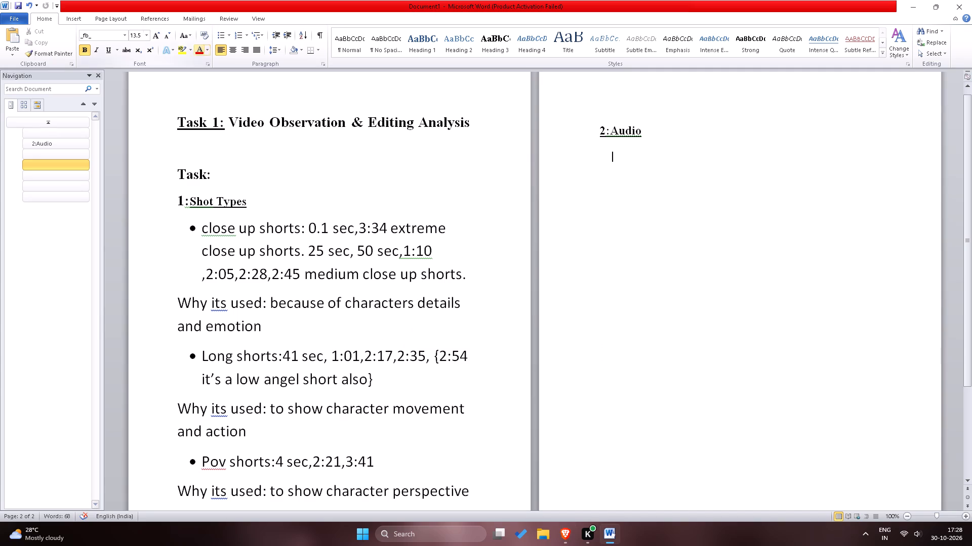
{"action": "left_click", "coordinate": [222, 35]}
{"action": "key", "text": "ctrl+v"}
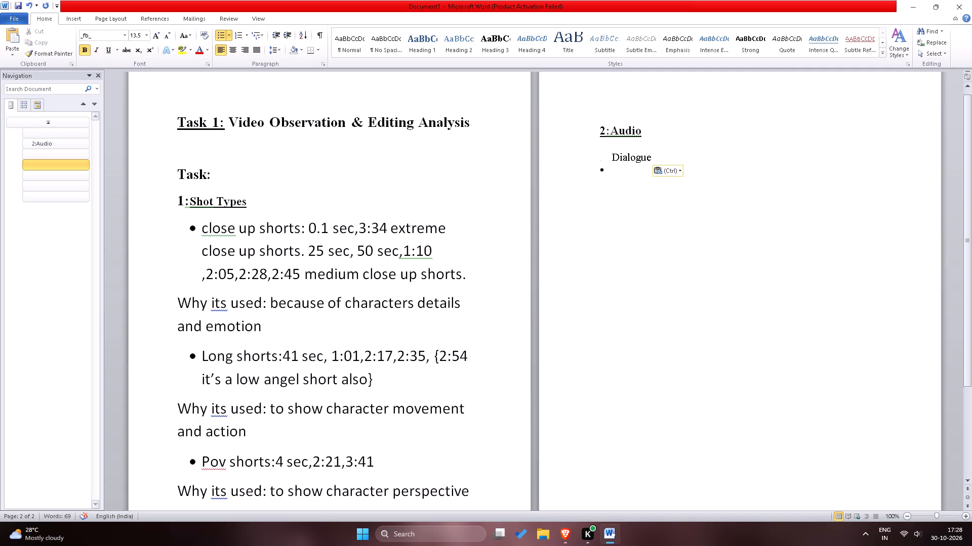
{"action": "key", "text": "BackSpace"}
{"action": "key", "text": "BackSpace"}
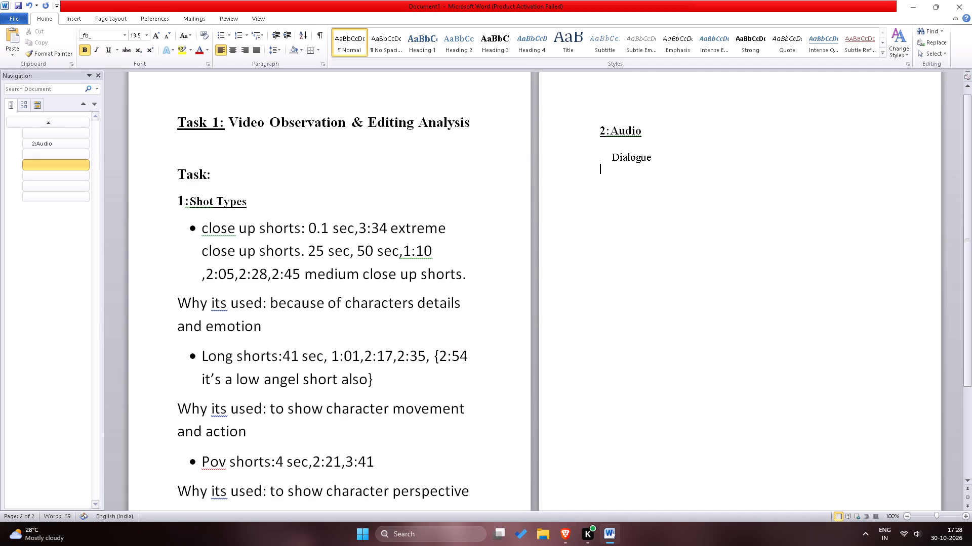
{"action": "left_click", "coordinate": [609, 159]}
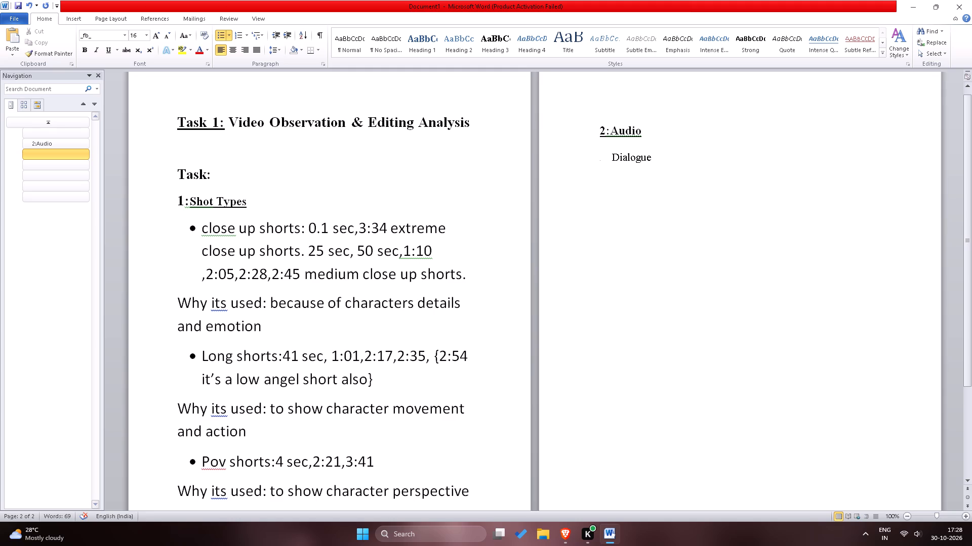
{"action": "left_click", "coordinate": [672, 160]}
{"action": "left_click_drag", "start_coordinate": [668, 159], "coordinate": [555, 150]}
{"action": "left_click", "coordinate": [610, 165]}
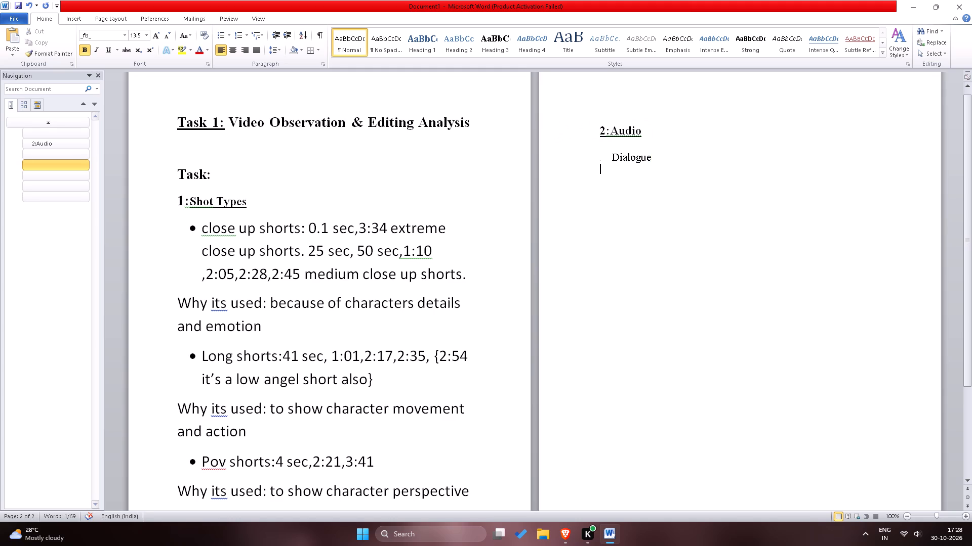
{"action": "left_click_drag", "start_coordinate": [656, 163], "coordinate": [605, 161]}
Extend the Dialogue entry below the 2:Audio heading to read "Dialogue: no dialogue", with a lowercase d and single spacing.
{"action": "left_click", "coordinate": [678, 157]}
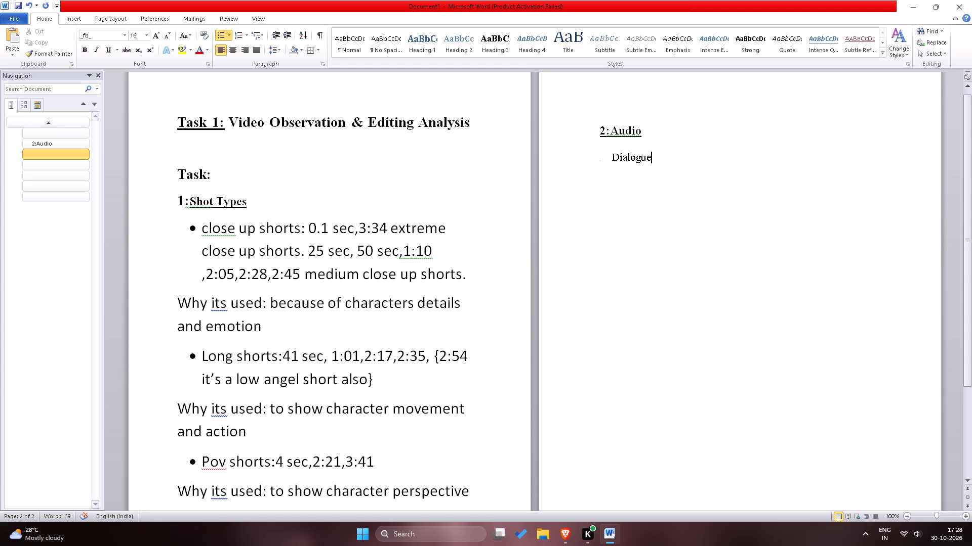
{"action": "key", "text": "shift+colon"}
{"action": "key", "text": "space"}
{"action": "type", "text": "no di"}
{"action": "scroll", "coordinate": [782, 218], "scroll_direction": "up", "scroll_amount": 2}
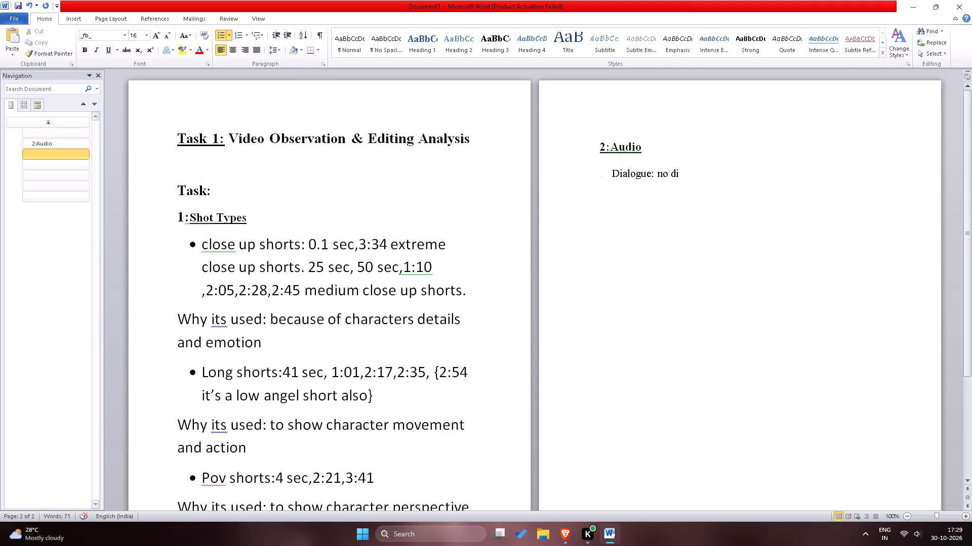
{"action": "key", "text": "alt+Tab"}
{"action": "key", "text": "alt+Tab"}
{"action": "key", "text": "BackSpace"}
{"action": "key", "text": "ctrl+v"}
{"action": "left_click", "coordinate": [652, 173]}
{"action": "key", "text": "BackSpace"}
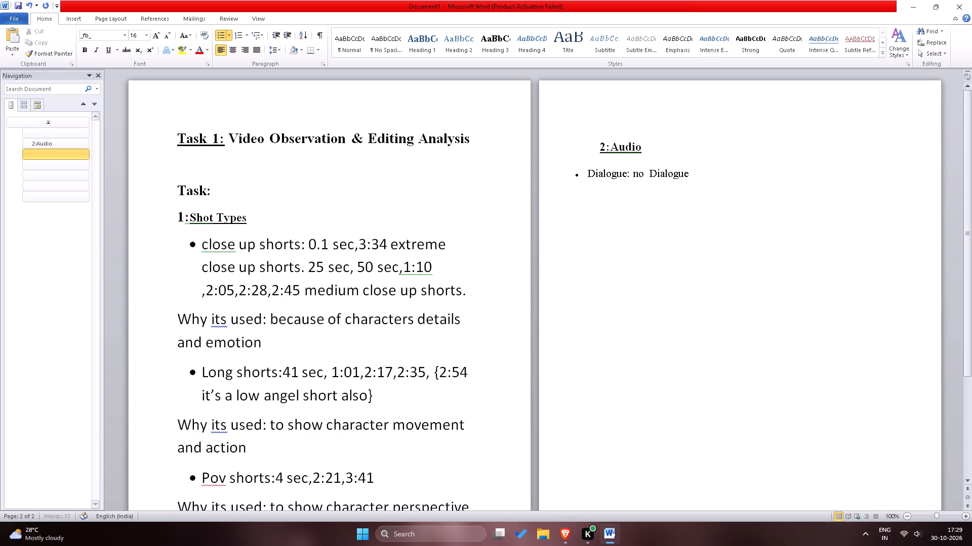
{"action": "left_click", "coordinate": [657, 172]}
{"action": "key", "text": "BackSpace"}
{"action": "key", "text": "BackSpace"}
{"action": "key", "text": "space"}
{"action": "type", "text": "d"}
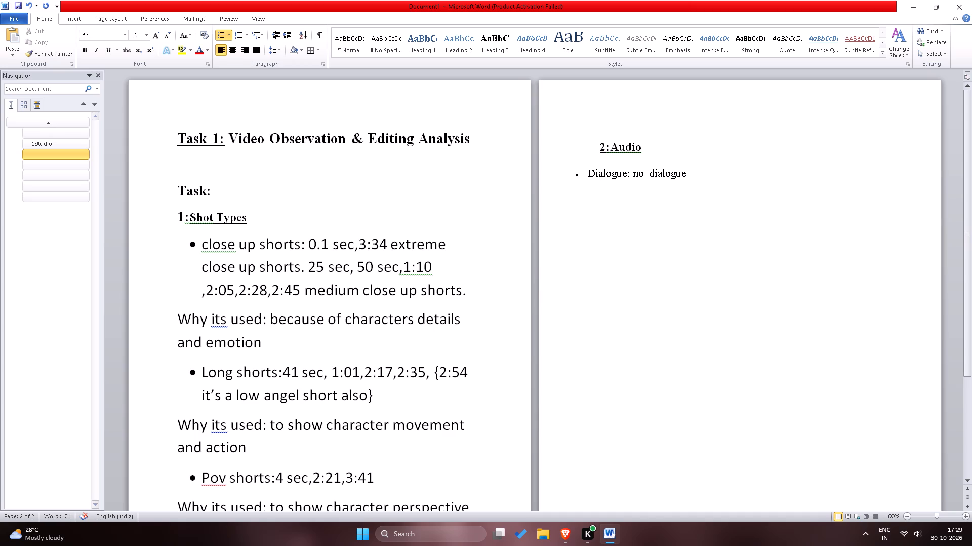
{"action": "left_click", "coordinate": [650, 173]}
{"action": "key", "text": "BackSpace"}
Append "use in the video" to the end of the Dialogue entry.
{"action": "left_click", "coordinate": [706, 177]}
{"action": "key", "text": "space"}
{"action": "type", "text": "us"}
{"action": "key", "text": "d"}
{"action": "key", "text": "BackSpace"}
{"action": "type", "text": "e in the"}
{"action": "key", "text": "space"}
{"action": "type", "text": "video"}
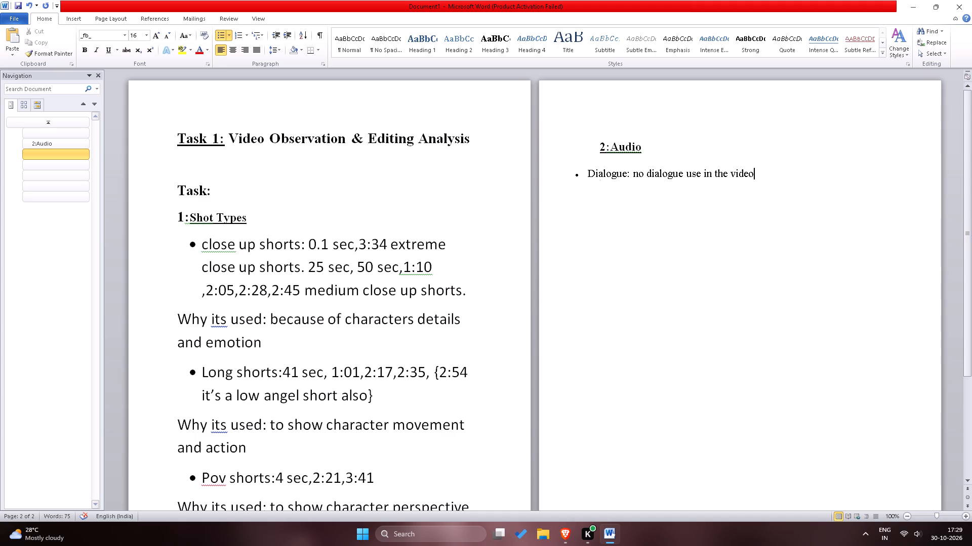
Start a new line below the Dialogue entry and copy "Ambient sound" from the Audio task on the assignment page.
{"action": "key", "text": "Return"}
{"action": "key", "text": "alt+Tab"}
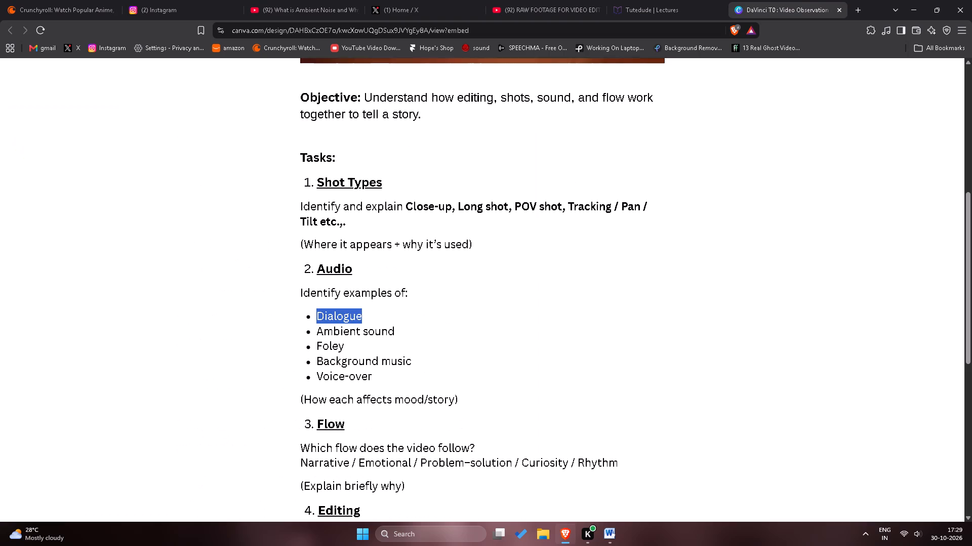
{"action": "left_click_drag", "start_coordinate": [414, 331], "coordinate": [318, 331]}
{"action": "right_click", "coordinate": [339, 334]}
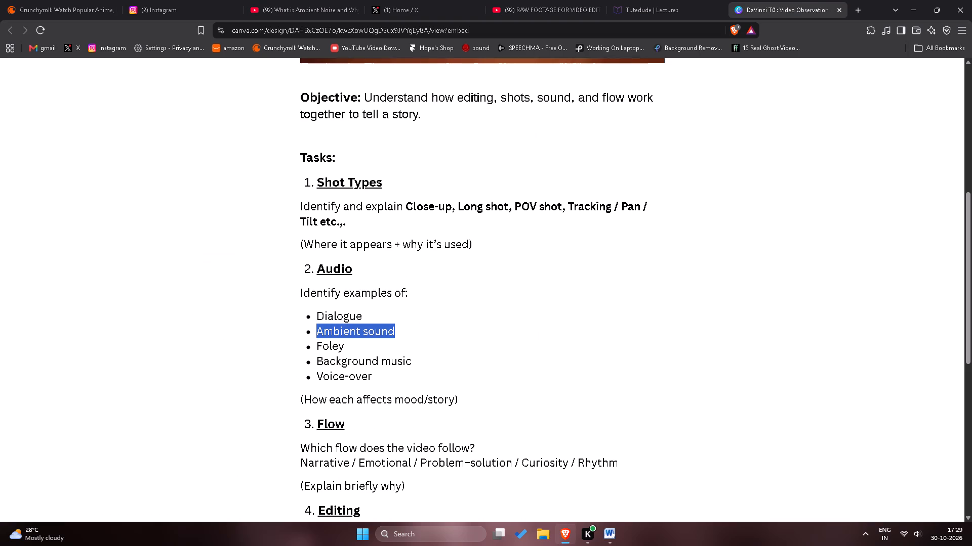
{"action": "left_click", "coordinate": [356, 340]}
{"action": "key", "text": "alt+Tab"}
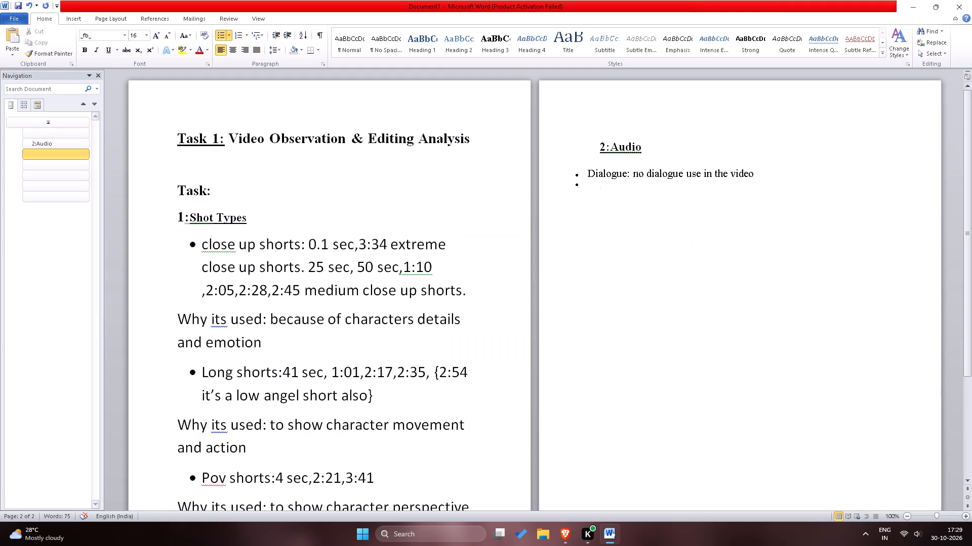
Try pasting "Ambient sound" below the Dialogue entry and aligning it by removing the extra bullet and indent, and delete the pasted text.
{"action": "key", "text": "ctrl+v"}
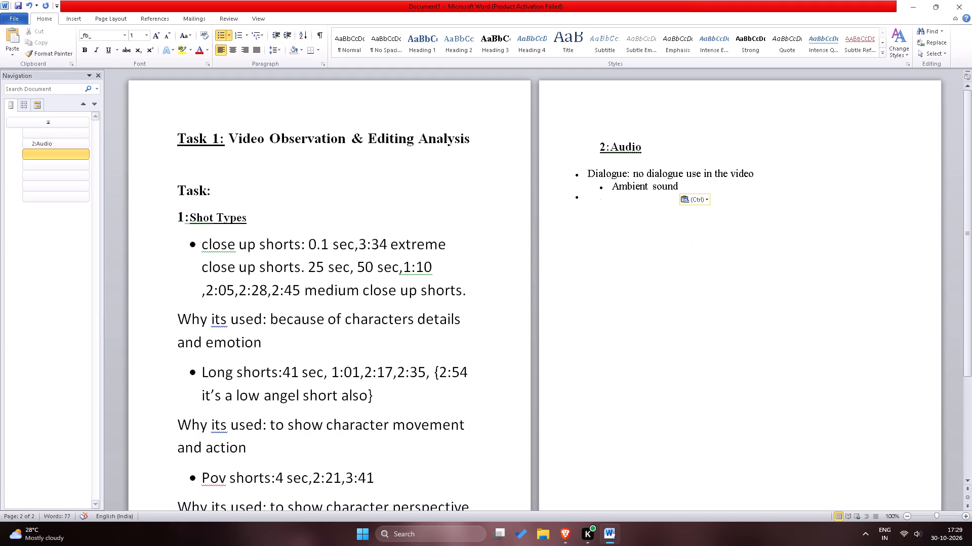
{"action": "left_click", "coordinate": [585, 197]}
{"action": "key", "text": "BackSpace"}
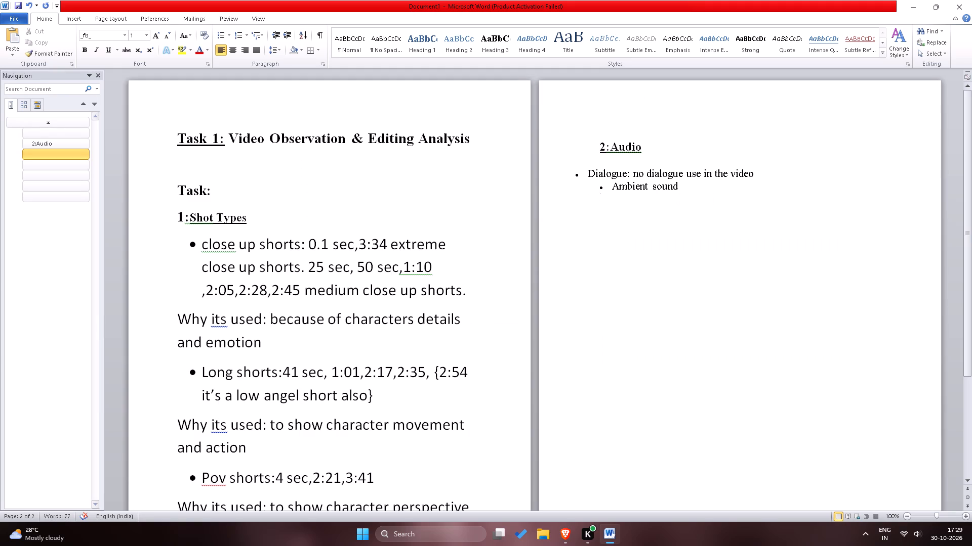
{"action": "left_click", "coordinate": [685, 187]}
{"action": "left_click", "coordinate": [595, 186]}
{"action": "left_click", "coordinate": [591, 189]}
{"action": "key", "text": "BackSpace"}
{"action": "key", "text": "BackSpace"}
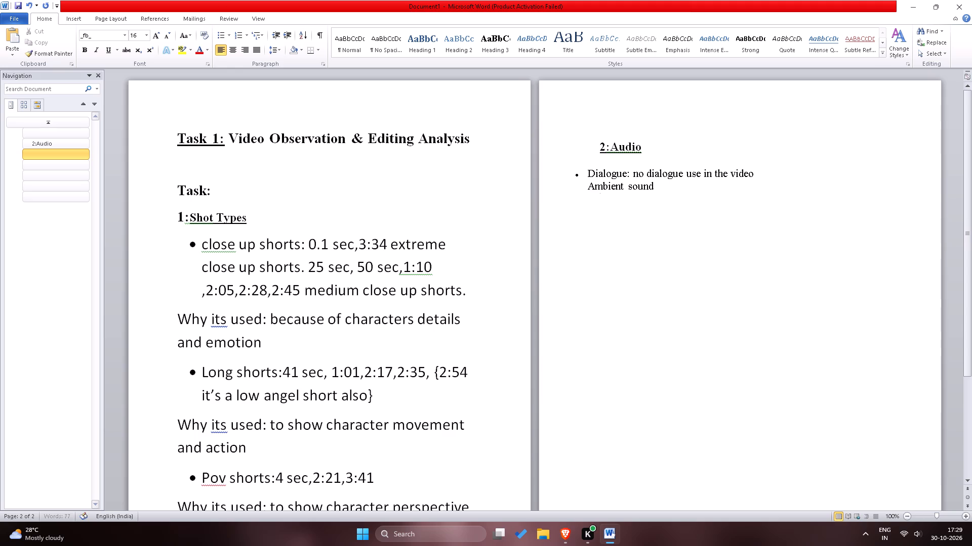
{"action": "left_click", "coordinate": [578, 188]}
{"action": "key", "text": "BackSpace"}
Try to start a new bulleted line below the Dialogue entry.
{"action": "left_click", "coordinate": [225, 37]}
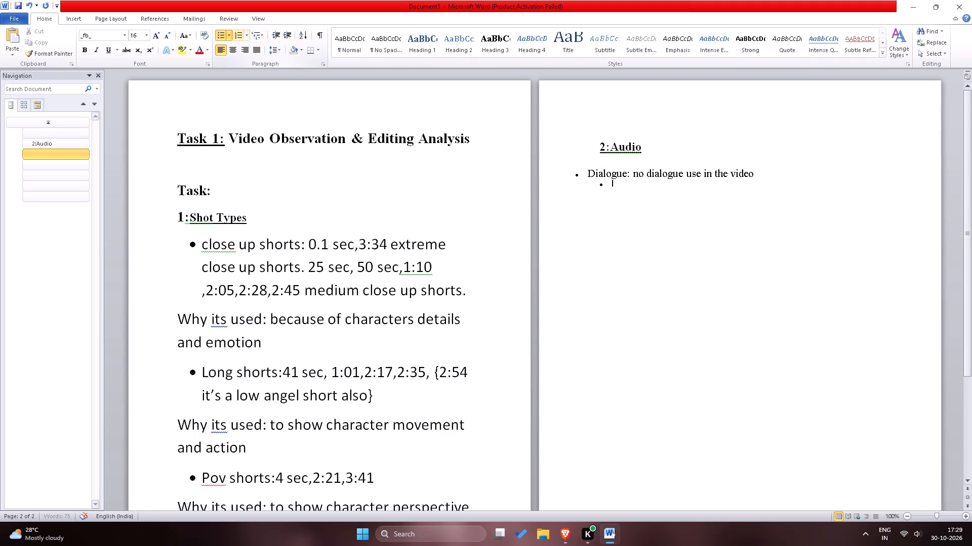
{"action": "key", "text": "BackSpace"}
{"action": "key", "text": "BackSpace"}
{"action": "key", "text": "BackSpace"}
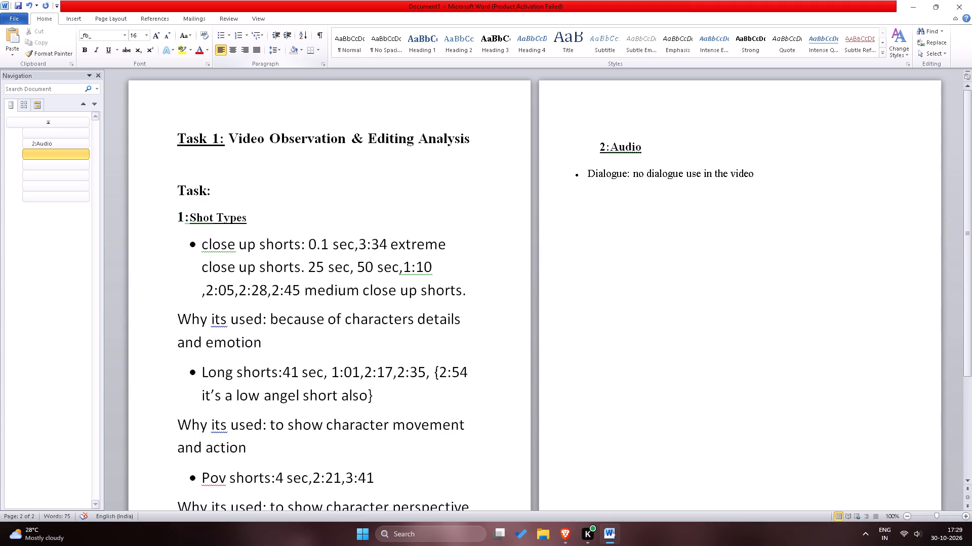
Remove and reapply the bullet format on the Dialogue entry.
{"action": "left_click", "coordinate": [218, 36]}
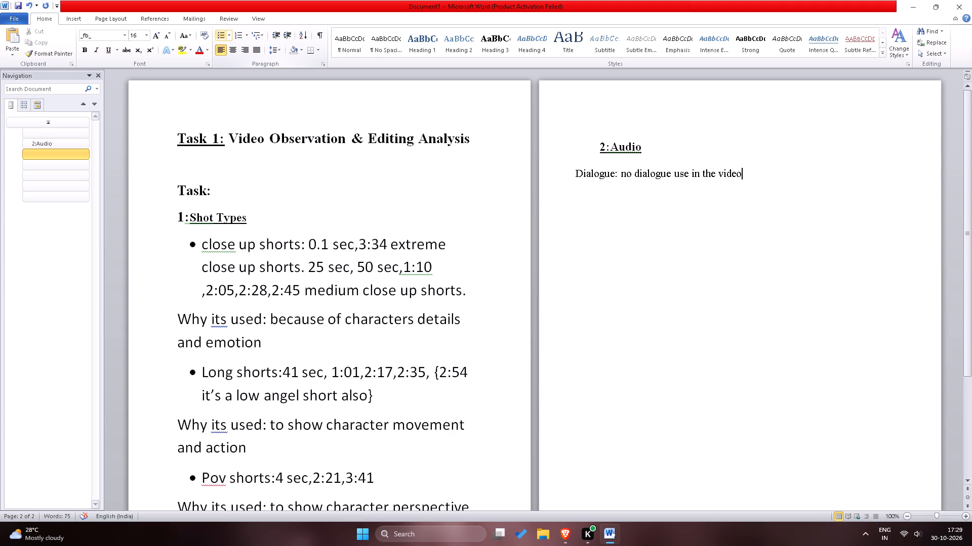
{"action": "left_click", "coordinate": [218, 36]}
{"action": "left_click", "coordinate": [218, 36]}
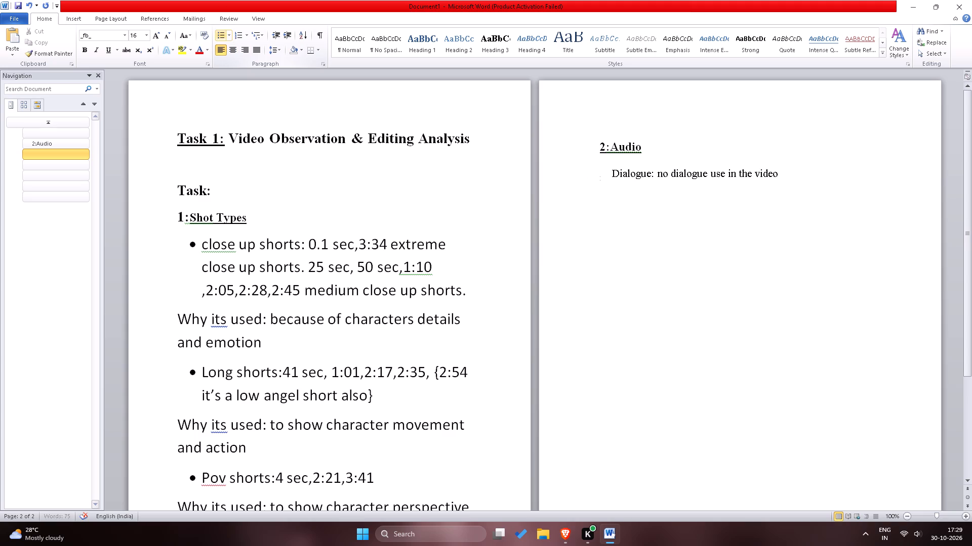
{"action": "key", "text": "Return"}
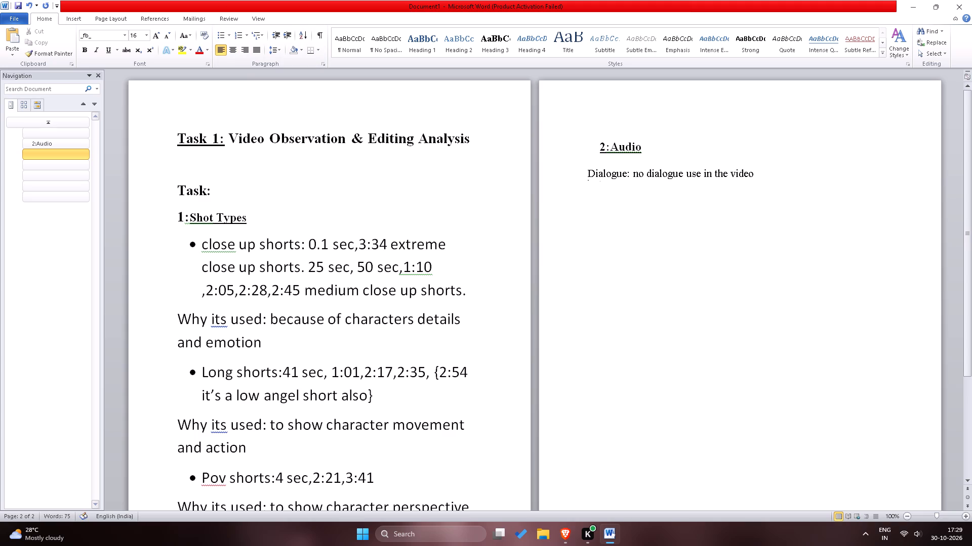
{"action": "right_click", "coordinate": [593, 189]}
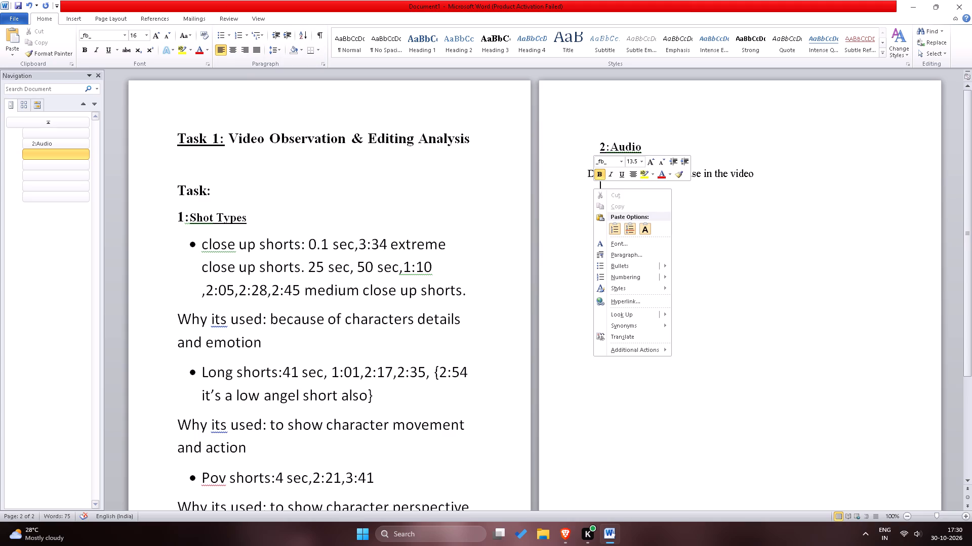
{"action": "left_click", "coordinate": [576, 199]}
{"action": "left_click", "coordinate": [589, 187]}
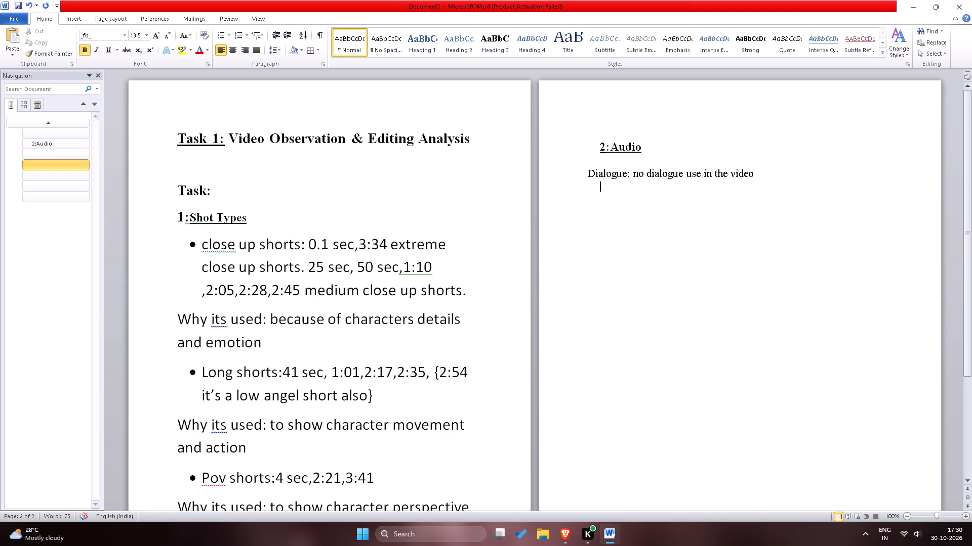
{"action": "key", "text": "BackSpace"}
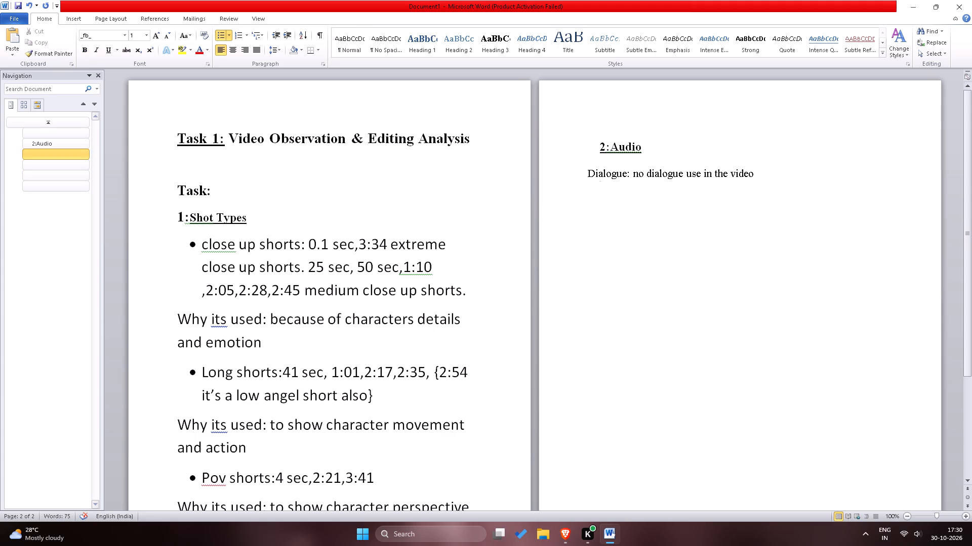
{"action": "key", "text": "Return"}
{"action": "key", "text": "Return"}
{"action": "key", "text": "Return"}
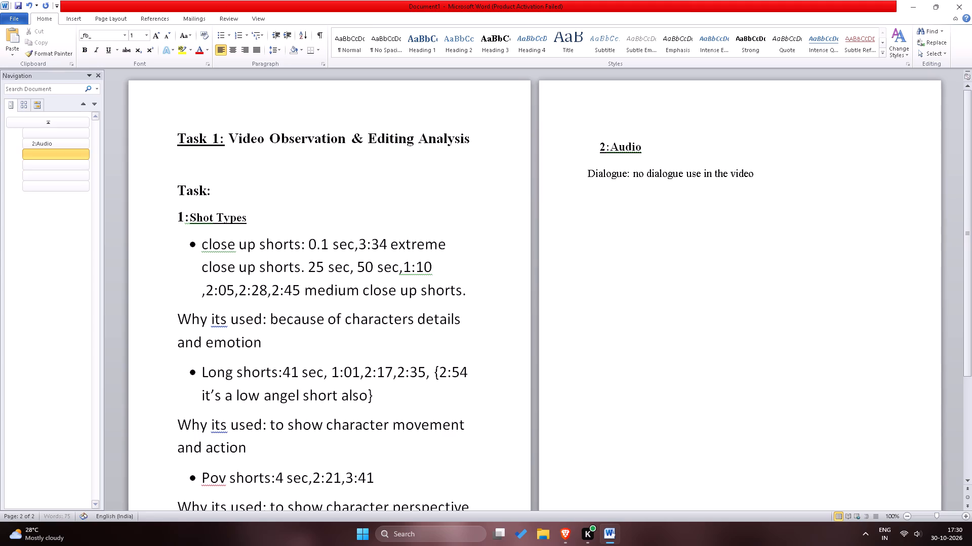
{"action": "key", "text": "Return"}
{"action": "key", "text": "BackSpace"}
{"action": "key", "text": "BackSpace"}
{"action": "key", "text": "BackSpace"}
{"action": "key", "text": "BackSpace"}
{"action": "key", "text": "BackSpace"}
Paste "Ambient sound" on a new line below the Dialogue entry and remove its bullet.
{"action": "key", "text": "Return"}
{"action": "key", "text": "ctrl+v"}
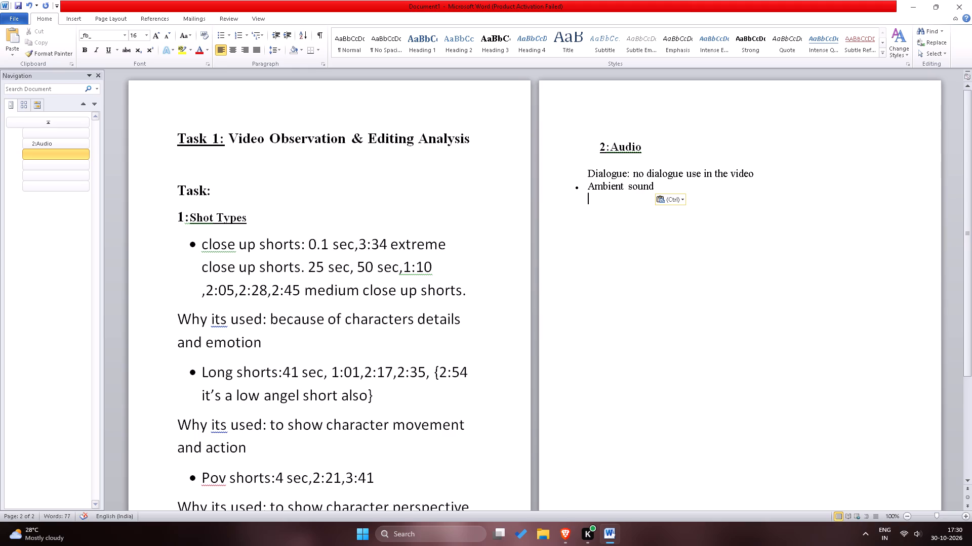
{"action": "left_click", "coordinate": [584, 190]}
{"action": "left_click", "coordinate": [578, 188]}
{"action": "key", "text": "BackSpace"}
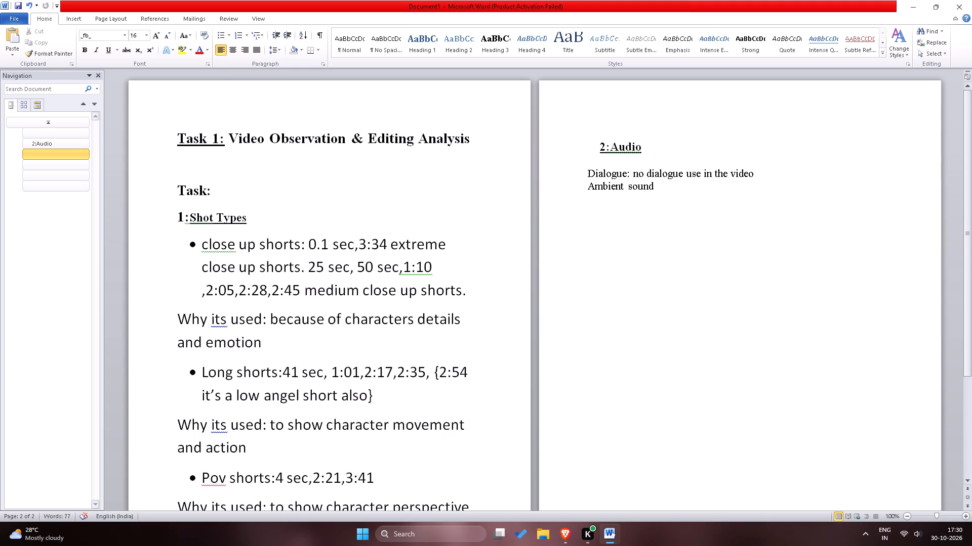
Add a colon after "Ambient sound" in the Audio section.
{"action": "left_click", "coordinate": [666, 188]}
{"action": "key", "text": "shift+colon"}
Switch to the assignment page in Brave and play through parts of its video to examine the ambient sound.
{"action": "key", "text": "alt+Tab"}
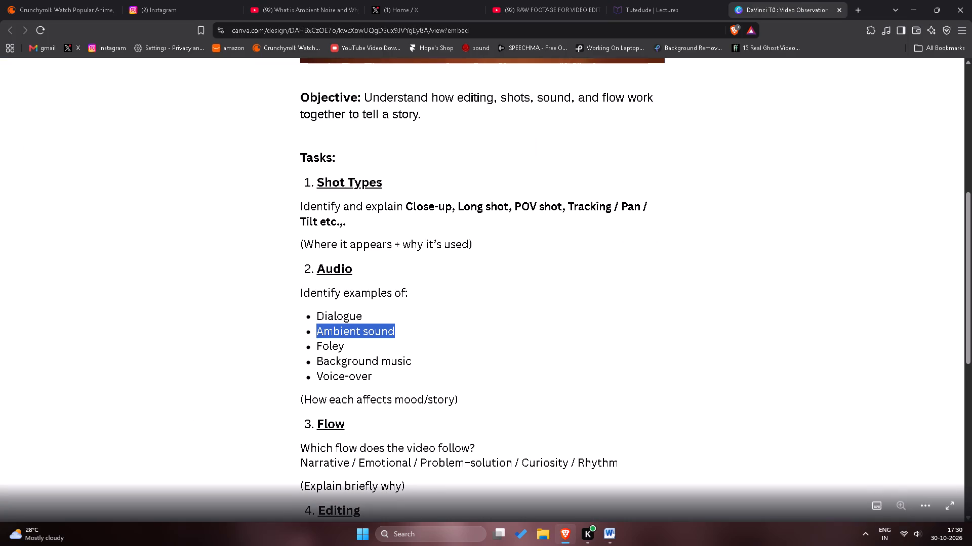
{"action": "scroll", "coordinate": [442, 422], "scroll_direction": "up", "scroll_amount": 5}
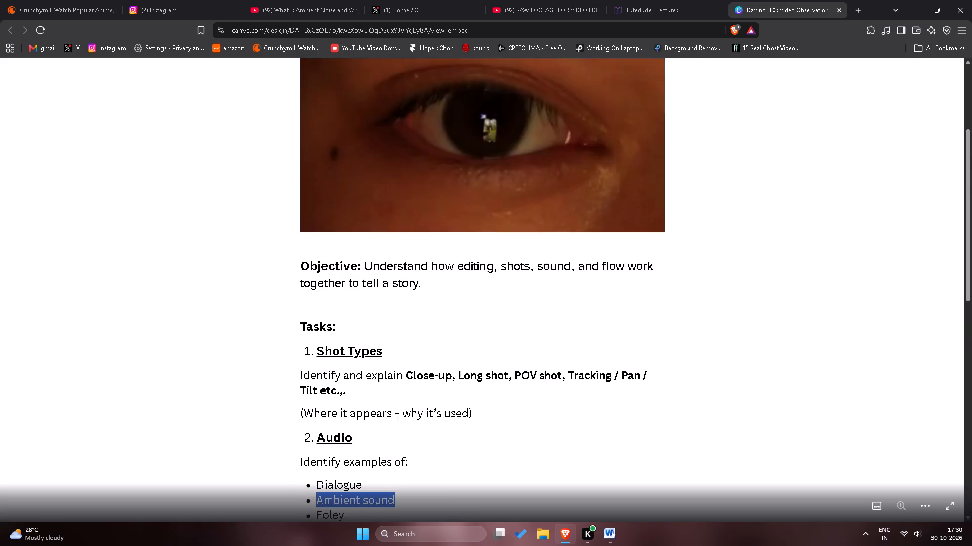
{"action": "scroll", "coordinate": [455, 382], "scroll_direction": "up", "scroll_amount": 7}
{"action": "left_click", "coordinate": [478, 295]}
{"action": "left_click_drag", "start_coordinate": [320, 382], "coordinate": [321, 382]}
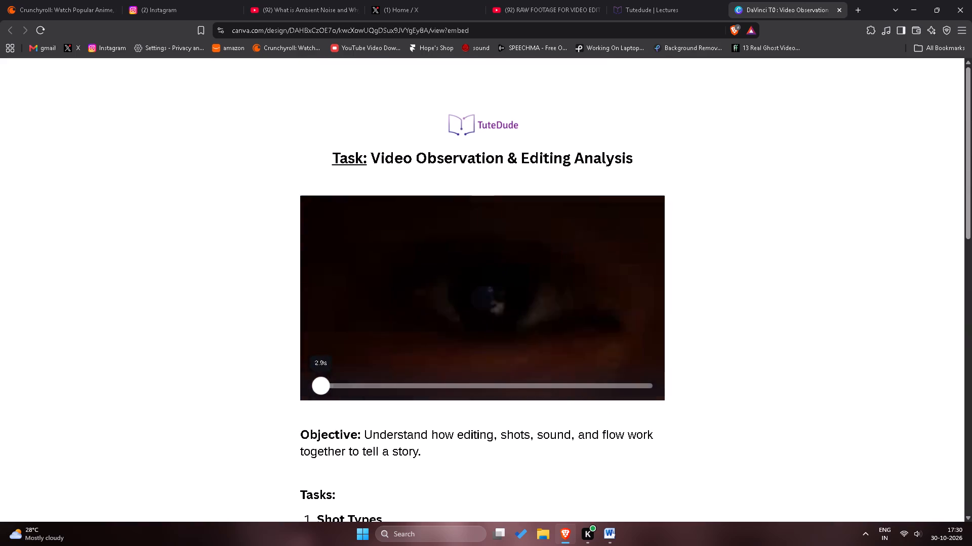
{"action": "left_click_drag", "start_coordinate": [321, 382], "coordinate": [344, 387]}
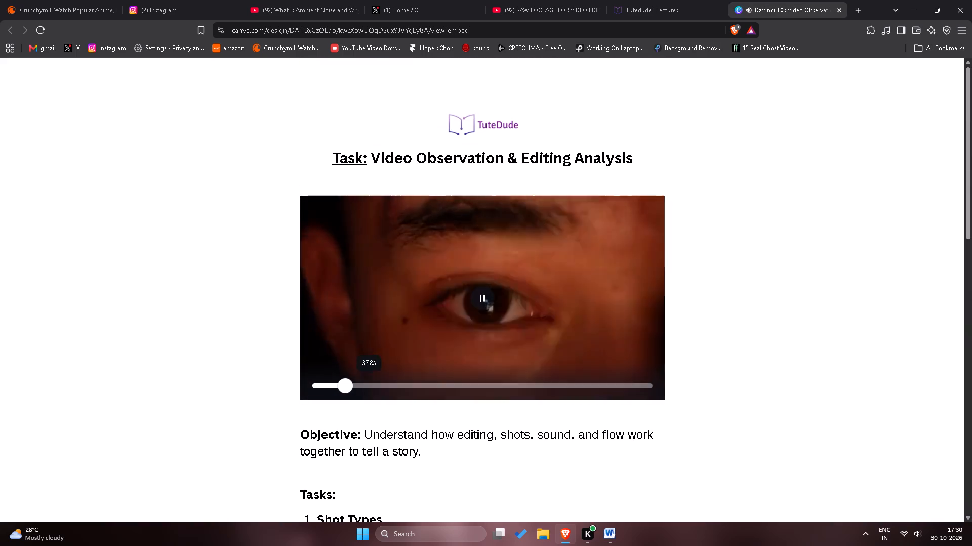
{"action": "scroll", "coordinate": [399, 356], "scroll_direction": "down", "scroll_amount": 1}
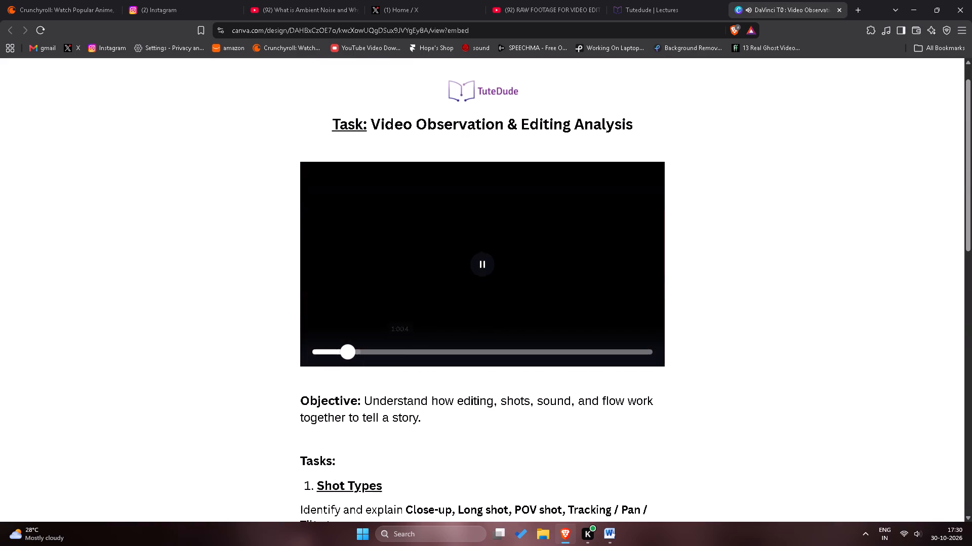
{"action": "left_click", "coordinate": [363, 354]}
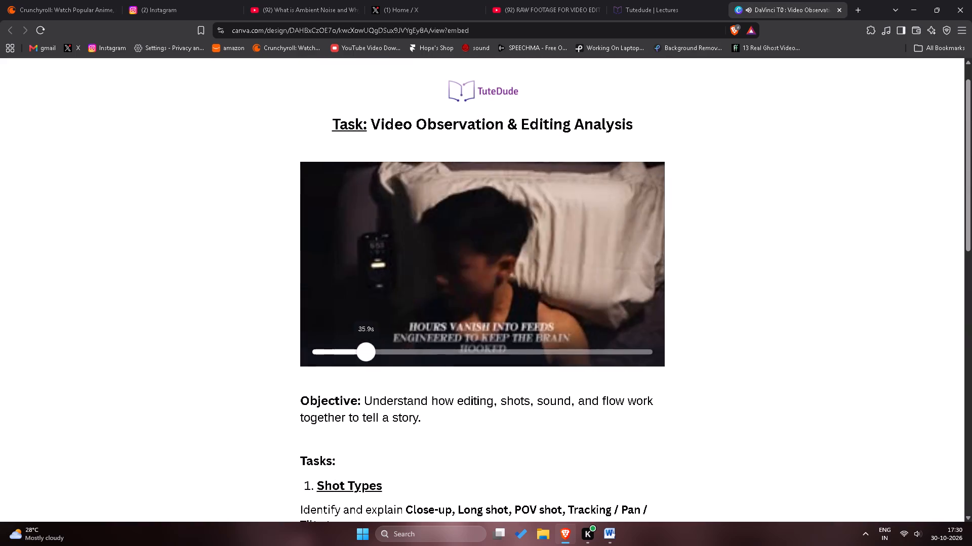
{"action": "left_click_drag", "start_coordinate": [369, 355], "coordinate": [389, 358]}
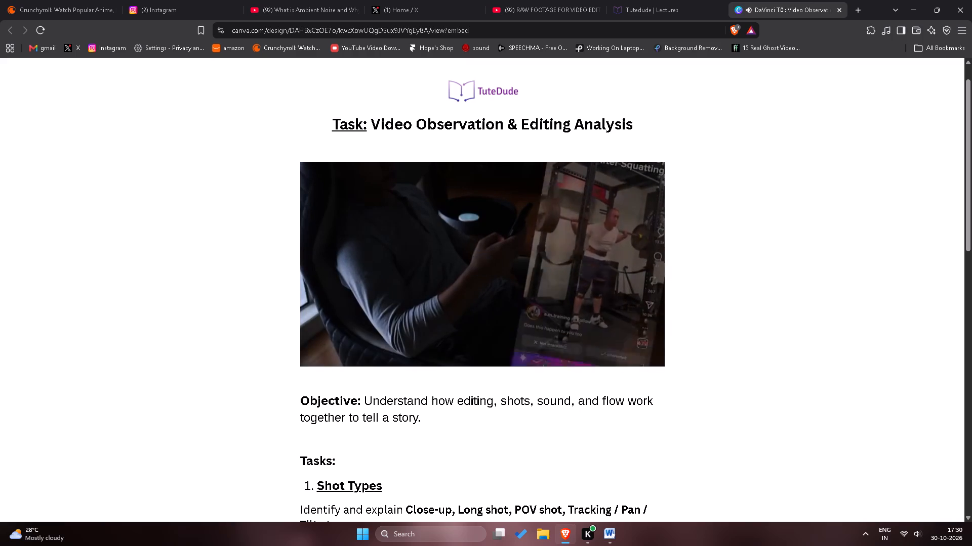
{"action": "left_click", "coordinate": [421, 350]}
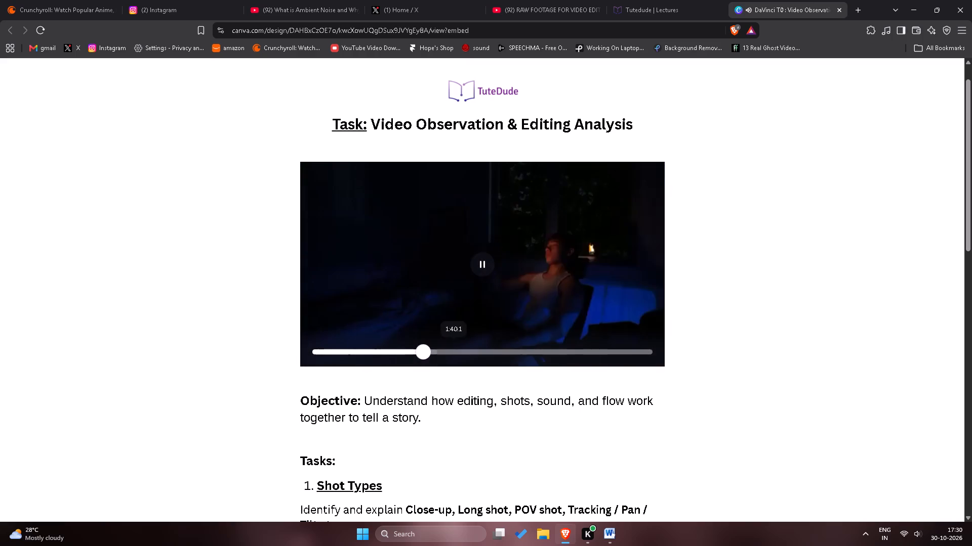
{"action": "left_click_drag", "start_coordinate": [455, 348], "coordinate": [463, 349]}
{"action": "left_click_drag", "start_coordinate": [480, 347], "coordinate": [487, 347]}
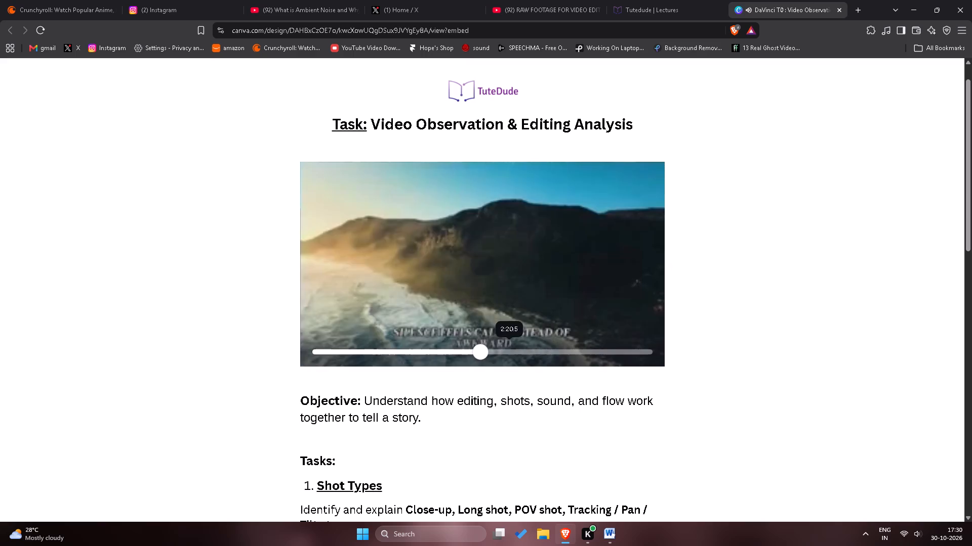
{"action": "left_click", "coordinate": [507, 346]}
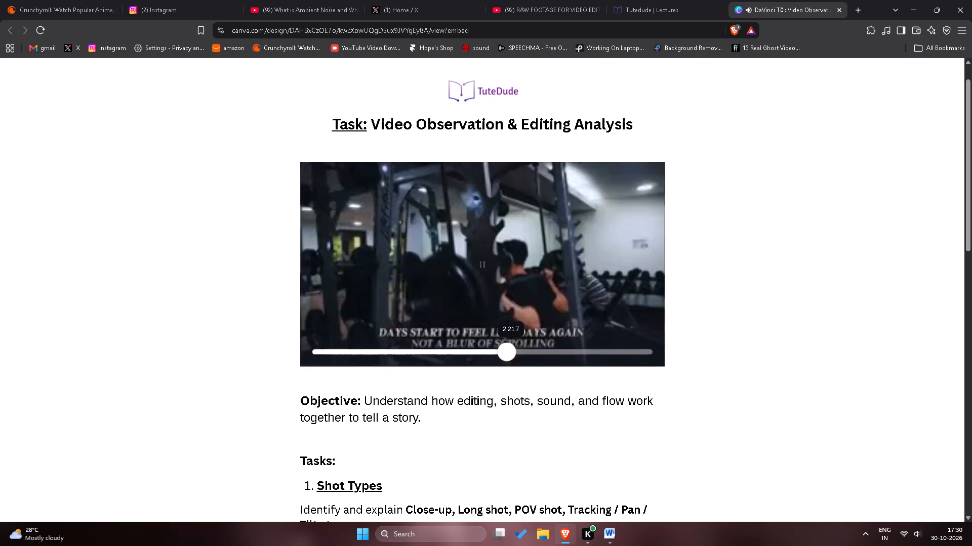
{"action": "left_click", "coordinate": [517, 347]}
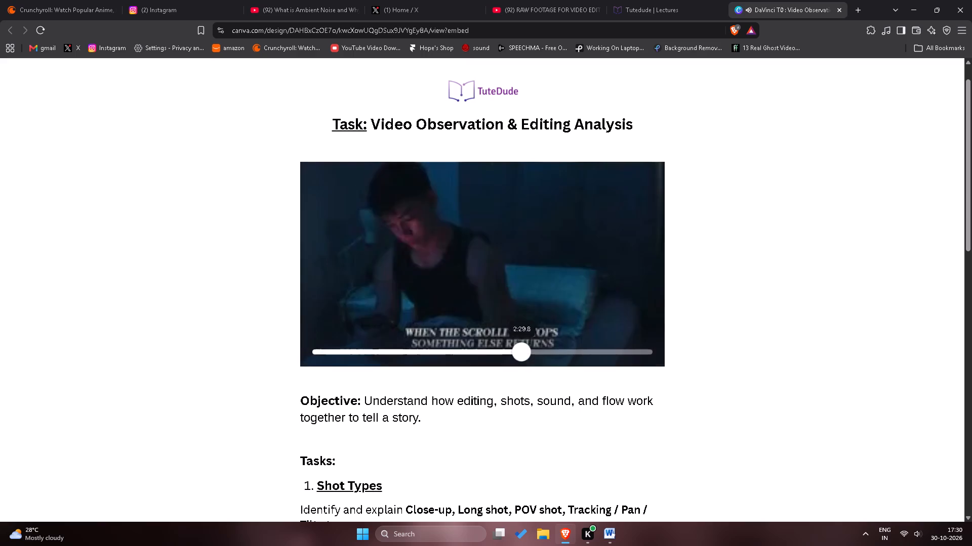
{"action": "left_click", "coordinate": [487, 267]}
{"action": "scroll", "coordinate": [520, 285], "scroll_direction": "down", "scroll_amount": 7}
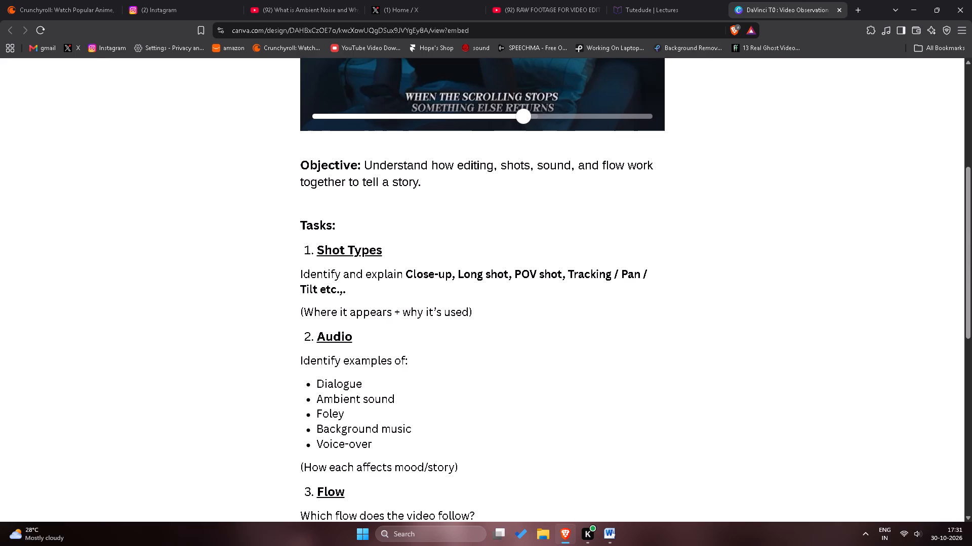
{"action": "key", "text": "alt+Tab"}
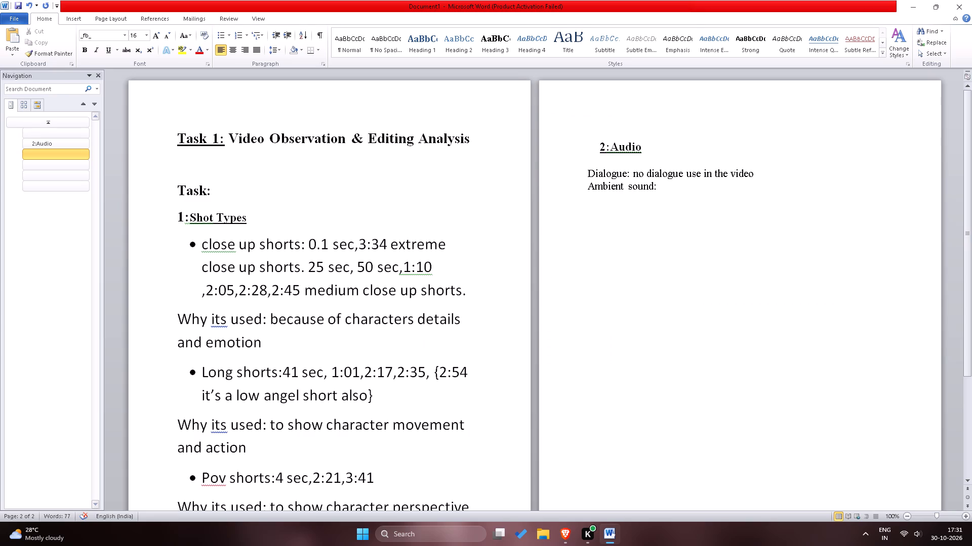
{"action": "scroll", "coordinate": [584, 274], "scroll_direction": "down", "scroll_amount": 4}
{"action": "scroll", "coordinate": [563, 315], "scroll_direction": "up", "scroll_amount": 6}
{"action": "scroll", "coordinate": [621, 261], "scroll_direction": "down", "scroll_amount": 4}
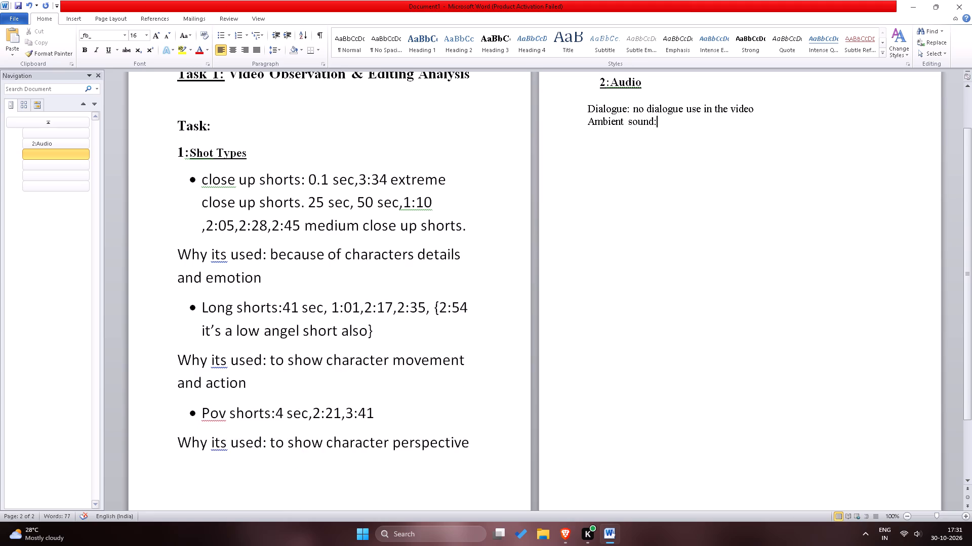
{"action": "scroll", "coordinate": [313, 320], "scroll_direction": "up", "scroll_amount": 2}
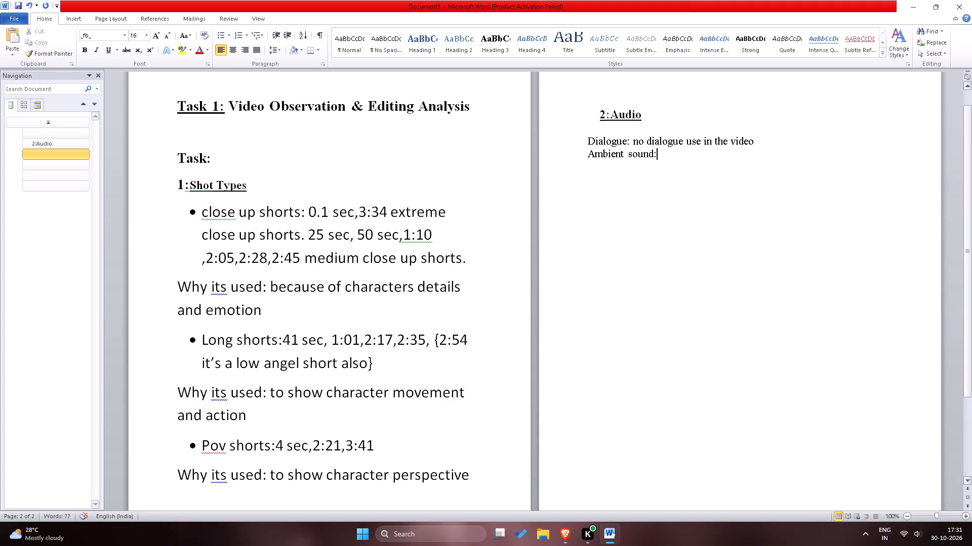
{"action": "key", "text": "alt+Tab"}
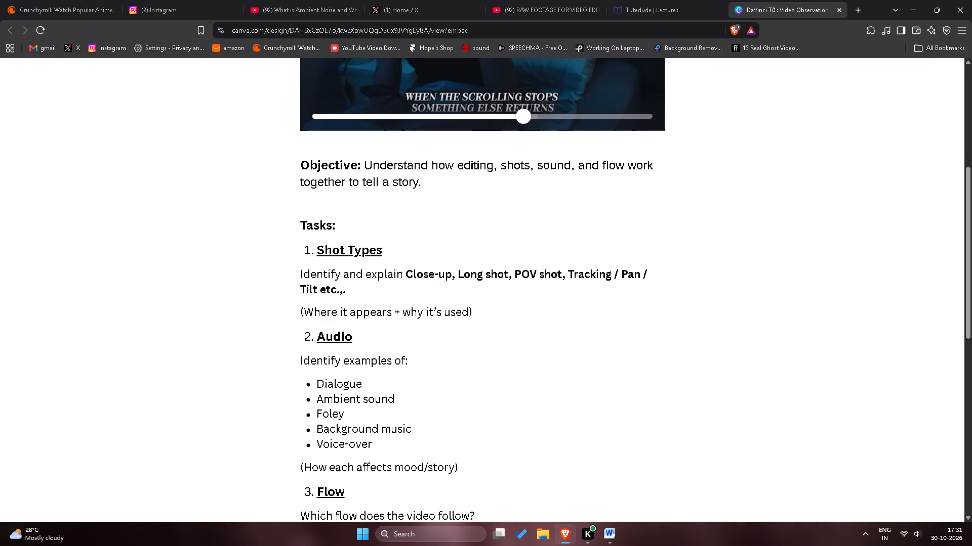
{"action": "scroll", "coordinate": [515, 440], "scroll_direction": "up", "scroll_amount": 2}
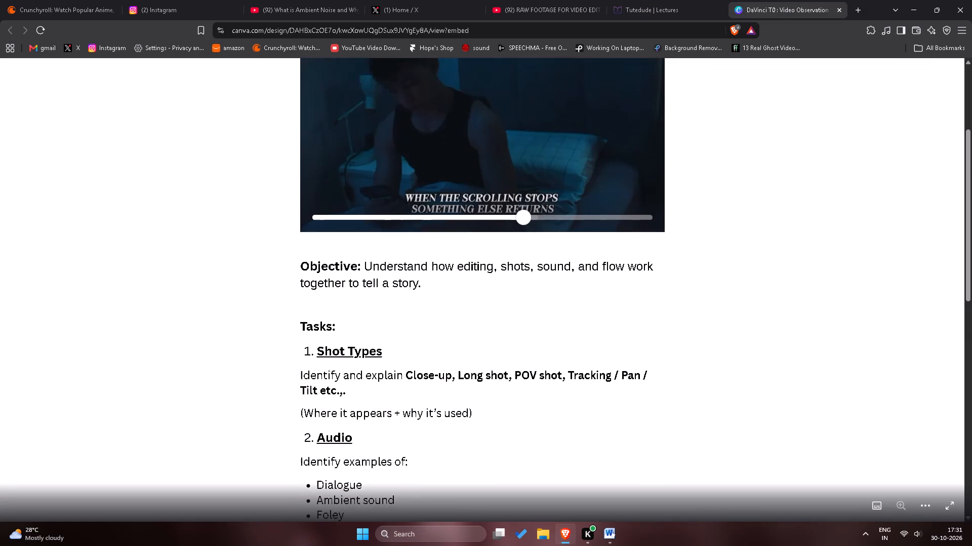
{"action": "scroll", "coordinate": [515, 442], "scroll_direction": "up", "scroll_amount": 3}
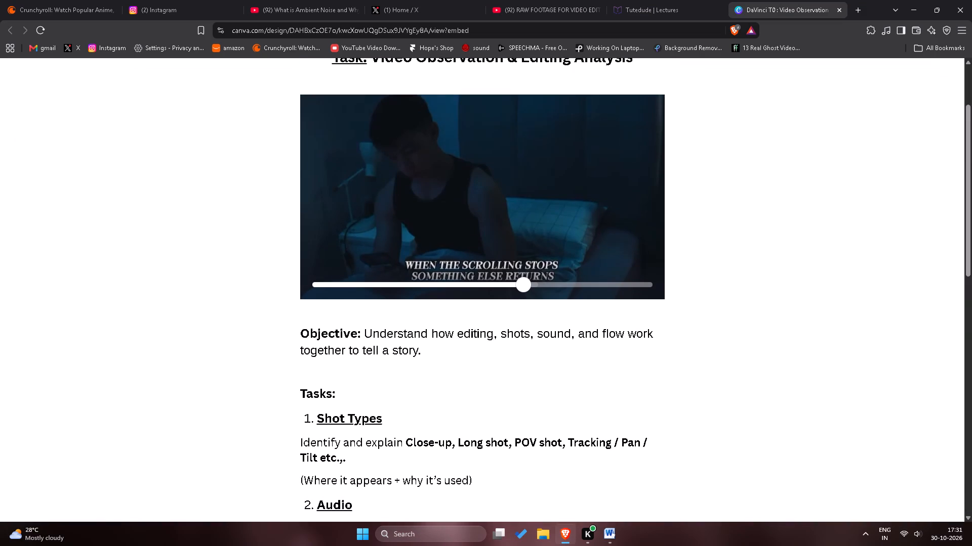
Switch to Word and begin the Ambient sound entry with "makes the doccumentry", leaving a space after the colon.
{"action": "key", "text": "alt+Tab"}
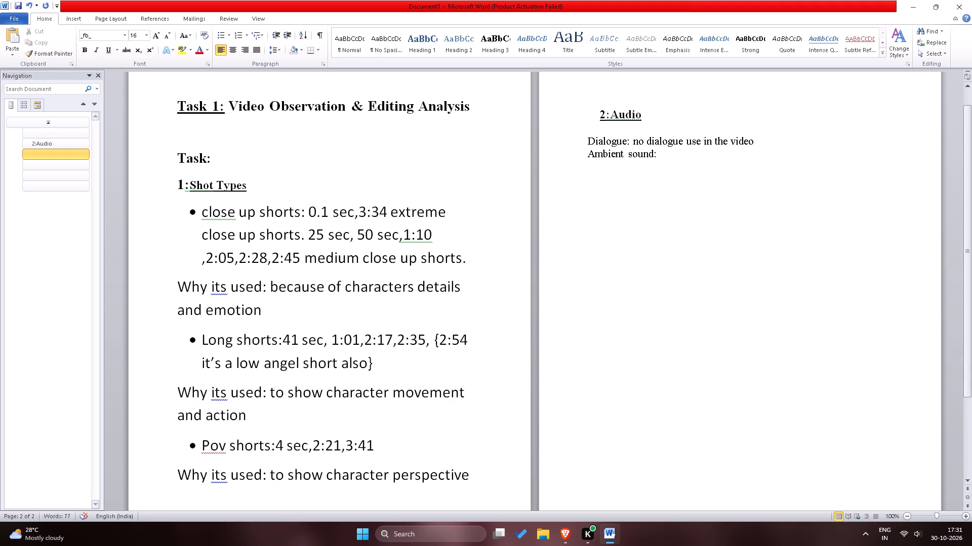
{"action": "type", "text": "ma"}
{"action": "type", "text": "ke"}
{"action": "type", "text": "s"}
{"action": "key", "text": "space"}
{"action": "key", "text": "BackSpace"}
{"action": "key", "text": "BackSpace"}
{"action": "key", "text": "BackSpace"}
{"action": "key", "text": "BackSpace"}
{"action": "key", "text": "BackSpace"}
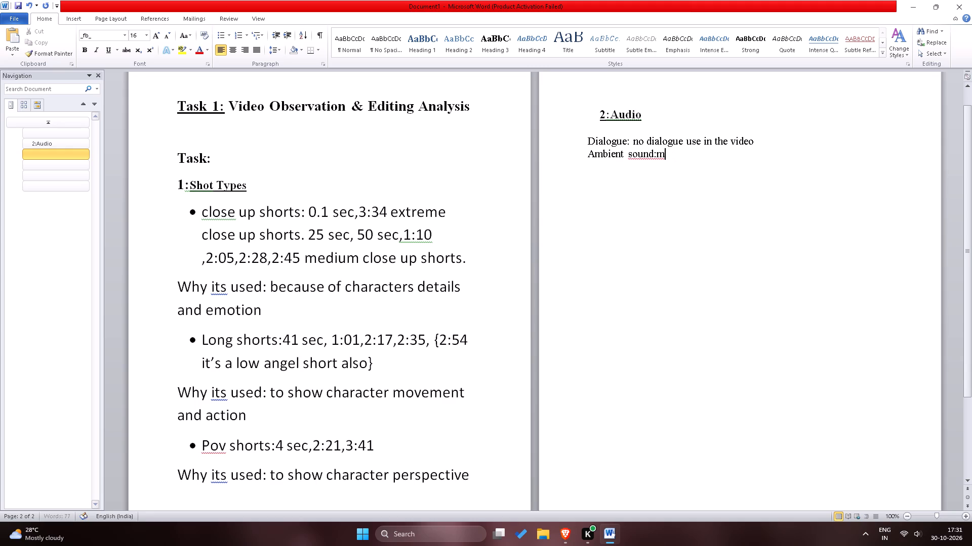
{"action": "key", "text": "BackSpace"}
{"action": "key", "text": "space"}
{"action": "type", "text": "makes"}
{"action": "key", "text": "space"}
{"action": "type", "text": "rh"}
{"action": "key", "text": "BackSpace"}
{"action": "key", "text": "BackSpace"}
{"action": "type", "text": "thwe"}
{"action": "key", "text": "BackSpace"}
{"action": "key", "text": "BackSpace"}
{"action": "type", "text": "e"}
{"action": "key", "text": "space"}
{"action": "type", "text": "doccumentry"}
{"action": "key", "text": "space"}
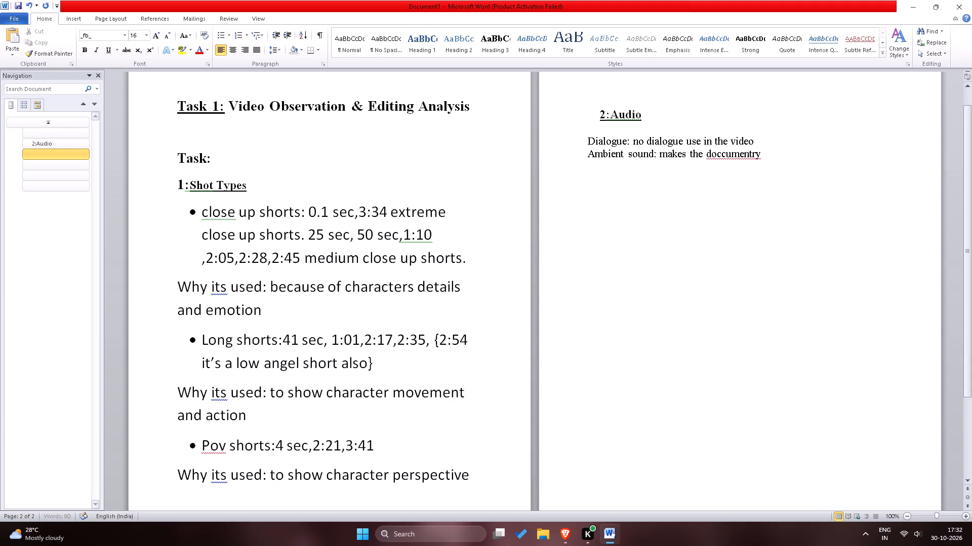
Correct the misspelled last word of the Ambient sound entry to "documentary".
{"action": "left_click_drag", "start_coordinate": [762, 154], "coordinate": [716, 145]}
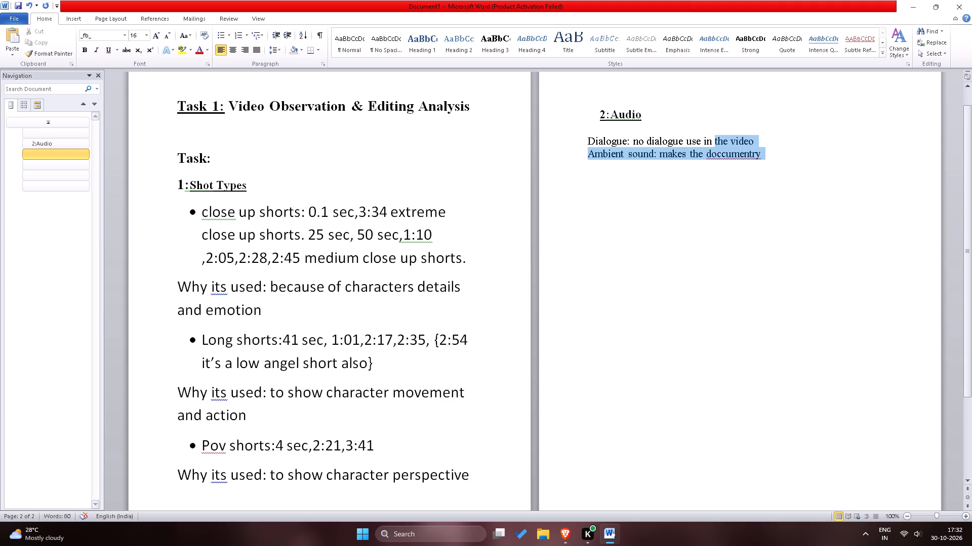
{"action": "left_click_drag", "start_coordinate": [716, 145], "coordinate": [708, 153]}
{"action": "right_click", "coordinate": [710, 154]}
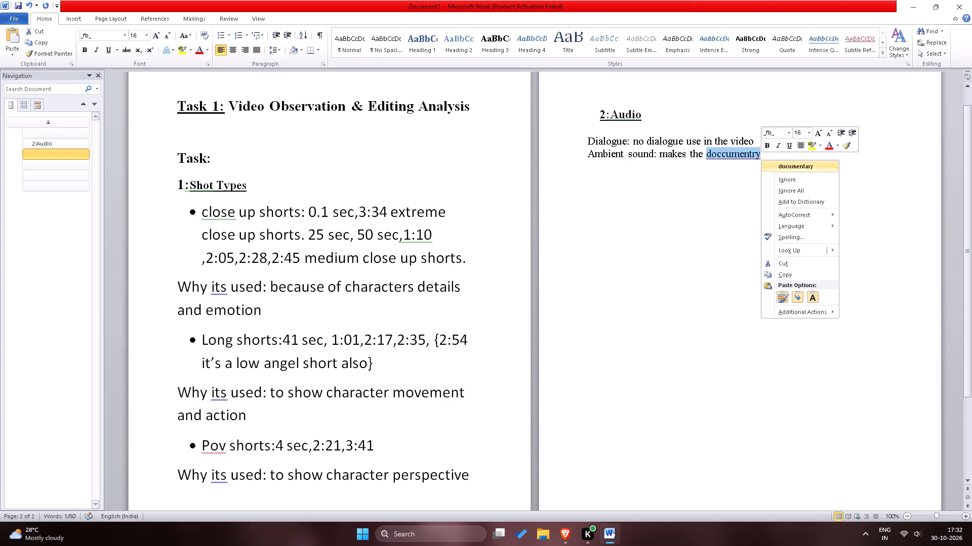
{"action": "left_click", "coordinate": [783, 167]}
Complete the Ambient sound entry with "more real and alive".
{"action": "key", "text": "space"}
{"action": "type", "text": "more rea"}
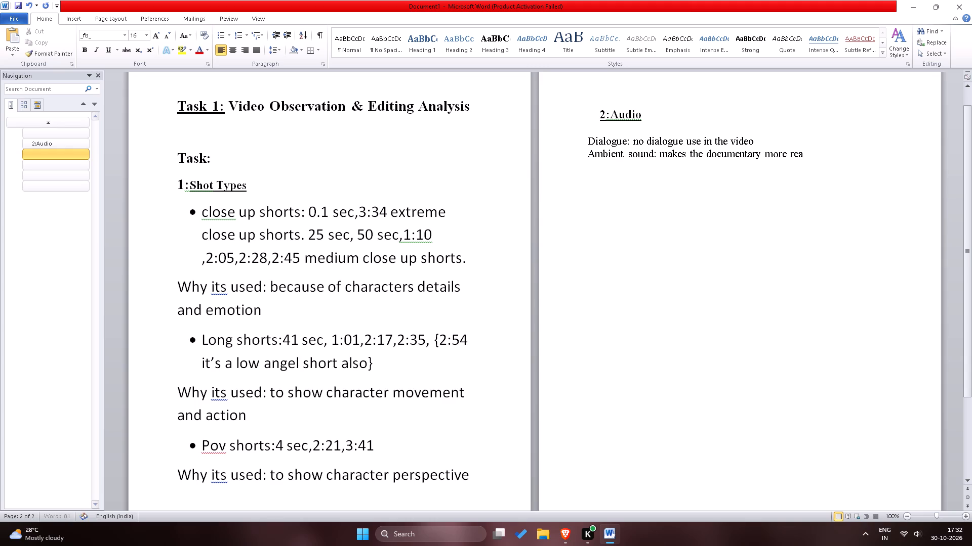
{"action": "type", "text": "l and alive"}
Copy "Foley" from the assignment page in Brave onto a new line below the Ambient sound entry in Word and remove its bullet.
{"action": "key", "text": "Return"}
{"action": "key", "text": "alt+Tab"}
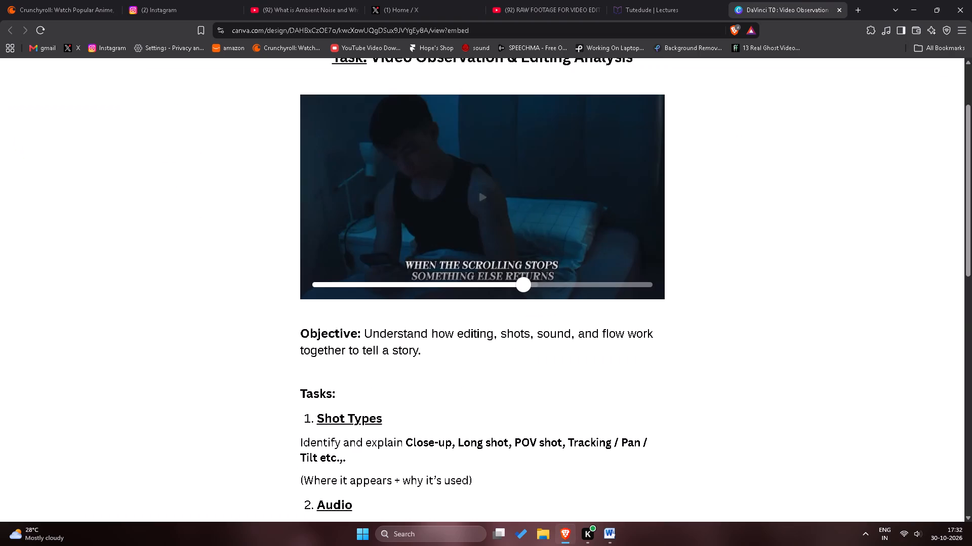
{"action": "scroll", "coordinate": [350, 417], "scroll_direction": "down", "scroll_amount": 4}
{"action": "left_click_drag", "start_coordinate": [318, 446], "coordinate": [347, 447]}
{"action": "key", "text": "ctrl+c"}
{"action": "key", "text": "alt+Tab"}
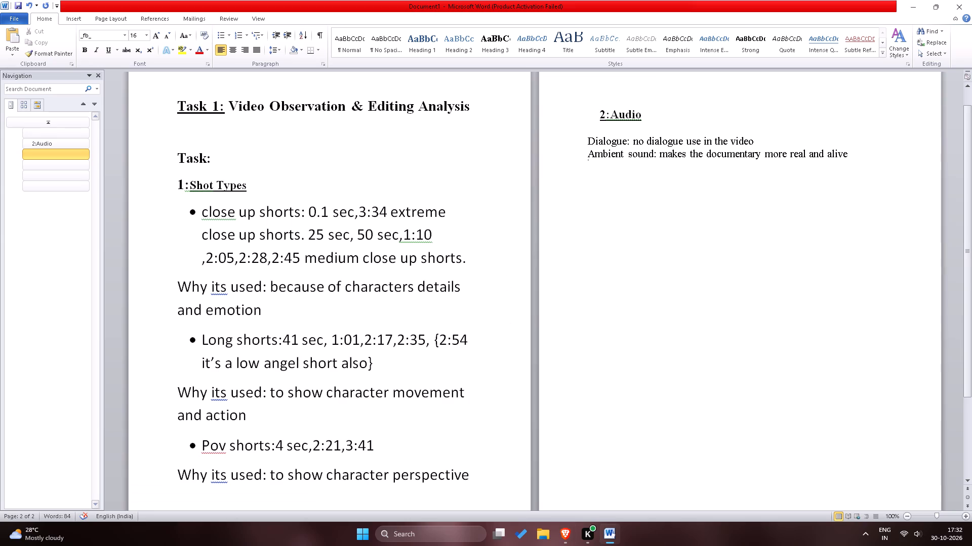
{"action": "key", "text": "ctrl+v"}
{"action": "left_click", "coordinate": [582, 166]}
{"action": "key", "text": "BackSpace"}
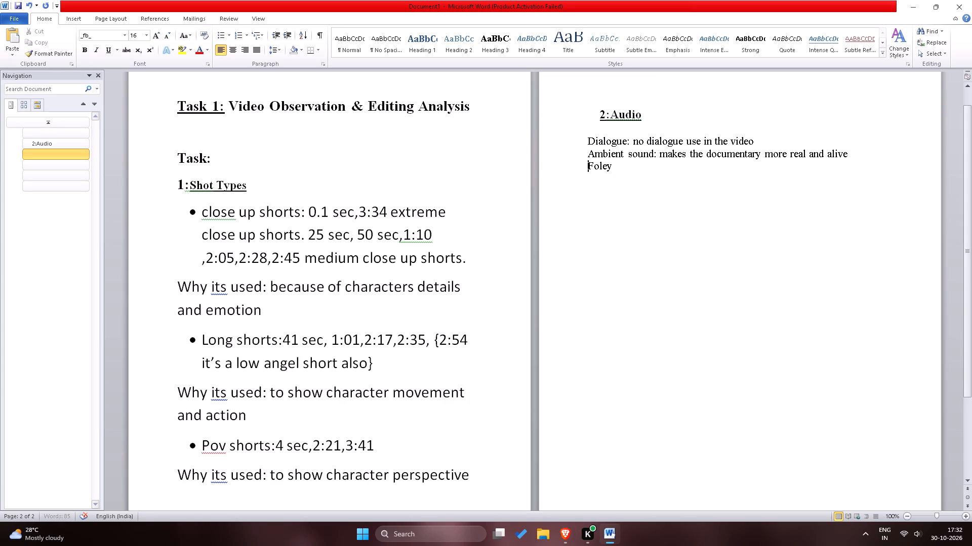
Add a colon after "Foley" in the Audio section.
{"action": "left_click", "coordinate": [626, 166]}
{"action": "key", "text": "shift+colon"}
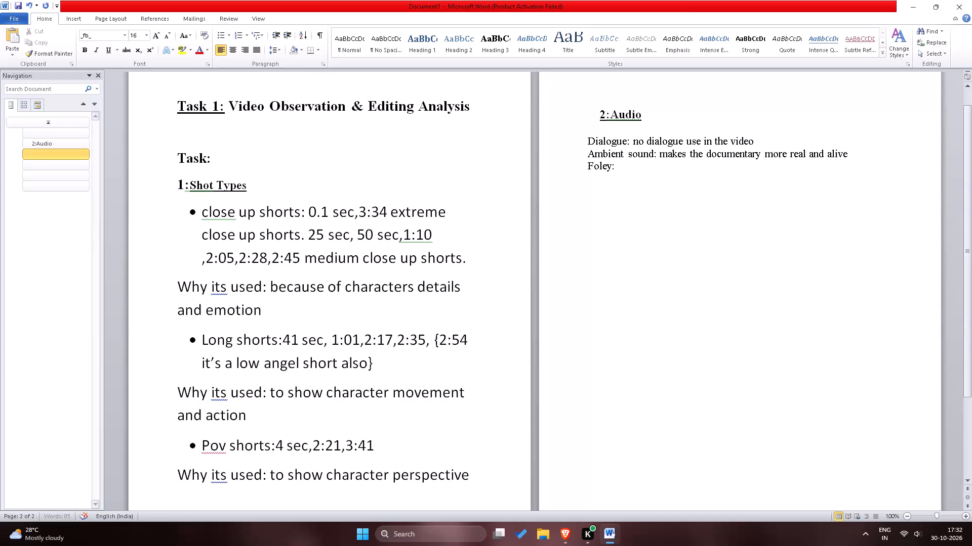
Switch to Brave and search YouTube for "what is foley sound", replacing the ambient sound query.
{"action": "key", "text": "alt+Tab"}
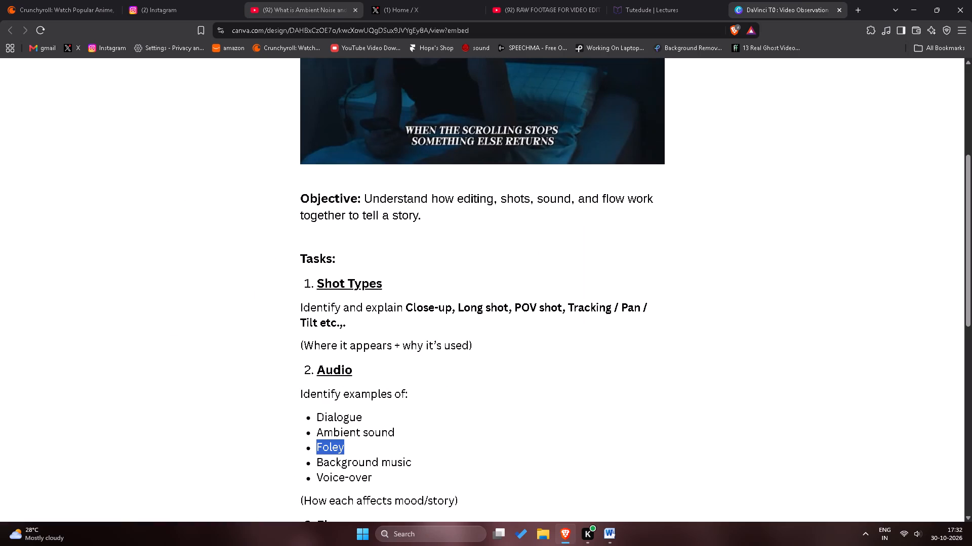
{"action": "left_click", "coordinate": [323, 2]}
{"action": "left_click_drag", "start_coordinate": [445, 71], "coordinate": [369, 66]}
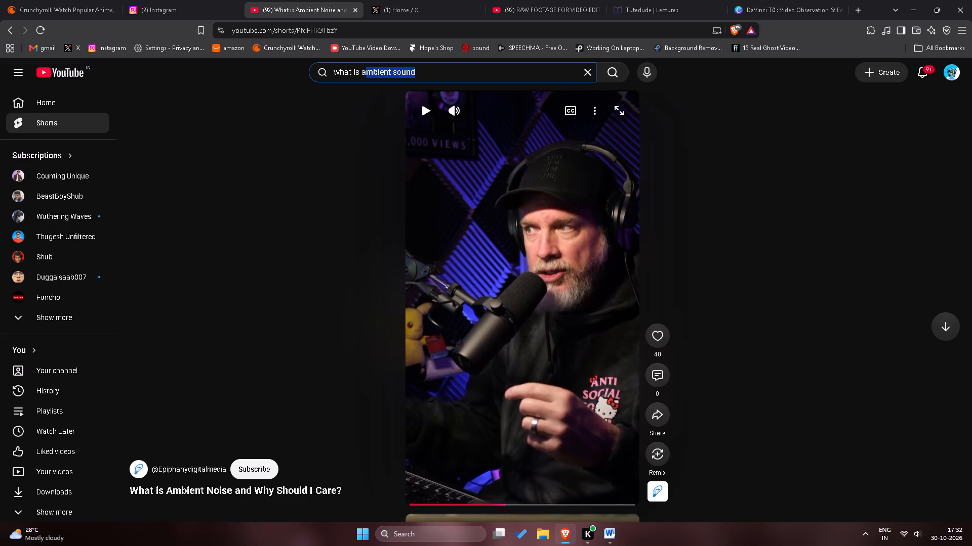
{"action": "left_click_drag", "start_coordinate": [369, 66], "coordinate": [363, 68]}
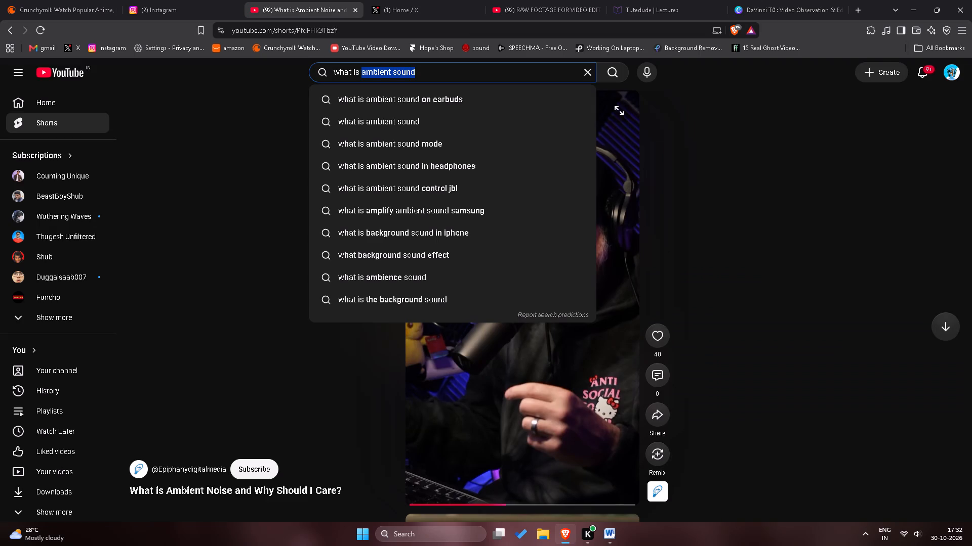
{"action": "key", "text": "ctrl+v"}
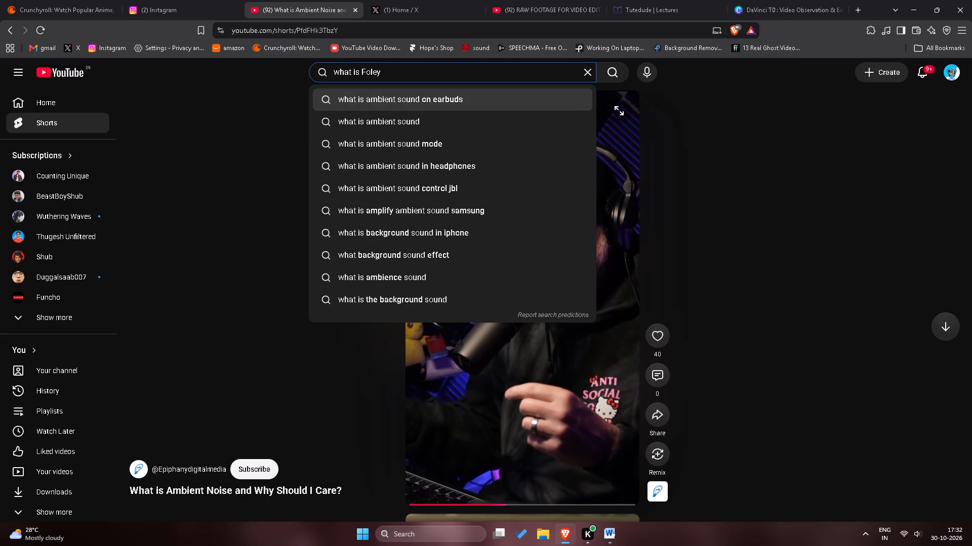
{"action": "left_click", "coordinate": [410, 96]}
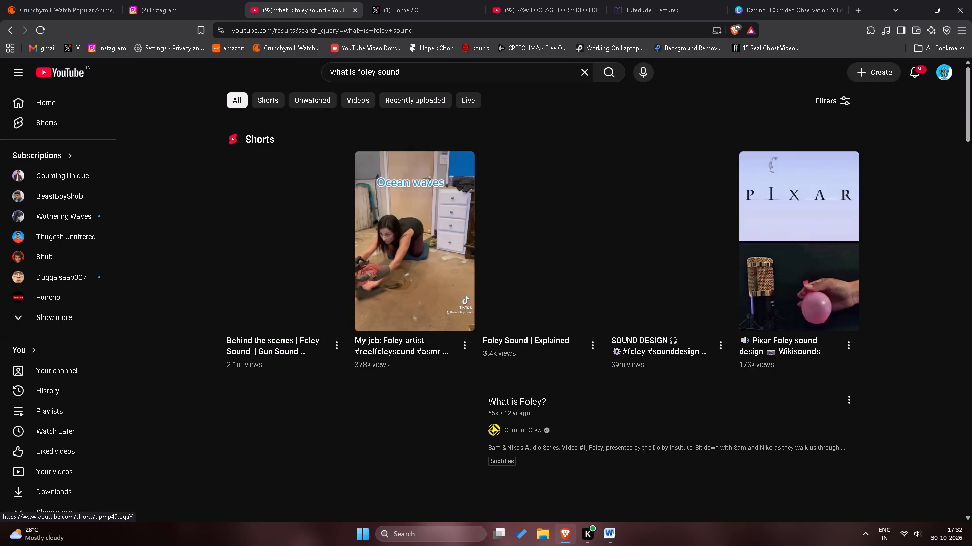
Watch the "Behind the scenes | Foley Sound" and "My job: Foley artist" Shorts to learn what Foley is.
{"action": "scroll", "coordinate": [387, 206], "scroll_direction": "down", "scroll_amount": 7}
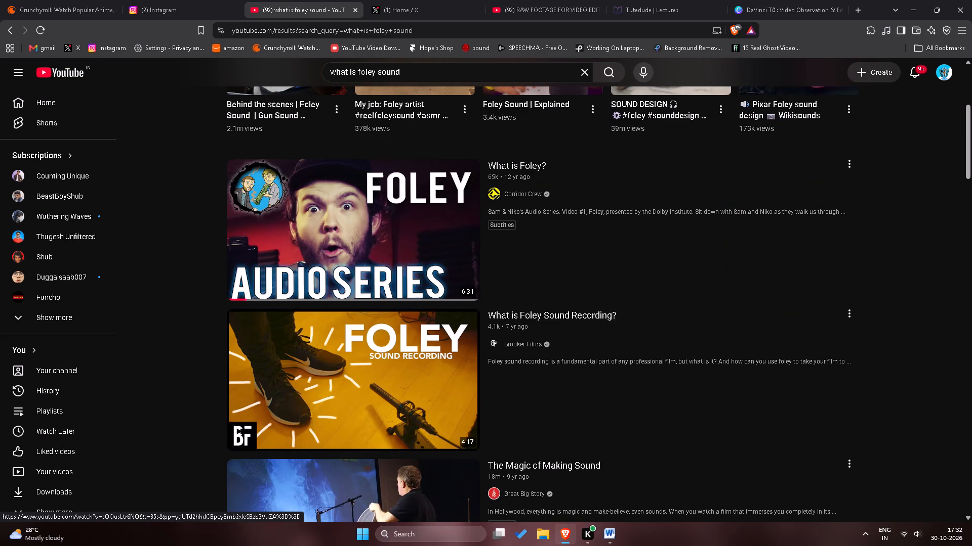
{"action": "scroll", "coordinate": [343, 252], "scroll_direction": "up", "scroll_amount": 6}
{"action": "left_click", "coordinate": [275, 222]}
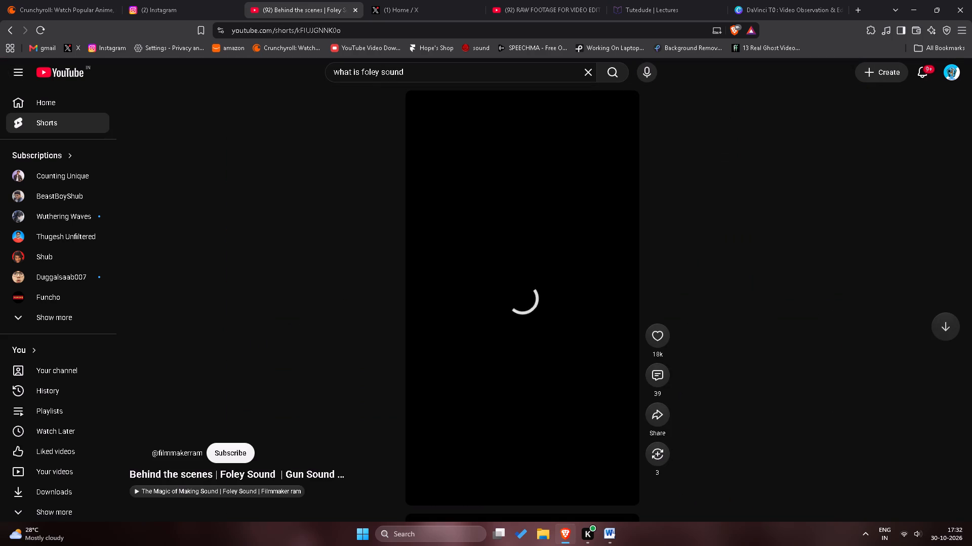
{"action": "left_click", "coordinate": [437, 0]}
{"action": "left_click", "coordinate": [389, 67]}
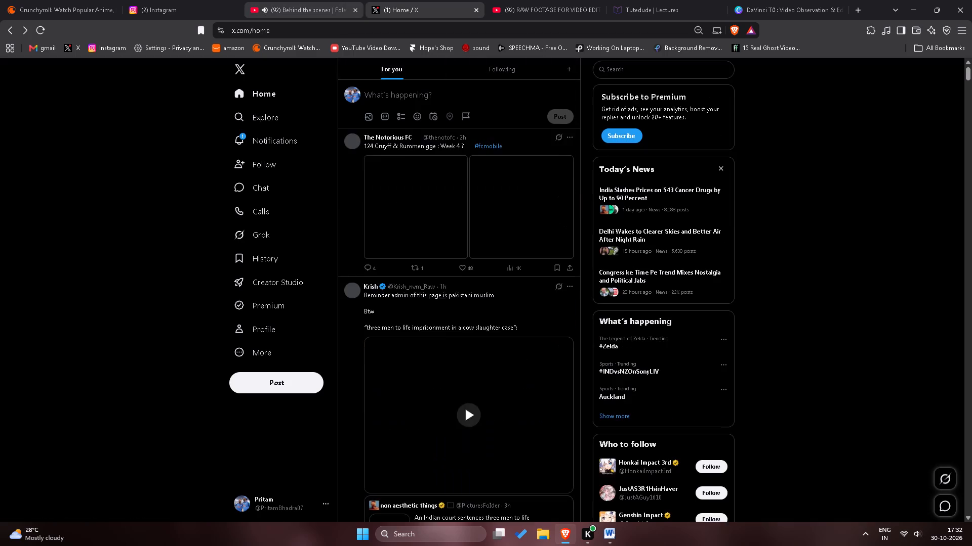
{"action": "left_click", "coordinate": [308, 0]}
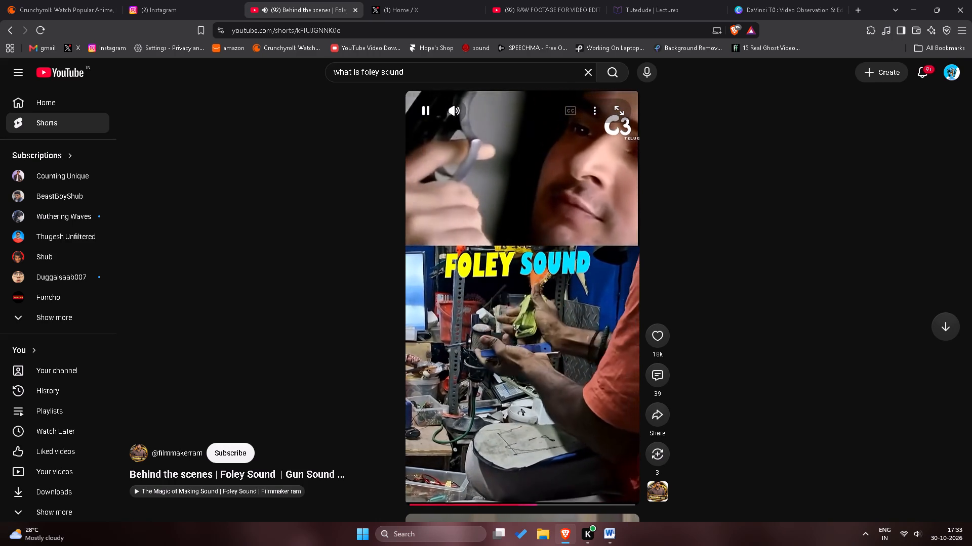
{"action": "scroll", "coordinate": [573, 289], "scroll_direction": "down", "scroll_amount": 1}
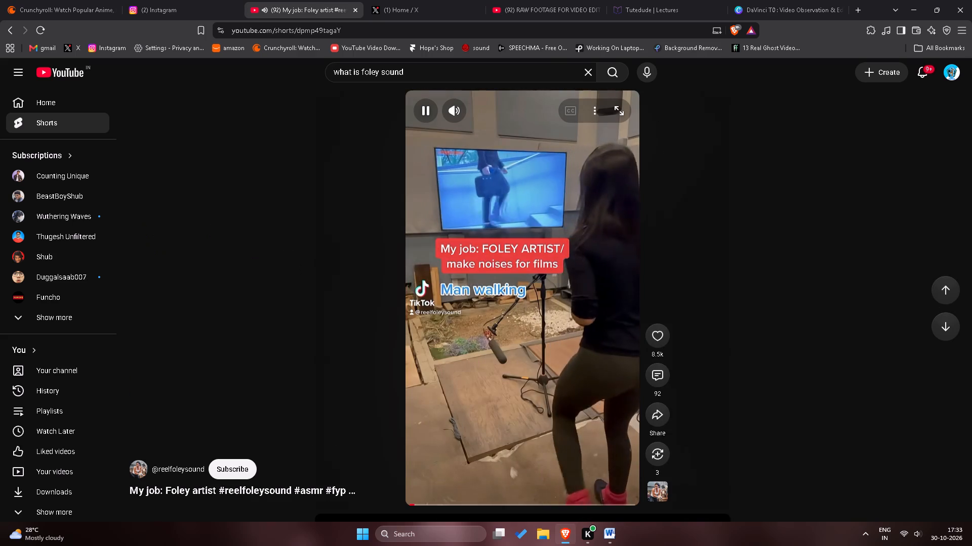
{"action": "left_click", "coordinate": [514, 304]}
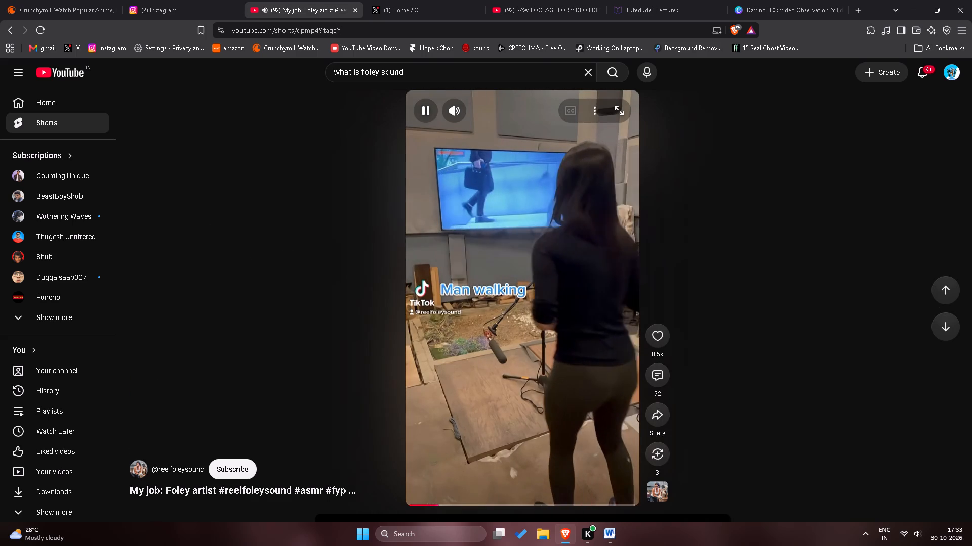
{"action": "key", "text": "alt+Tab"}
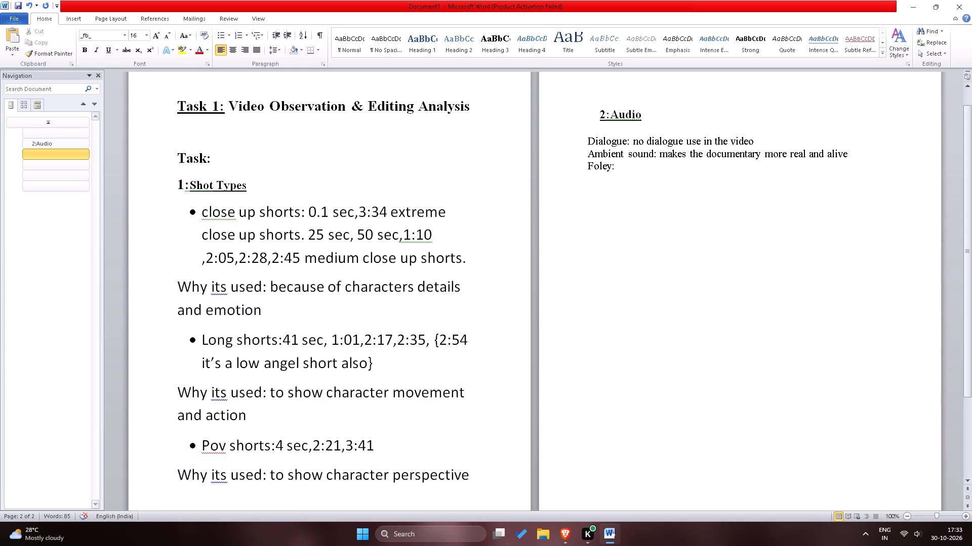
{"action": "key", "text": "alt+Tab"}
{"action": "left_click", "coordinate": [516, 317]}
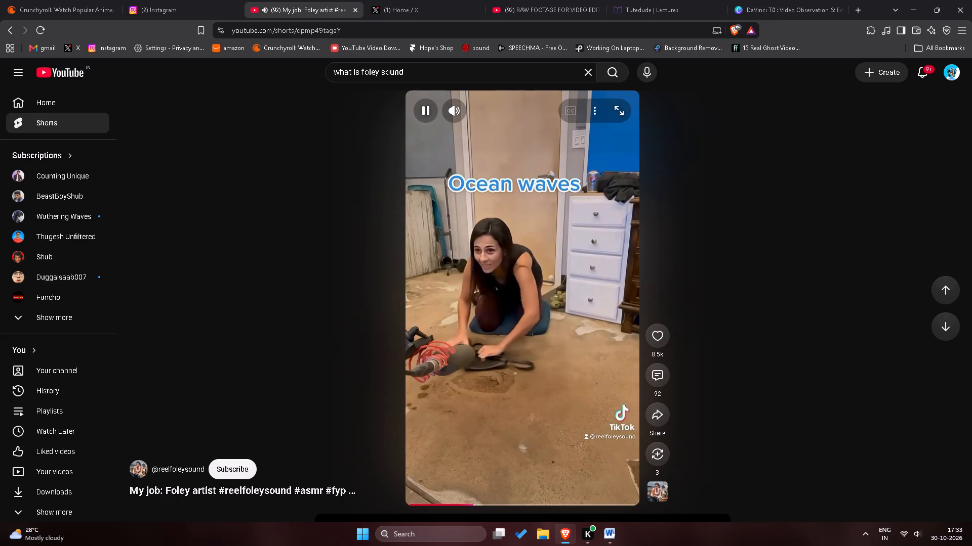
{"action": "left_click", "coordinate": [530, 345]}
{"action": "key", "text": "alt+Tab"}
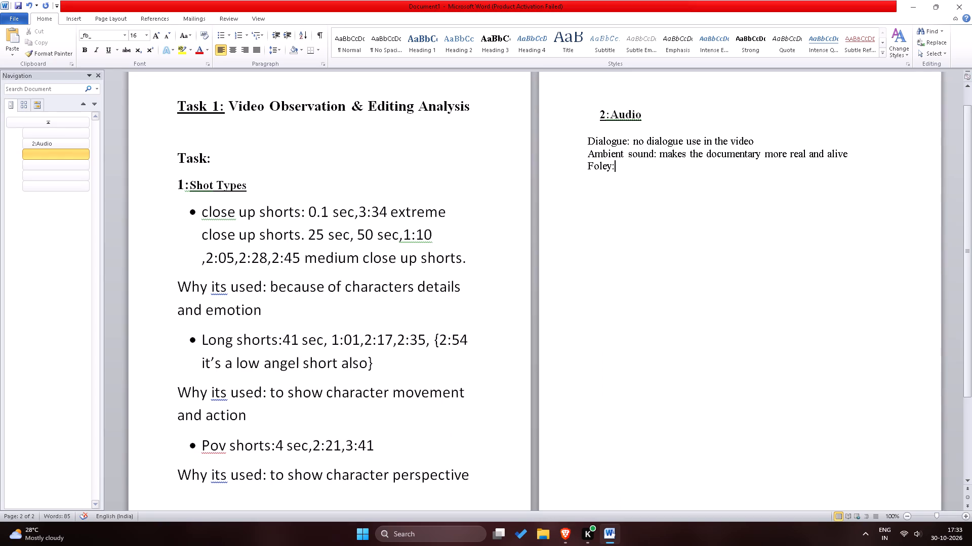
{"action": "key", "text": "alt+Tab"}
Return to the assignment page and examine the task video's sound at various points from its middle to its end for Foley examples.
{"action": "left_click", "coordinate": [548, 3]}
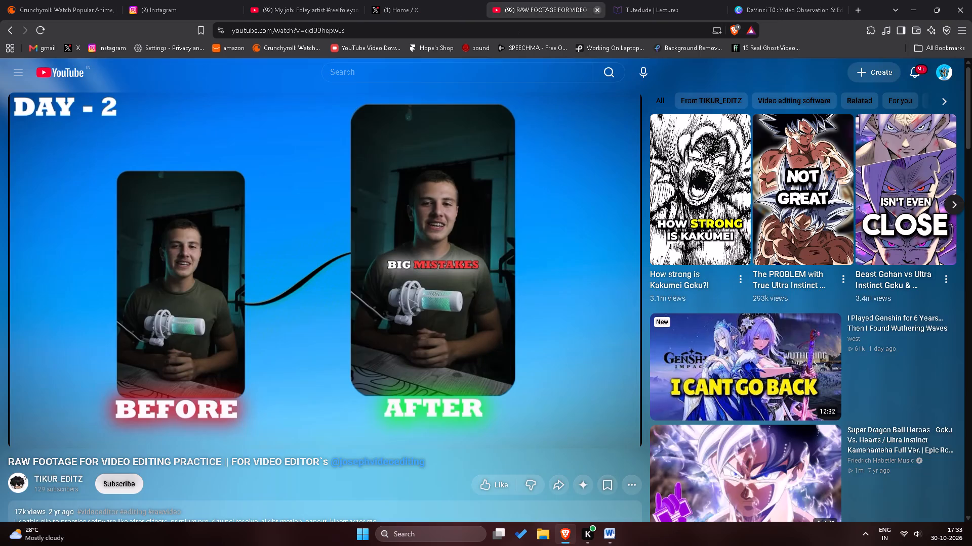
{"action": "left_click", "coordinate": [677, 0]}
{"action": "left_click", "coordinate": [791, 0]}
{"action": "scroll", "coordinate": [507, 248], "scroll_direction": "up", "scroll_amount": 6}
{"action": "left_click", "coordinate": [473, 250]}
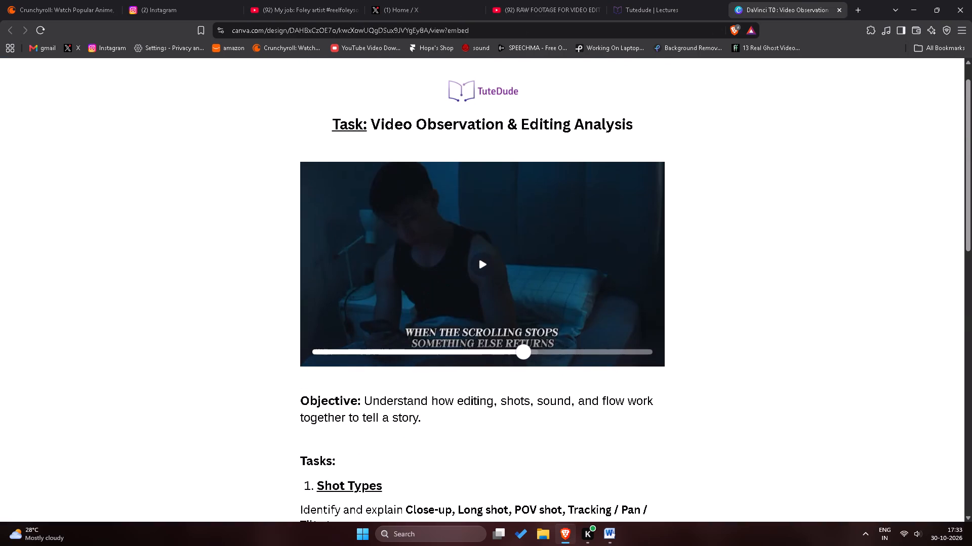
{"action": "left_click_drag", "start_coordinate": [488, 267], "coordinate": [483, 270]}
{"action": "left_click_drag", "start_coordinate": [528, 354], "coordinate": [504, 352]}
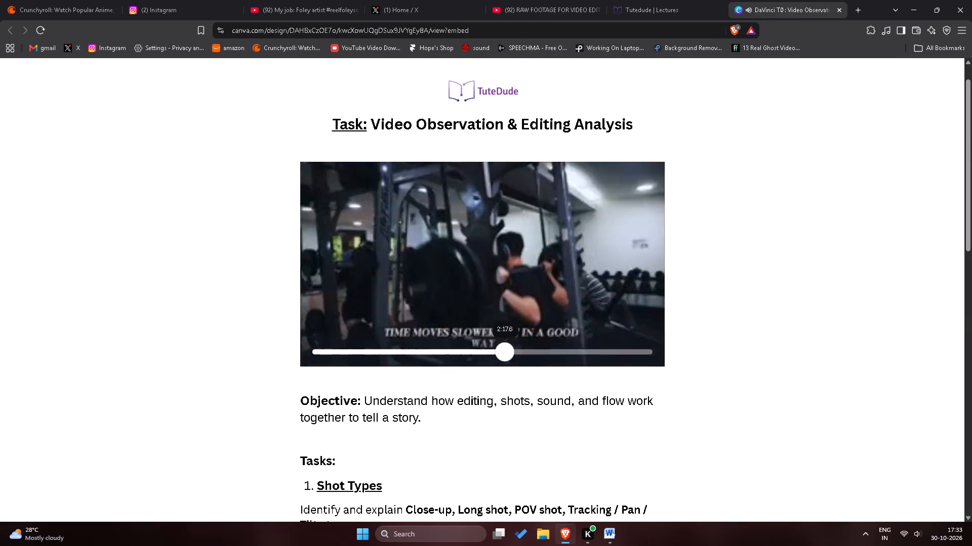
{"action": "left_click_drag", "start_coordinate": [504, 352], "coordinate": [463, 347]}
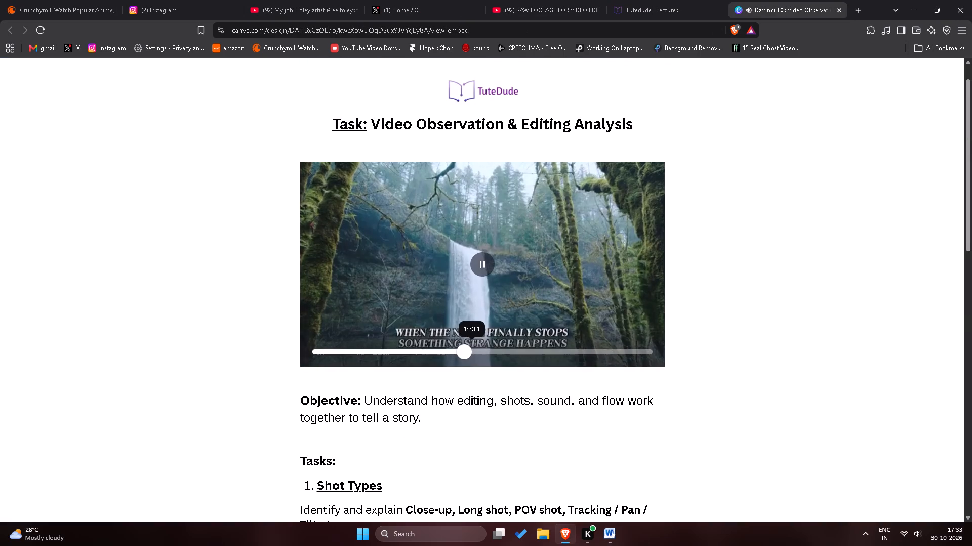
{"action": "left_click_drag", "start_coordinate": [471, 350], "coordinate": [495, 354]}
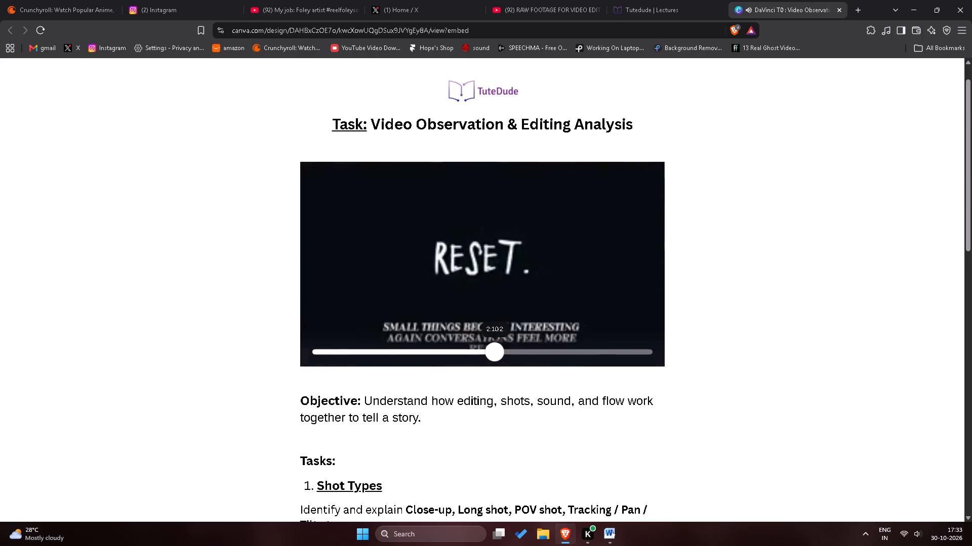
{"action": "left_click_drag", "start_coordinate": [495, 354], "coordinate": [535, 358]}
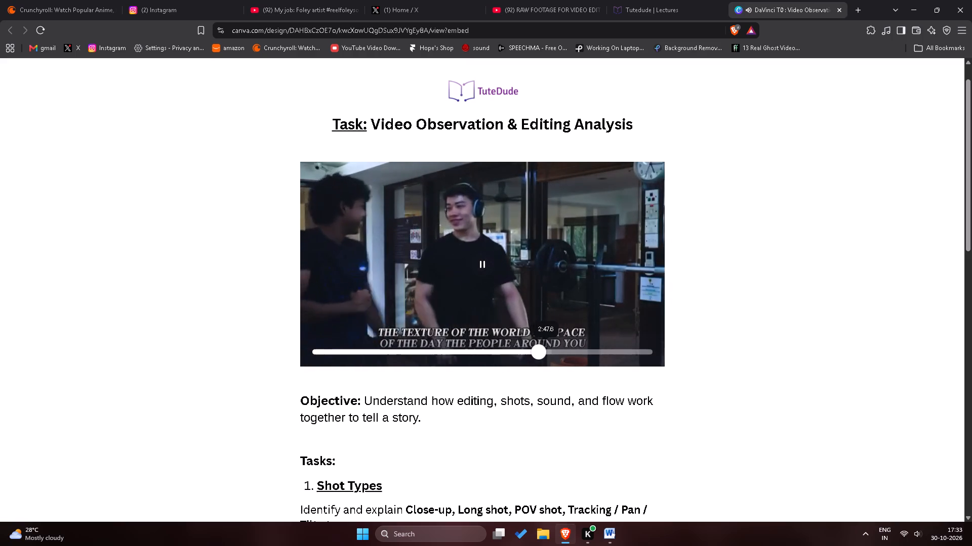
{"action": "left_click_drag", "start_coordinate": [546, 351], "coordinate": [560, 355]}
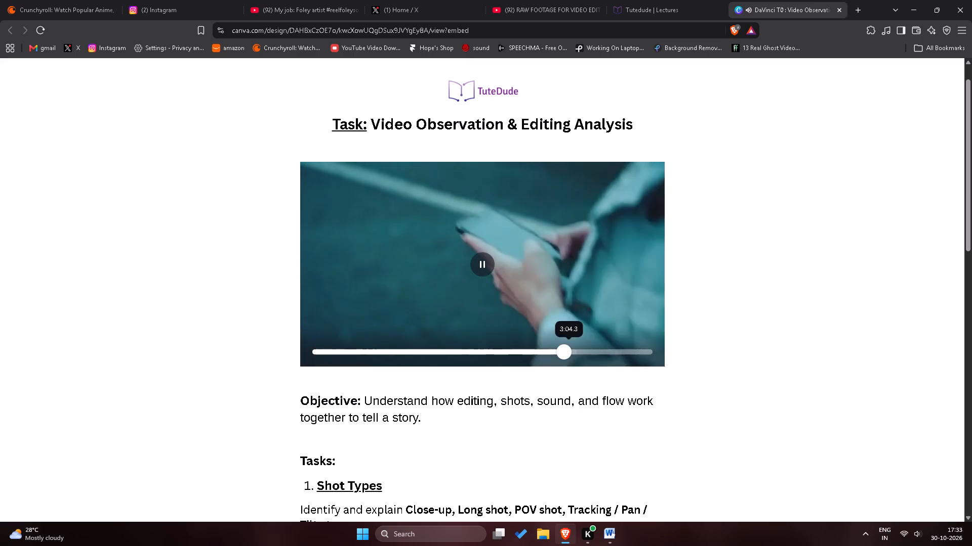
{"action": "left_click_drag", "start_coordinate": [569, 355], "coordinate": [580, 355]}
{"action": "left_click", "coordinate": [525, 266]}
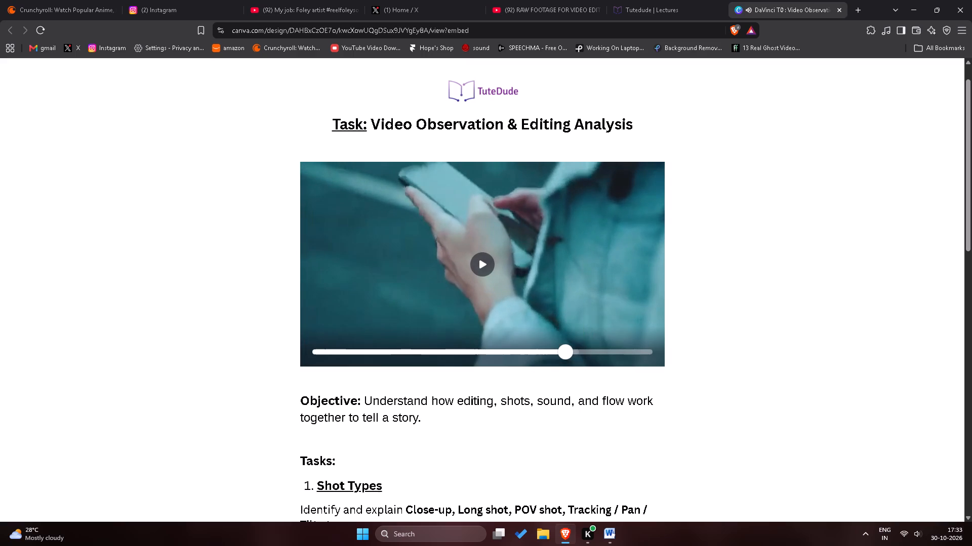
{"action": "left_click", "coordinate": [484, 264]}
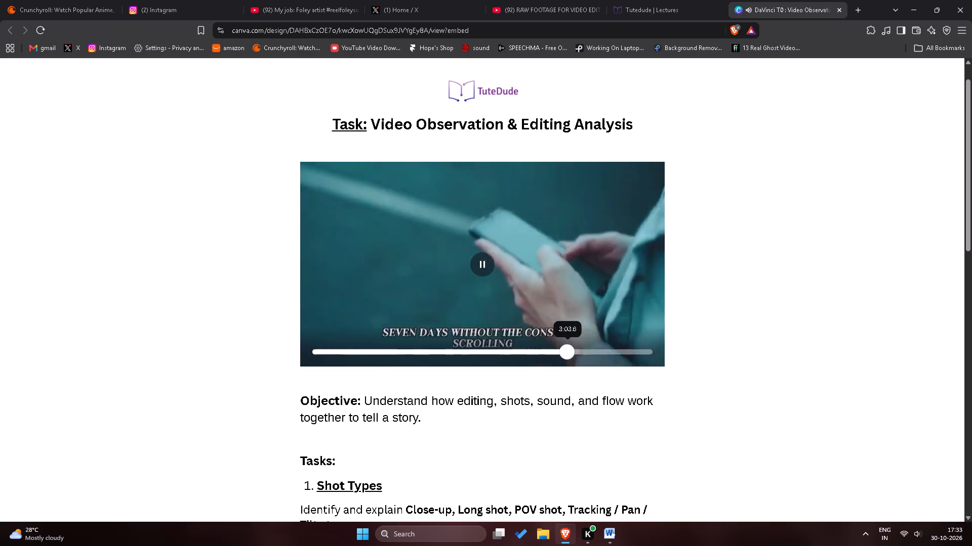
{"action": "left_click_drag", "start_coordinate": [568, 353], "coordinate": [595, 352]}
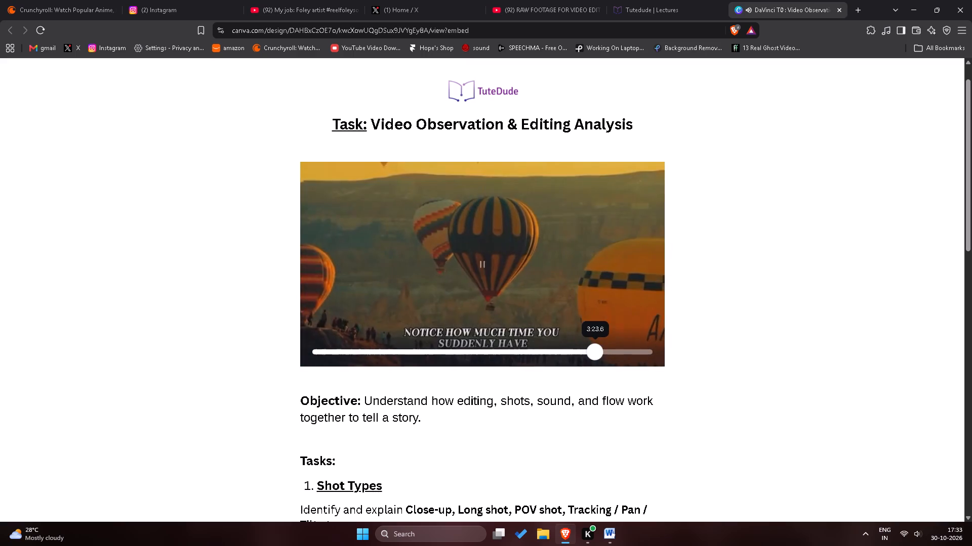
{"action": "left_click_drag", "start_coordinate": [601, 350], "coordinate": [616, 354]}
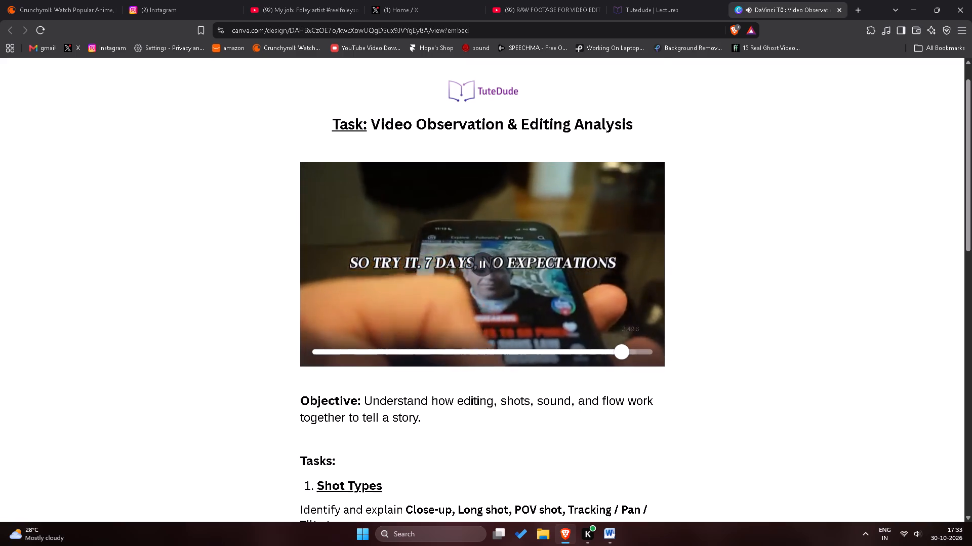
{"action": "scroll", "coordinate": [585, 343], "scroll_direction": "down", "scroll_amount": 5}
{"action": "scroll", "coordinate": [554, 347], "scroll_direction": "up", "scroll_amount": 5}
{"action": "left_click_drag", "start_coordinate": [629, 353], "coordinate": [589, 353]}
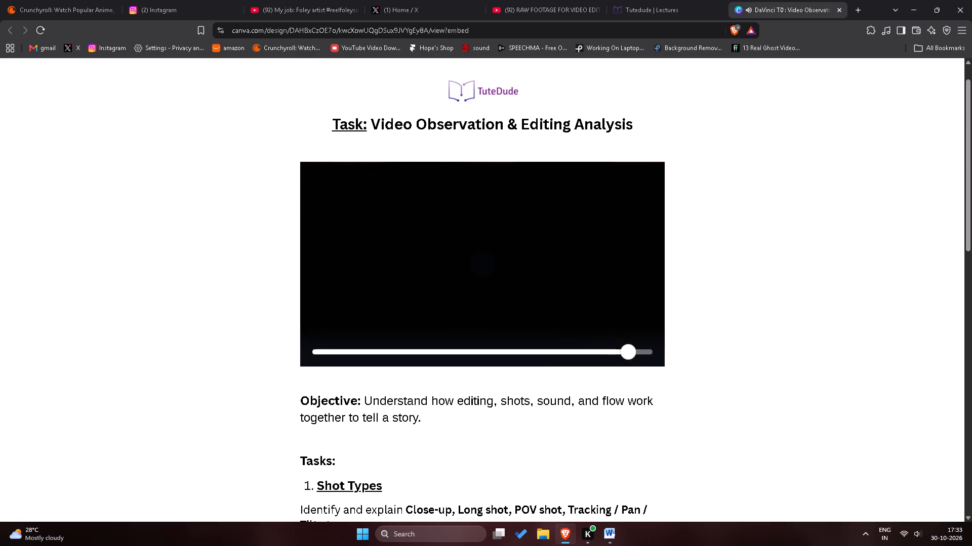
{"action": "left_click", "coordinate": [494, 280]}
Switch to Word and complete the Foley entry with "create a artificial sound to flow the story", ending with a new line.
{"action": "key", "text": "alt+Tab"}
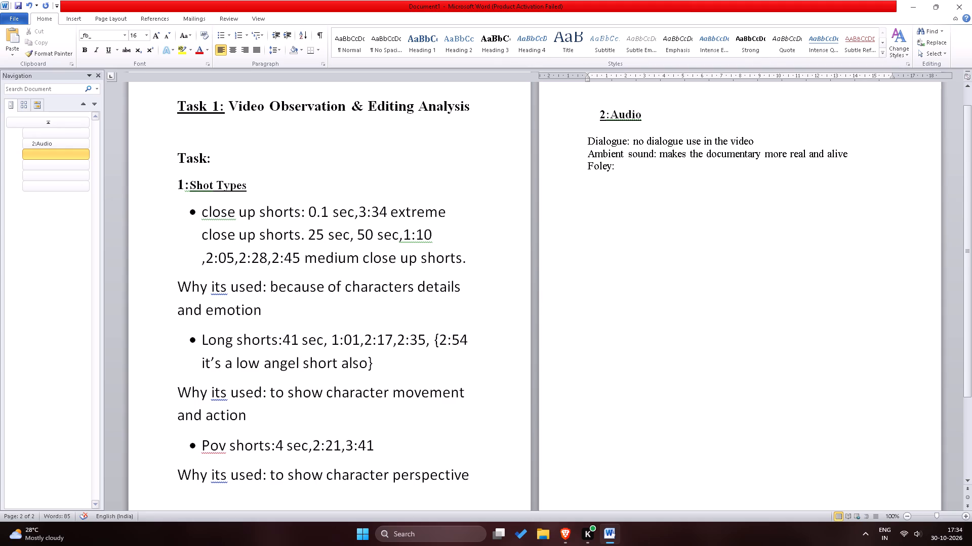
{"action": "key", "text": "space"}
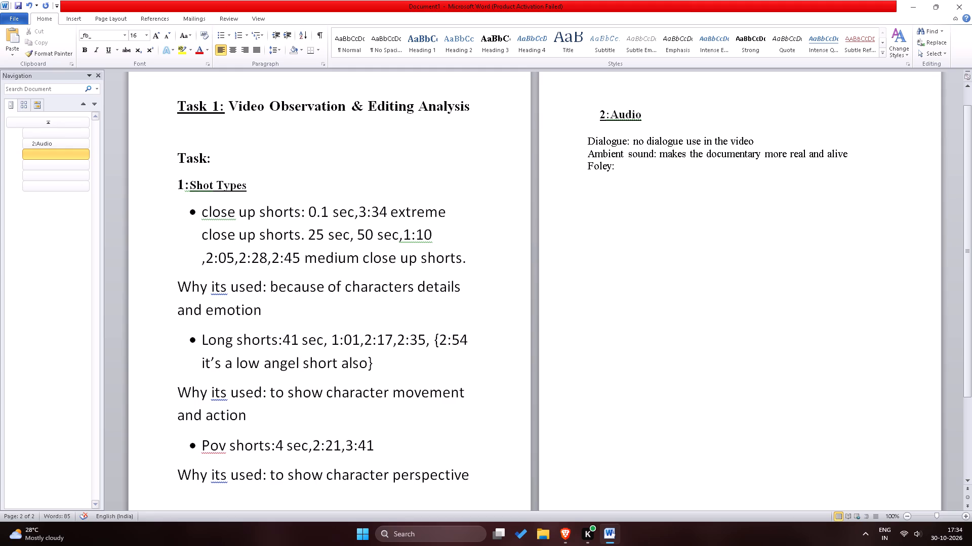
{"action": "type", "text": "create a a"}
{"action": "type", "text": "rti"}
{"action": "type", "text": "fical"}
{"action": "key", "text": "space"}
{"action": "type", "text": "soun"}
{"action": "type", "text": "d"}
{"action": "key", "text": "space"}
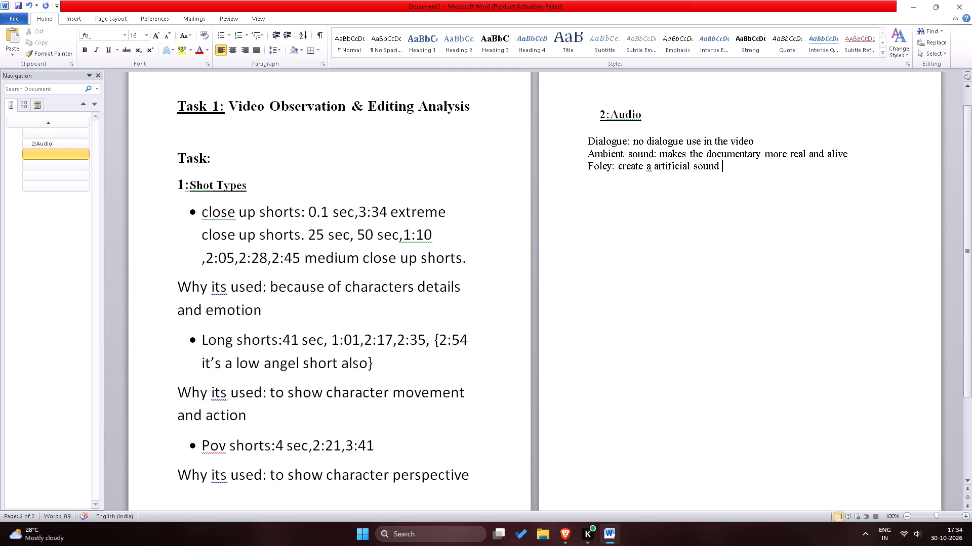
{"action": "type", "text": "to"}
{"action": "key", "text": "space"}
{"action": "type", "text": "flow the sti"}
{"action": "key", "text": "BackSpace"}
{"action": "type", "text": "ory"}
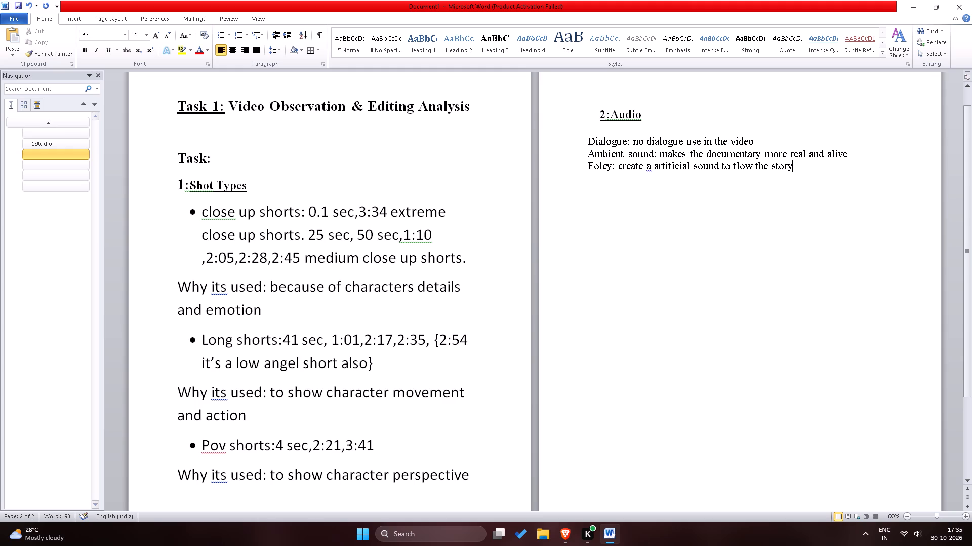
{"action": "key", "text": "Return"}
Copy "Background music" from the assignment page in Brave into Word below the Foley entry, remove its bullet and add a colon.
{"action": "key", "text": "alt+Tab"}
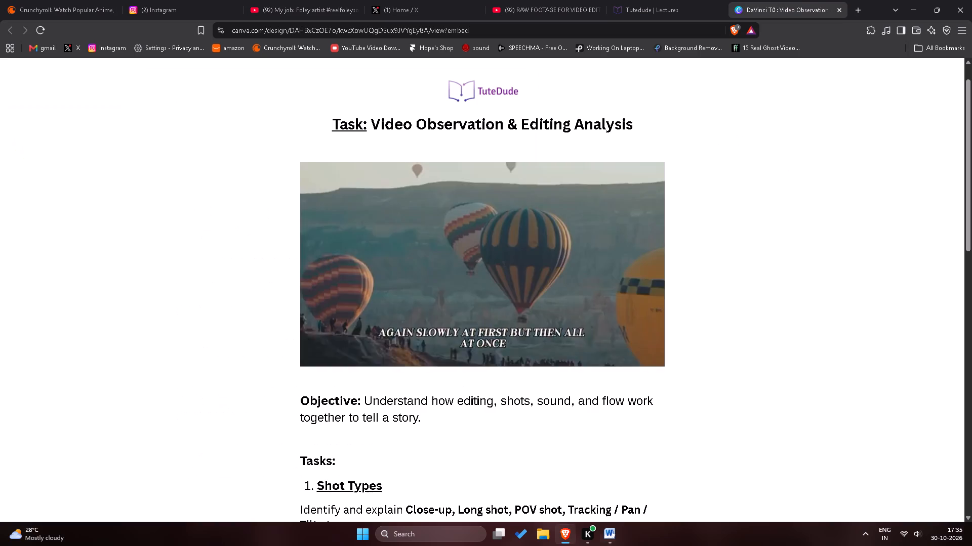
{"action": "scroll", "coordinate": [409, 415], "scroll_direction": "down", "scroll_amount": 6}
{"action": "scroll", "coordinate": [355, 427], "scroll_direction": "down", "scroll_amount": 2}
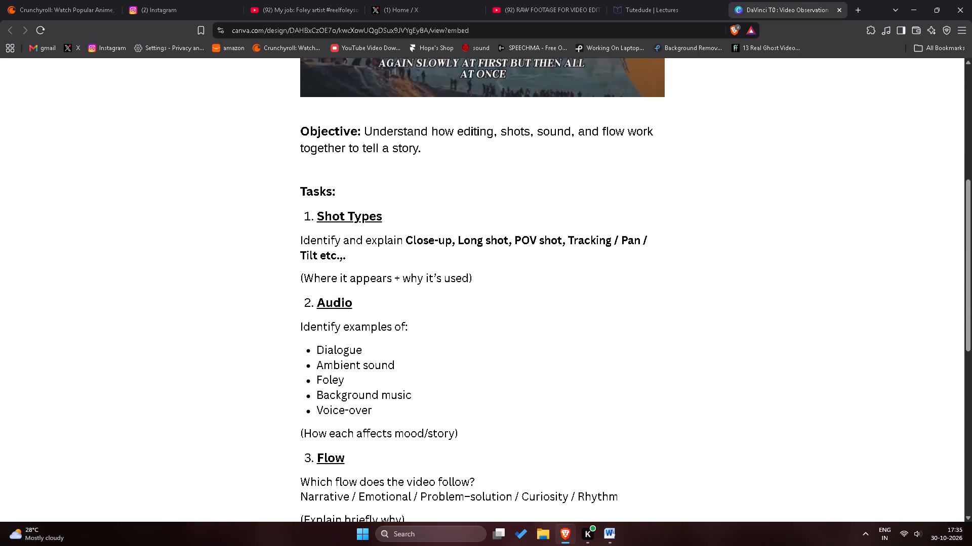
{"action": "left_click_drag", "start_coordinate": [314, 395], "coordinate": [418, 401]}
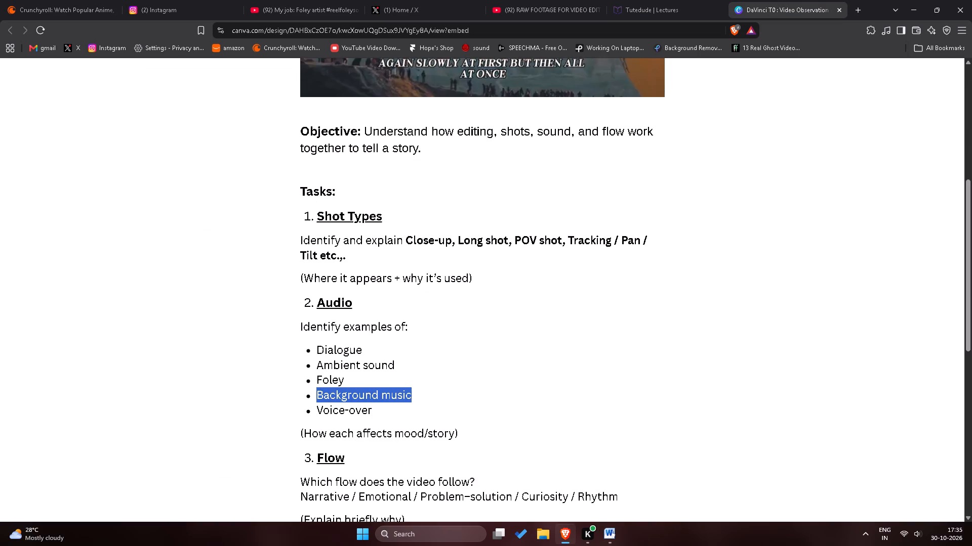
{"action": "left_click_drag", "start_coordinate": [418, 401], "coordinate": [418, 401]}
{"action": "key", "text": "ctrl+c"}
{"action": "key", "text": "alt+Tab"}
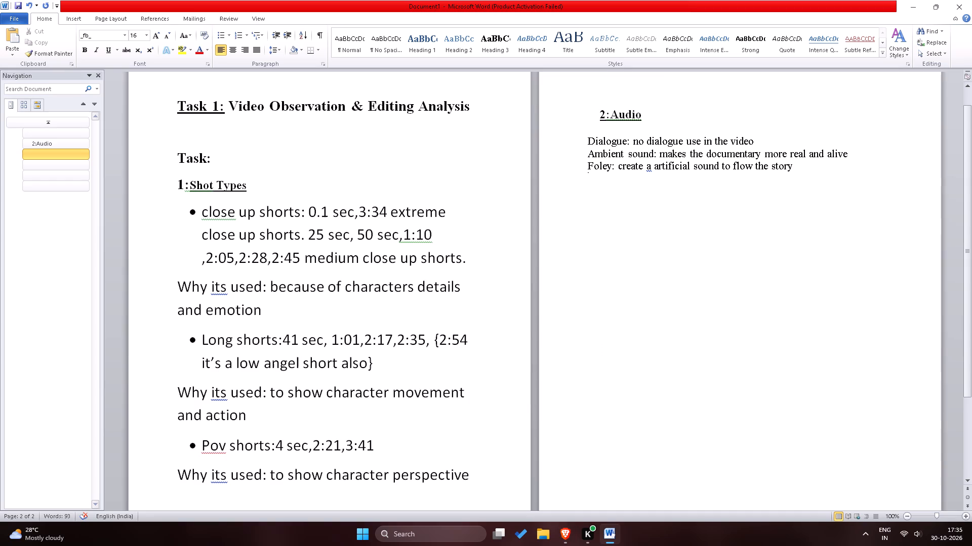
{"action": "key", "text": "ctrl+v"}
{"action": "left_click", "coordinate": [584, 174]}
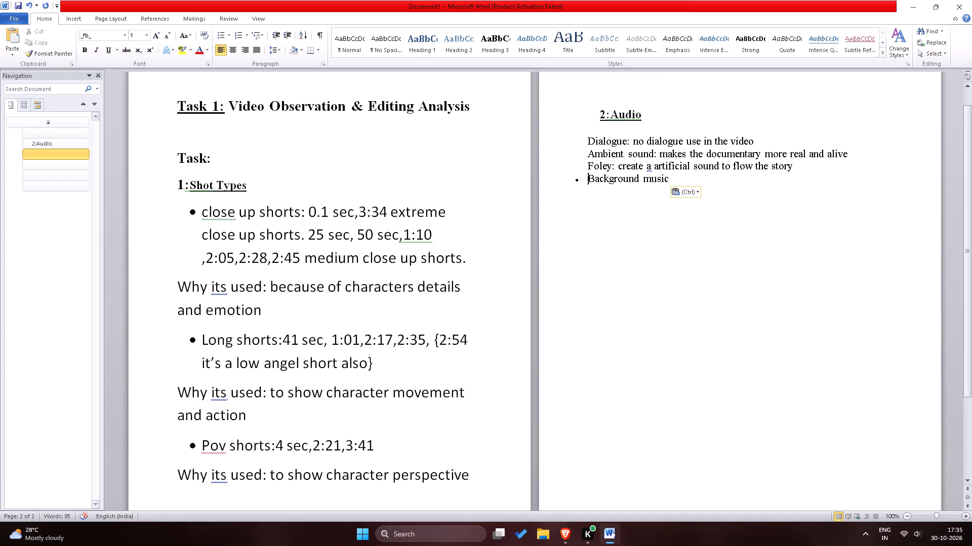
{"action": "left_click", "coordinate": [577, 180]}
{"action": "key", "text": "BackSpace"}
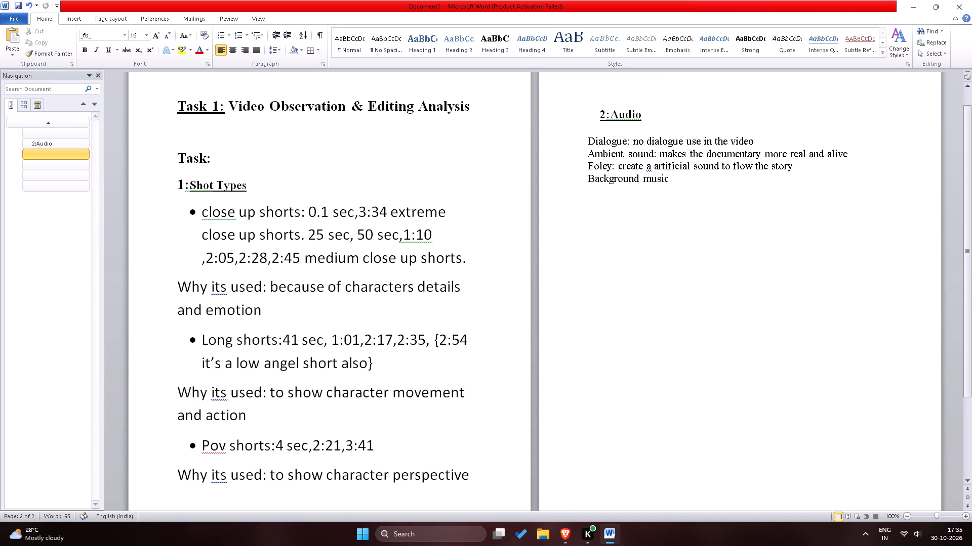
{"action": "left_click", "coordinate": [675, 180]}
{"action": "type", "text": ":"}
Complete the Background music entry with the explanation "to make the video engaging".
{"action": "key", "text": "space"}
{"action": "type", "text": "to"}
{"action": "key", "text": "space"}
{"action": "type", "text": "make the"}
{"action": "key", "text": "space"}
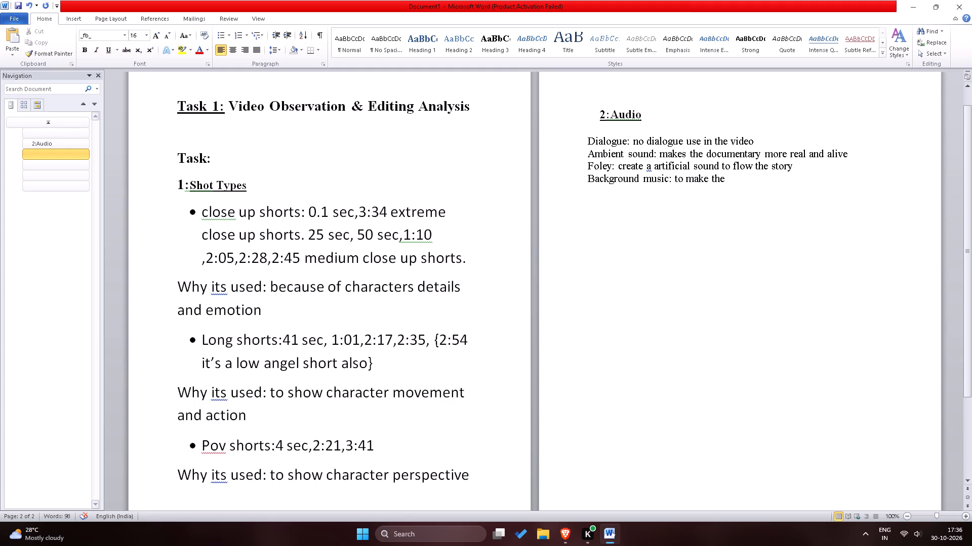
{"action": "type", "text": "video eng"}
{"action": "key", "text": "a"}
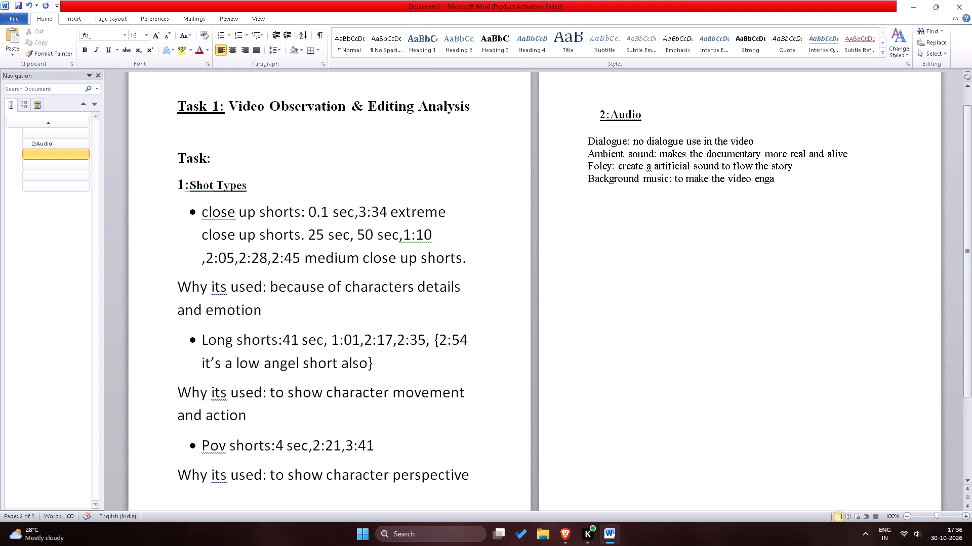
{"action": "type", "text": "ging"}
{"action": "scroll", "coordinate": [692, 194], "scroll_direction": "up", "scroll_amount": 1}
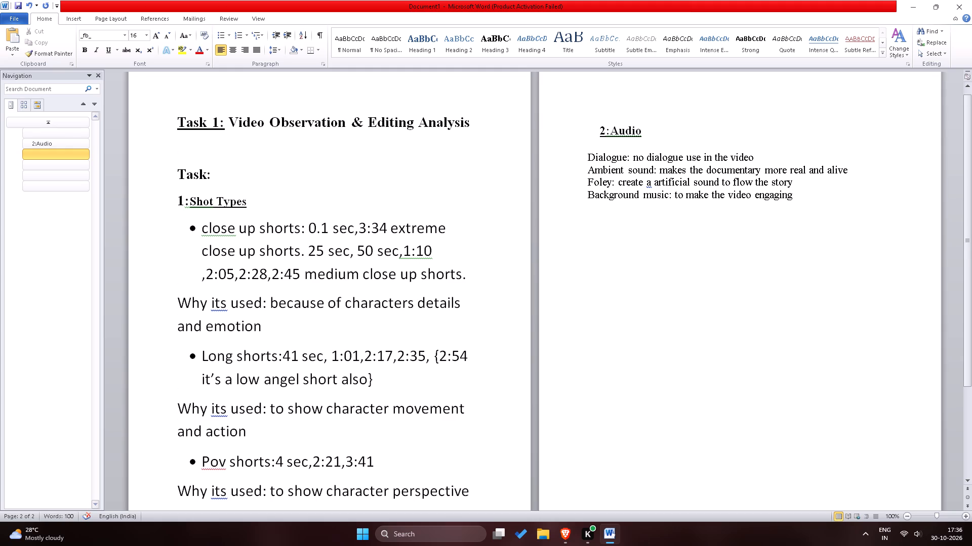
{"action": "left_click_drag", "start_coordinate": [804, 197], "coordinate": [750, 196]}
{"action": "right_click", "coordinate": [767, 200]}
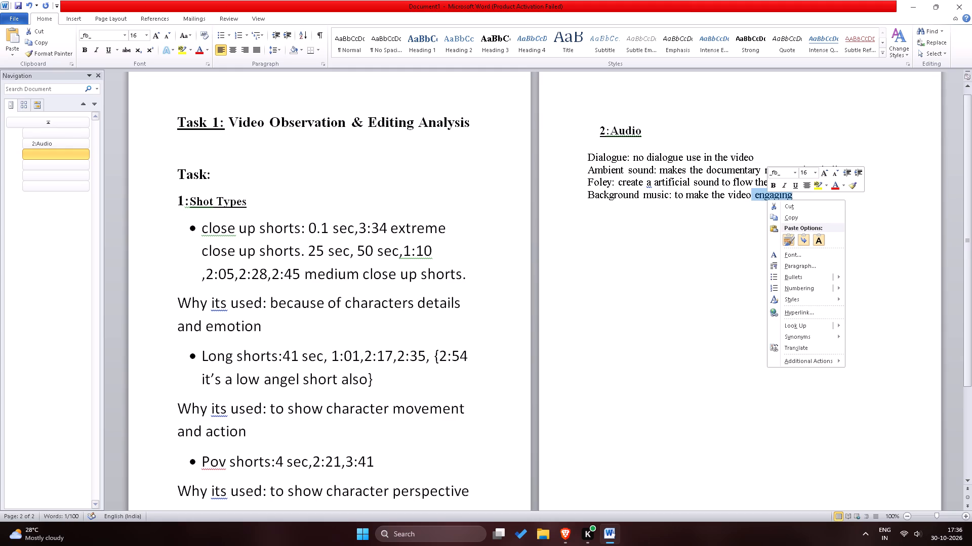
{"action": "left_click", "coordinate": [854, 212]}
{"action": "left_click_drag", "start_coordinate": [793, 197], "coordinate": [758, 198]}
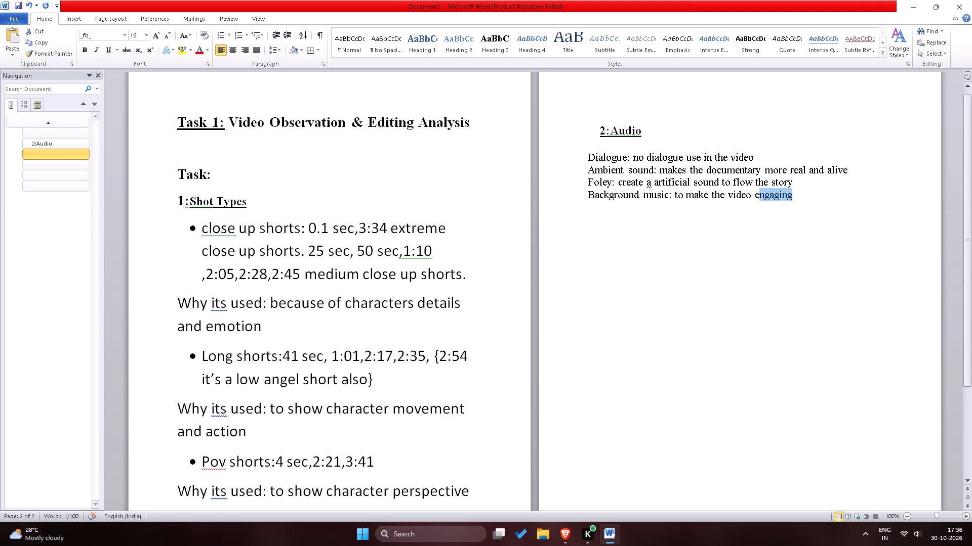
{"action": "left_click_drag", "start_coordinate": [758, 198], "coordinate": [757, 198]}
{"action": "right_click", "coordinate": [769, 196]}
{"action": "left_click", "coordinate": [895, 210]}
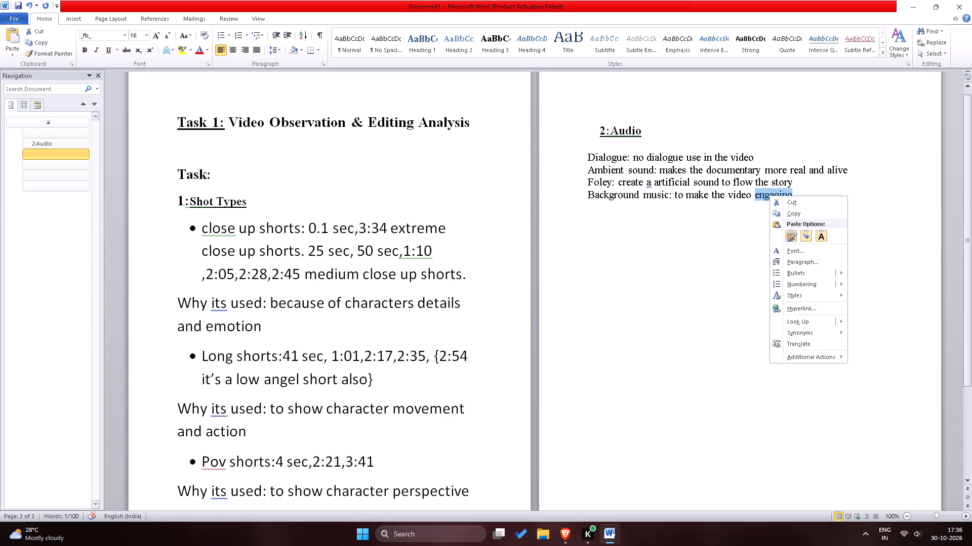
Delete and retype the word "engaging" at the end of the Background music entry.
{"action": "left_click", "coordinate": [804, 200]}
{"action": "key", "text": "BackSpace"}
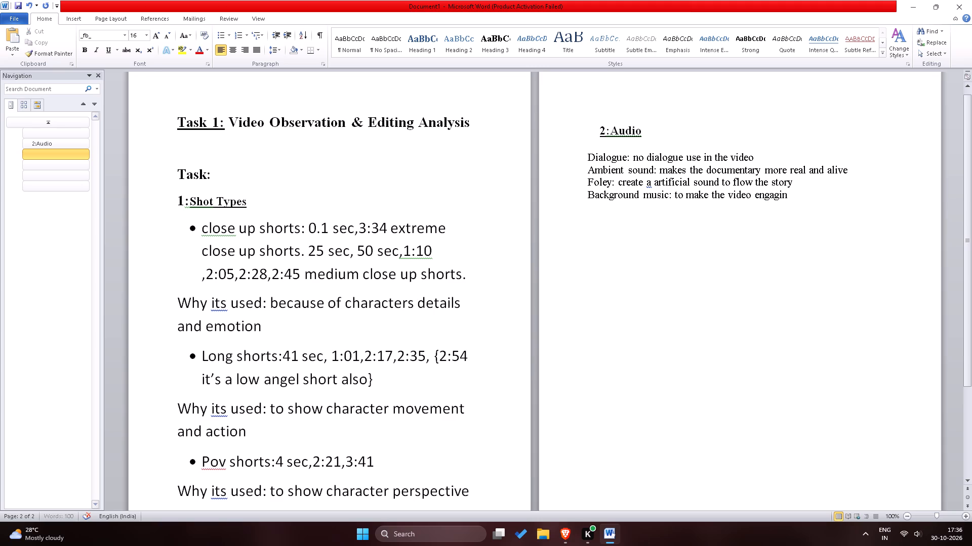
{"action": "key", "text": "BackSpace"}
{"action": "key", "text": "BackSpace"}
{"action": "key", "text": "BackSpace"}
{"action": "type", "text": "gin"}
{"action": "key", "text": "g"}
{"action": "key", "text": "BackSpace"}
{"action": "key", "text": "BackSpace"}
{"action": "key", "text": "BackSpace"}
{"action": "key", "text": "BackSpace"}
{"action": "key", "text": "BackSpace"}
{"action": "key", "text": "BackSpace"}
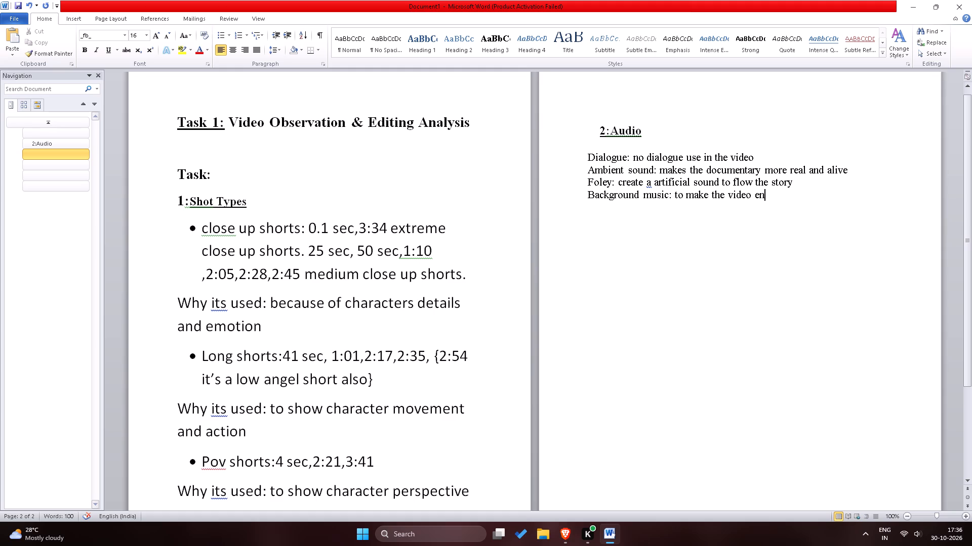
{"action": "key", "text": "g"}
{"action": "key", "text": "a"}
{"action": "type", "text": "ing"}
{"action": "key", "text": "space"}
Copy "Voice-over" from the assignment page in Brave into Word below the Background music entry, remove its bullet and add a colon.
{"action": "key", "text": "Return"}
{"action": "key", "text": "alt+Tab"}
{"action": "scroll", "coordinate": [364, 352], "scroll_direction": "down", "scroll_amount": 3}
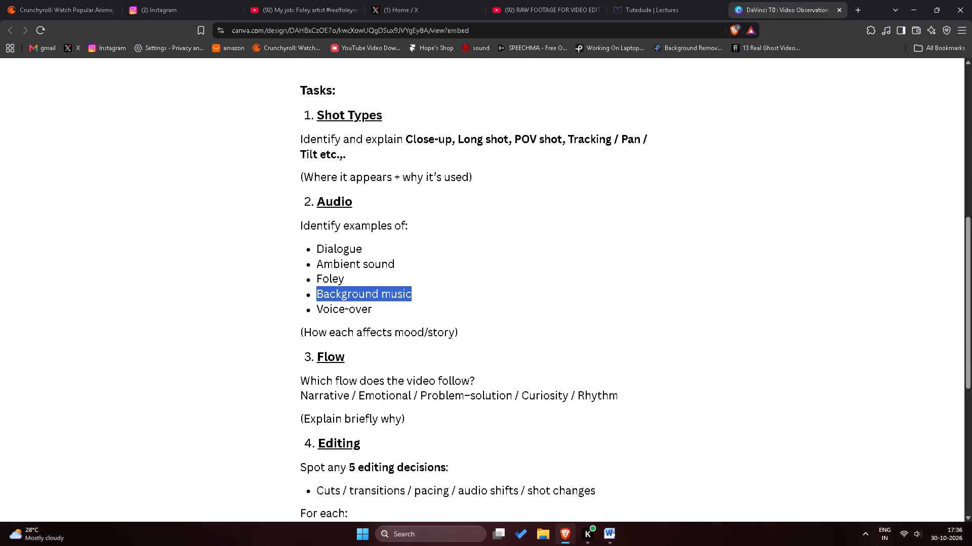
{"action": "left_click_drag", "start_coordinate": [316, 308], "coordinate": [367, 307]}
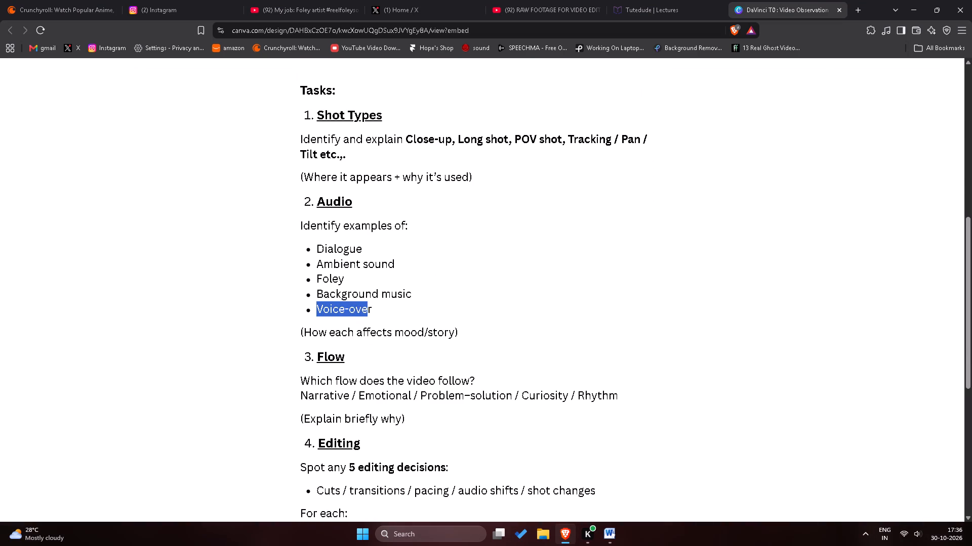
{"action": "left_click_drag", "start_coordinate": [367, 307], "coordinate": [375, 307]}
{"action": "right_click", "coordinate": [352, 308]}
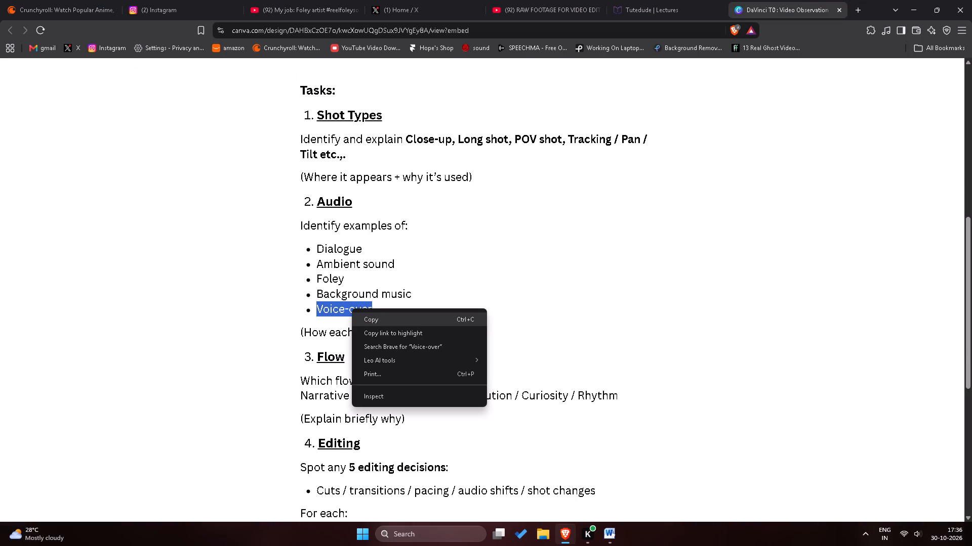
{"action": "left_click", "coordinate": [392, 321]}
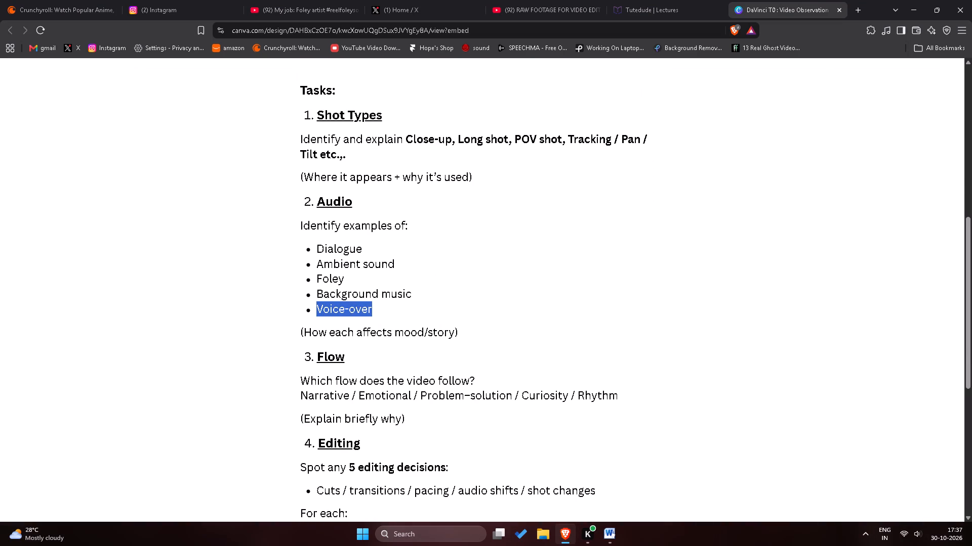
{"action": "key", "text": "alt+Tab"}
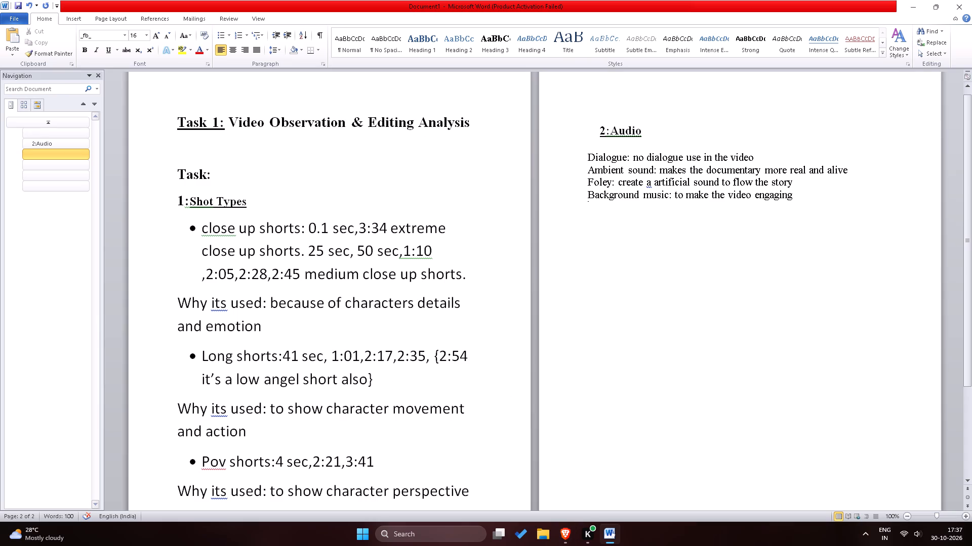
{"action": "key", "text": "ctrl+v"}
{"action": "left_click", "coordinate": [579, 208]}
{"action": "left_click", "coordinate": [573, 207]}
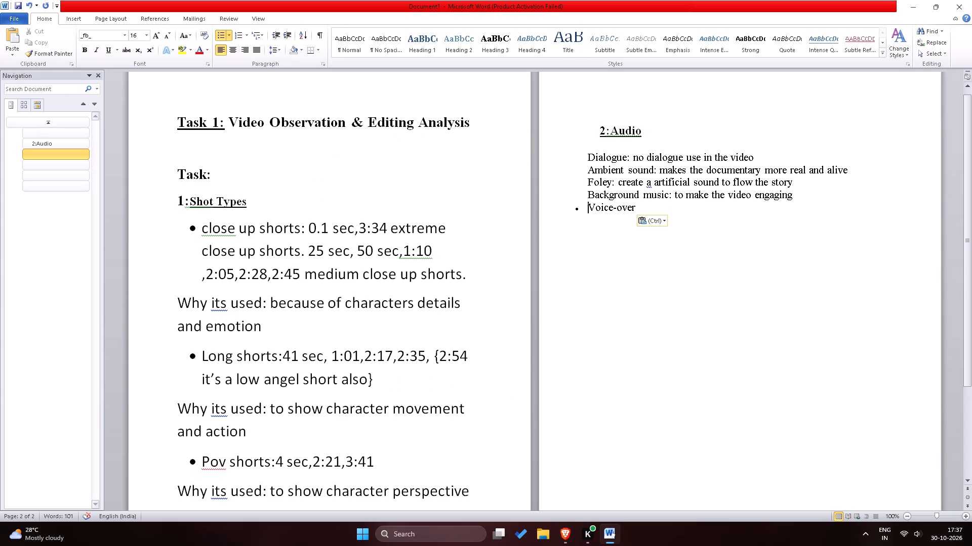
{"action": "left_click", "coordinate": [580, 208]}
{"action": "left_click", "coordinate": [578, 208]}
{"action": "key", "text": "BackSpace"}
{"action": "left_click", "coordinate": [643, 210]}
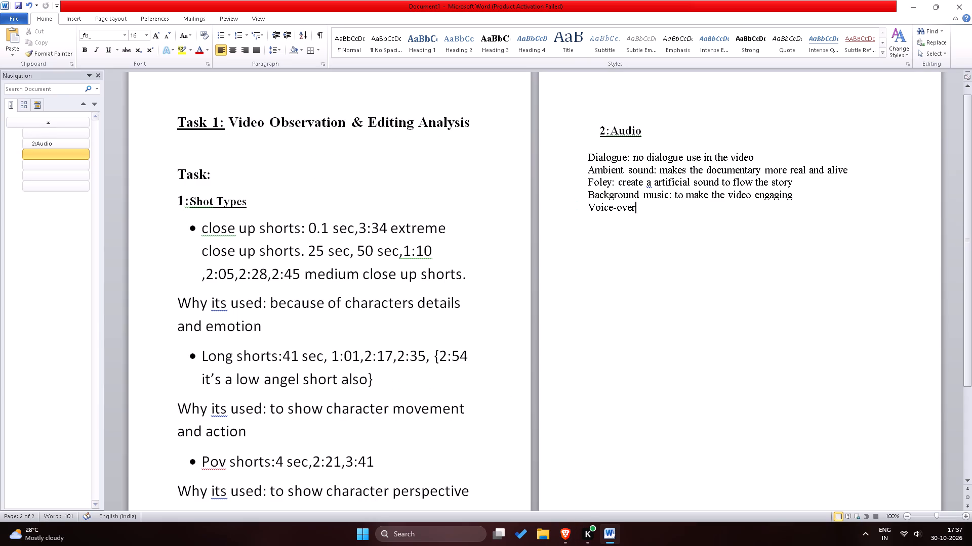
{"action": "key", "text": "shift+colon"}
Complete the Voice-over entry with the explanation "to narrate the video".
{"action": "type", "text": "to"}
{"action": "key", "text": "space"}
{"action": "key", "text": "BackSpace"}
{"action": "key", "text": "BackSpace"}
{"action": "key", "text": "BackSpace"}
{"action": "key", "text": "space"}
{"action": "type", "text": "ti"}
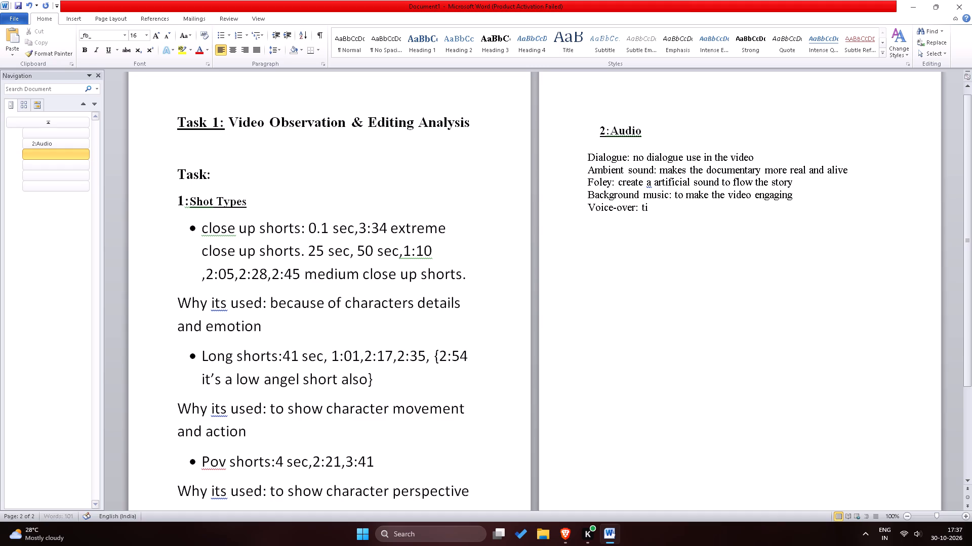
{"action": "key", "text": "space"}
{"action": "key", "text": "BackSpace"}
{"action": "key", "text": "BackSpace"}
{"action": "type", "text": "o"}
{"action": "key", "text": "space"}
{"action": "type", "text": "narrate"}
{"action": "key", "text": "space"}
{"action": "type", "text": "te"}
{"action": "key", "text": "space"}
{"action": "key", "text": "BackSpace"}
{"action": "key", "text": "BackSpace"}
{"action": "type", "text": "he"}
{"action": "key", "text": "space"}
{"action": "type", "text": "video"}
{"action": "key", "text": "space"}
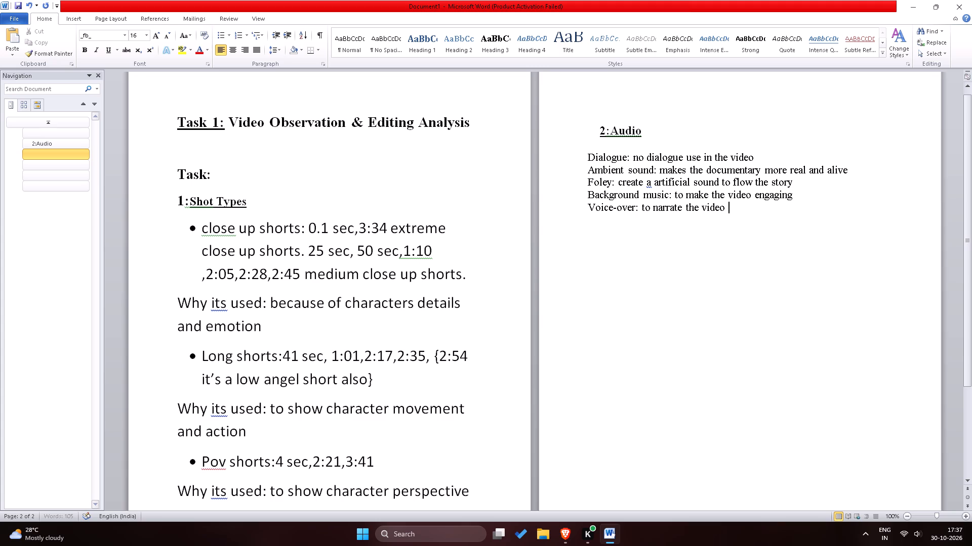
{"action": "key", "text": "a"}
{"action": "key", "text": "BackSpace"}
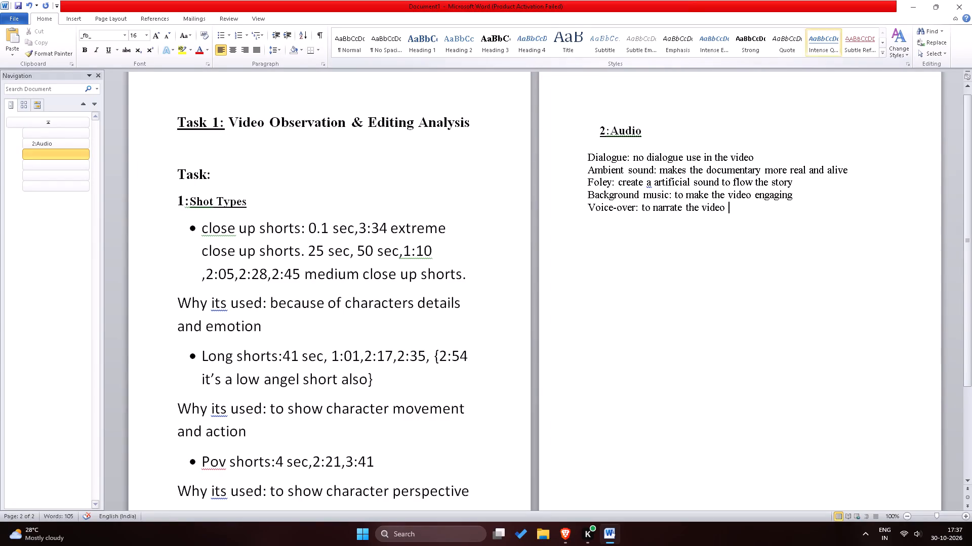
Review the Flow and Editing questions on the assignment page in Brave, and return to Word.
{"action": "key", "text": "alt+Tab"}
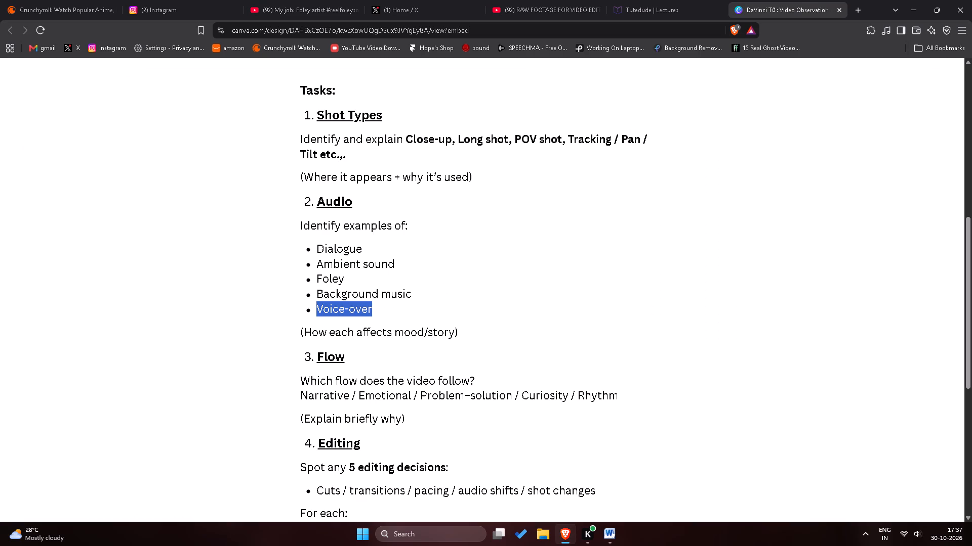
{"action": "key", "text": "alt+Tab"}
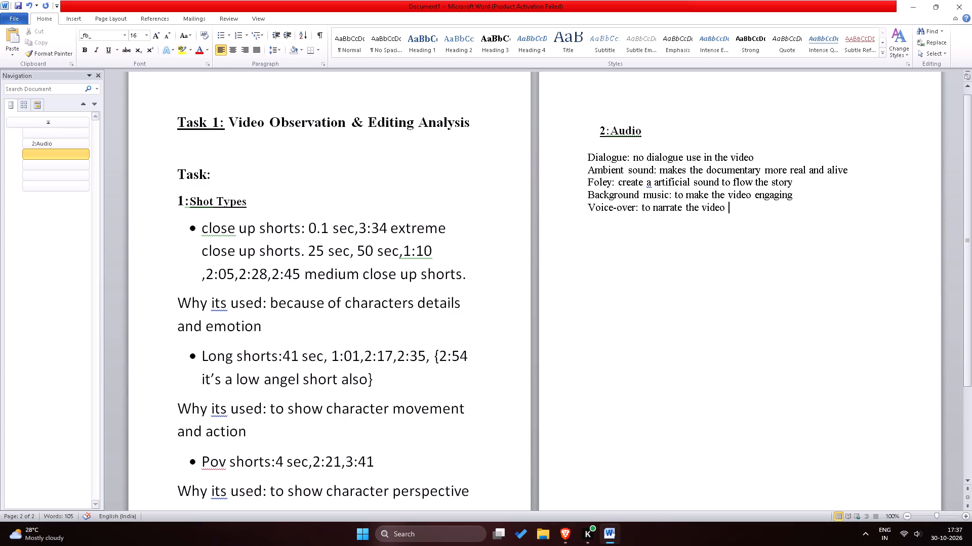
{"action": "key", "text": "alt+Tab"}
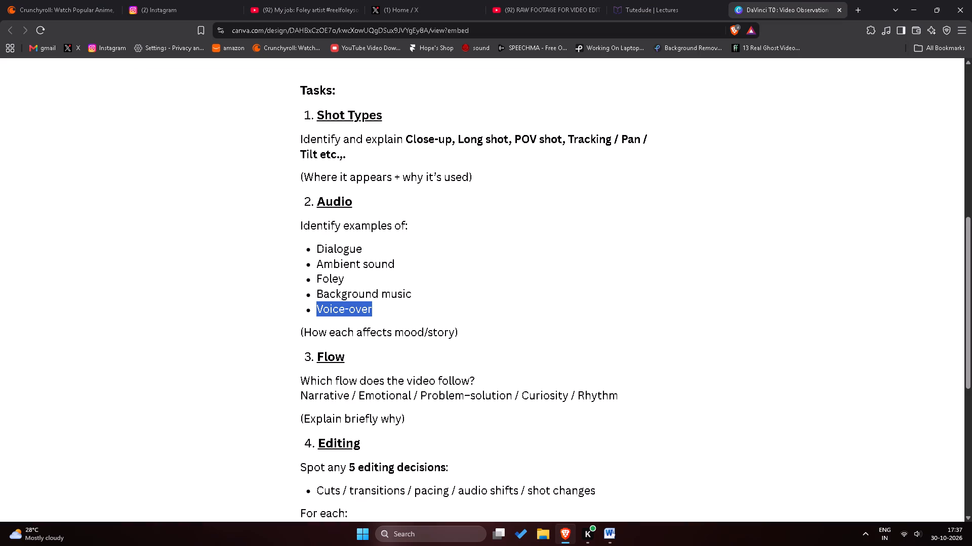
{"action": "scroll", "coordinate": [333, 371], "scroll_direction": "down", "scroll_amount": 1}
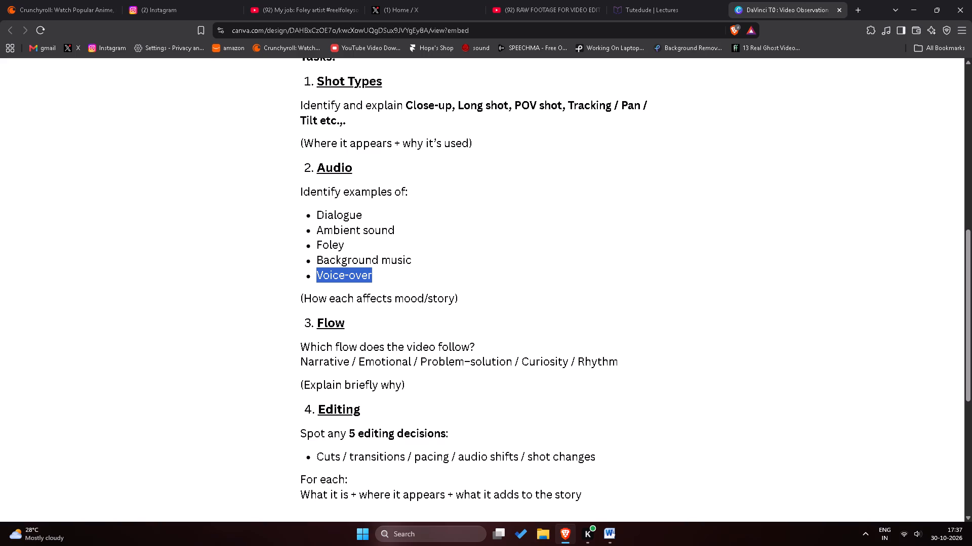
{"action": "key", "text": "alt+Tab"}
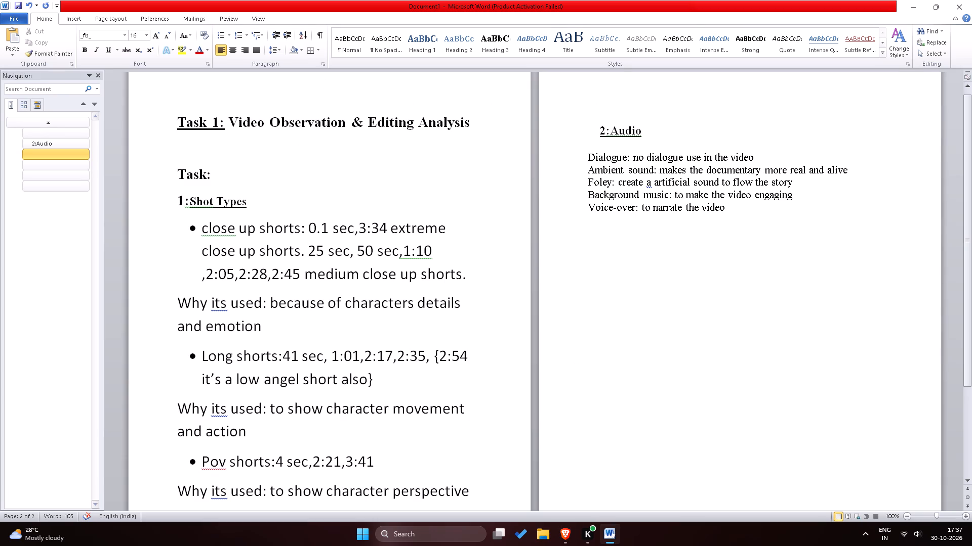
{"action": "key", "text": "alt+Tab"}
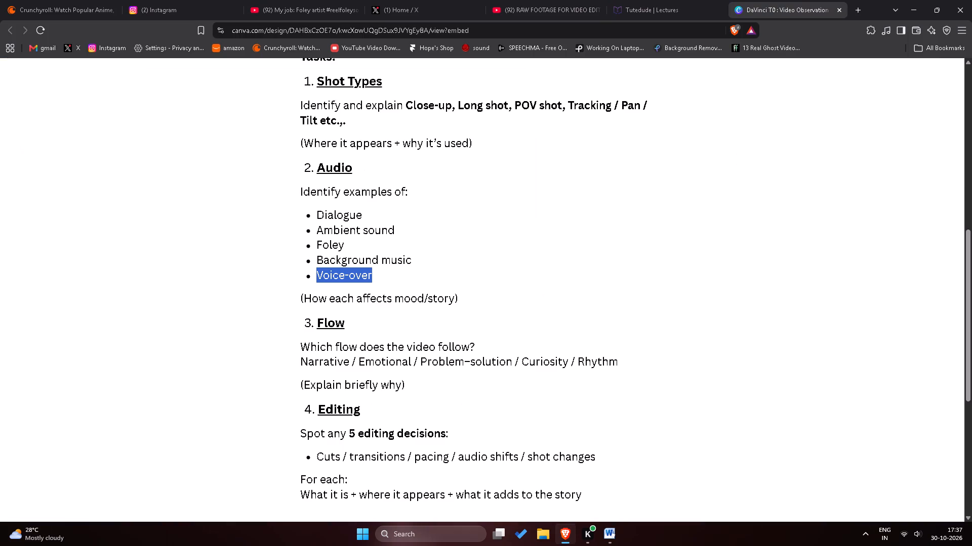
{"action": "key", "text": "alt+Tab"}
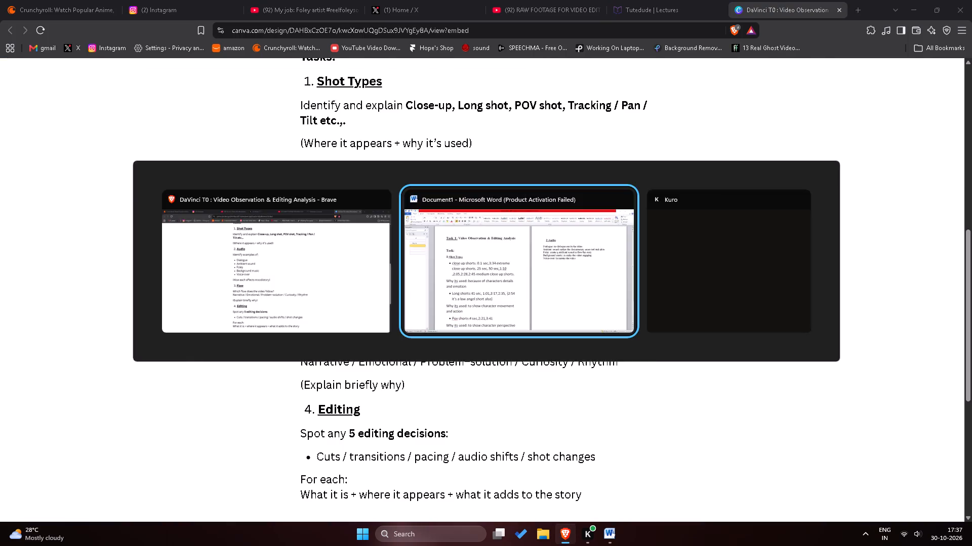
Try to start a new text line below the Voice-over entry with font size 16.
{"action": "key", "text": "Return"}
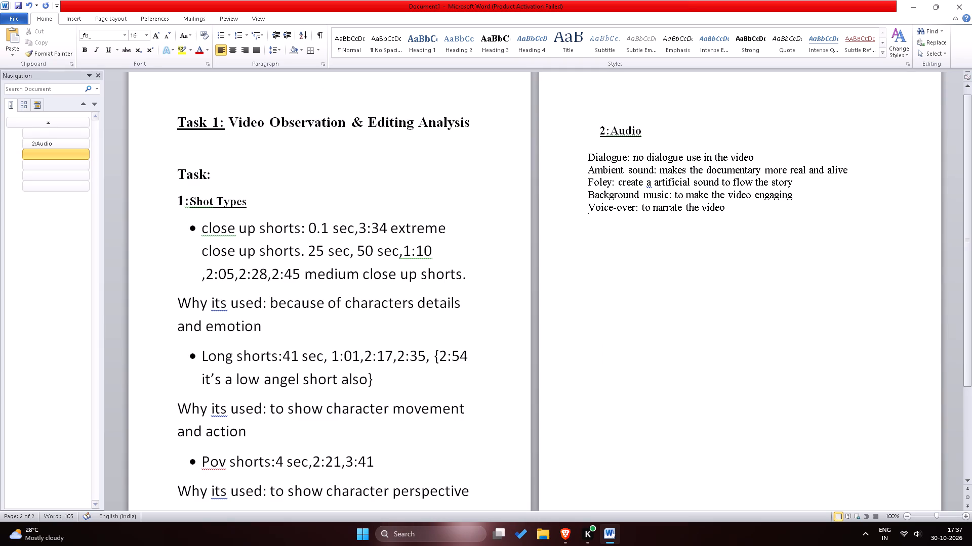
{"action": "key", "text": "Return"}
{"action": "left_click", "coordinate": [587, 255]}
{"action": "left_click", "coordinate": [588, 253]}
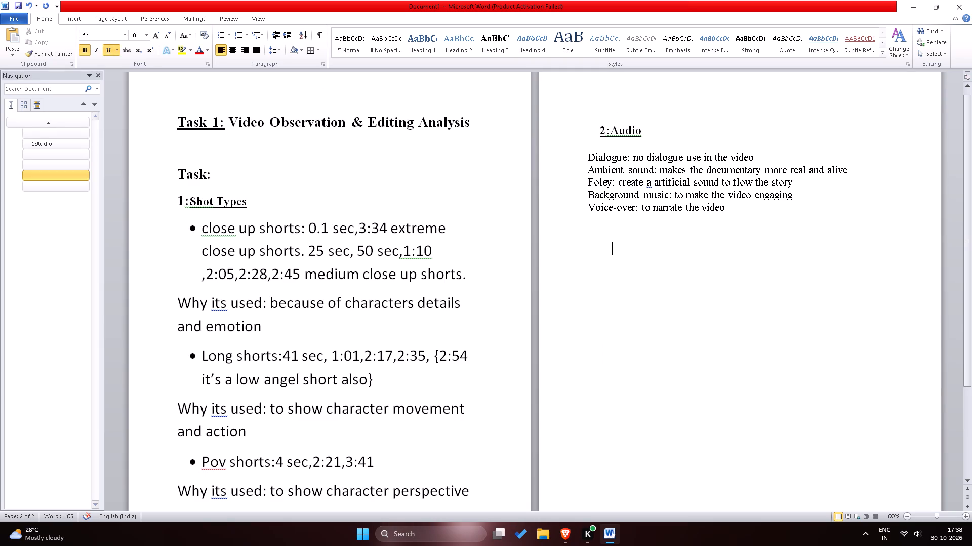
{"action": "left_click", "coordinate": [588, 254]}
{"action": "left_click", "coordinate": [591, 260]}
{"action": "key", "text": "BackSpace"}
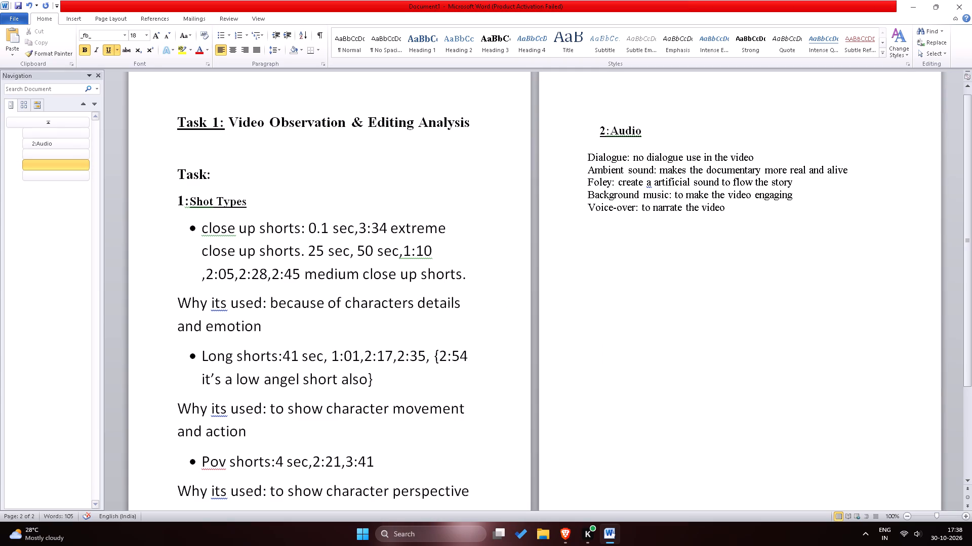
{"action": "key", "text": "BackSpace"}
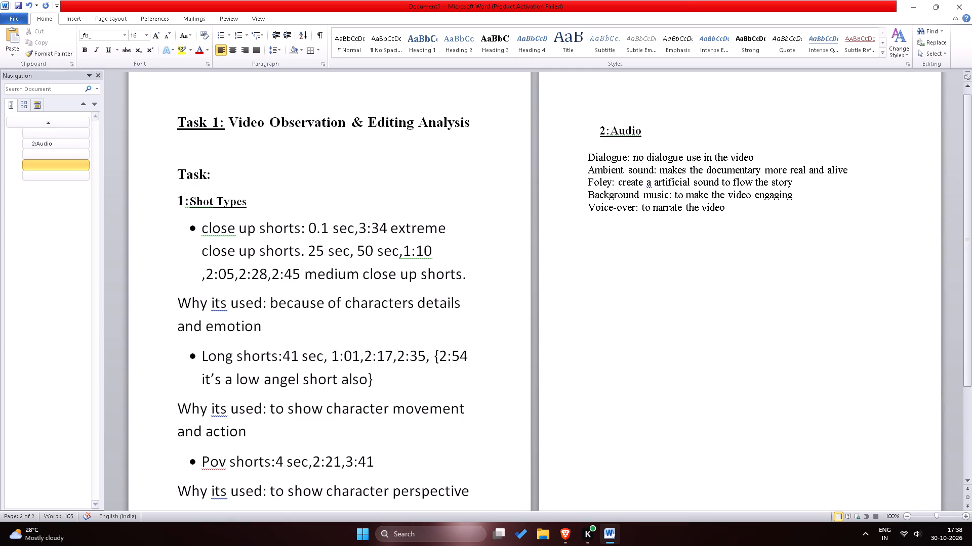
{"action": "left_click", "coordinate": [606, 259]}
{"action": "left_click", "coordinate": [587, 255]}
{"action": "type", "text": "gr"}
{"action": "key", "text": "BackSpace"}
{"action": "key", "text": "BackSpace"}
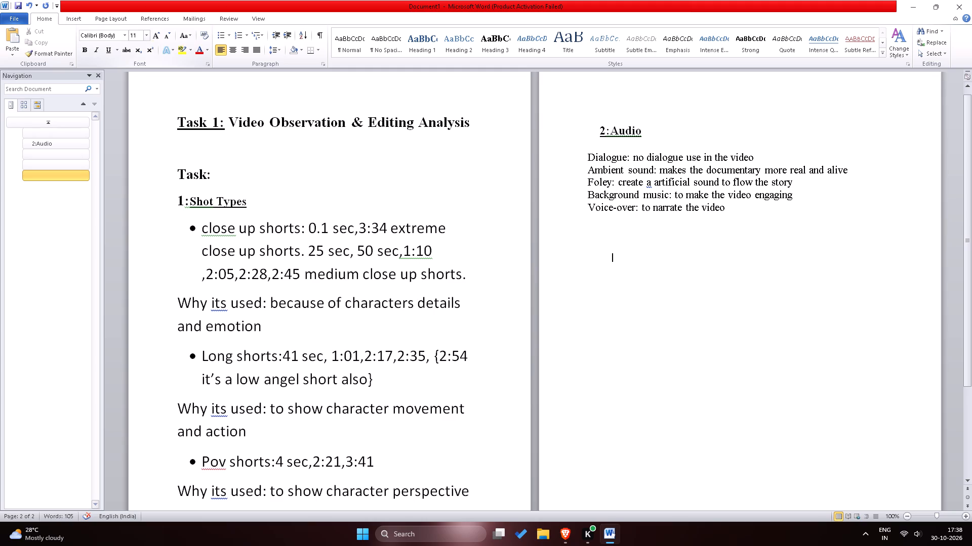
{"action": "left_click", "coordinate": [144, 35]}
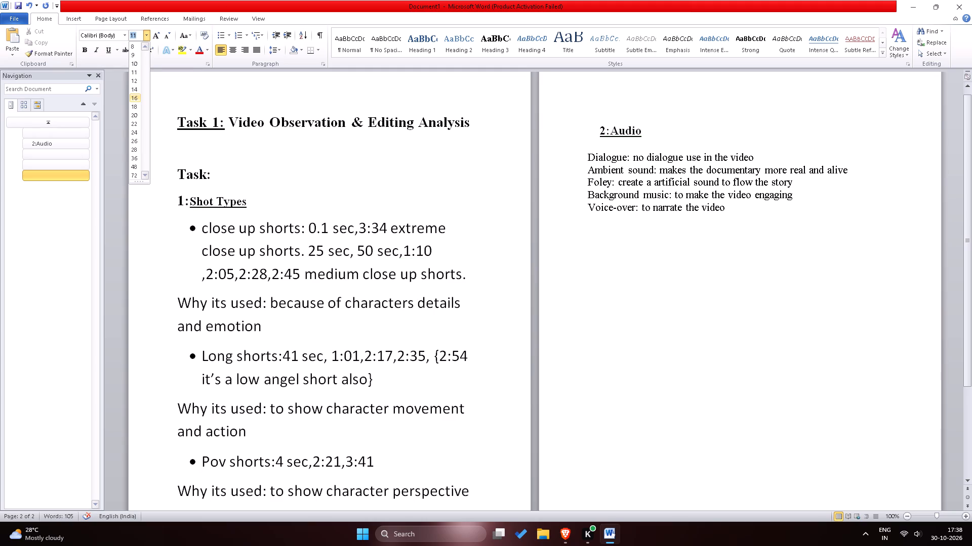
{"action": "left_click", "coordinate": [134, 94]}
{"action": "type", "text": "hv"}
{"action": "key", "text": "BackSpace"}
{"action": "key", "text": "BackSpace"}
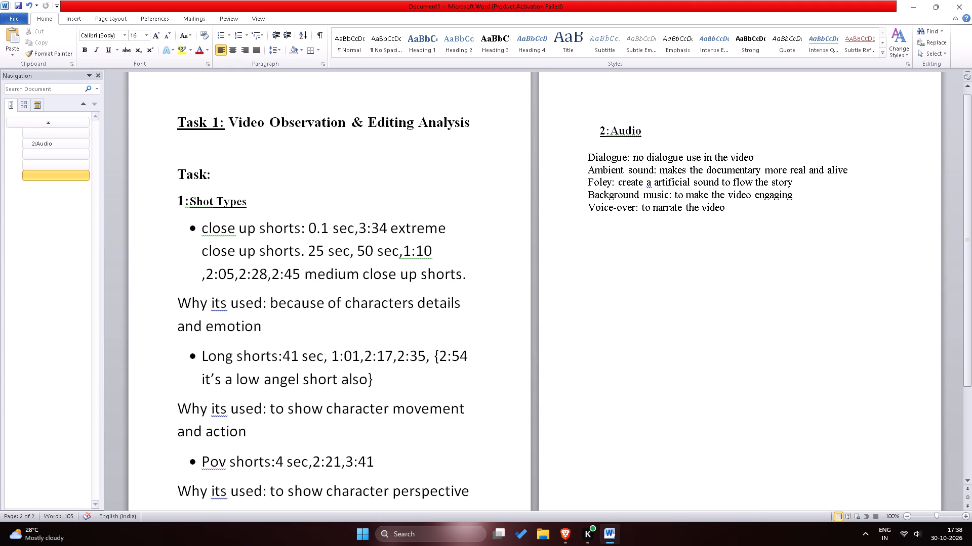
Leave an empty line below the Voice-over entry and start a new line for the third section.
{"action": "left_click", "coordinate": [749, 212]}
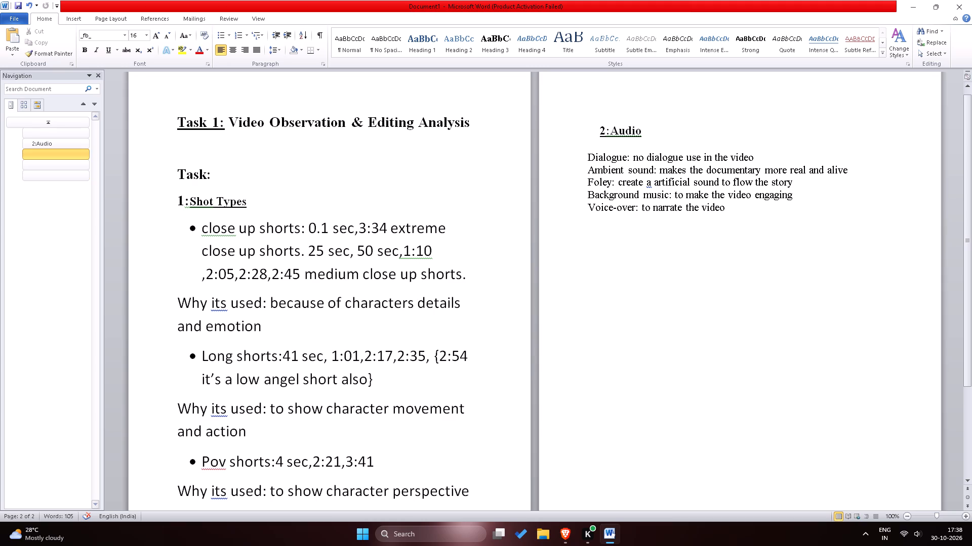
{"action": "key", "text": "Return"}
{"action": "key", "text": "space"}
{"action": "key", "text": "BackSpace"}
{"action": "key", "text": "Return"}
{"action": "key", "text": "Return"}
{"action": "key", "text": "BackSpace"}
Try to copy the heading "Flow" from the assignment page in Brave into Word after a new "3:" label.
{"action": "key", "text": "alt+Tab"}
{"action": "left_click_drag", "start_coordinate": [300, 323], "coordinate": [325, 322]}
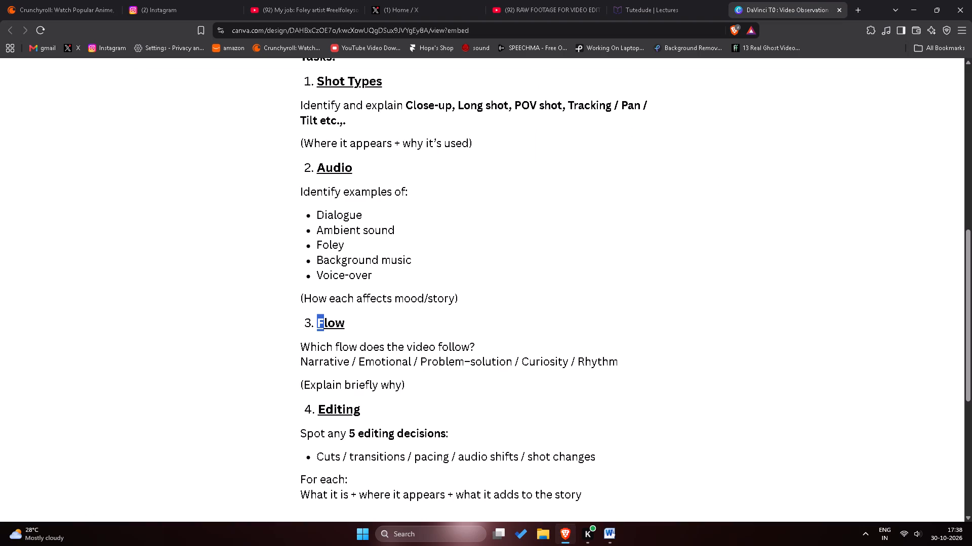
{"action": "left_click_drag", "start_coordinate": [325, 322], "coordinate": [356, 323]}
{"action": "left_click_drag", "start_coordinate": [354, 324], "coordinate": [274, 323]}
{"action": "key", "text": "ctrl+v"}
{"action": "key", "text": "alt+Tab"}
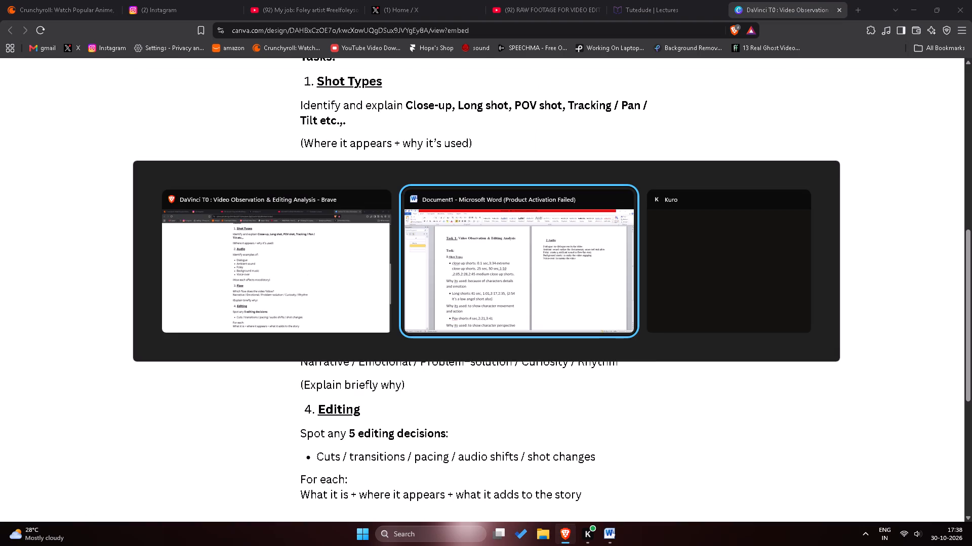
{"action": "key", "text": "3"}
{"action": "key", "text": "shift+colon"}
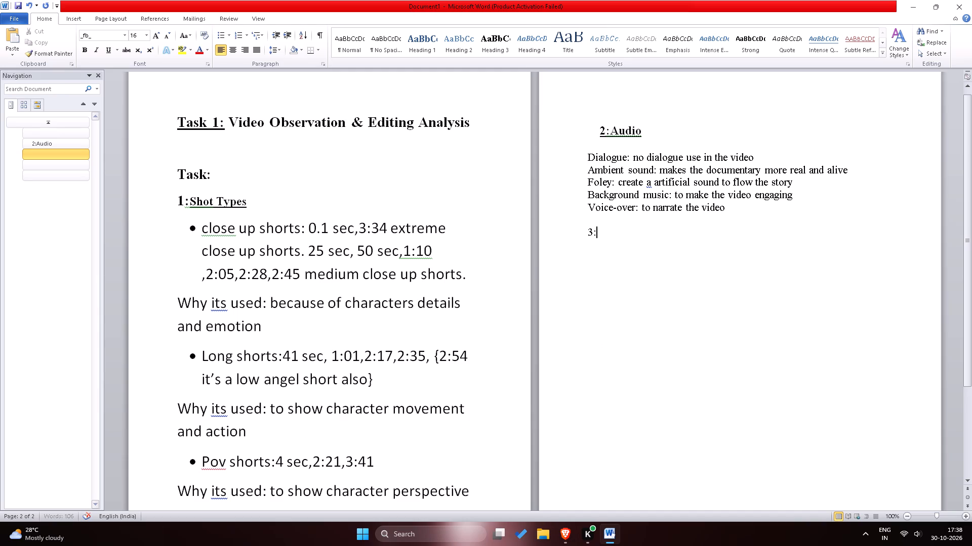
{"action": "key", "text": "ctrl+v"}
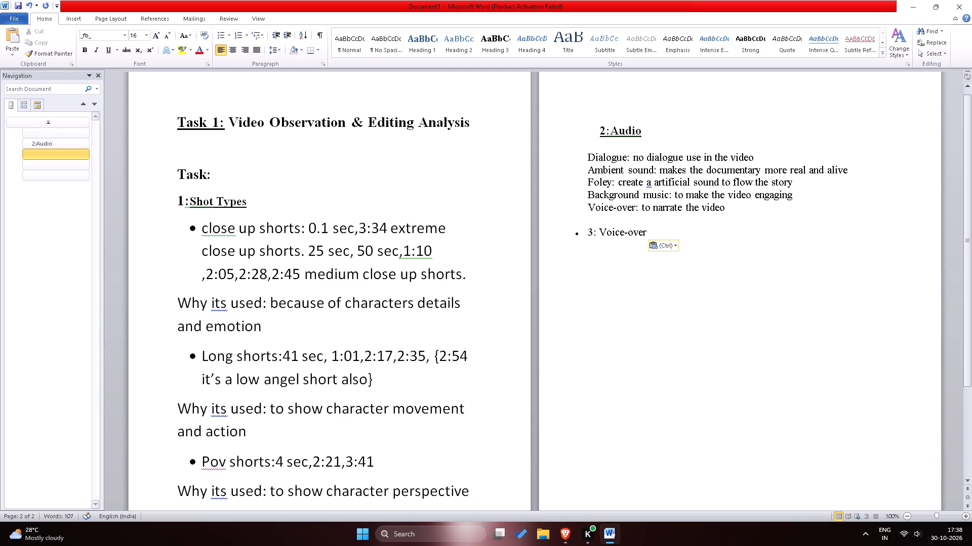
Remove the bullet in front of the "3:" heading line.
{"action": "left_click", "coordinate": [576, 234]}
{"action": "left_click", "coordinate": [579, 234]}
{"action": "left_click_drag", "start_coordinate": [580, 235], "coordinate": [567, 234]}
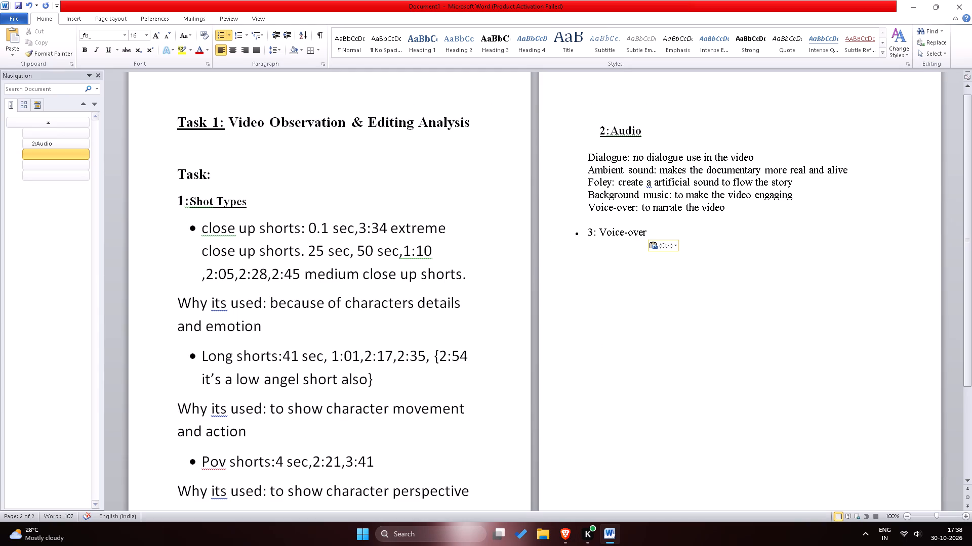
{"action": "left_click", "coordinate": [578, 233]}
{"action": "key", "text": "BackSpace"}
{"action": "left_click", "coordinate": [661, 244]}
{"action": "left_click", "coordinate": [659, 235]}
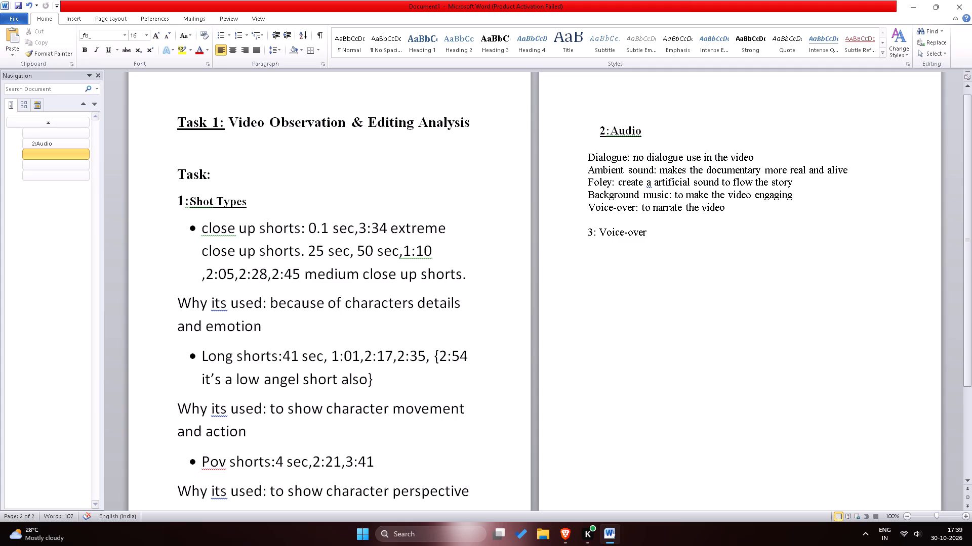
Recheck the Flow section in Brave, and begin the answer in Word one empty line below the "3:" heading with "The video target".
{"action": "key", "text": "alt+Tab"}
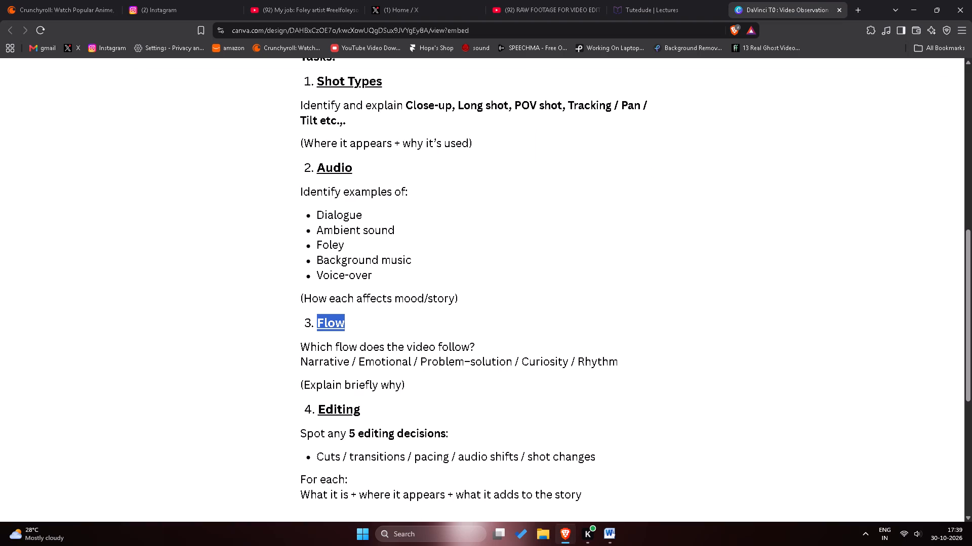
{"action": "key", "text": "alt+Tab"}
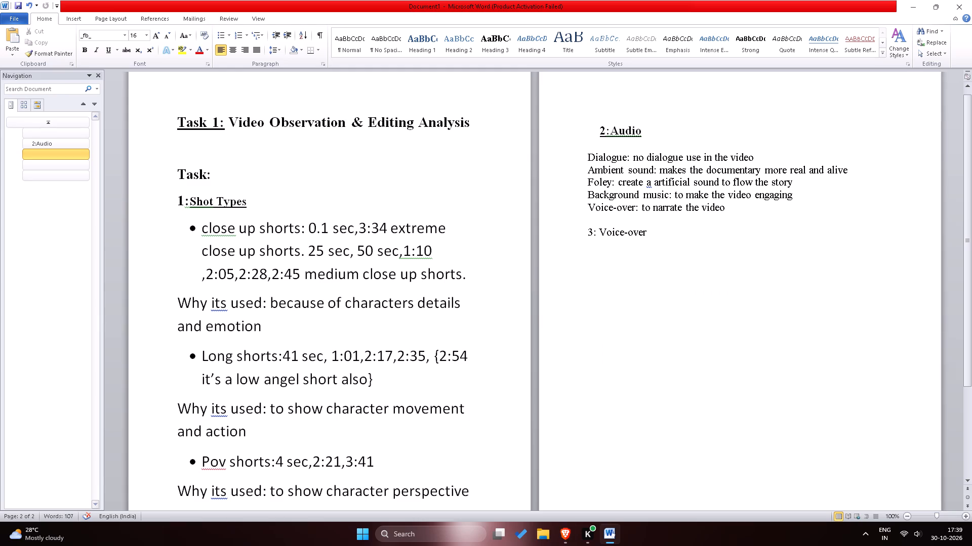
{"action": "left_click", "coordinate": [688, 238]}
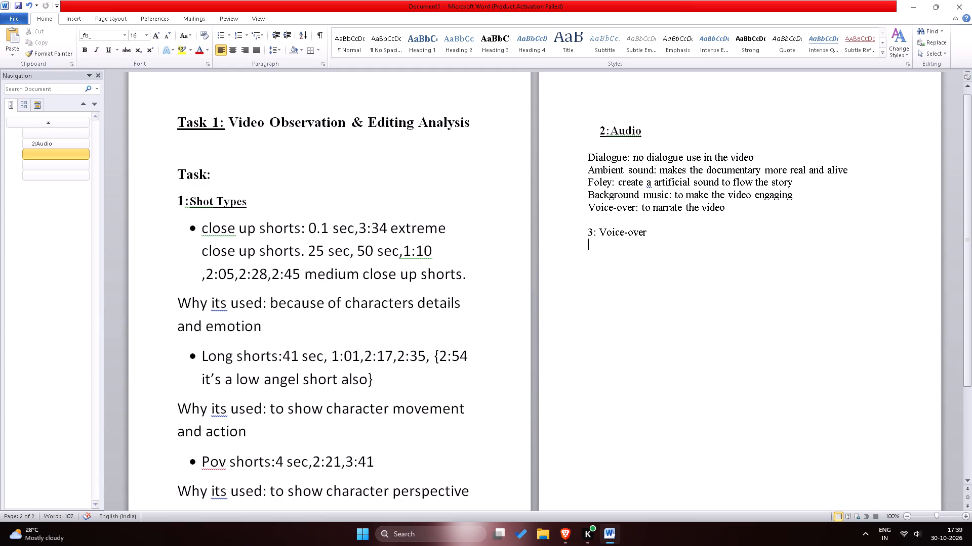
{"action": "left_click", "coordinate": [657, 233]}
{"action": "key", "text": "Return"}
{"action": "key", "text": "Return"}
{"action": "type", "text": "the"}
{"action": "key", "text": "space"}
{"action": "type", "text": "video"}
{"action": "key", "text": "space"}
{"action": "type", "text": "tra"}
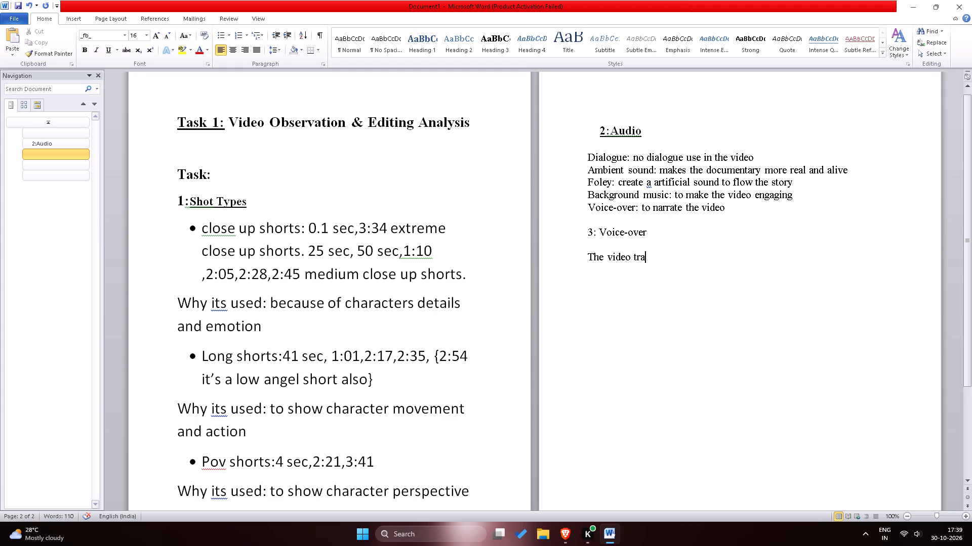
{"action": "key", "text": "BackSpace"}
{"action": "key", "text": "BackSpace"}
{"action": "type", "text": "ar"}
{"action": "type", "text": "get"}
{"action": "key", "text": "space"}
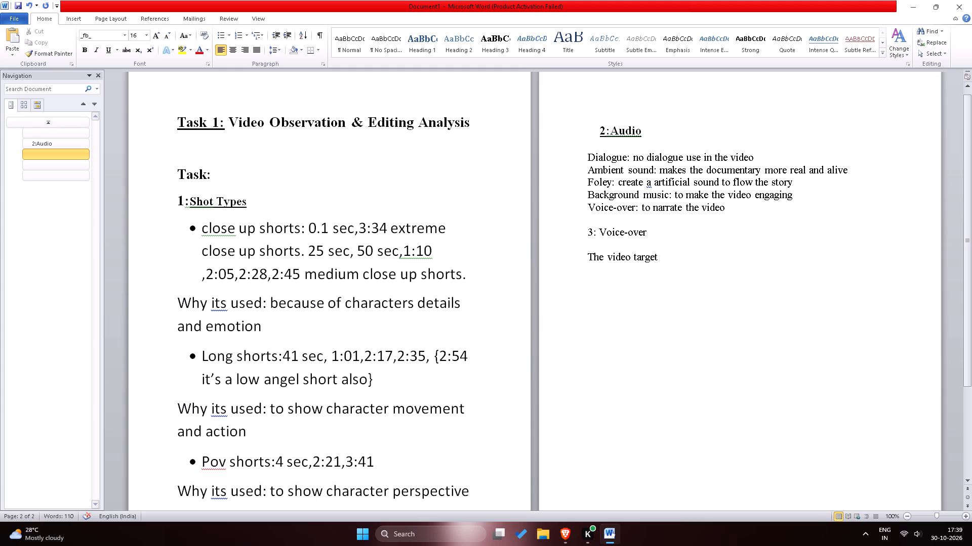
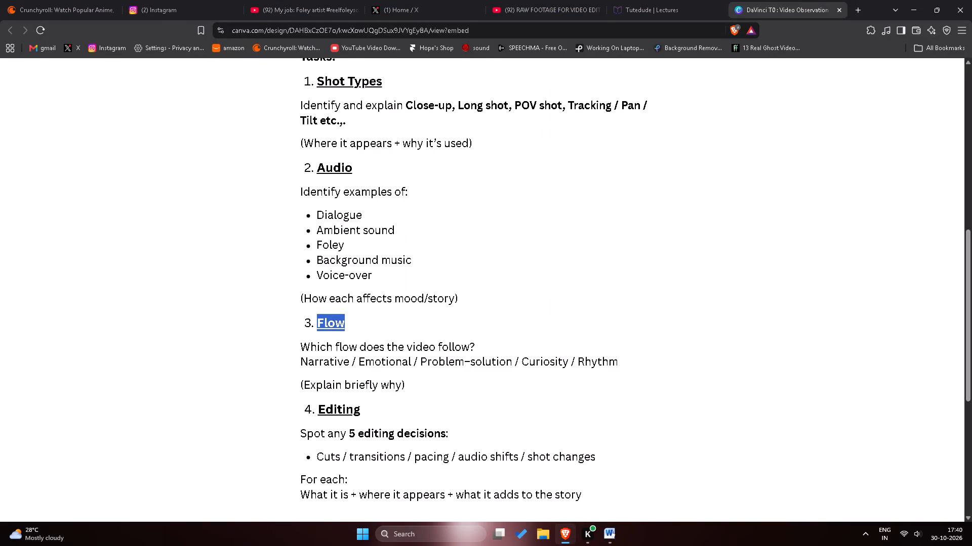
In the Word document, replace "target" in the last sentence with "follow a".
{"action": "key", "text": "alt+Tab"}
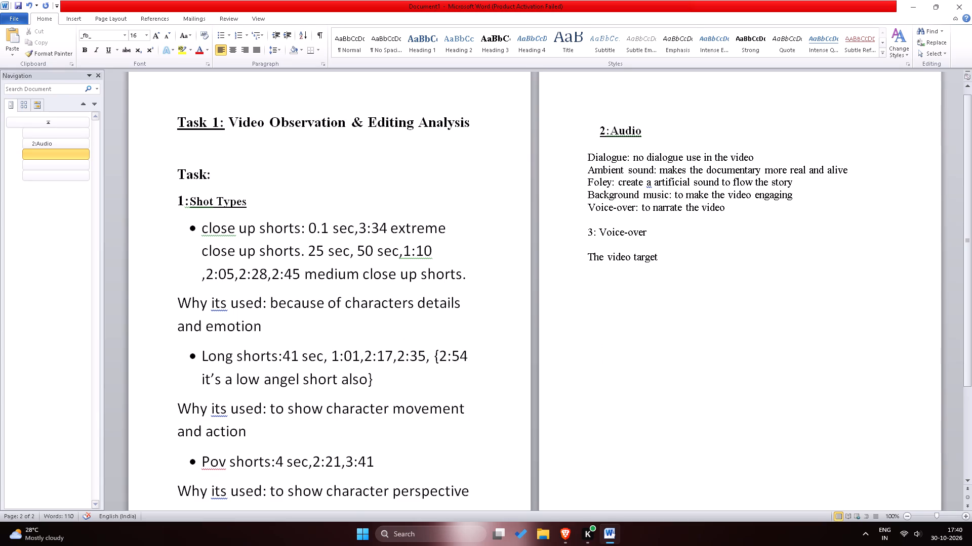
{"action": "key", "text": "BackSpace"}
{"action": "key", "text": "BackSpace"}
{"action": "key", "text": "BackSpace"}
{"action": "key", "text": "BackSpace"}
{"action": "key", "text": "BackSpace"}
{"action": "key", "text": "BackSpace"}
{"action": "key", "text": "BackSpace"}
{"action": "type", "text": "follow a"}
{"action": "key", "text": "space"}
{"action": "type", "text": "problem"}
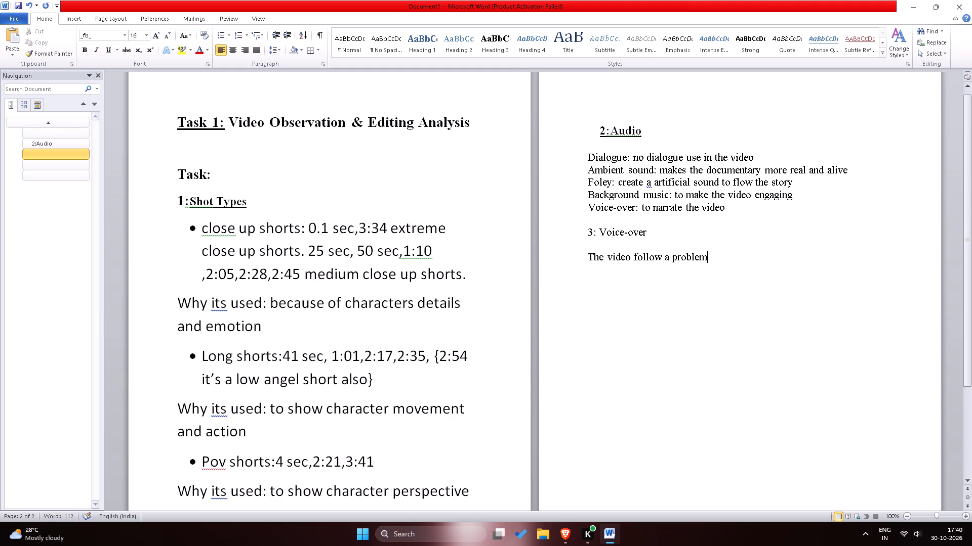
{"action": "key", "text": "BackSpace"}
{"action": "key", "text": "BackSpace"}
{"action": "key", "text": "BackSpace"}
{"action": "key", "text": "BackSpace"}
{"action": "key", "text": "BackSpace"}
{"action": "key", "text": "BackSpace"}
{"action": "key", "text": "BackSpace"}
Copy "Problem–solution" from the Canva task brief in Brave and paste it after "The video follow a" in the Word document.
{"action": "key", "text": "alt+Tab"}
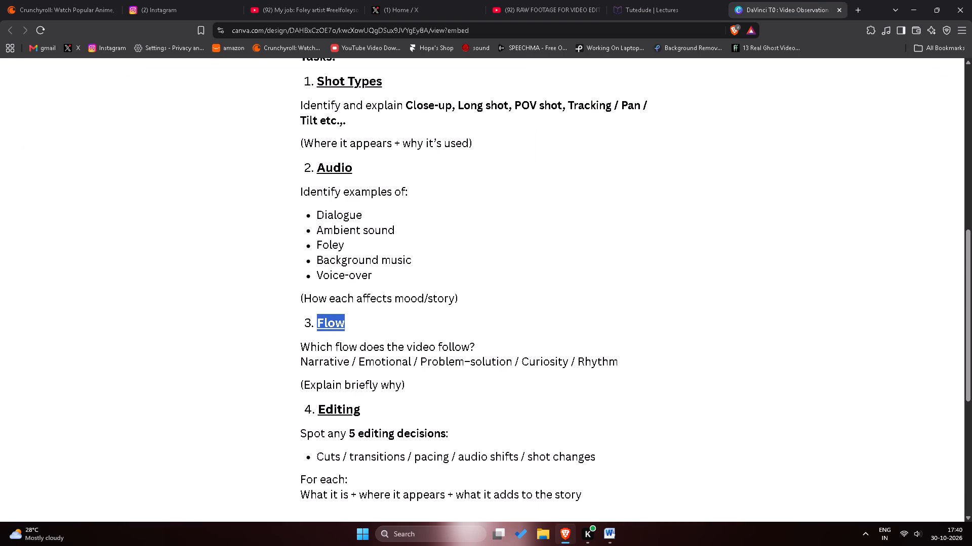
{"action": "left_click_drag", "start_coordinate": [419, 361], "coordinate": [502, 356]}
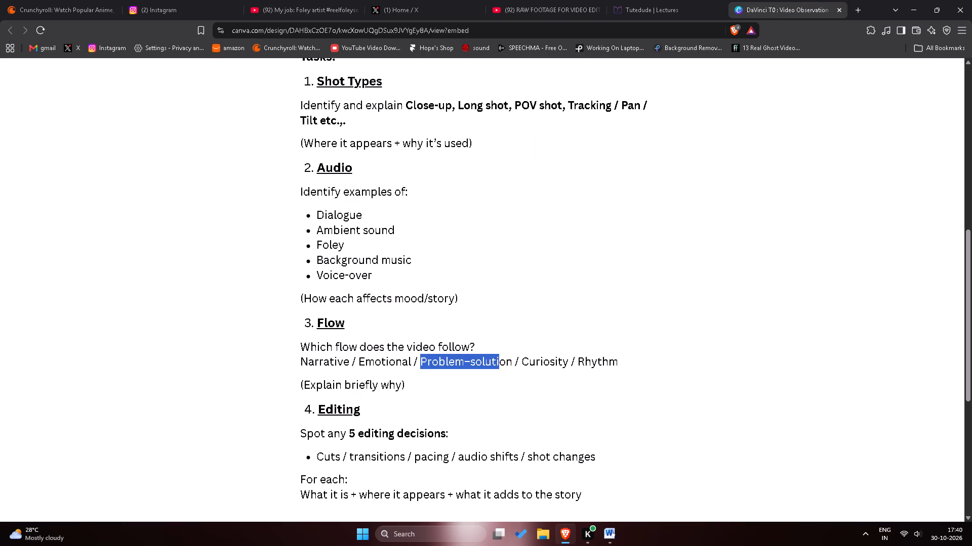
{"action": "left_click_drag", "start_coordinate": [502, 356], "coordinate": [512, 354]}
{"action": "key", "text": "ctrl+c"}
{"action": "key", "text": "alt+Tab"}
{"action": "key", "text": "ctrl+v"}
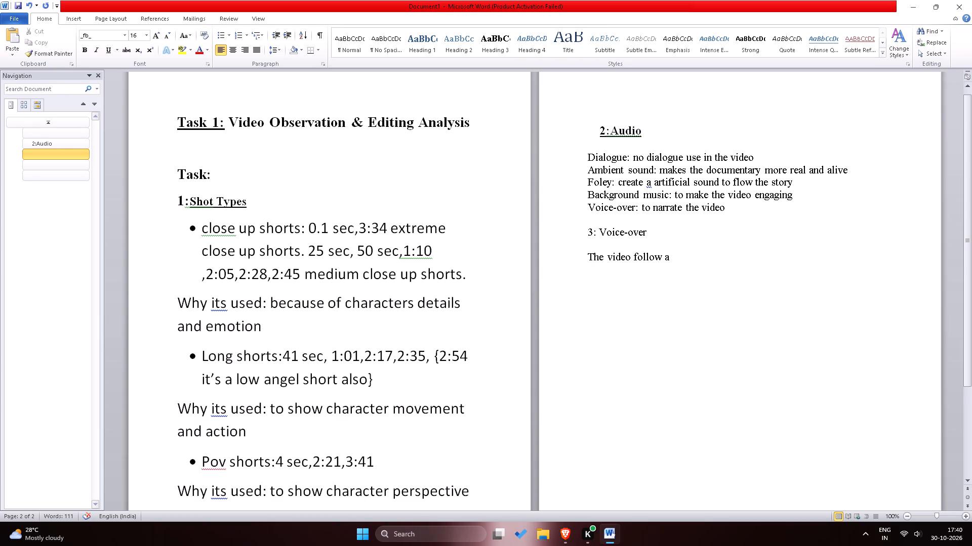
{"action": "key", "text": "space"}
Replace "Voice-over" in the Word document's section 3 heading with the underlined "Flow" heading copied from the Canva brief.
{"action": "key", "text": "alt+Tab"}
{"action": "key", "text": "alt+Tab"}
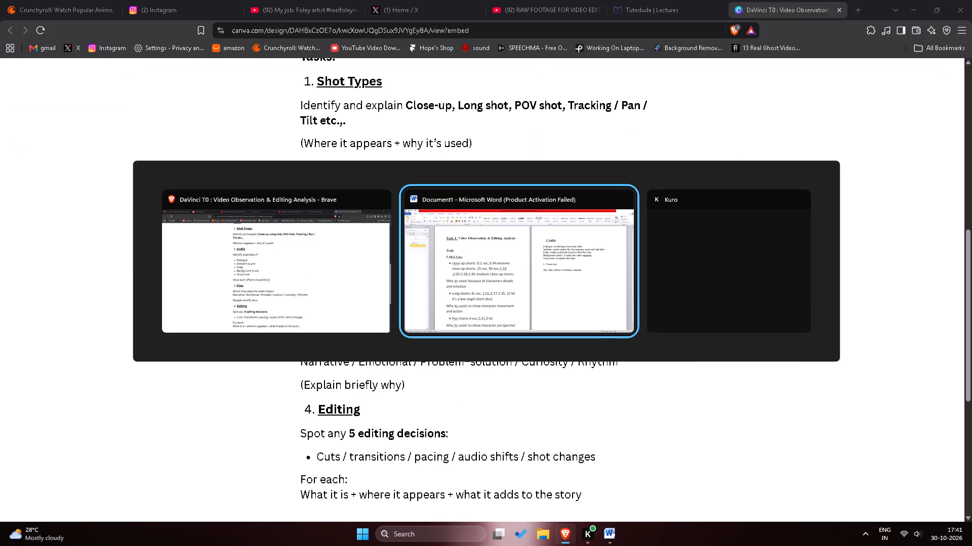
{"action": "left_click_drag", "start_coordinate": [653, 231], "coordinate": [609, 230]}
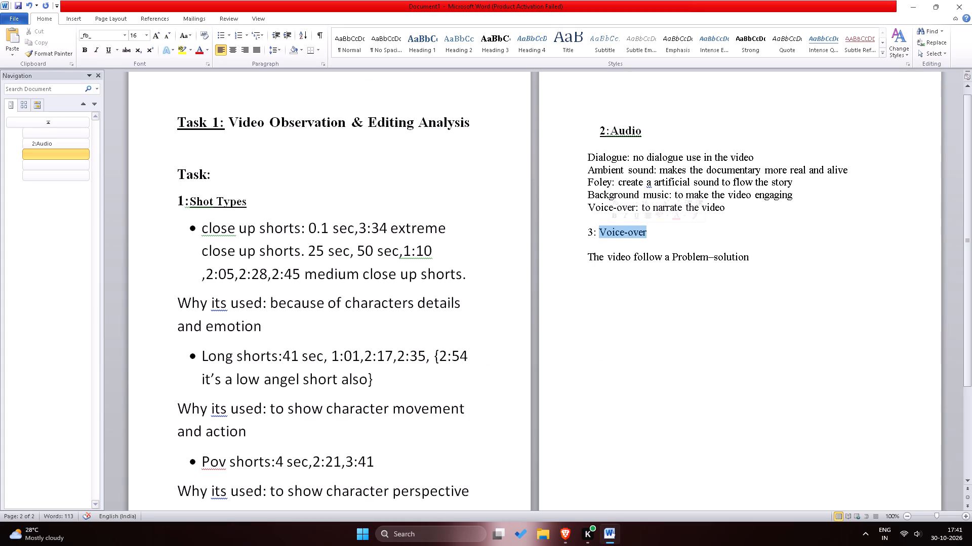
{"action": "key", "text": "BackSpace"}
{"action": "key", "text": "alt+Tab"}
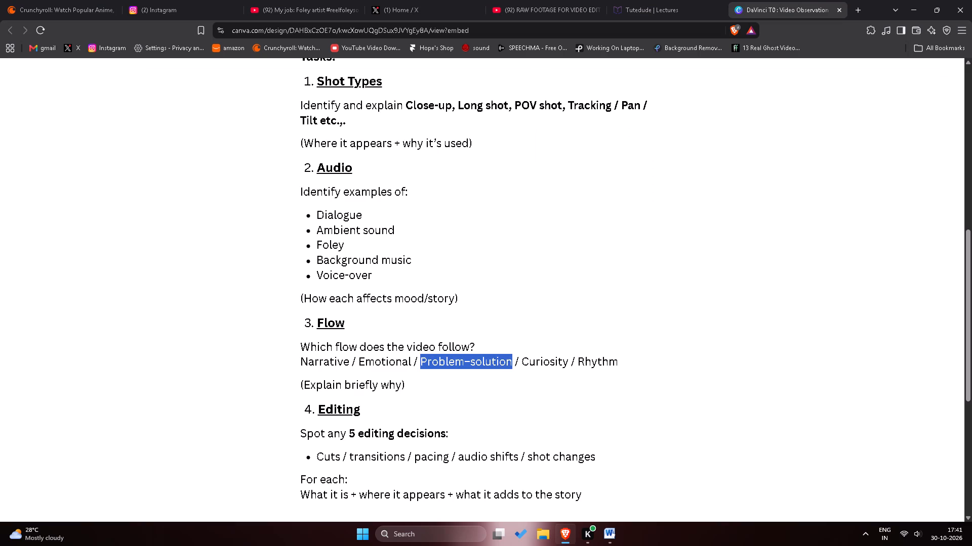
{"action": "left_click_drag", "start_coordinate": [347, 321], "coordinate": [312, 317]}
{"action": "key", "text": "ctrl+c"}
{"action": "key", "text": "alt+Tab"}
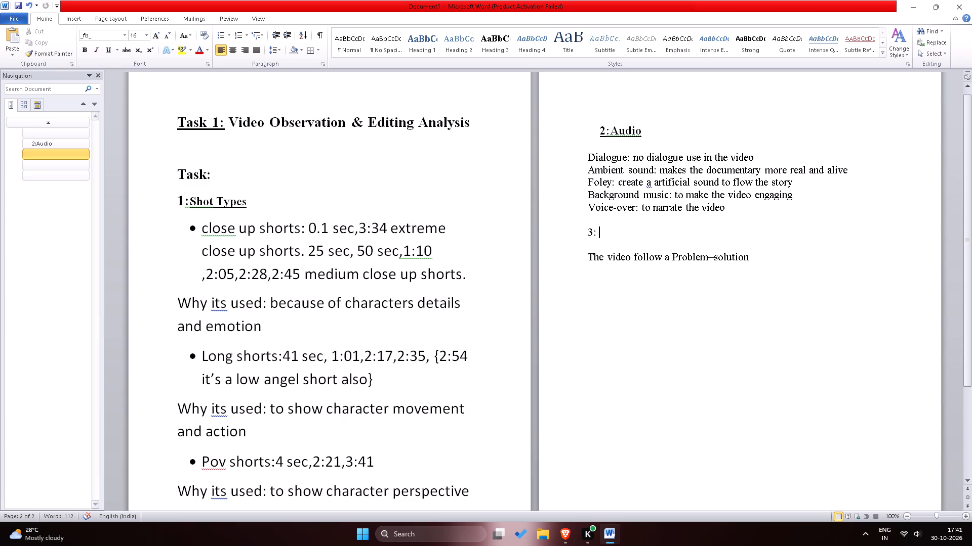
{"action": "key", "text": "ctrl+v"}
Remove the bullet in front of the "3: Flow" heading and the extra blank line above the sentence below it.
{"action": "left_click", "coordinate": [579, 231]}
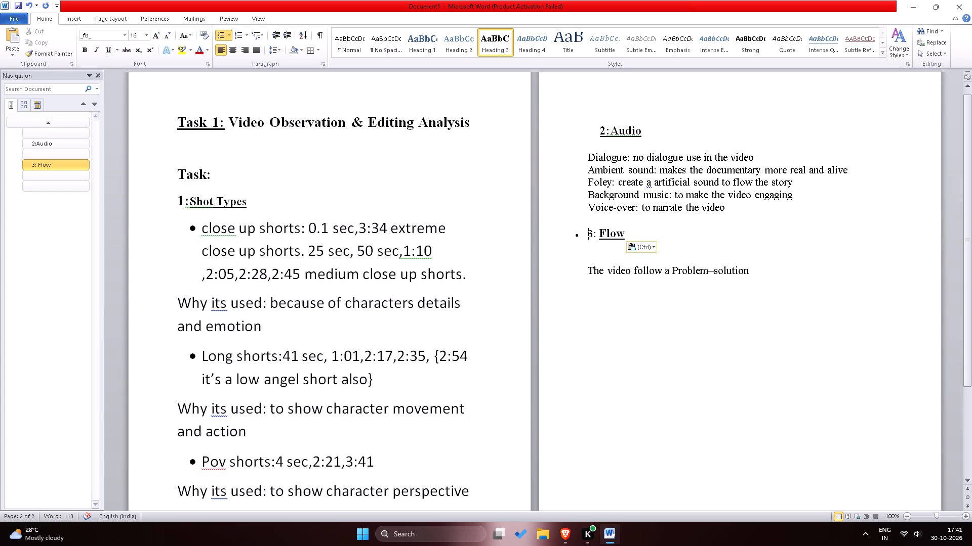
{"action": "left_click", "coordinate": [578, 234]}
{"action": "key", "text": "BackSpace"}
{"action": "left_click", "coordinate": [586, 267]}
{"action": "key", "text": "BackSpace"}
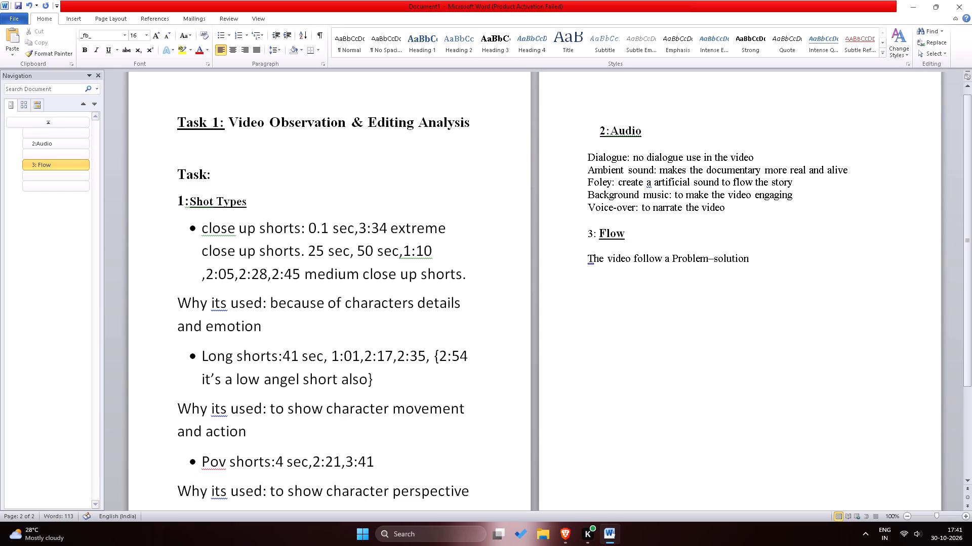
Add "flow" to the end of the sentence "The video follow a Problem–solution" and recheck the Flow question in the brief.
{"action": "left_click", "coordinate": [761, 263]}
{"action": "type", "text": "flow"}
{"action": "key", "text": "space"}
{"action": "key", "text": "alt+Tab"}
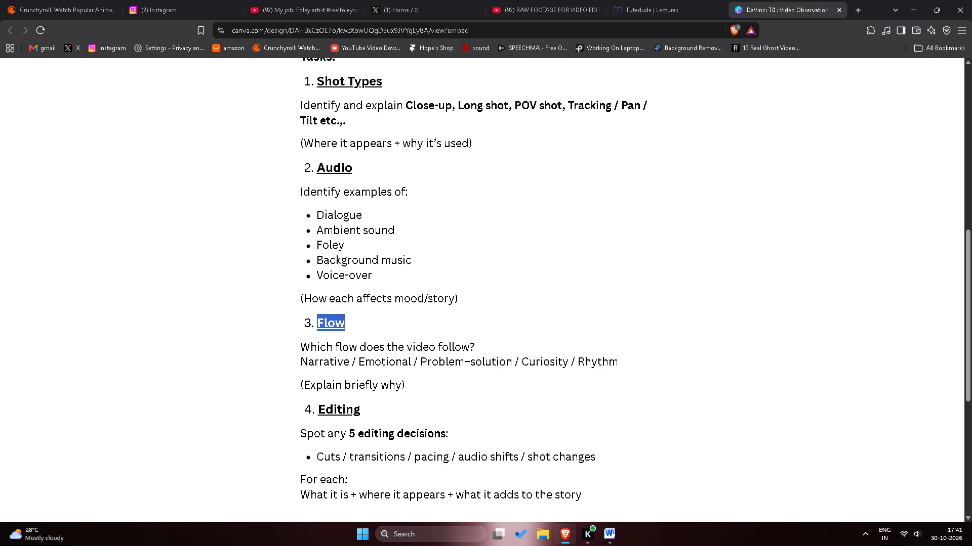
{"action": "key", "text": "alt+Tab"}
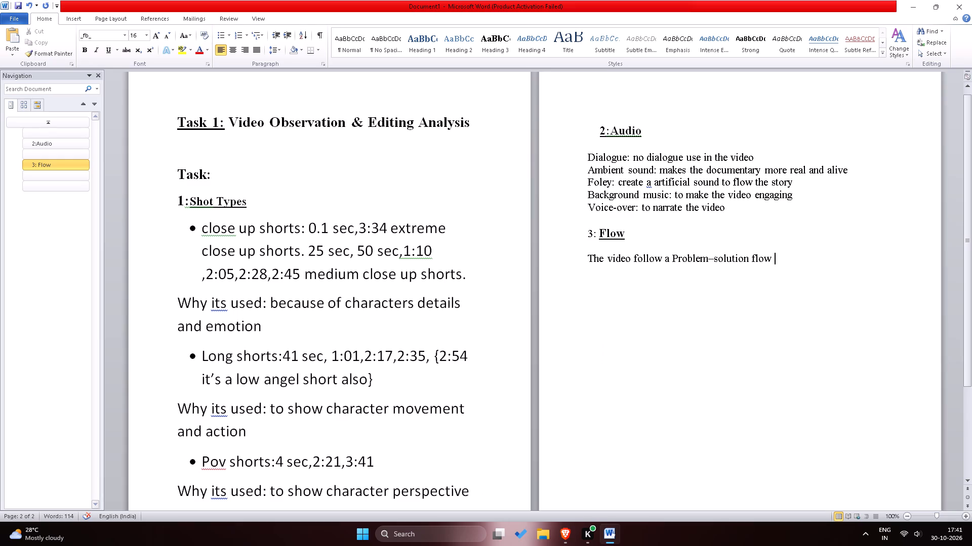